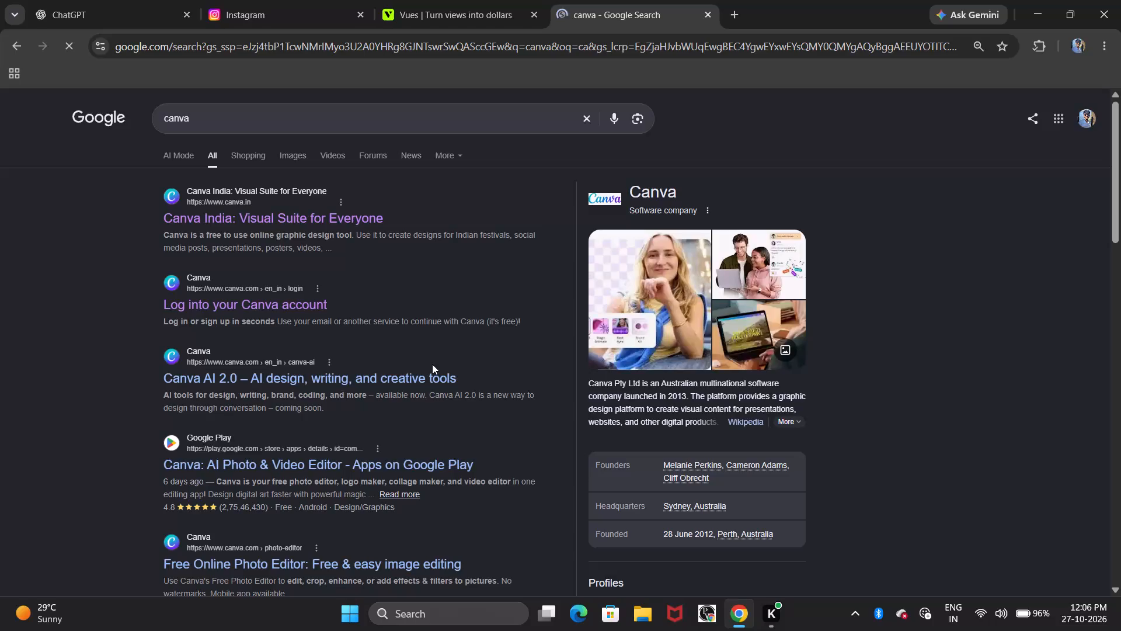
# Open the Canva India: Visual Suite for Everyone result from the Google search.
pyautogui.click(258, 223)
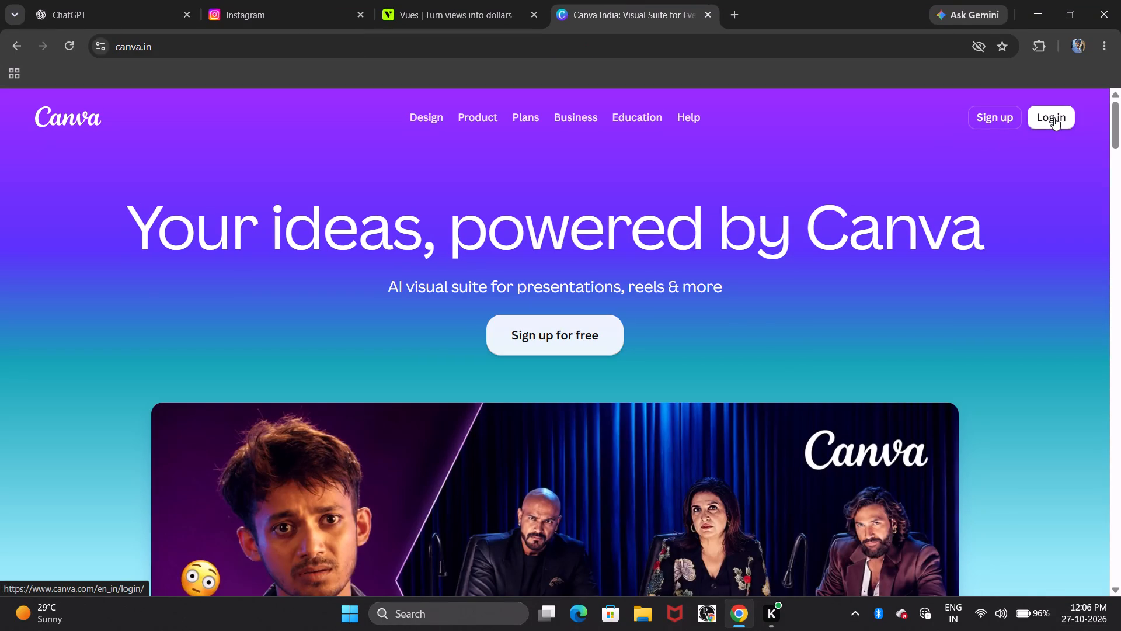
# Replace the Canva website tab with a new one and search Google for the company Canva.
pyautogui.click(739, 10)
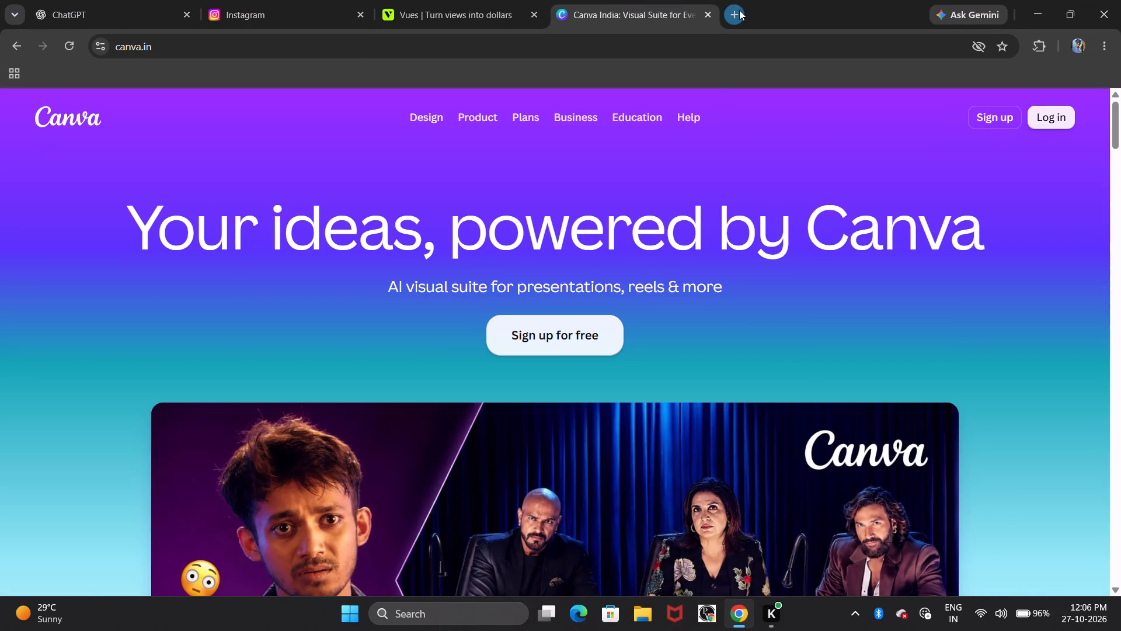
pyautogui.click(680, 13)
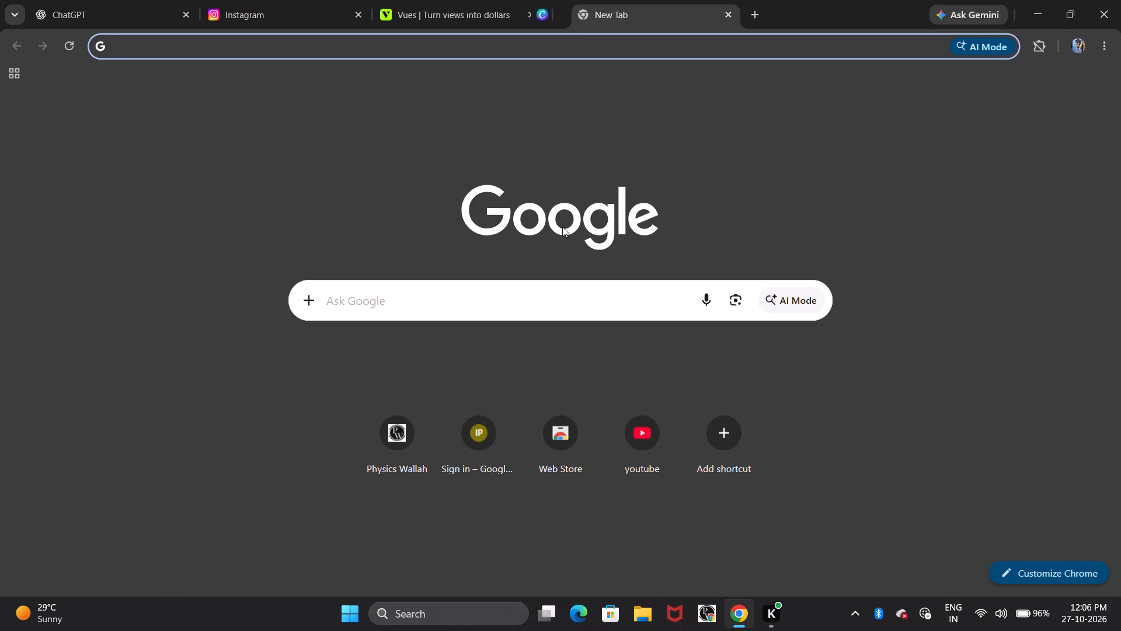
pyautogui.click(530, 295)
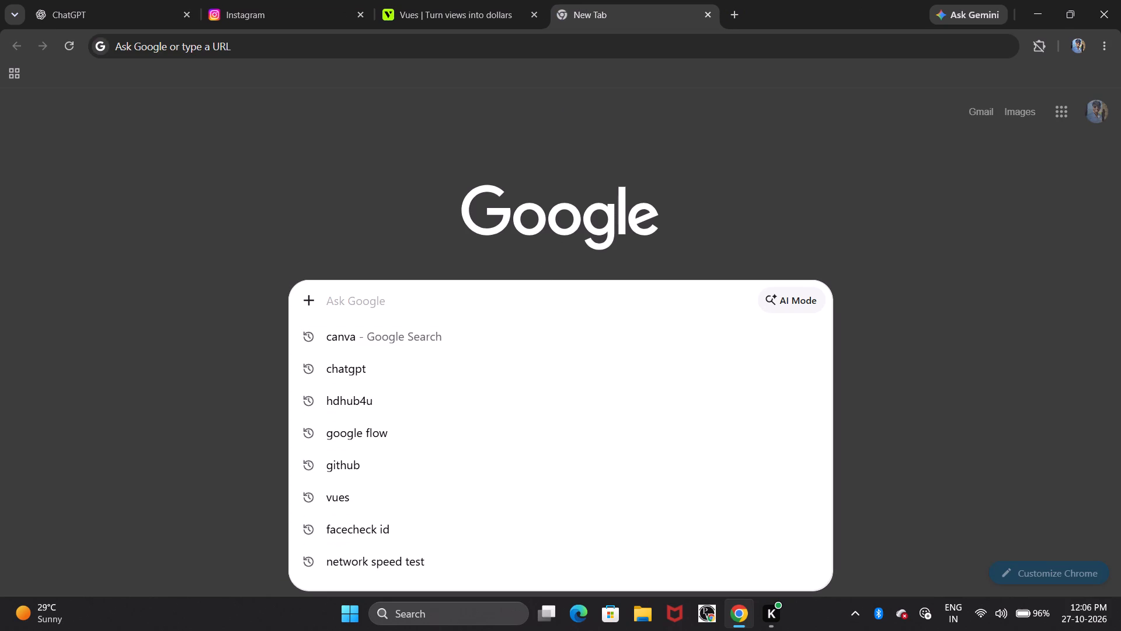
pyautogui.write('can')
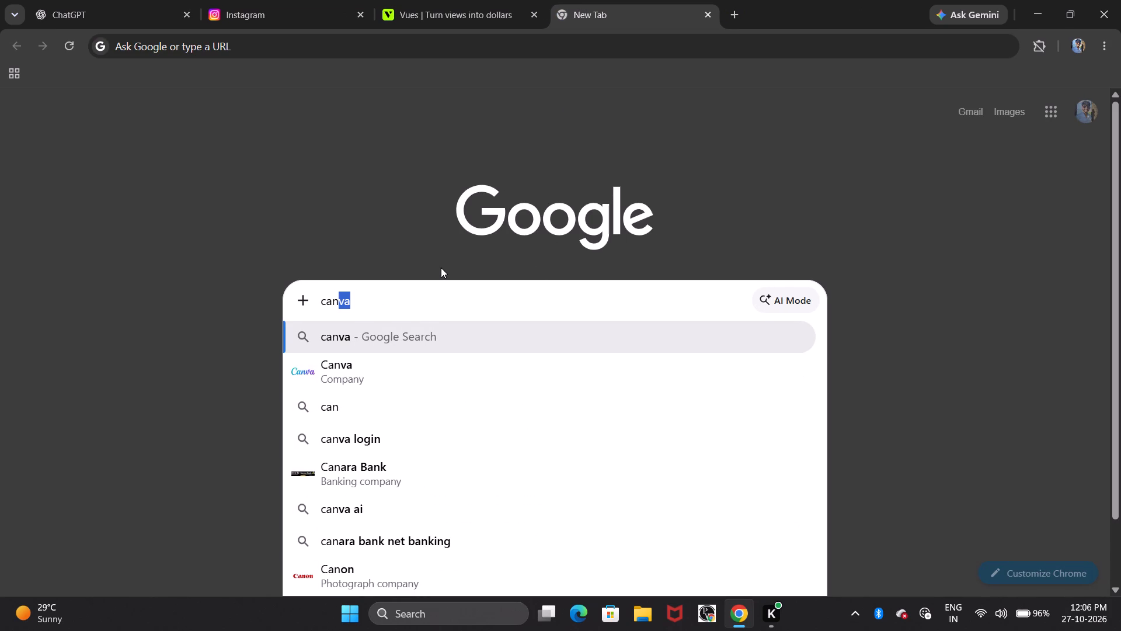
pyautogui.press('BackSpace')
pyautogui.press('BackSpace')
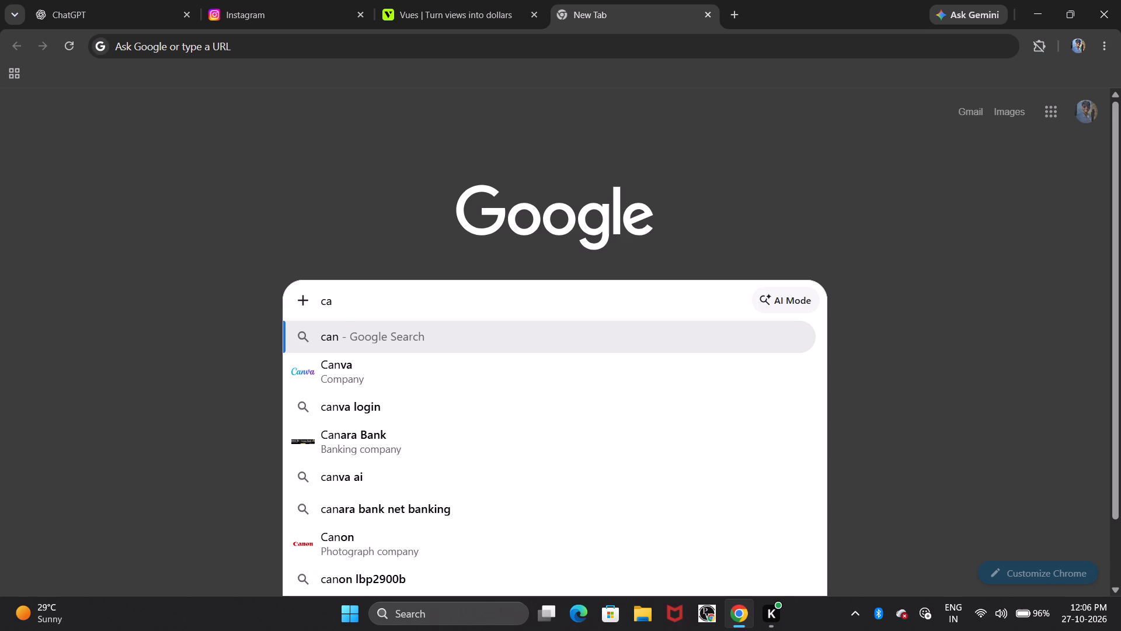
pyautogui.press('BackSpace')
pyautogui.press('a')
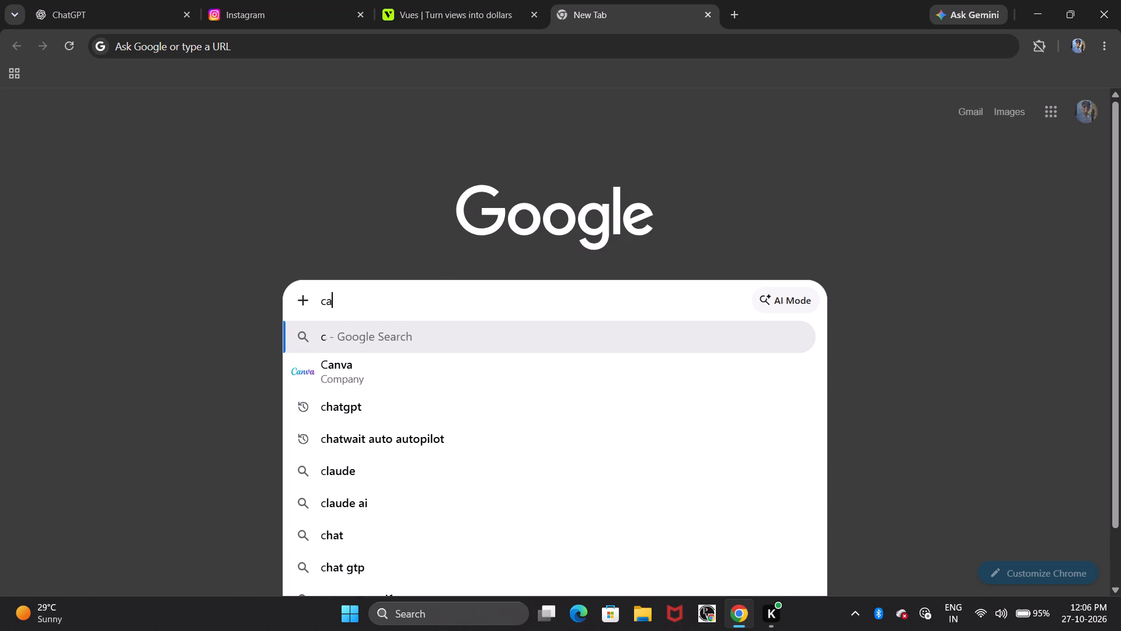
pyautogui.press('n')
pyautogui.press('v')
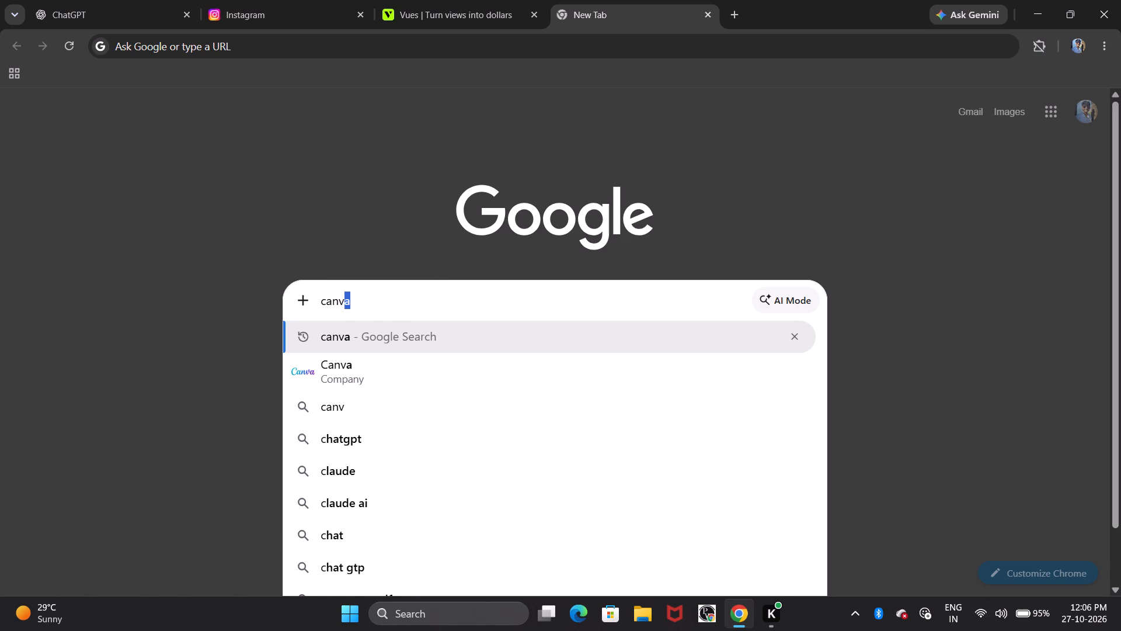
pyautogui.press('a')
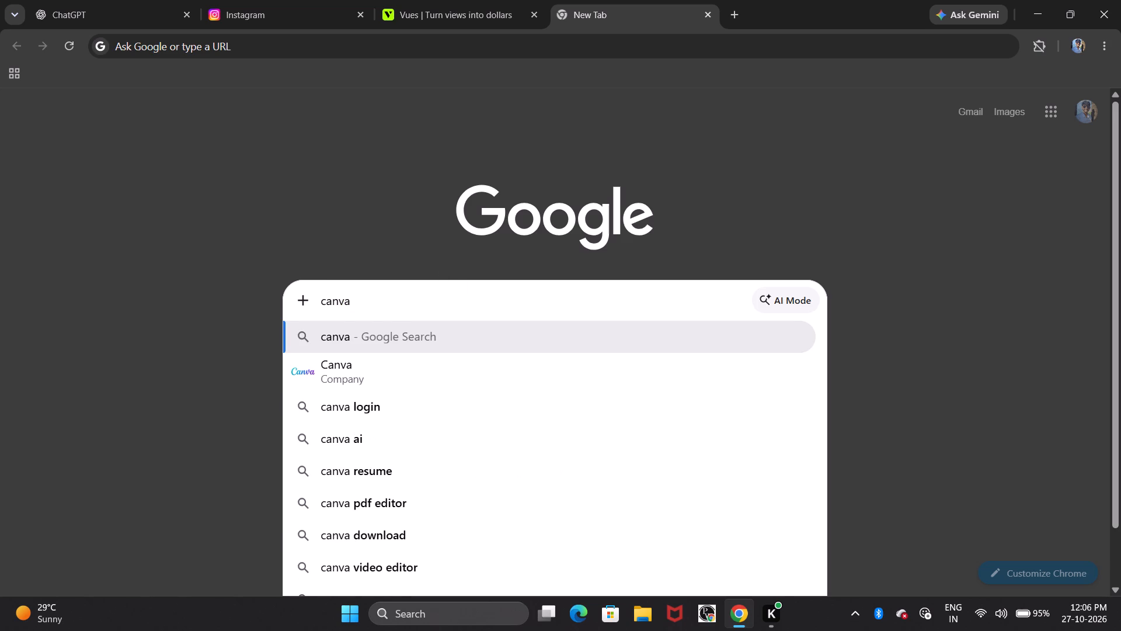
pyautogui.click(368, 382)
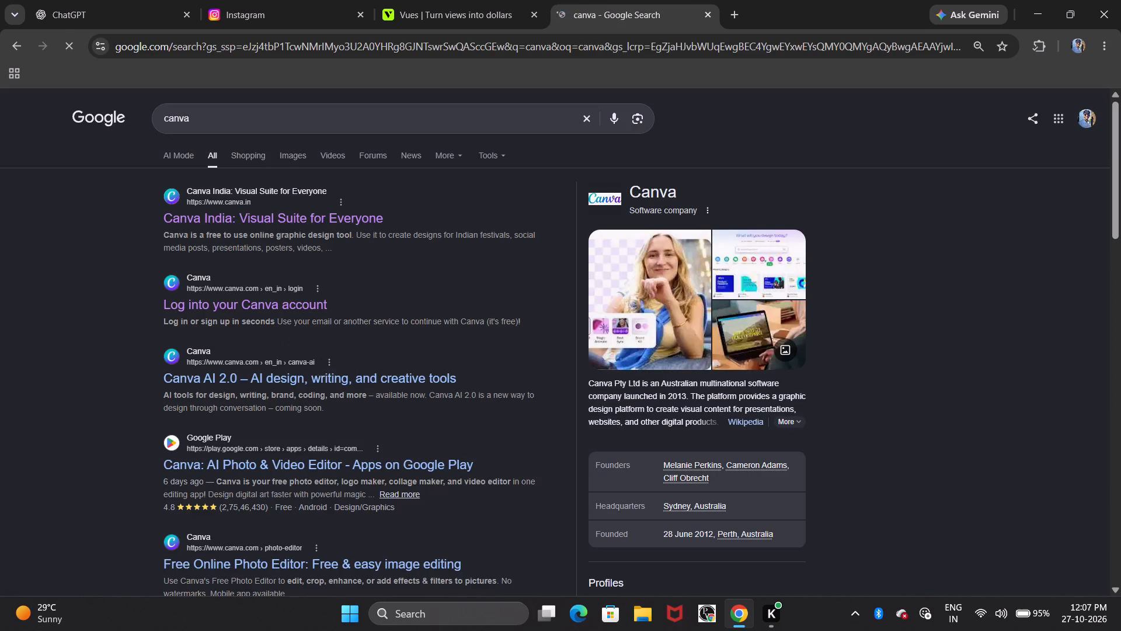
# Open the "Log into your Canva account" search result to reach the Canva home page.
pyautogui.click(249, 304)
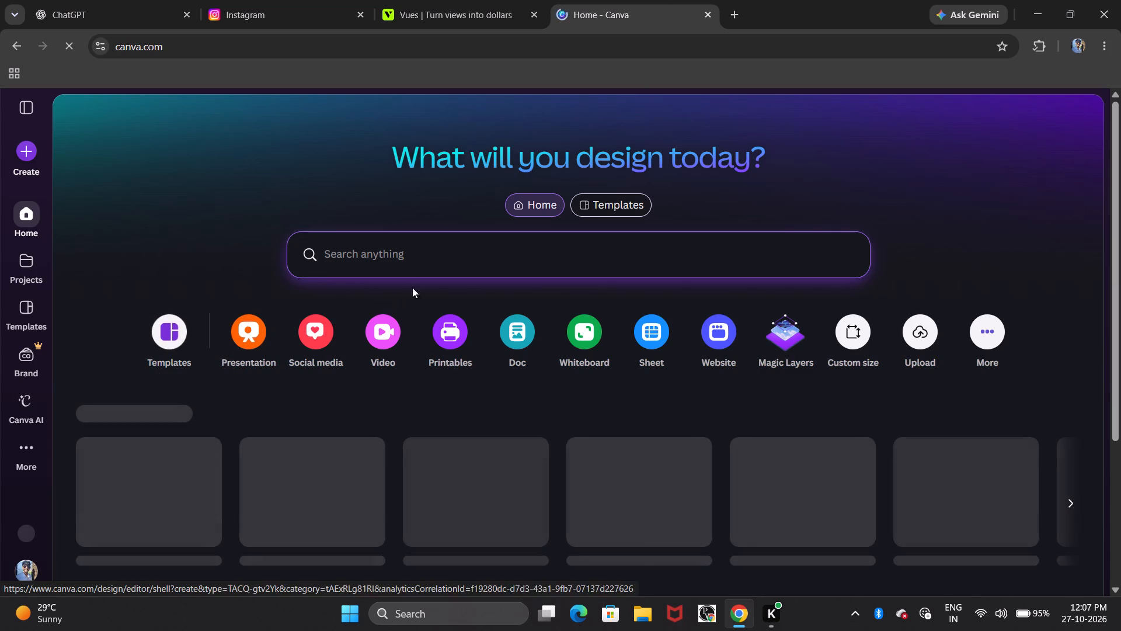
# Search Canva for "resume template" from the home page.
pyautogui.click(421, 264)
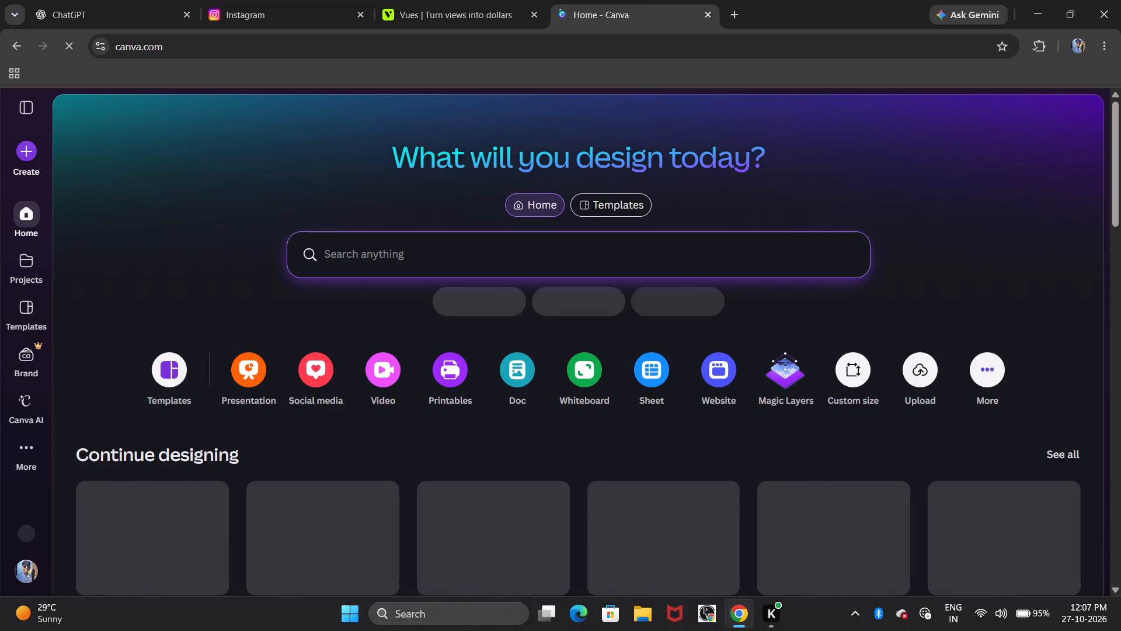
pyautogui.write('re')
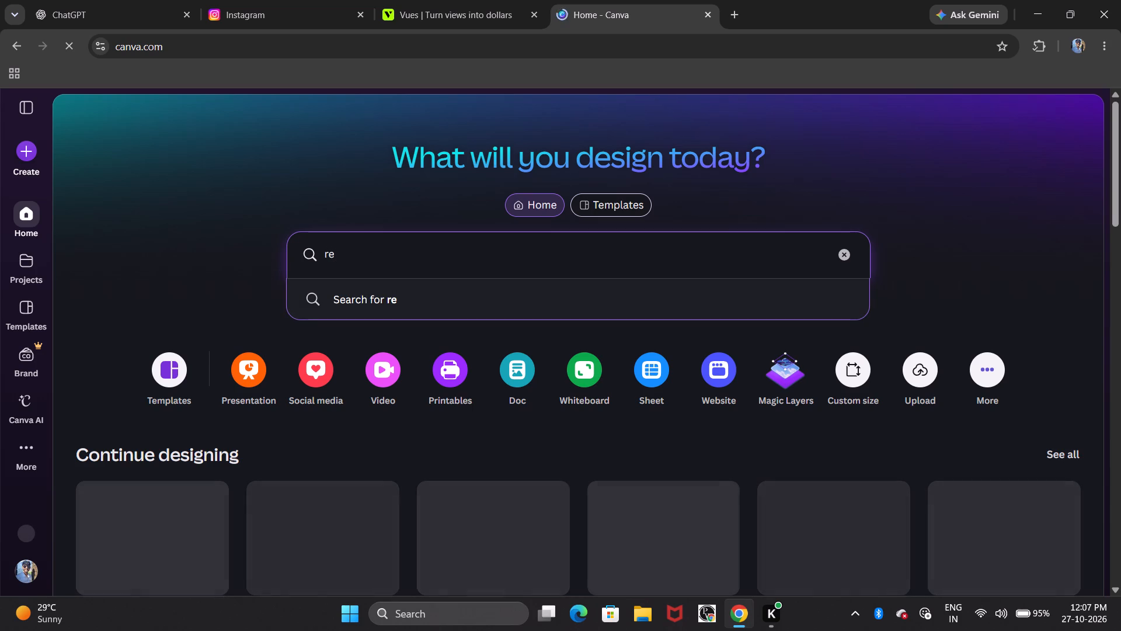
pyautogui.write('sue')
pyautogui.press('BackSpace')
pyautogui.write('me')
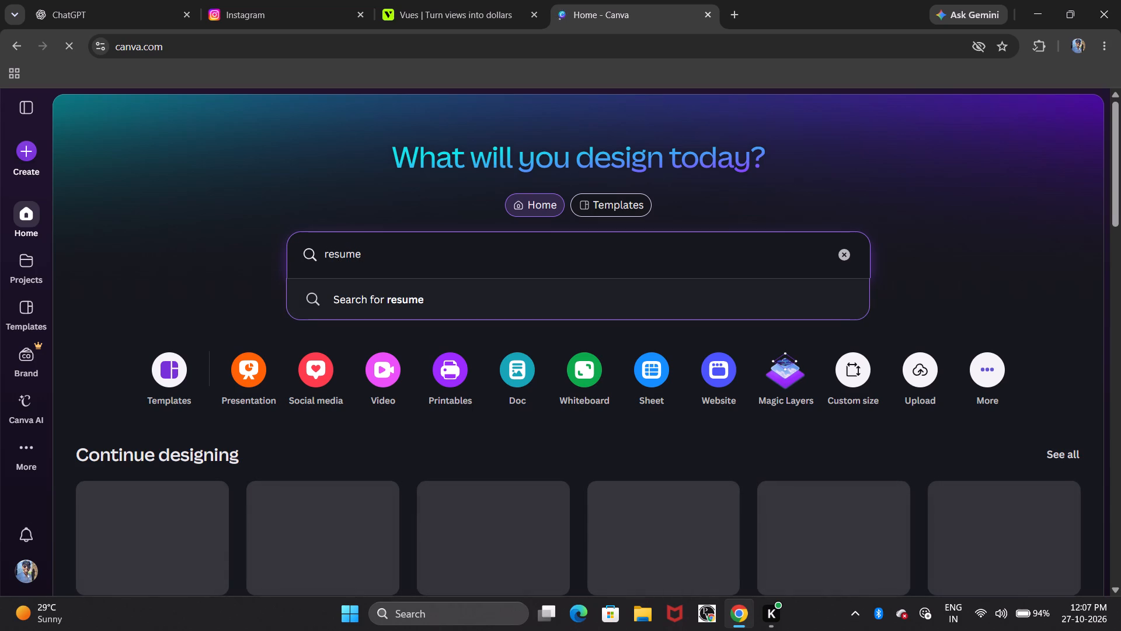
pyautogui.press('space')
pyautogui.write('templ')
pyautogui.write('ate')
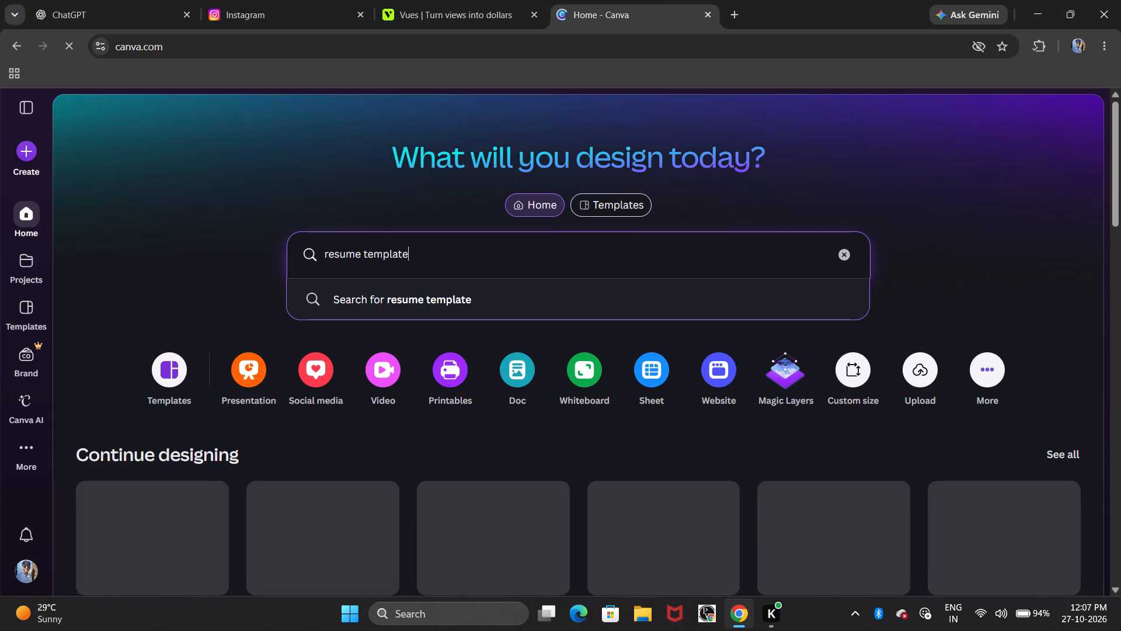
pyautogui.press('Return')
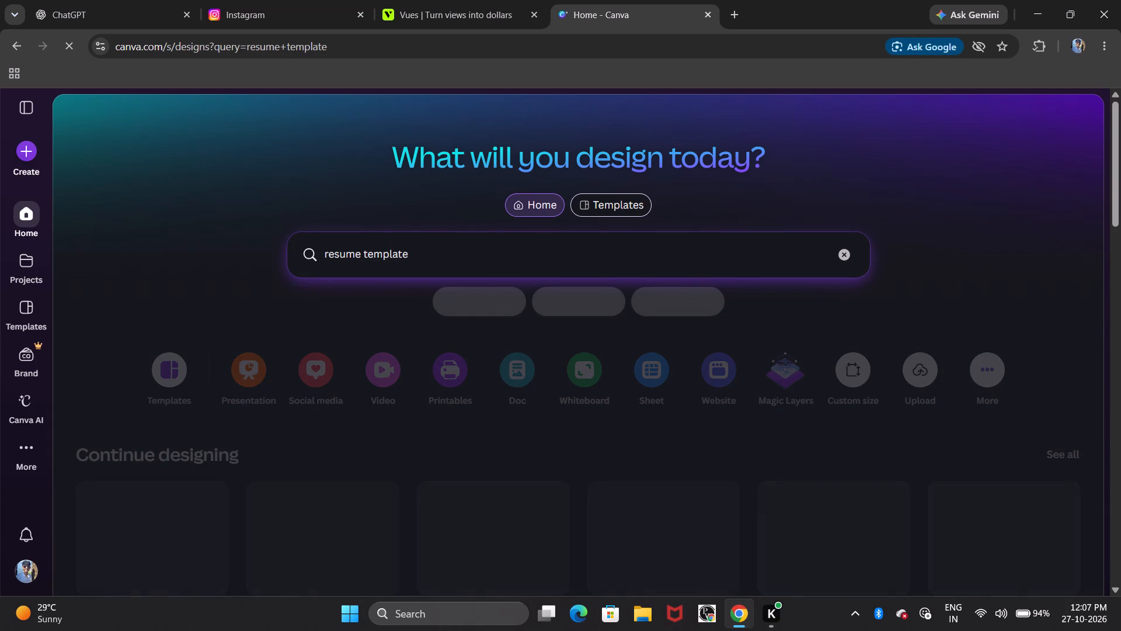
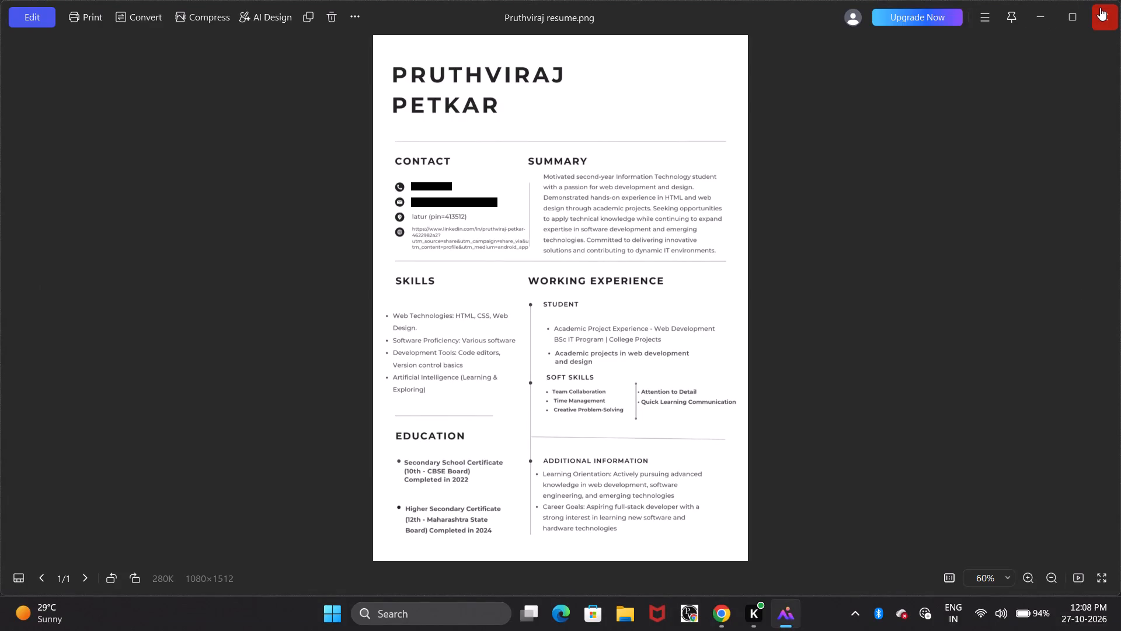
# Switch back to the Chrome window with Canva and dismiss the Canva Business trial offer.
pyautogui.click(721, 623)
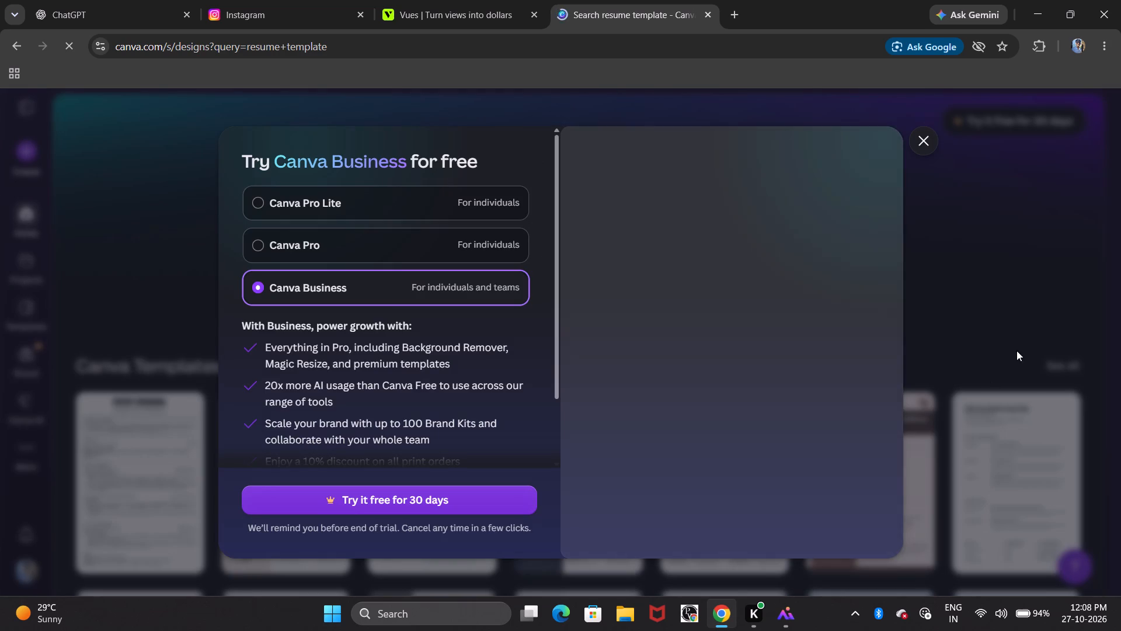
pyautogui.click(925, 141)
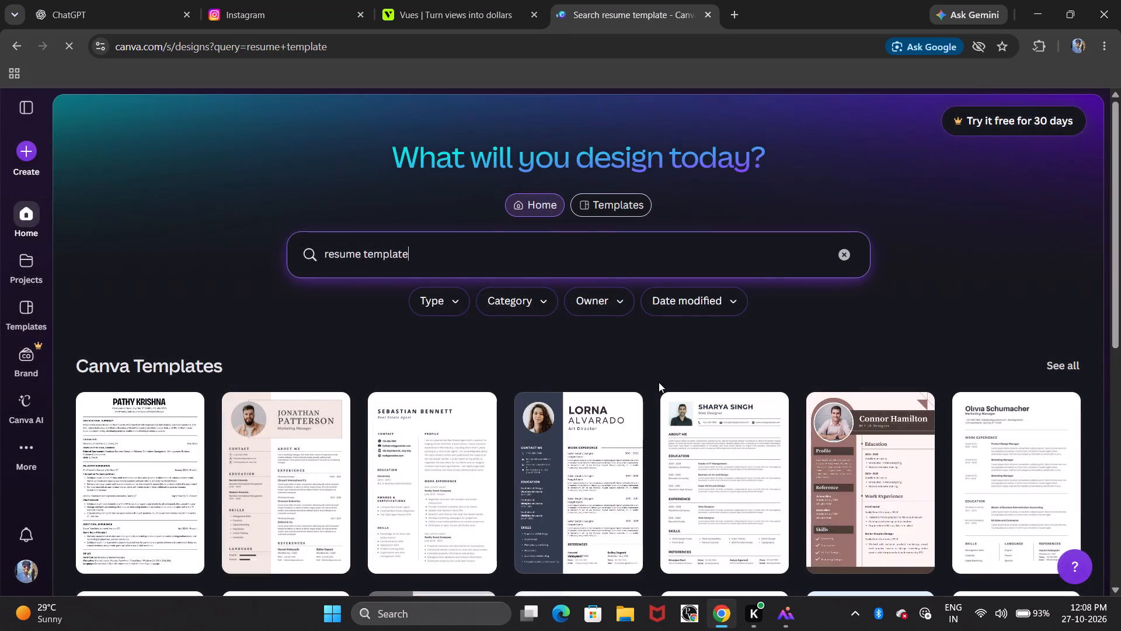
# Examine the resume templates found by the search, expanding the list twice, to choose a suitable layout.
pyautogui.scroll(-2, 659, 382)
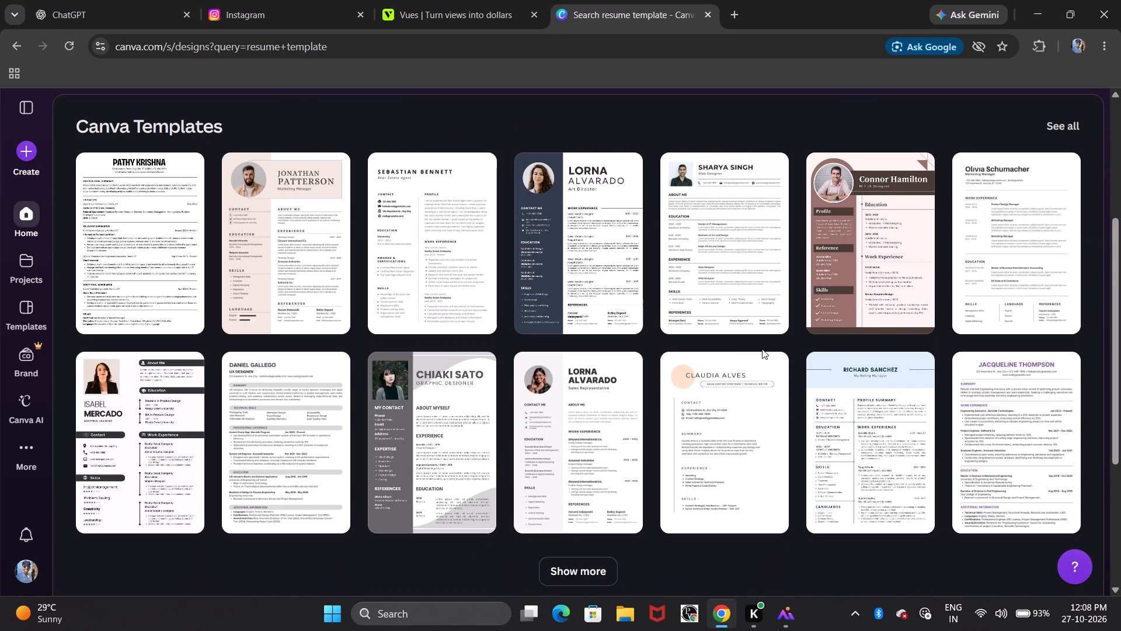
pyautogui.scroll(-1, 762, 349)
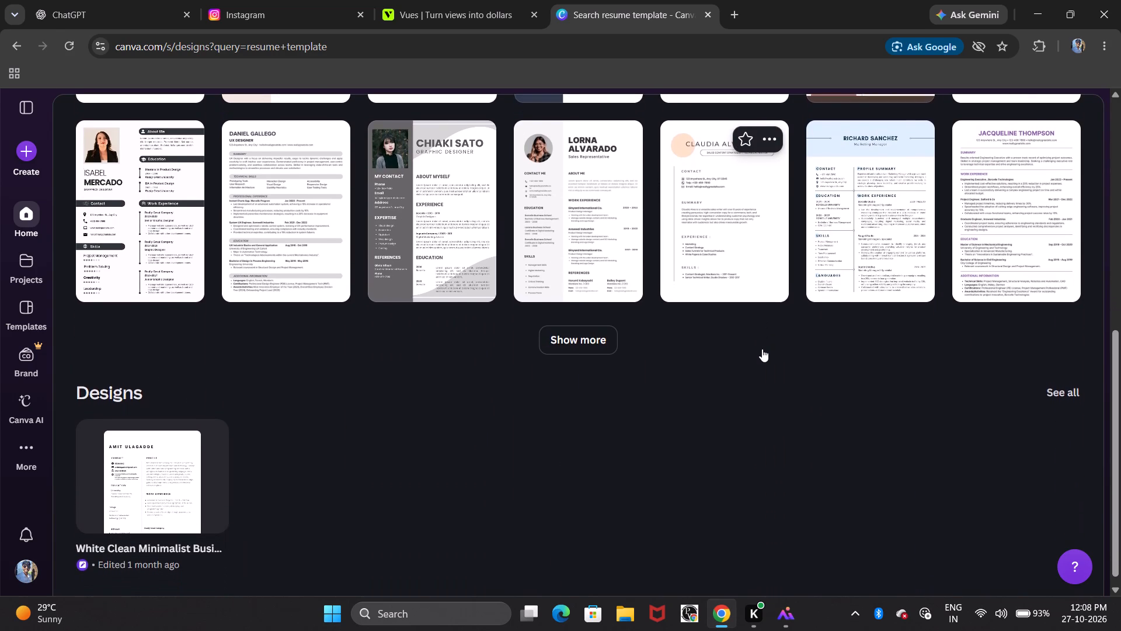
pyautogui.scroll(-1, 762, 349)
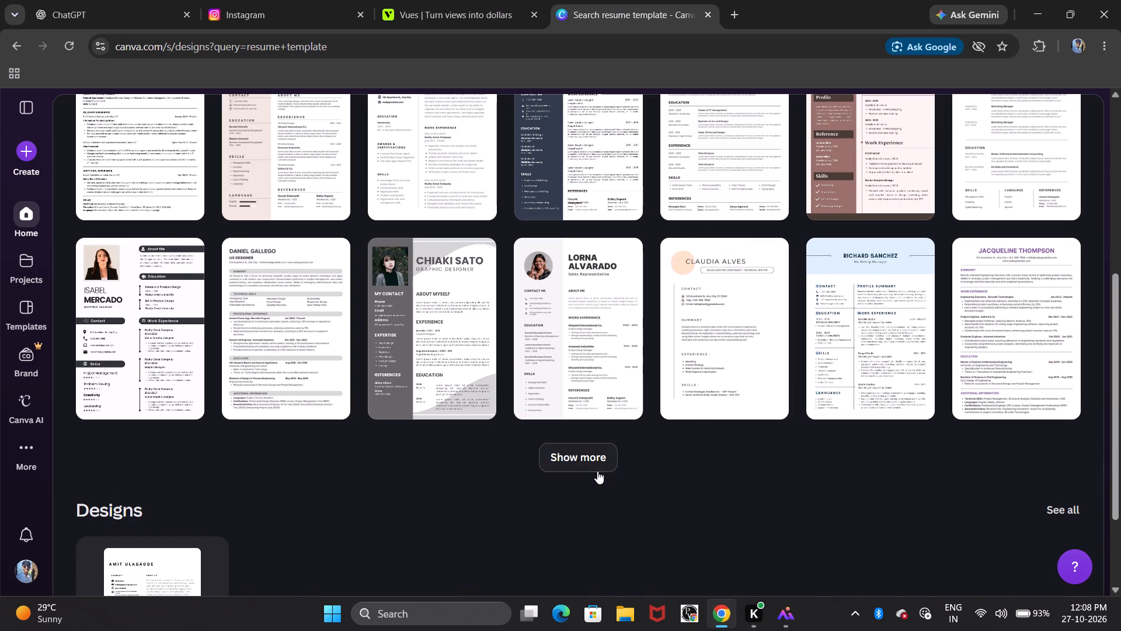
pyautogui.click(594, 464)
pyautogui.scroll(-1, 594, 464)
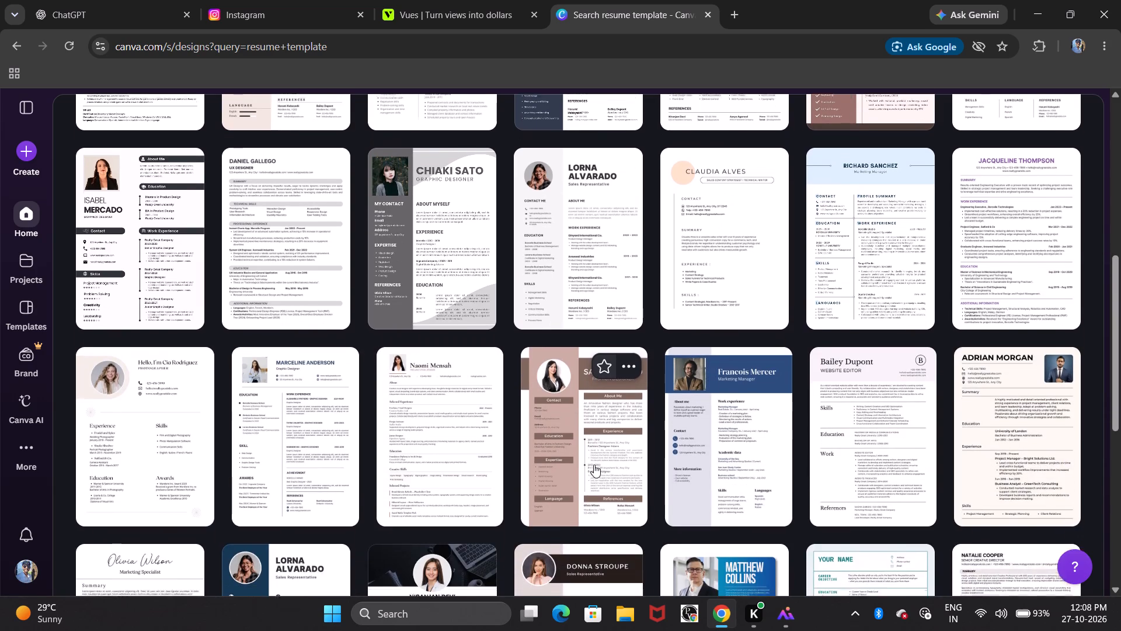
pyautogui.scroll(-3, 594, 464)
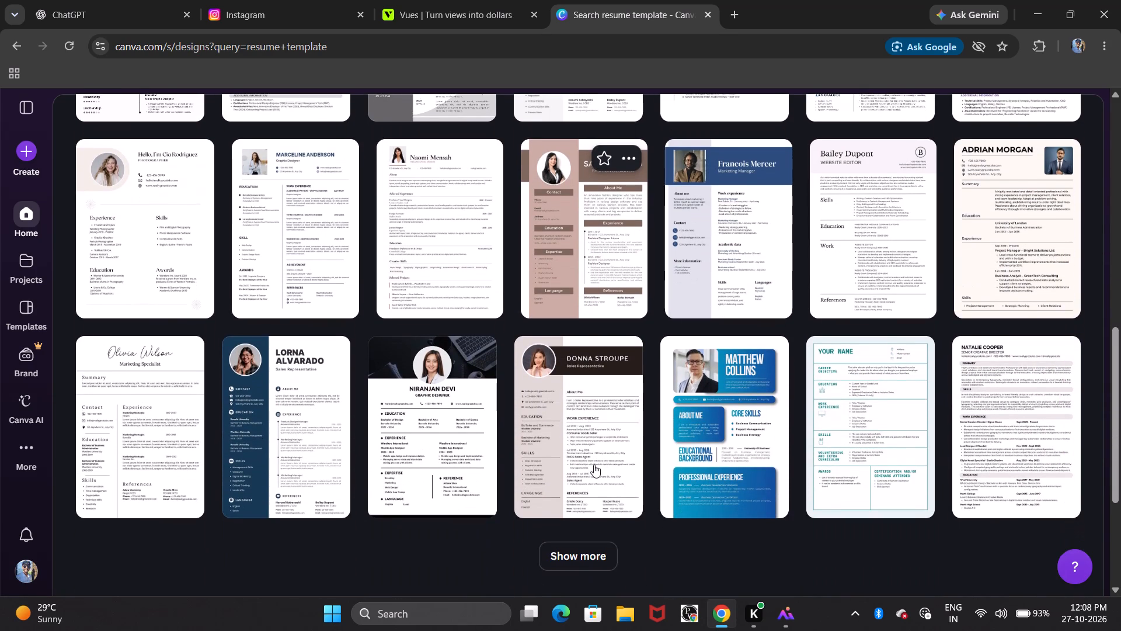
pyautogui.scroll(-2, 594, 464)
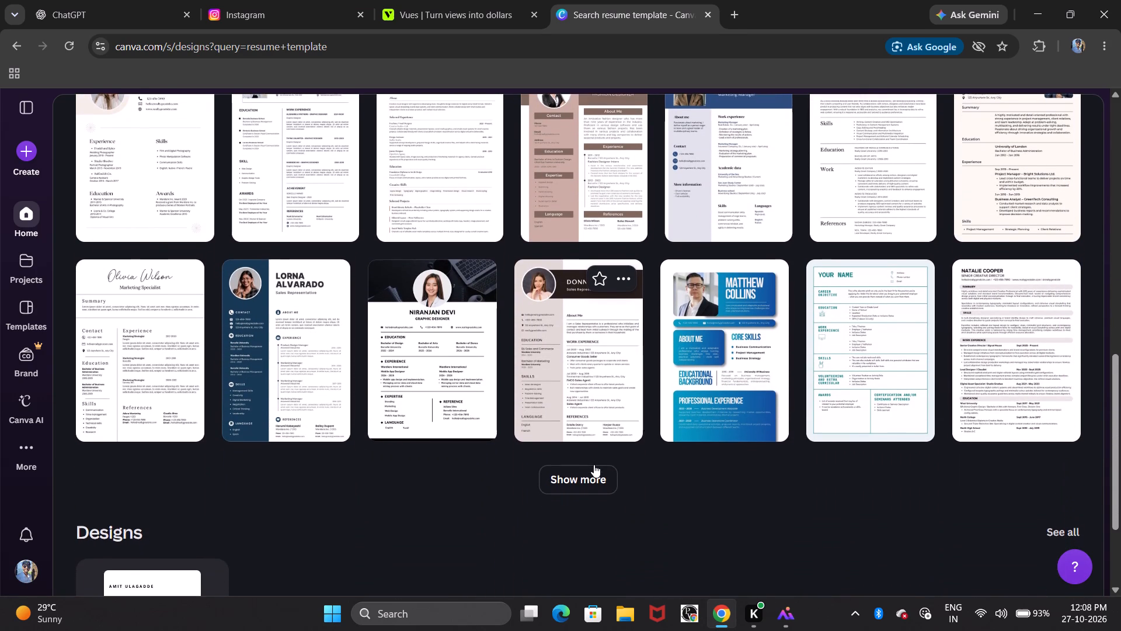
pyautogui.scroll(-1, 594, 464)
pyautogui.click(594, 463)
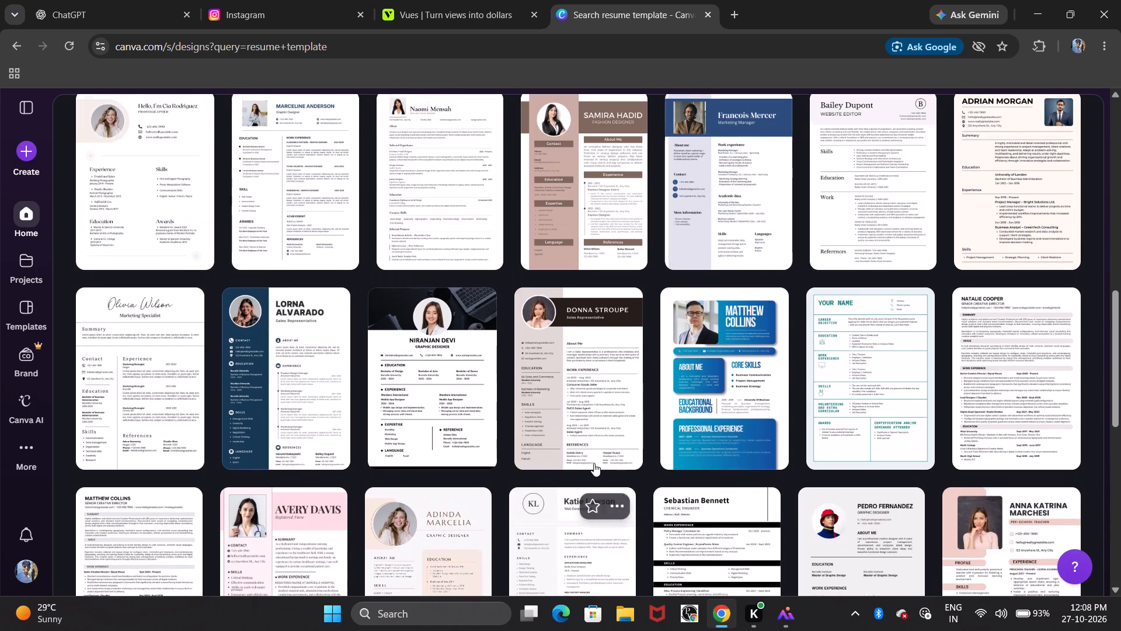
pyautogui.scroll(1, 594, 464)
pyautogui.scroll(1, 632, 348)
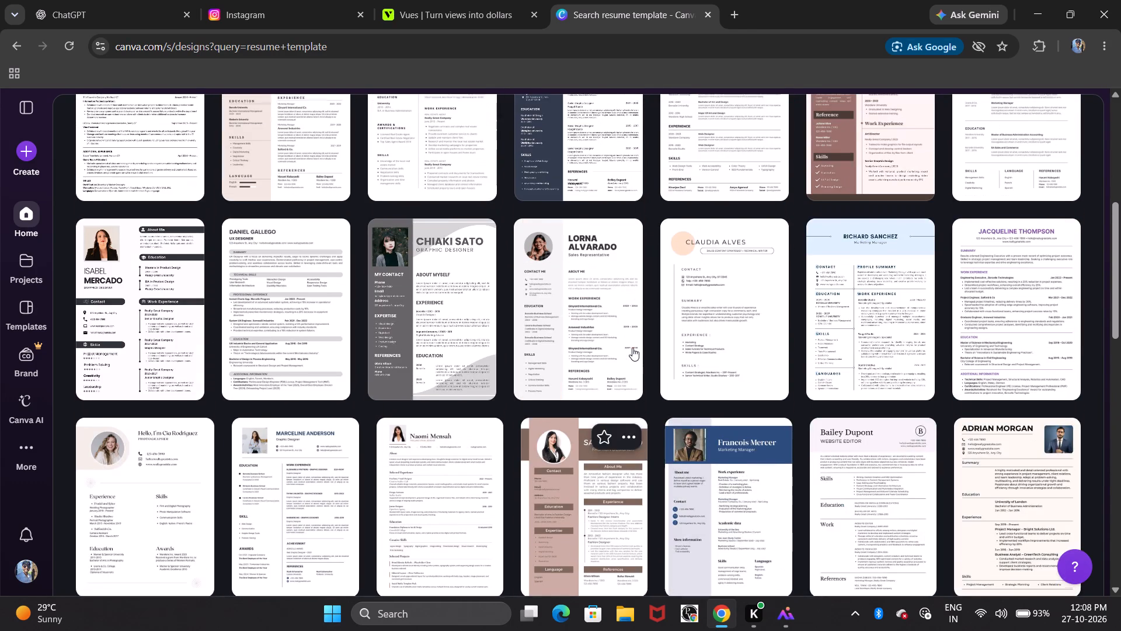
pyautogui.scroll(2, 632, 348)
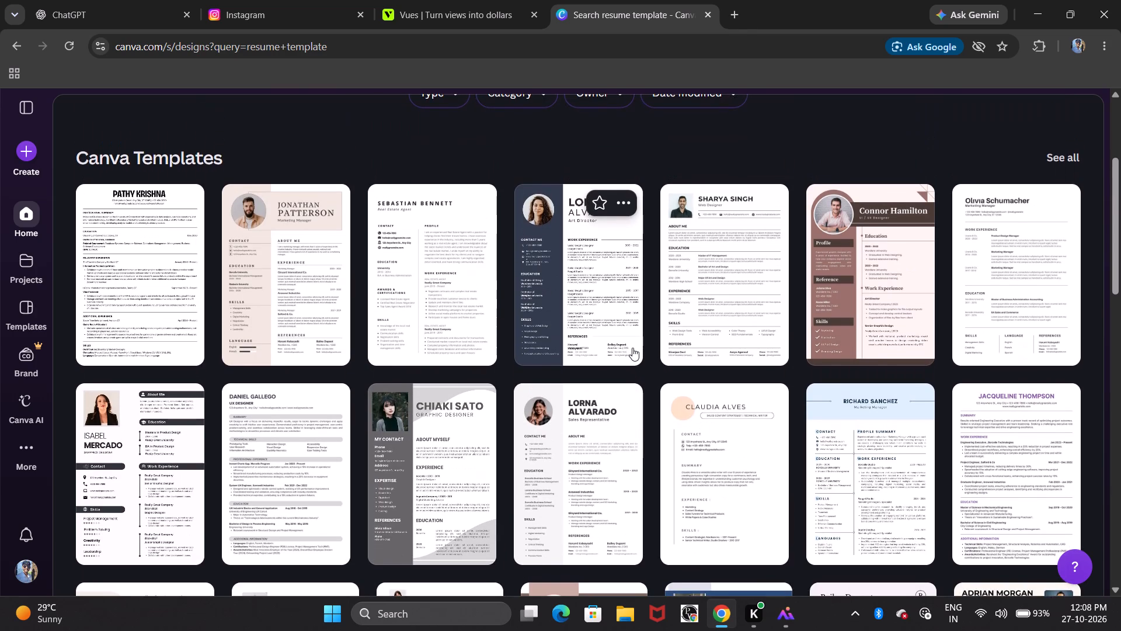
pyautogui.scroll(2, 632, 348)
# Open the White and Black Simple Resume template for customising in the editor.
pyautogui.click(987, 255)
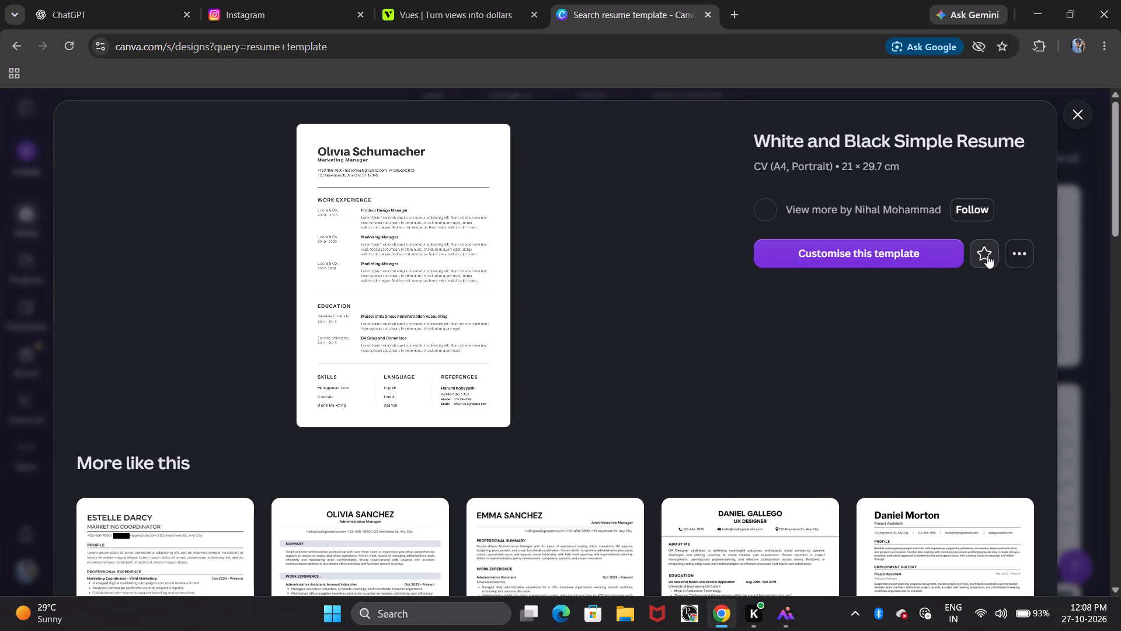
pyautogui.click(892, 251)
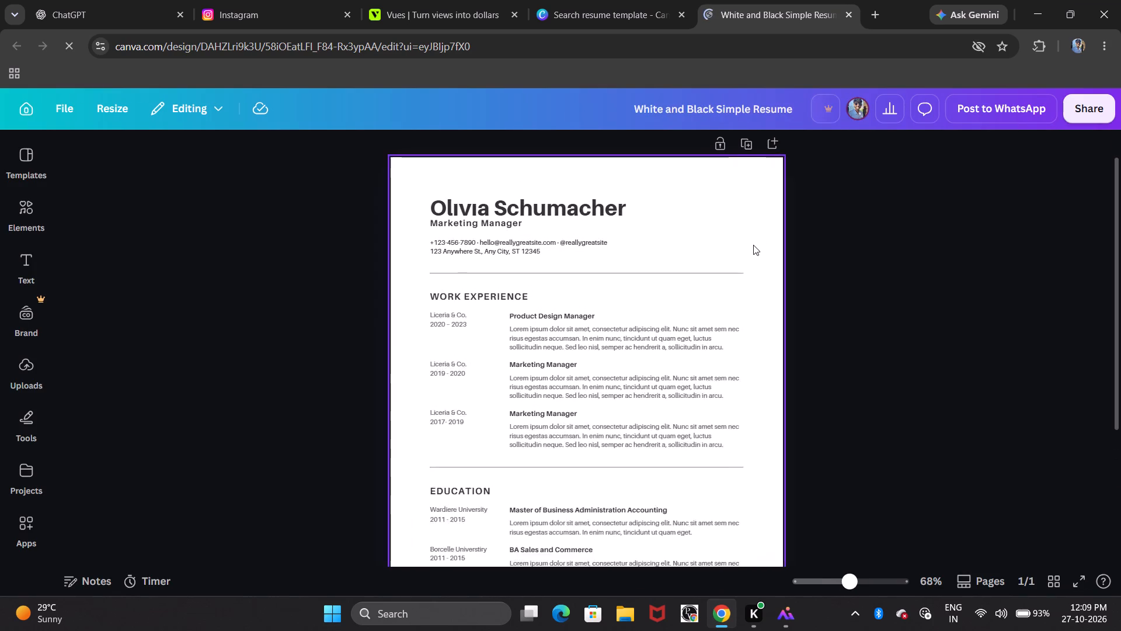
# Replace the placeholder name heading at the top of the resume with the applicant's full name.
pyautogui.doubleClick(572, 196)
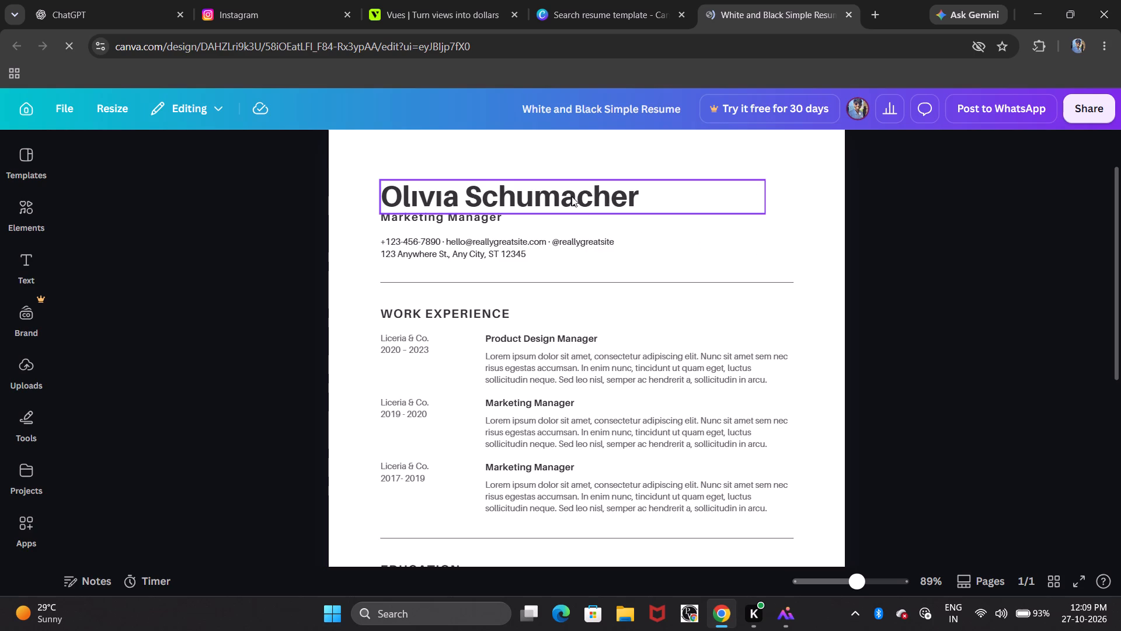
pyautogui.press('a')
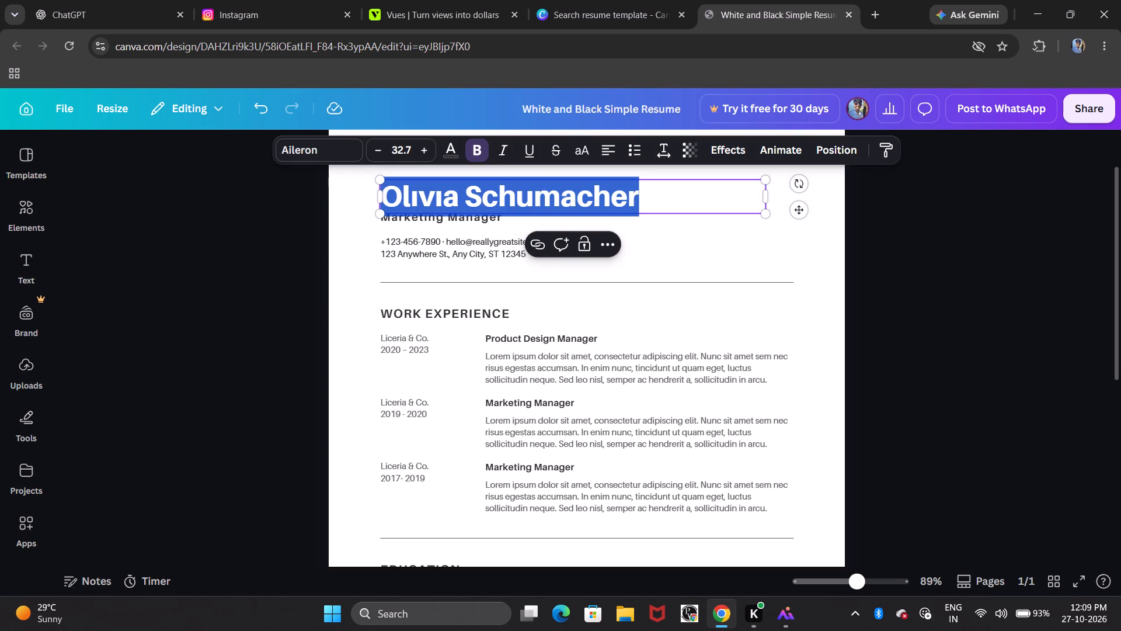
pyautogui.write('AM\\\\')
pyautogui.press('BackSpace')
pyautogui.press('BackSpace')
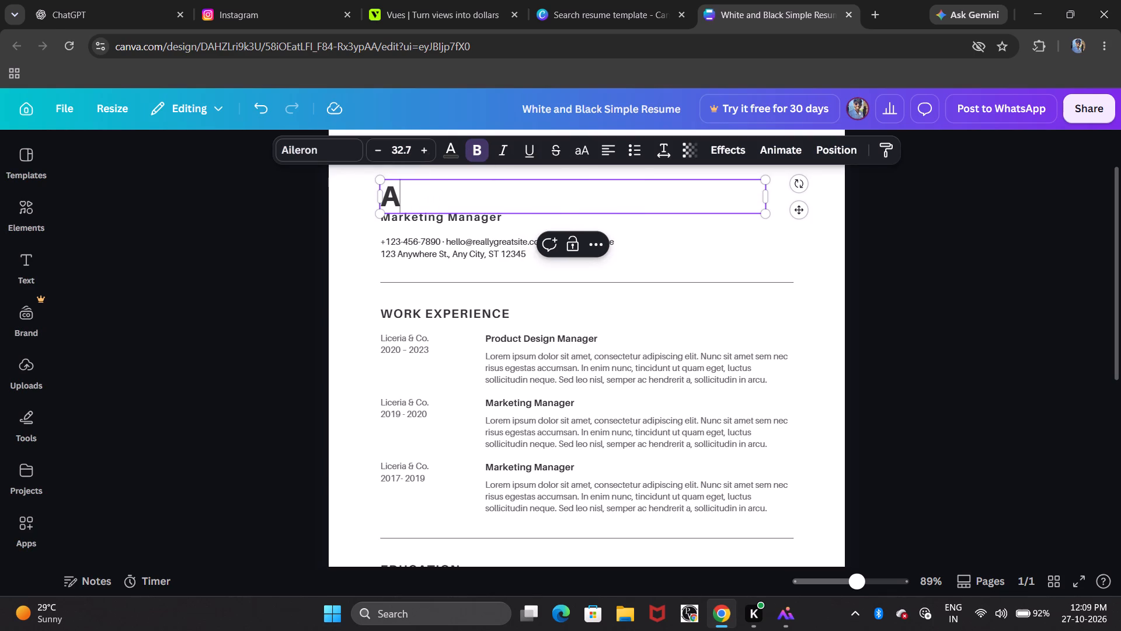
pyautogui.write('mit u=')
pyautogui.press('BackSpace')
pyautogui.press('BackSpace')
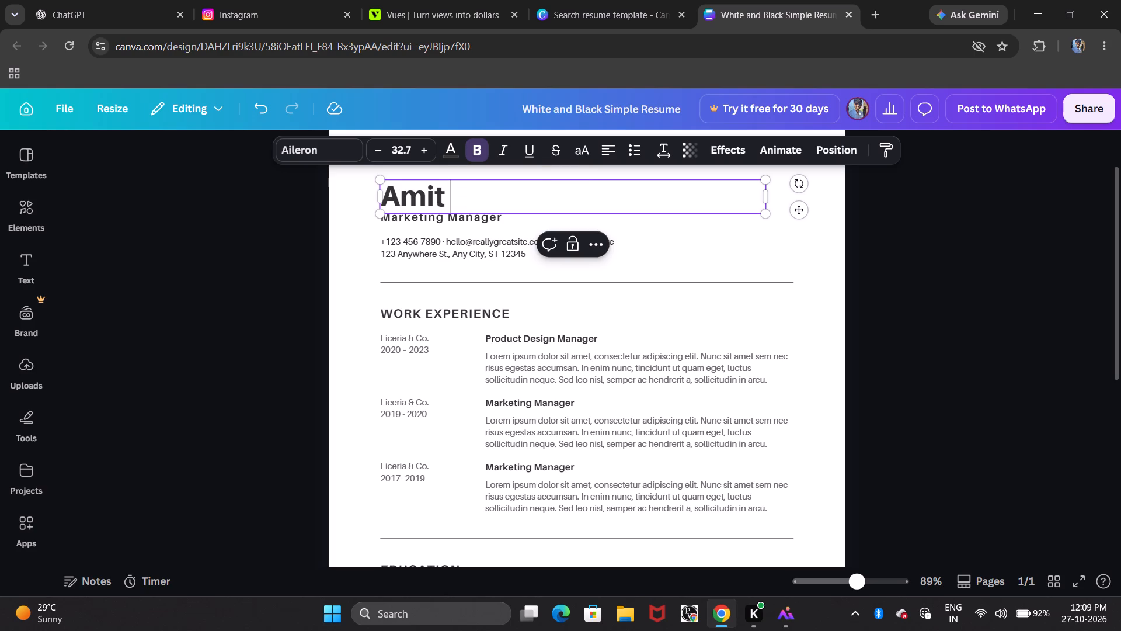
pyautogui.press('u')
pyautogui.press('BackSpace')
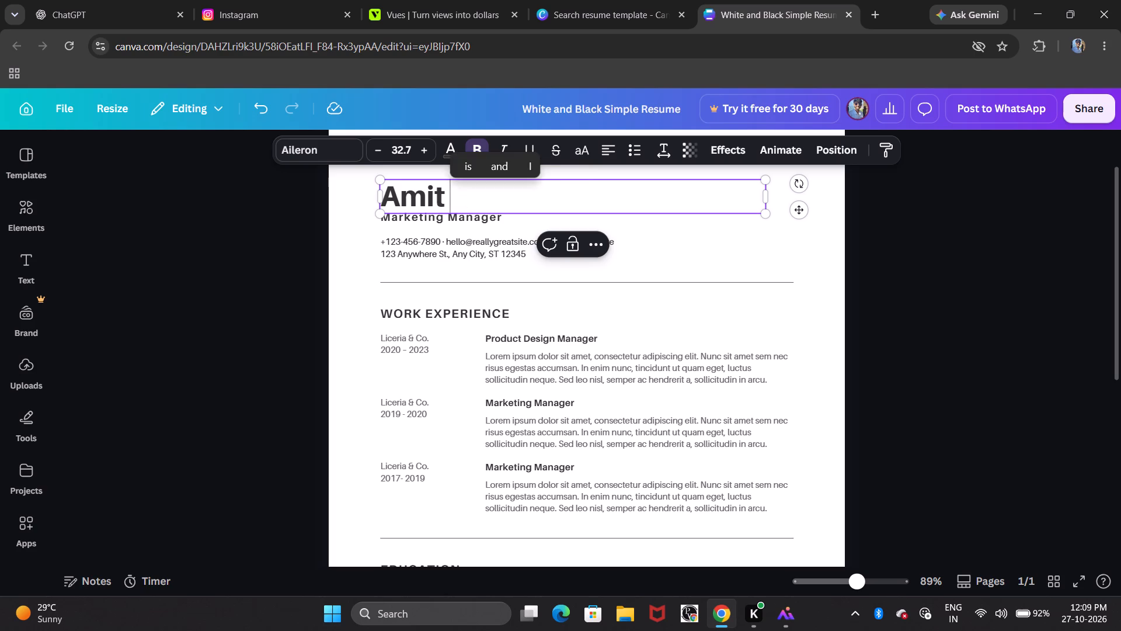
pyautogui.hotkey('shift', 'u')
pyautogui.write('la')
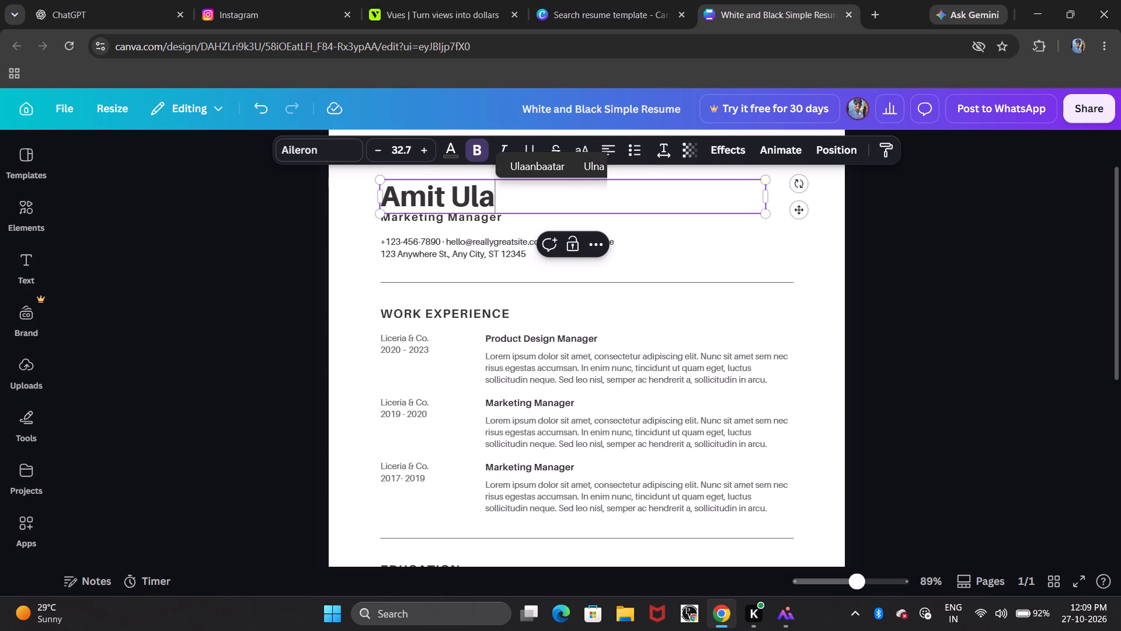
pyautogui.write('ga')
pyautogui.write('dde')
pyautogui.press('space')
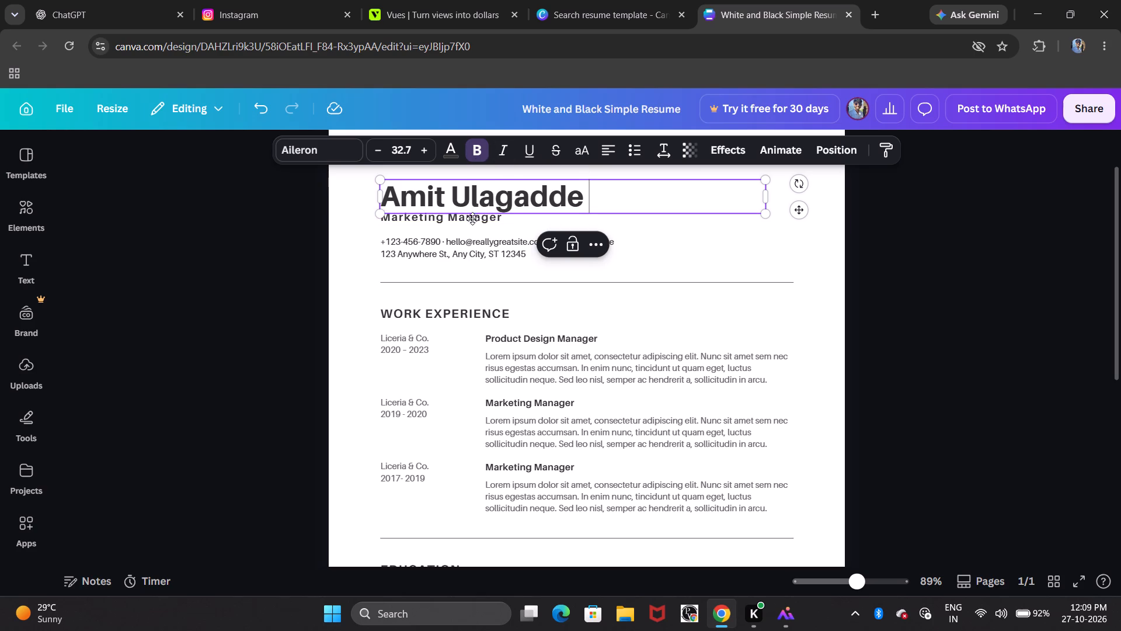
# Close the White and Black Simple Resume design, leave its template preview and return to the Canva home page.
pyautogui.scroll(-1, 469, 244)
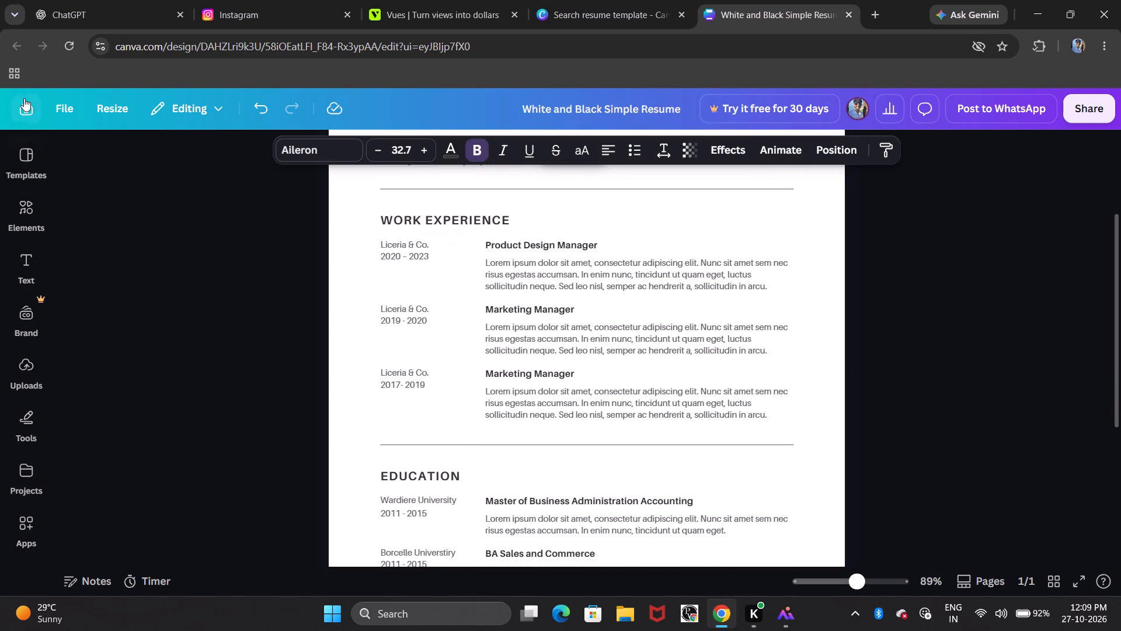
pyautogui.click(17, 39)
pyautogui.click(850, 13)
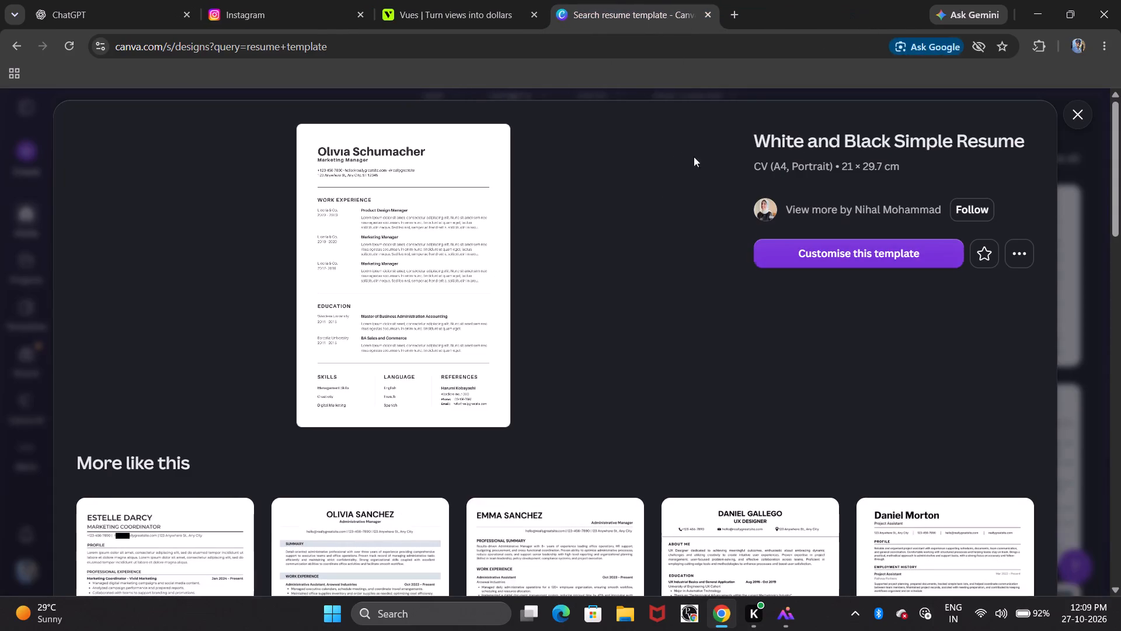
pyautogui.click(13, 45)
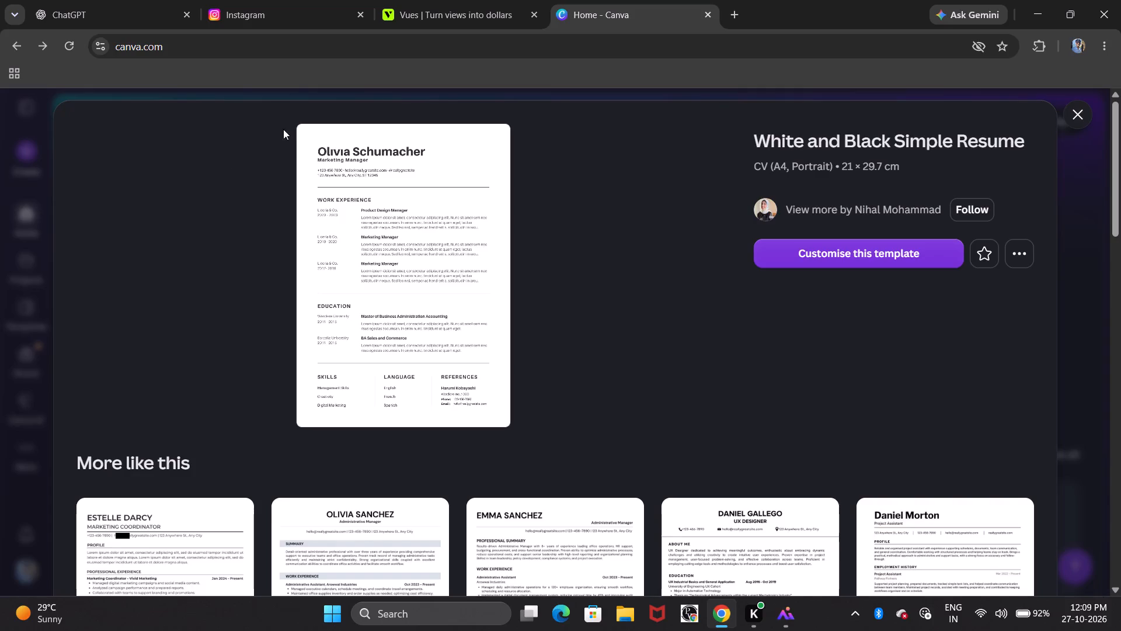
pyautogui.click(15, 48)
pyautogui.click(255, 303)
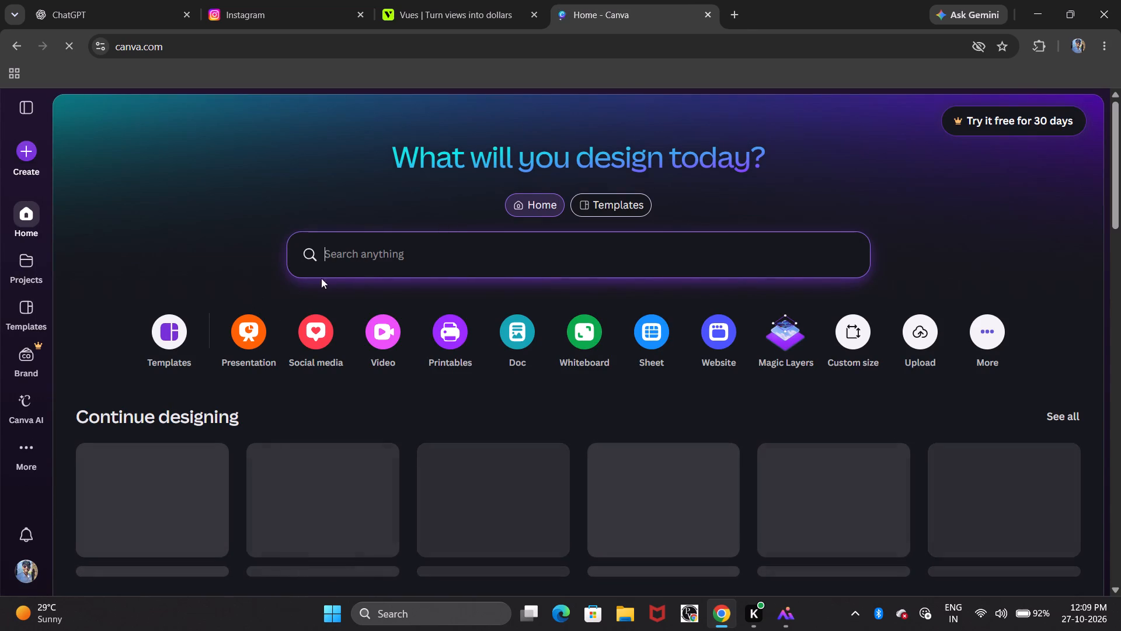
# Search Canva for the suggested term "resume templates" from the home page.
pyautogui.click(372, 263)
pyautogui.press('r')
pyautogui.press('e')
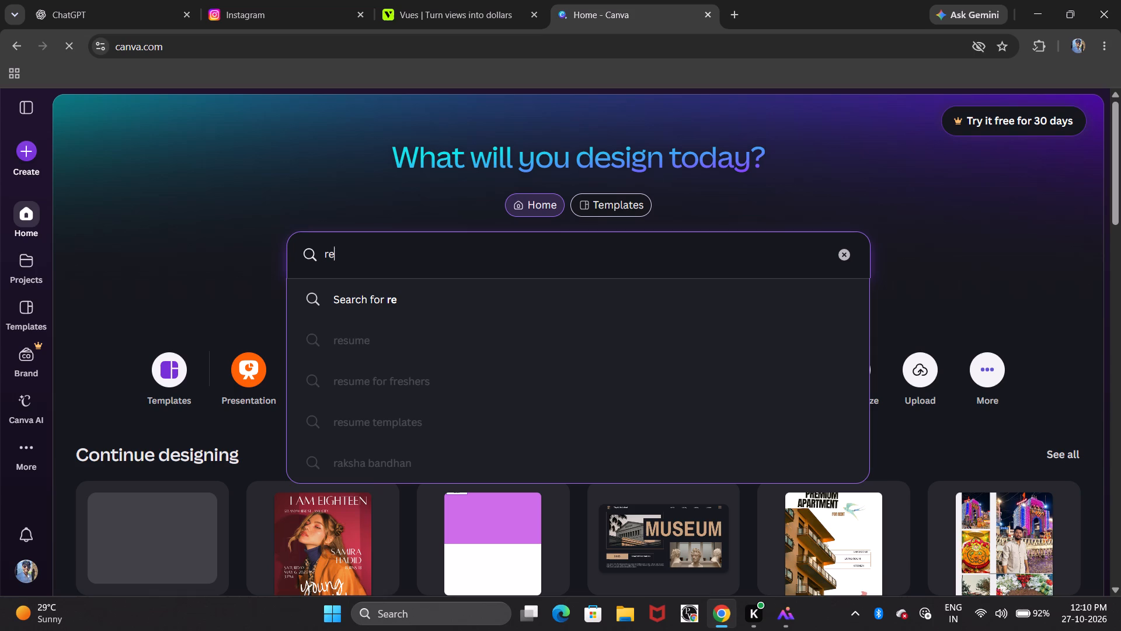
pyautogui.click(384, 421)
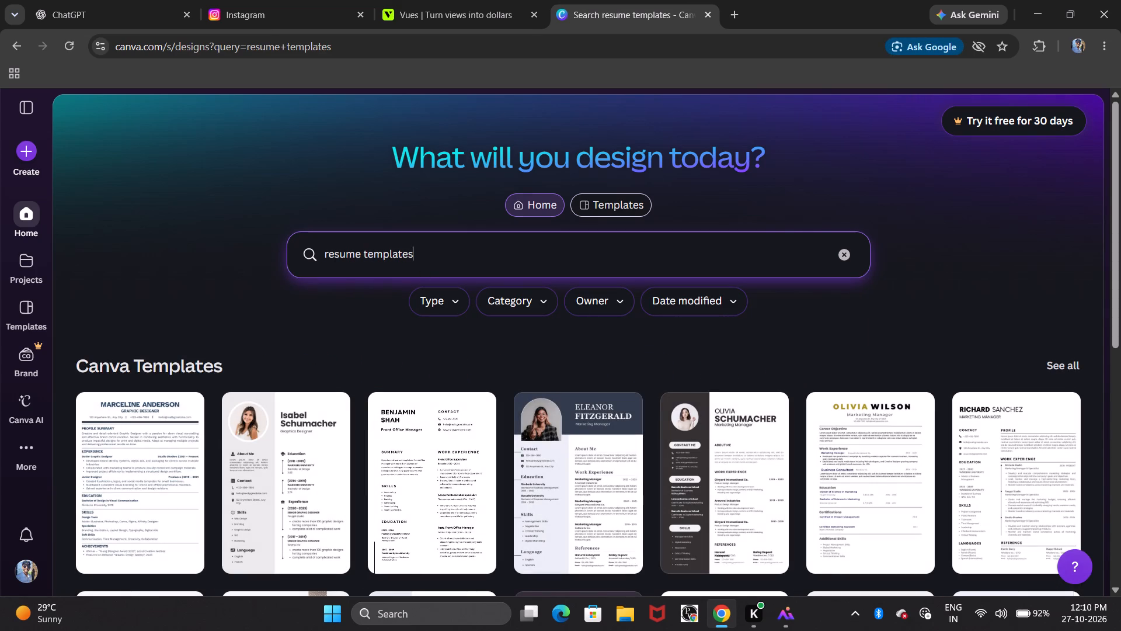
# Browse the Canva template results for "resume templates" to compare the available layouts.
pyautogui.scroll(-1, 395, 293)
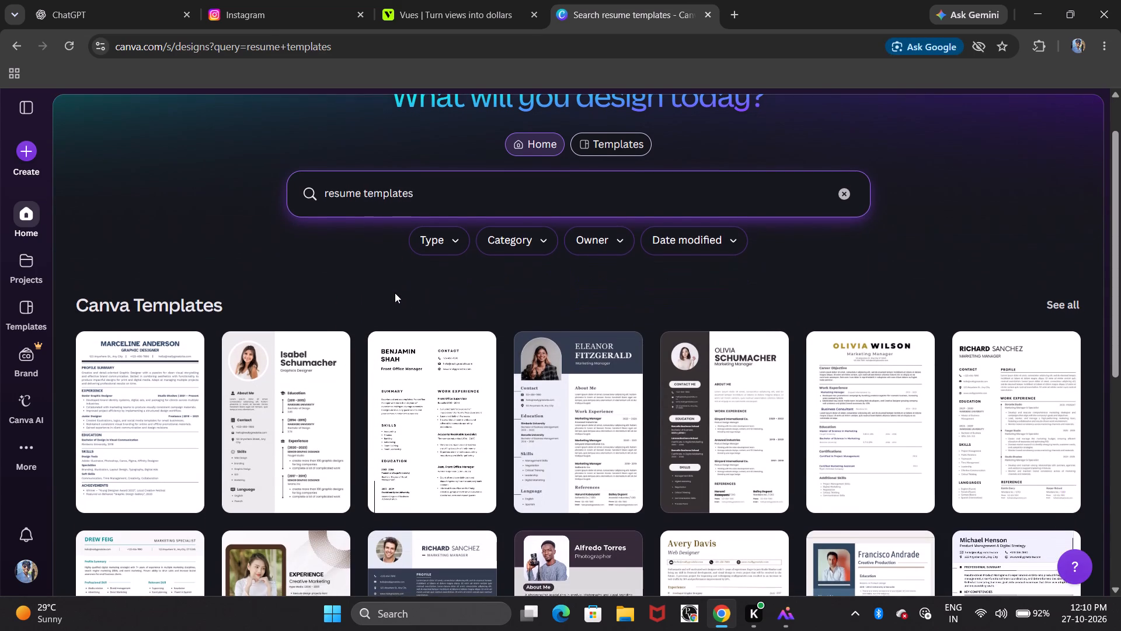
pyautogui.scroll(-1, 395, 293)
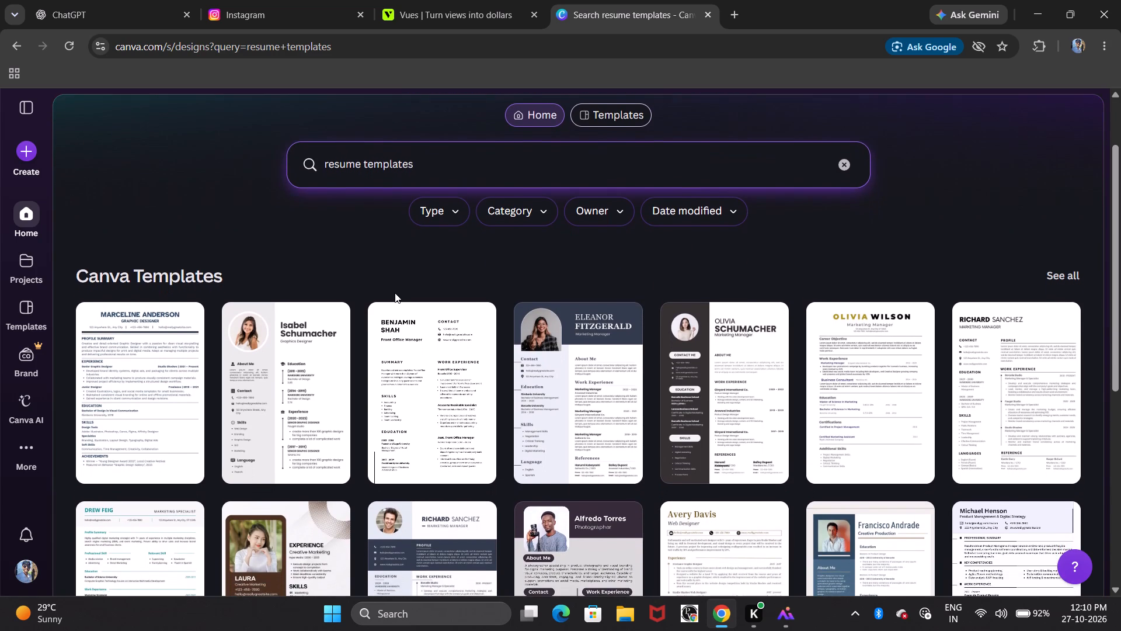
pyautogui.scroll(-1, 395, 293)
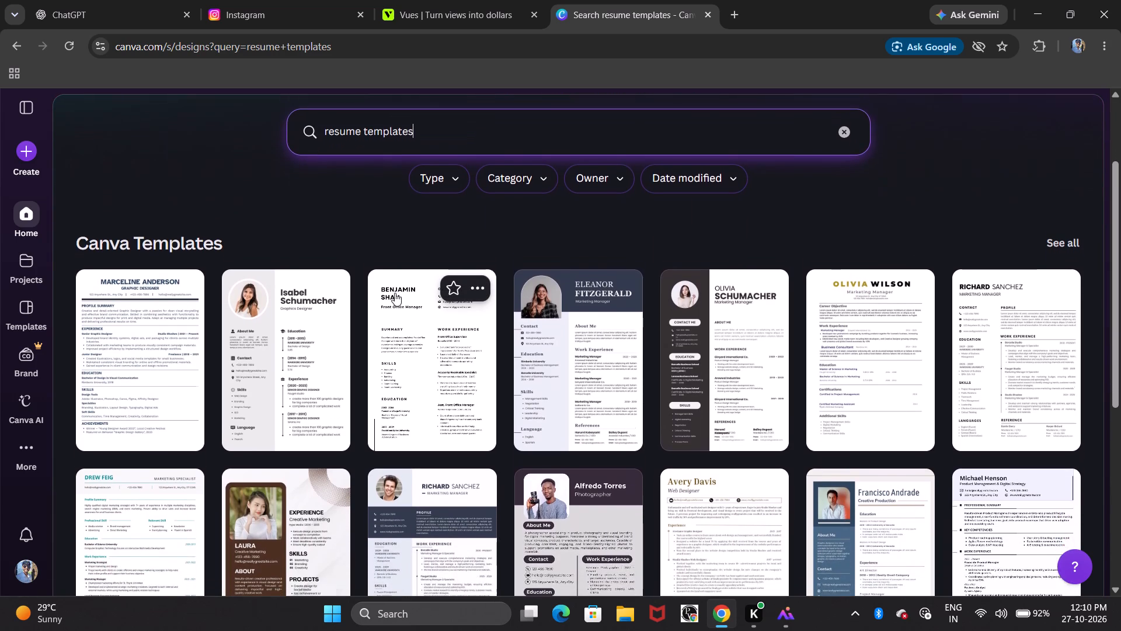
pyautogui.scroll(-1, 395, 293)
pyautogui.scroll(1, 395, 293)
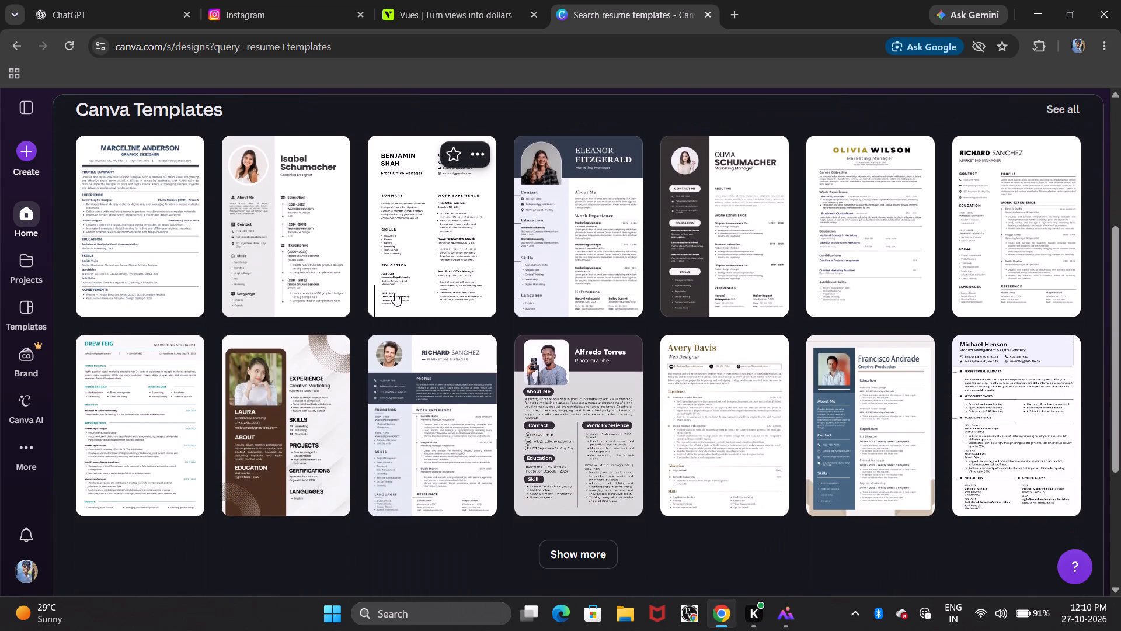
pyautogui.scroll(1, 395, 293)
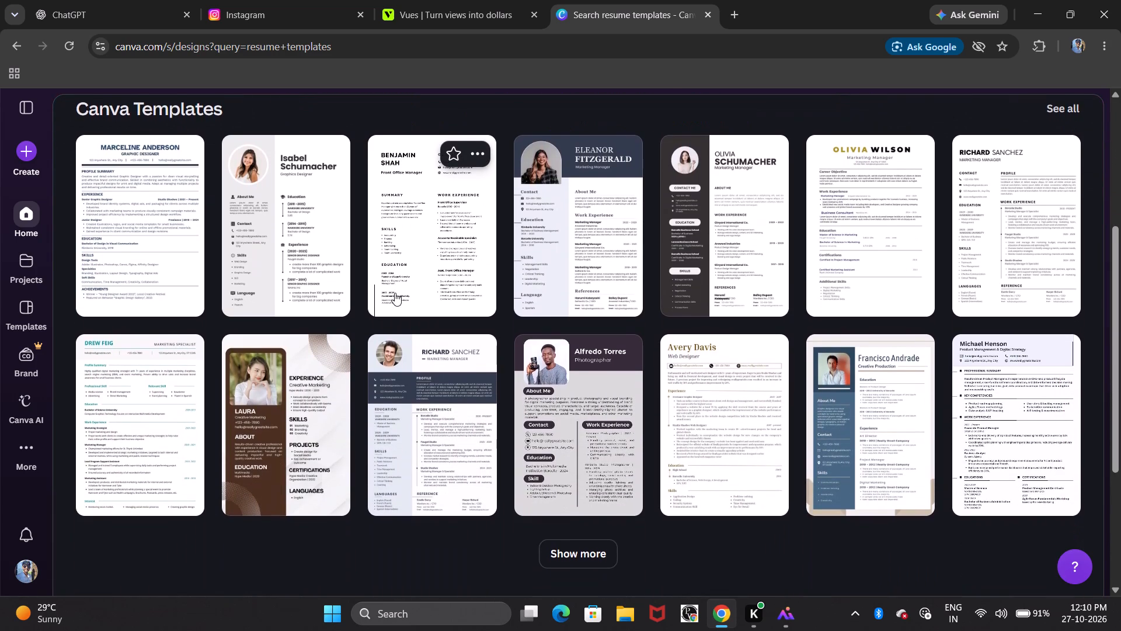
pyautogui.scroll(1, 395, 293)
# Refine the Canva search to "resume templates for freshers".
pyautogui.click(424, 252)
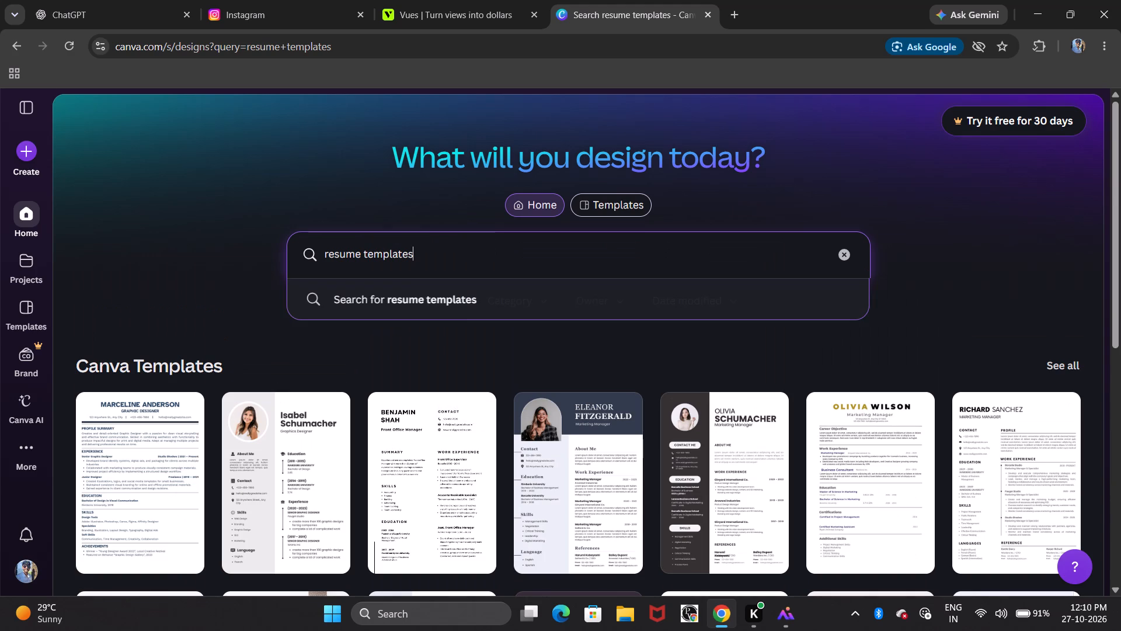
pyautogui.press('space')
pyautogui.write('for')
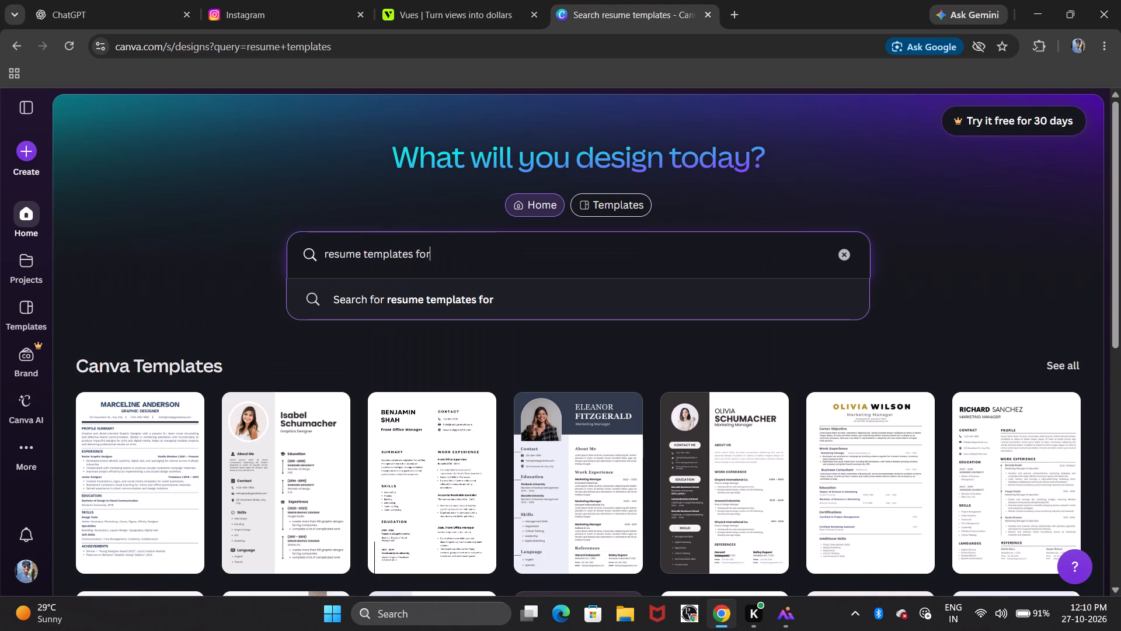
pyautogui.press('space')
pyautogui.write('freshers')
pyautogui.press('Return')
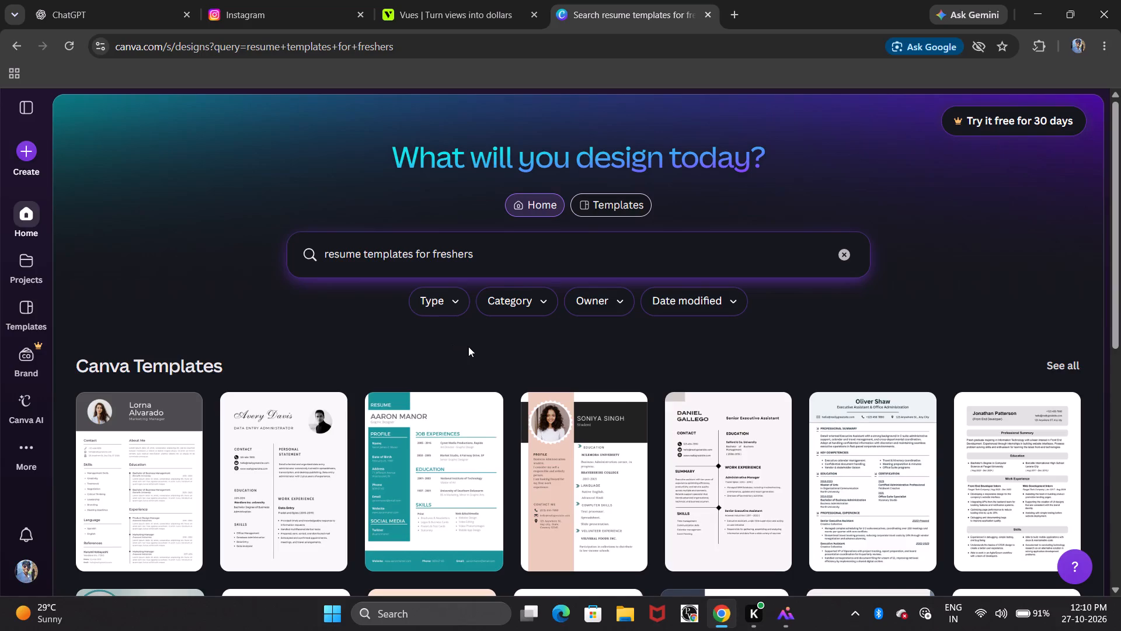
# Open the White Minimalist Resume template from the results for customising in the editor.
pyautogui.click(688, 459)
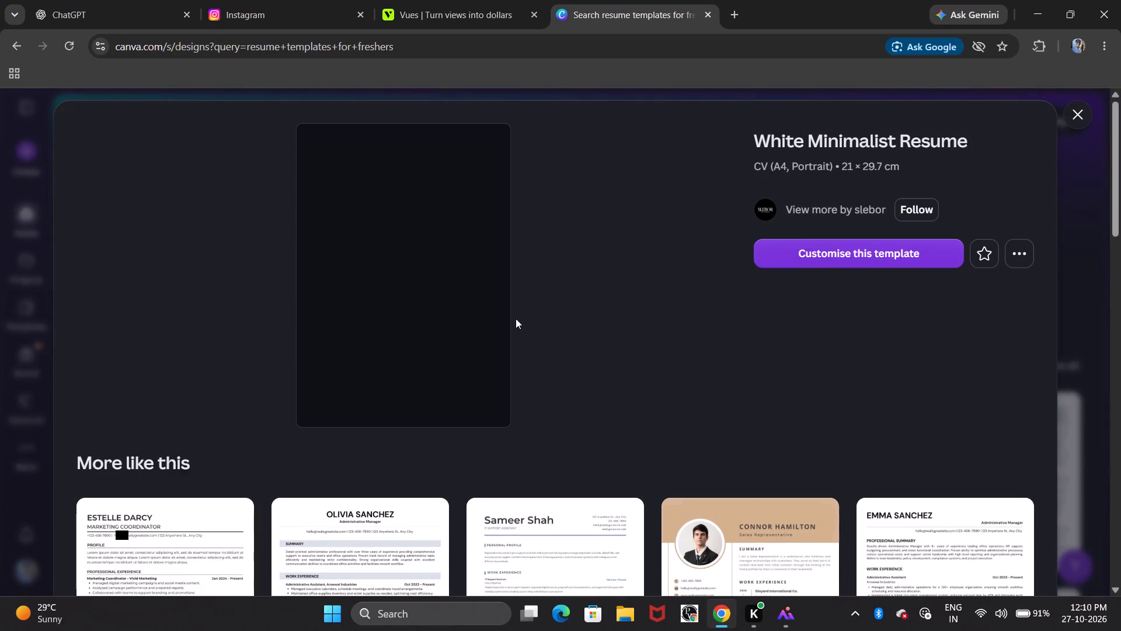
pyautogui.click(837, 255)
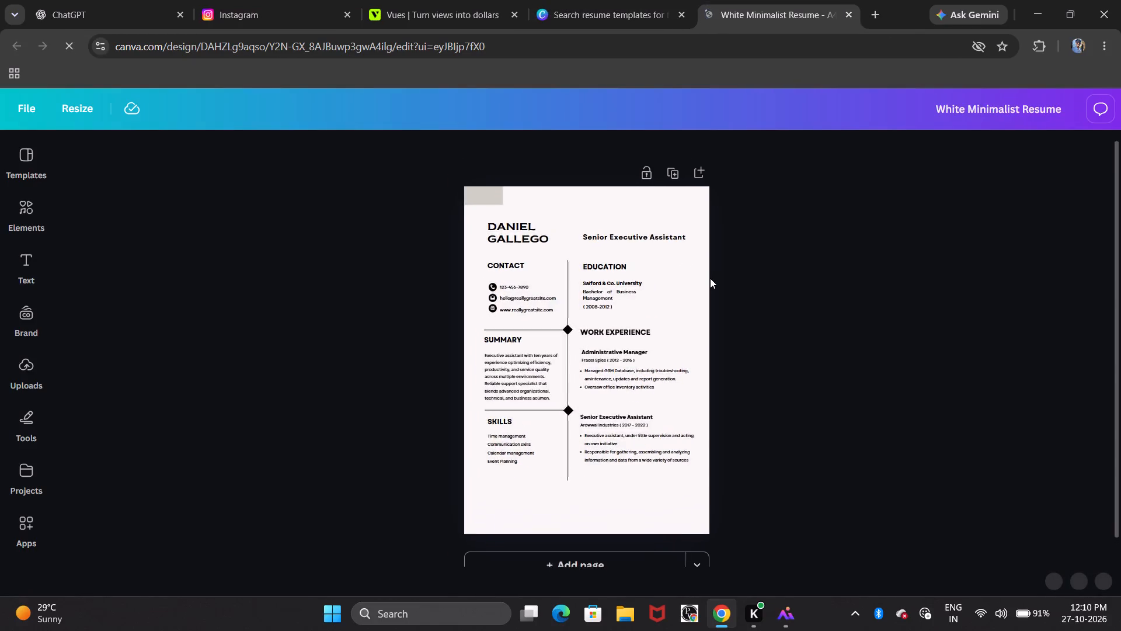
# Replace the placeholder name heading at the top of the resume with the applicant's full name.
pyautogui.doubleClick(452, 203)
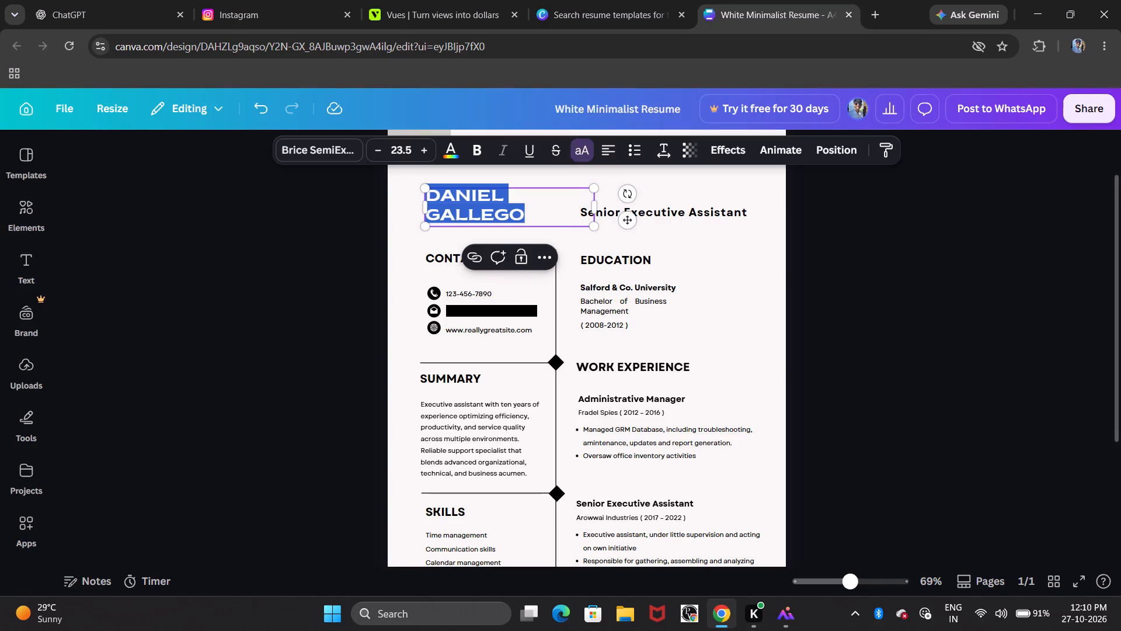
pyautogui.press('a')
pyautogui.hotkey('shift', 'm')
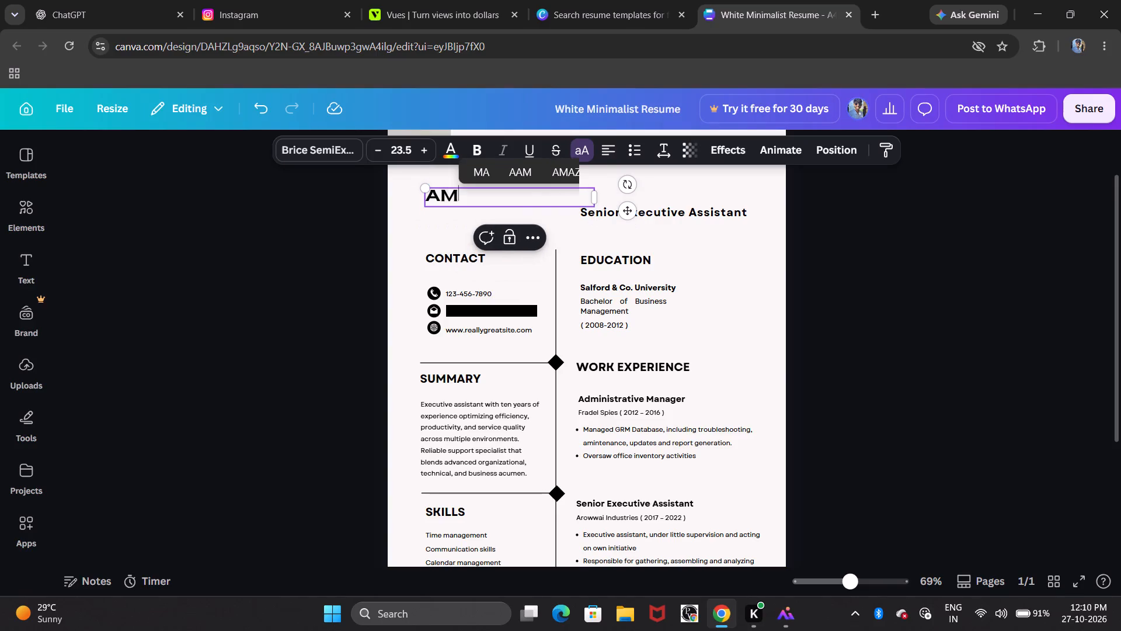
pyautogui.press('BackSpace')
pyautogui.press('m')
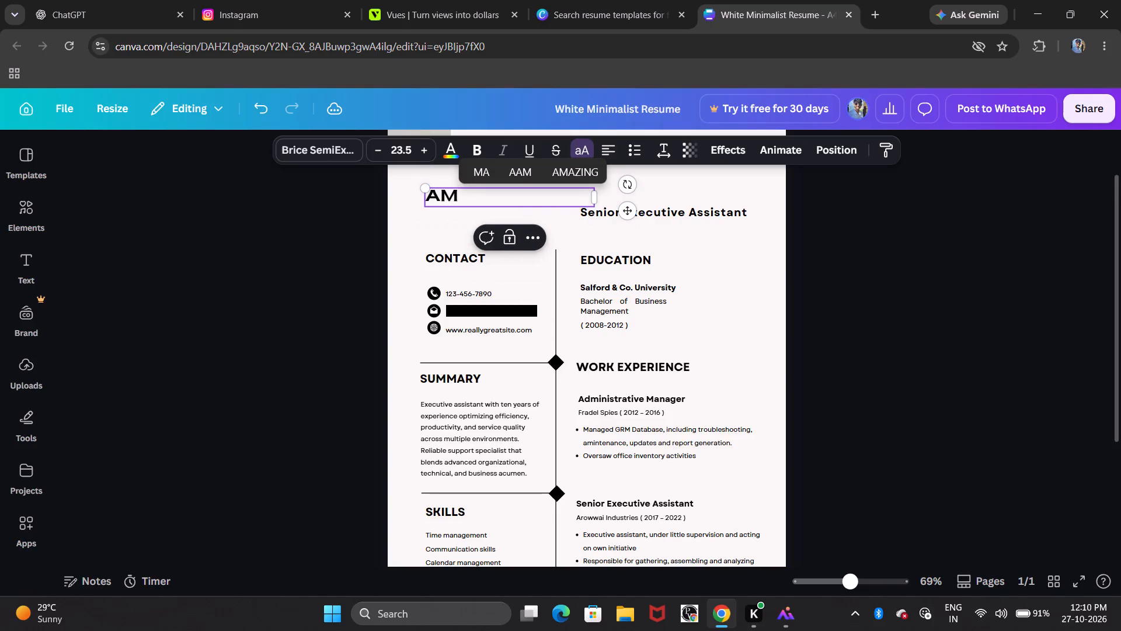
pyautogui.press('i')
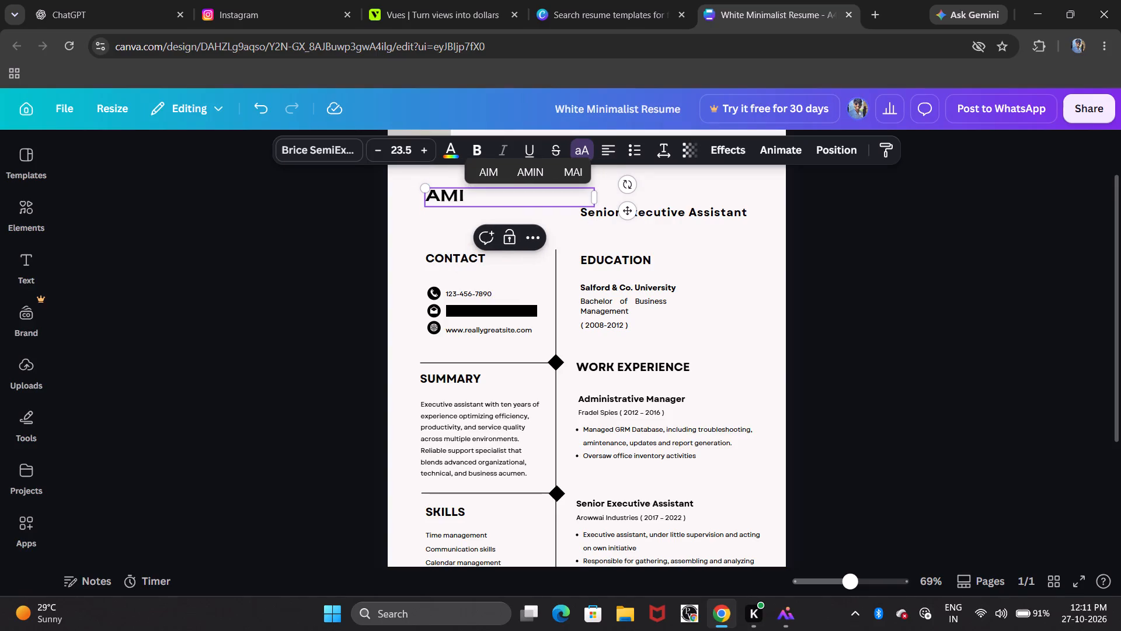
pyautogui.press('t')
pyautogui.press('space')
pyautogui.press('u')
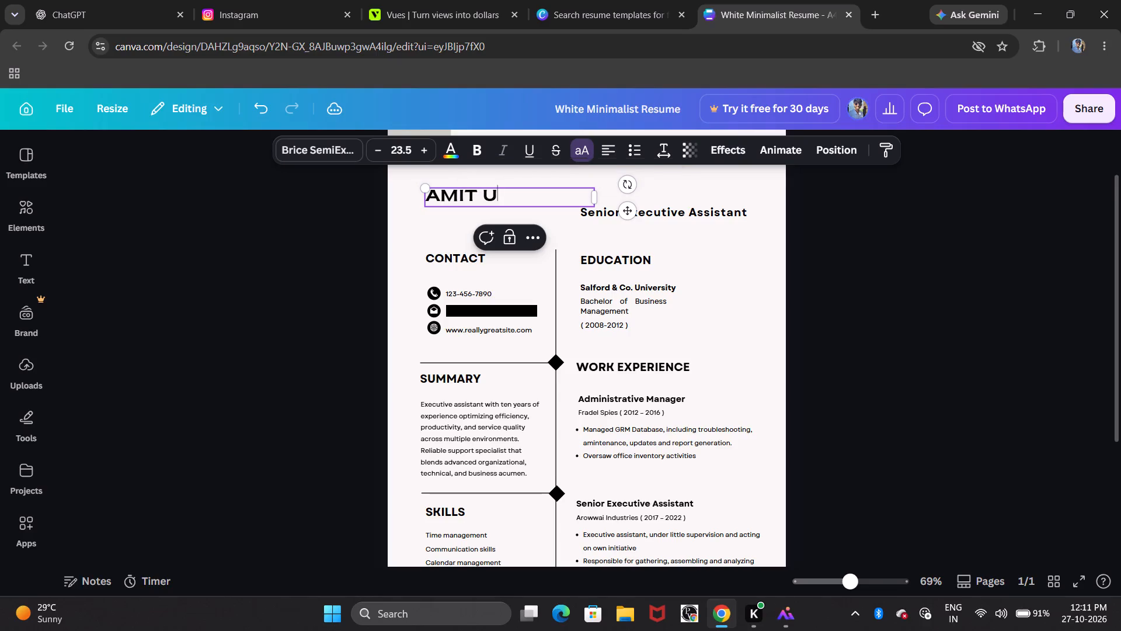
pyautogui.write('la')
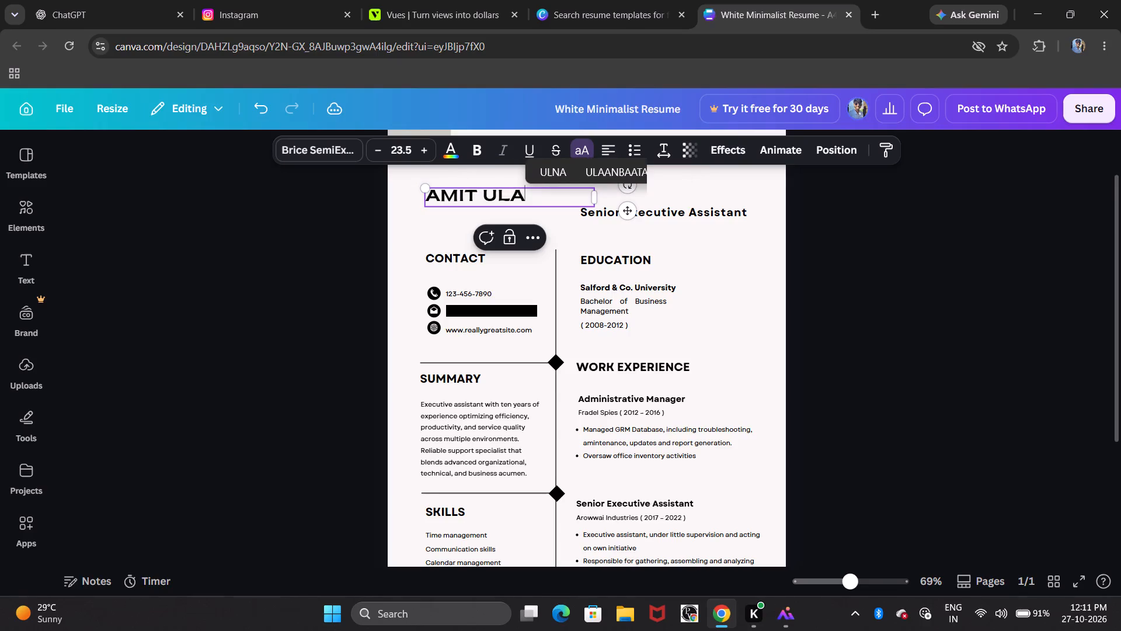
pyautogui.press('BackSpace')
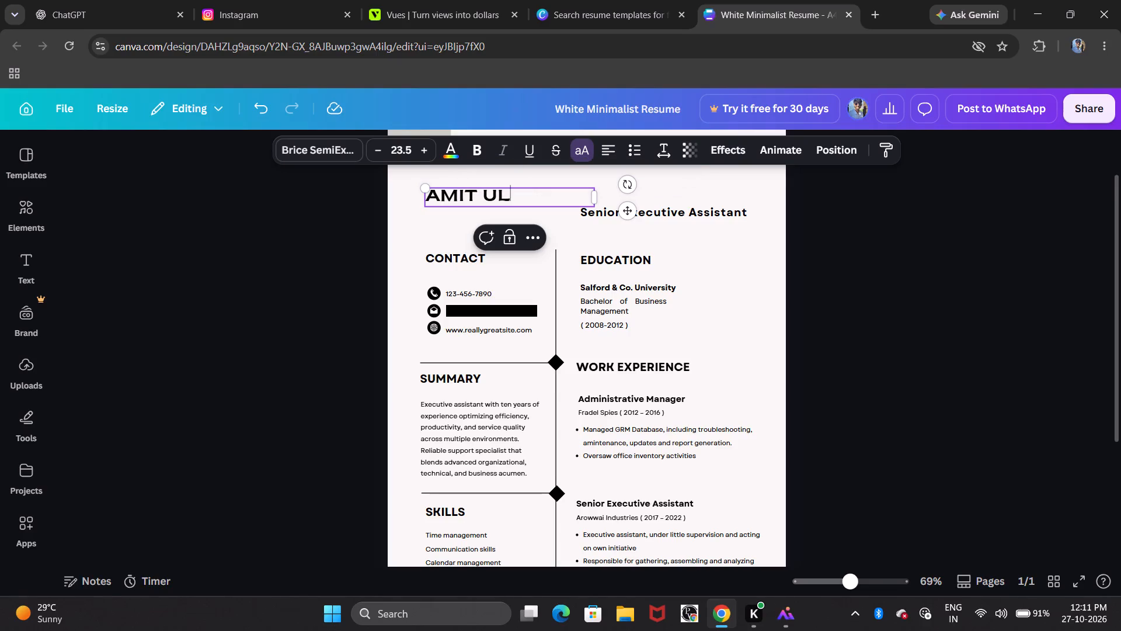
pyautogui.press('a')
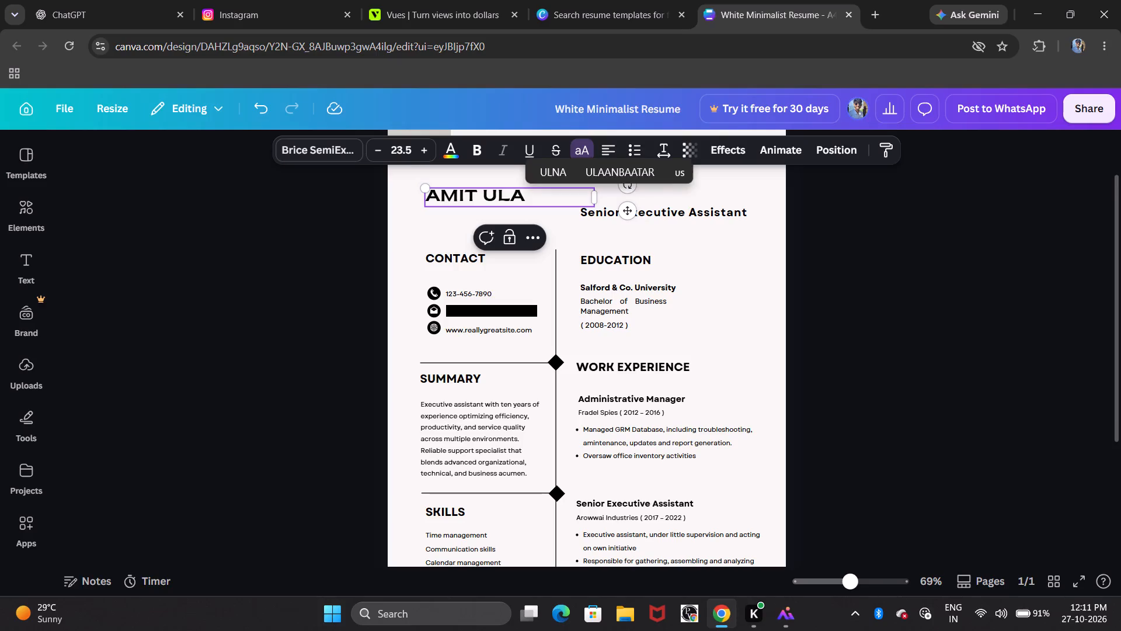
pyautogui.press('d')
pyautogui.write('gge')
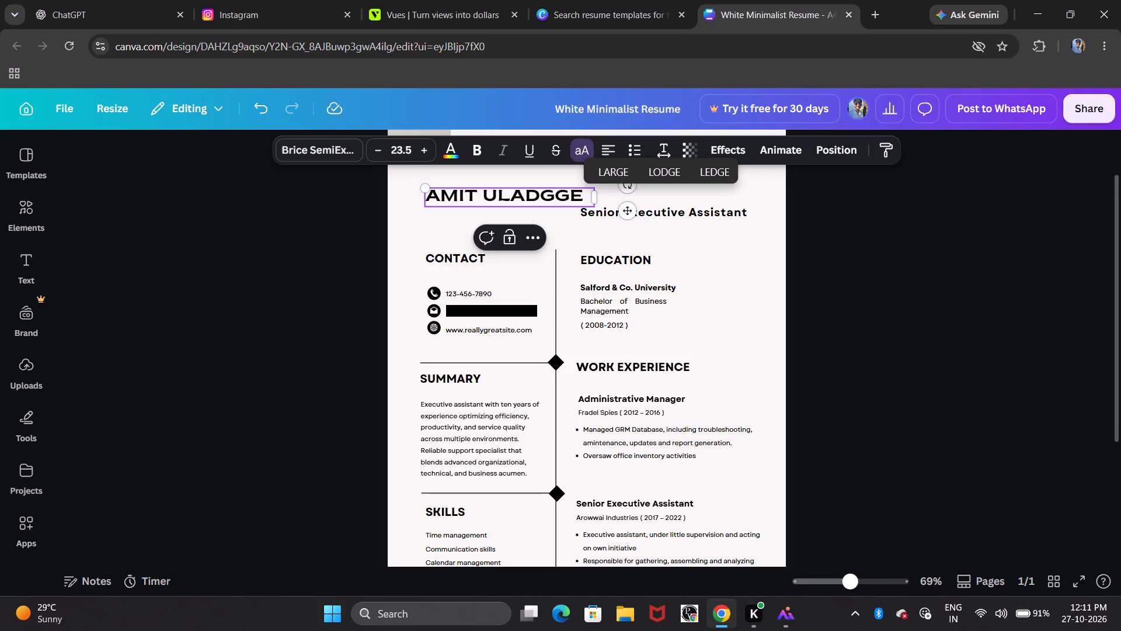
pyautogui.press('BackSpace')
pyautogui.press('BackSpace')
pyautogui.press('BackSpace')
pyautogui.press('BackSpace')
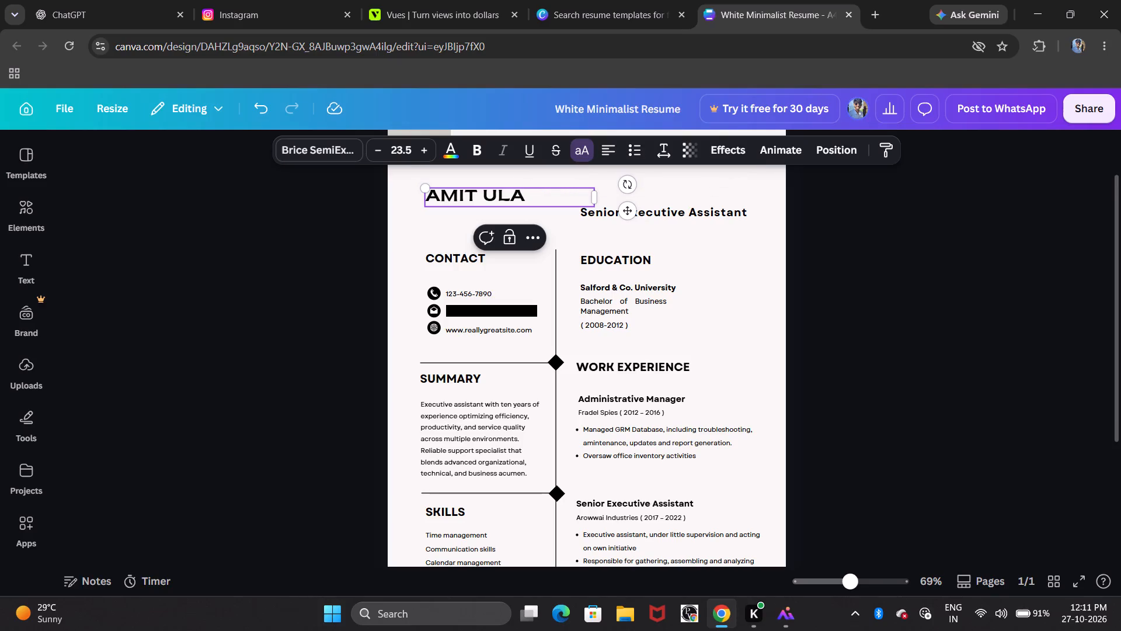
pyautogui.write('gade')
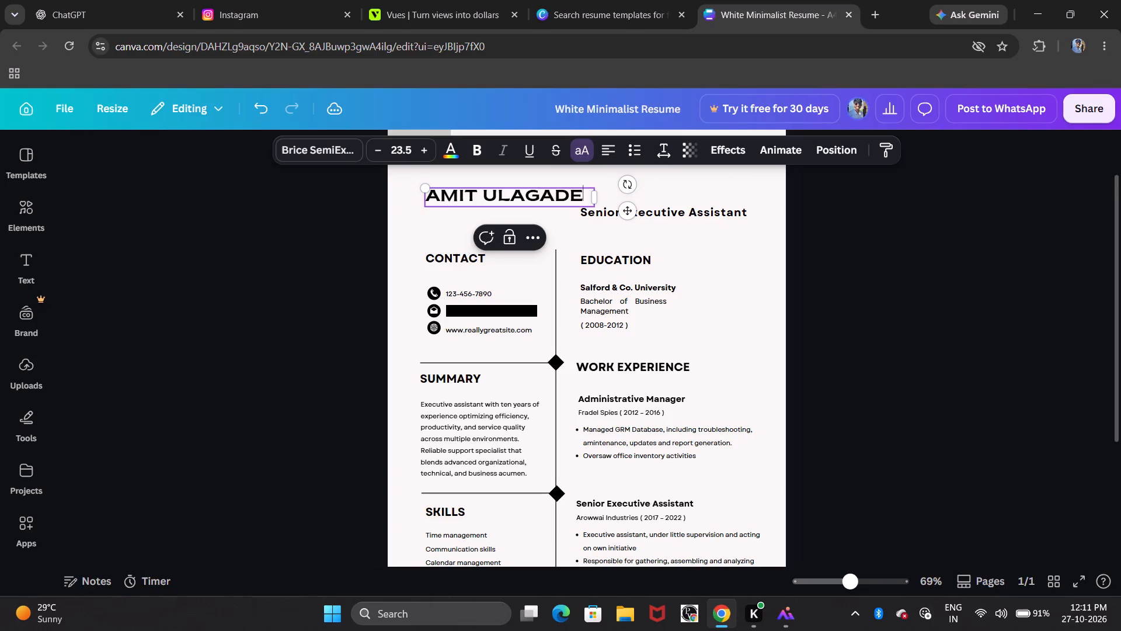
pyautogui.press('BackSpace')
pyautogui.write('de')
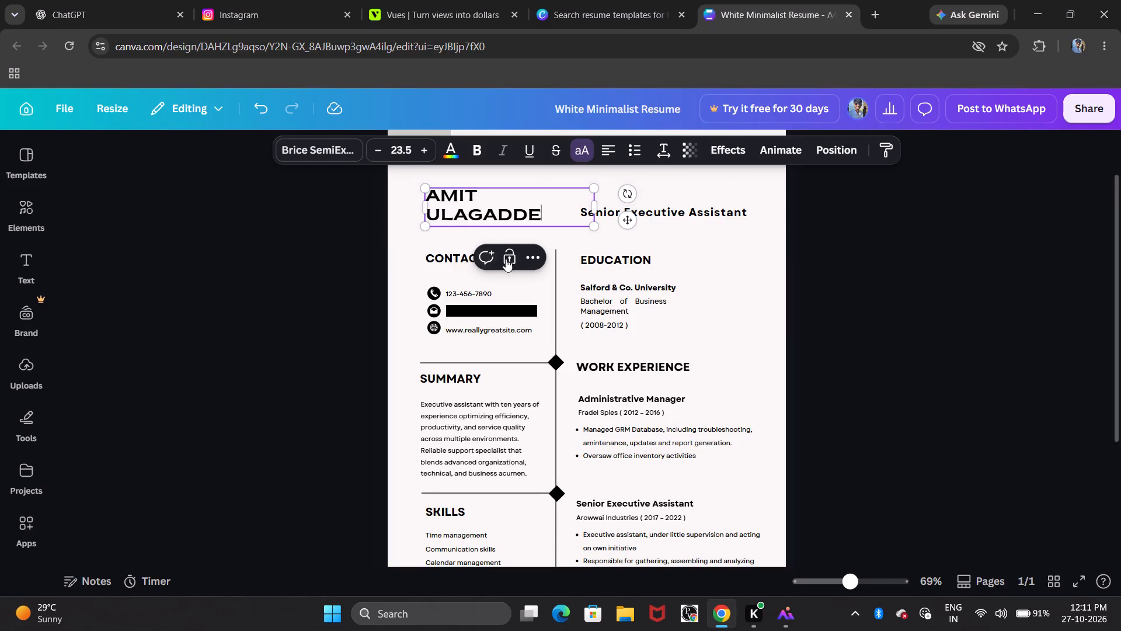
# Delete the "Senior Executive Assistant" job title text beside the name heading.
pyautogui.click(695, 218)
pyautogui.press('Delete')
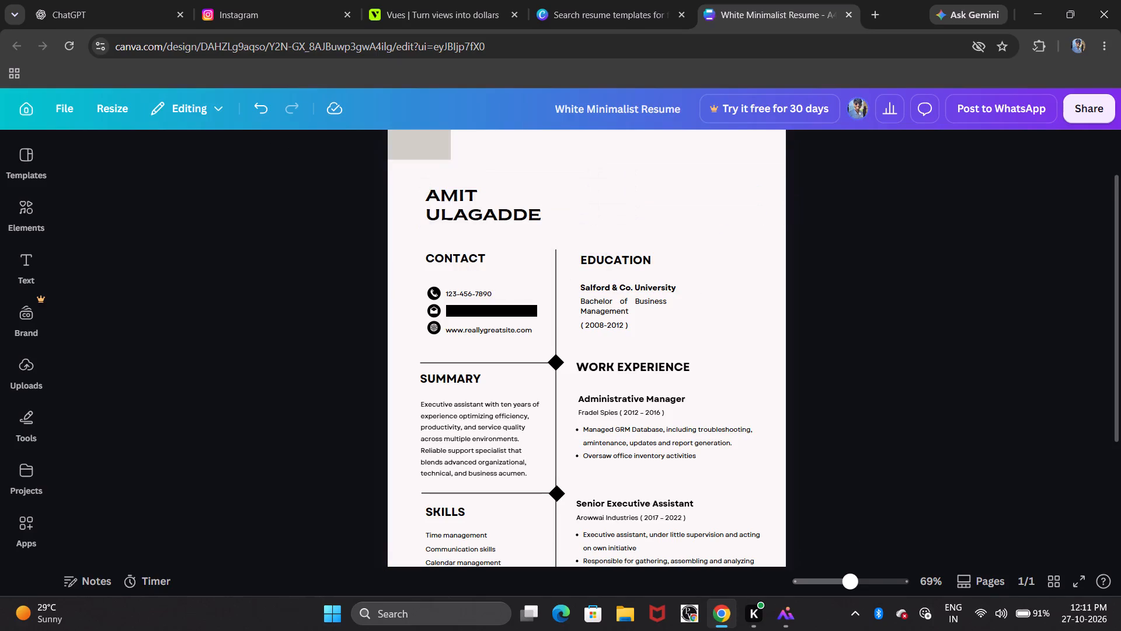
# Erase the placeholder phone number in the Contact section, keeping the email and website lines.
pyautogui.click(463, 290)
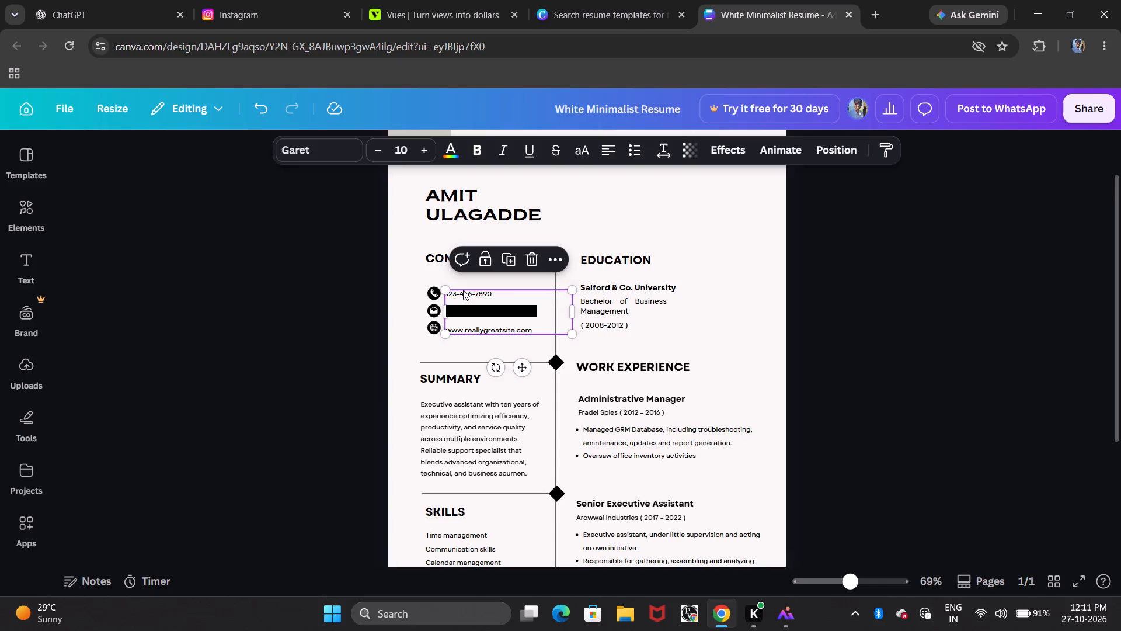
pyautogui.doubleClick(463, 290)
pyautogui.click(463, 290)
pyautogui.doubleClick(496, 305)
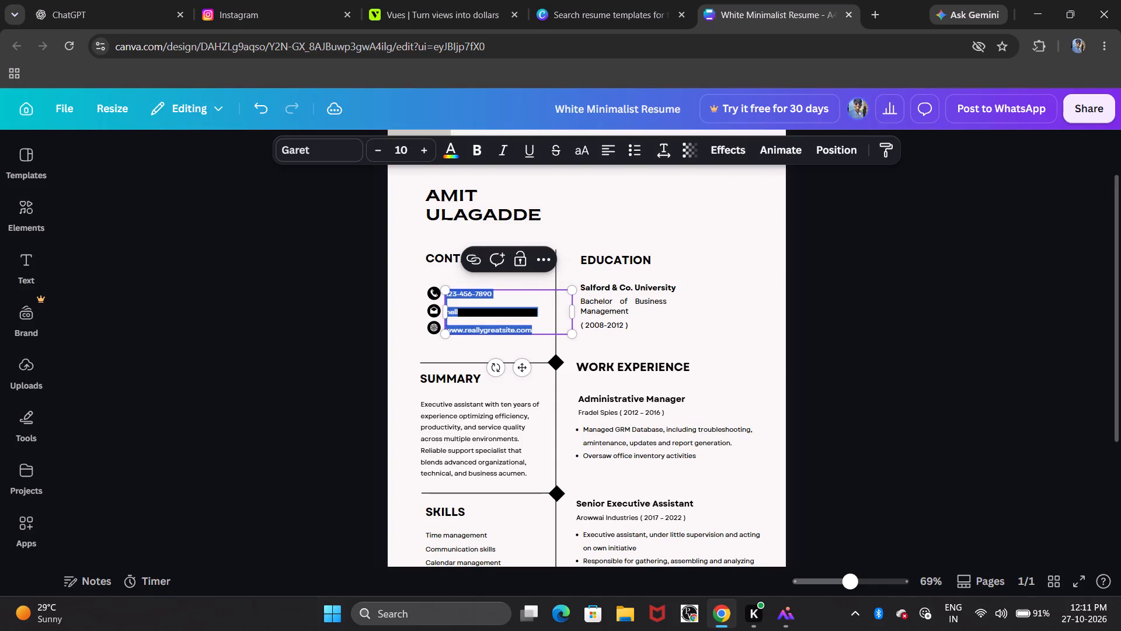
pyautogui.click(496, 296)
pyautogui.press('BackSpace')
pyautogui.press('BackSpace')
pyautogui.press('BackSpace')
pyautogui.press('BackSpace')
pyautogui.press('BackSpace')
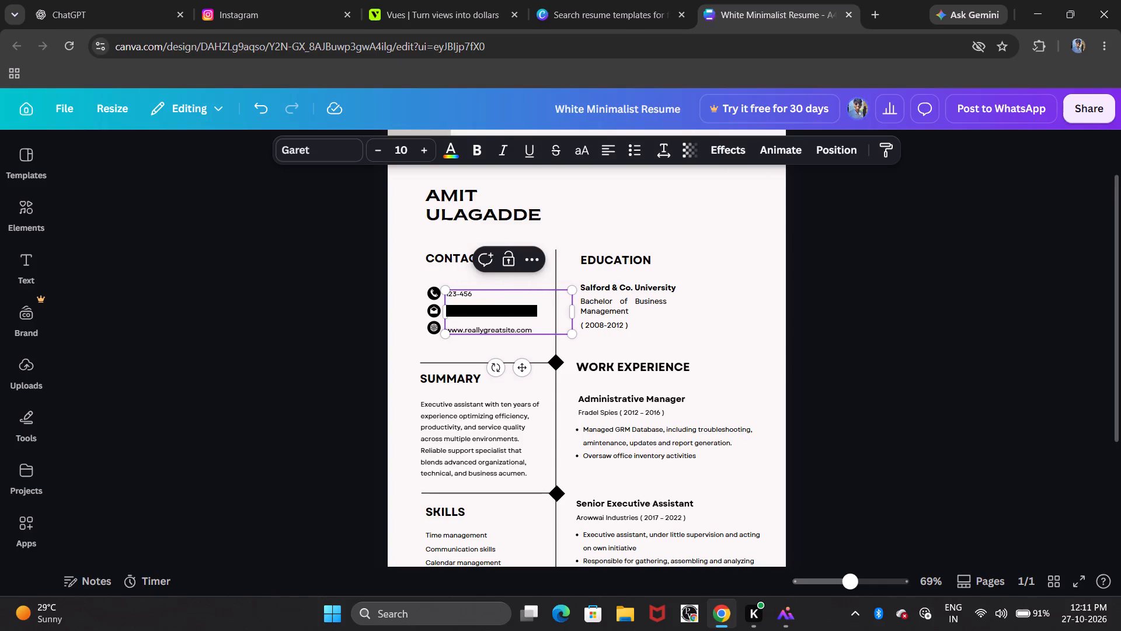
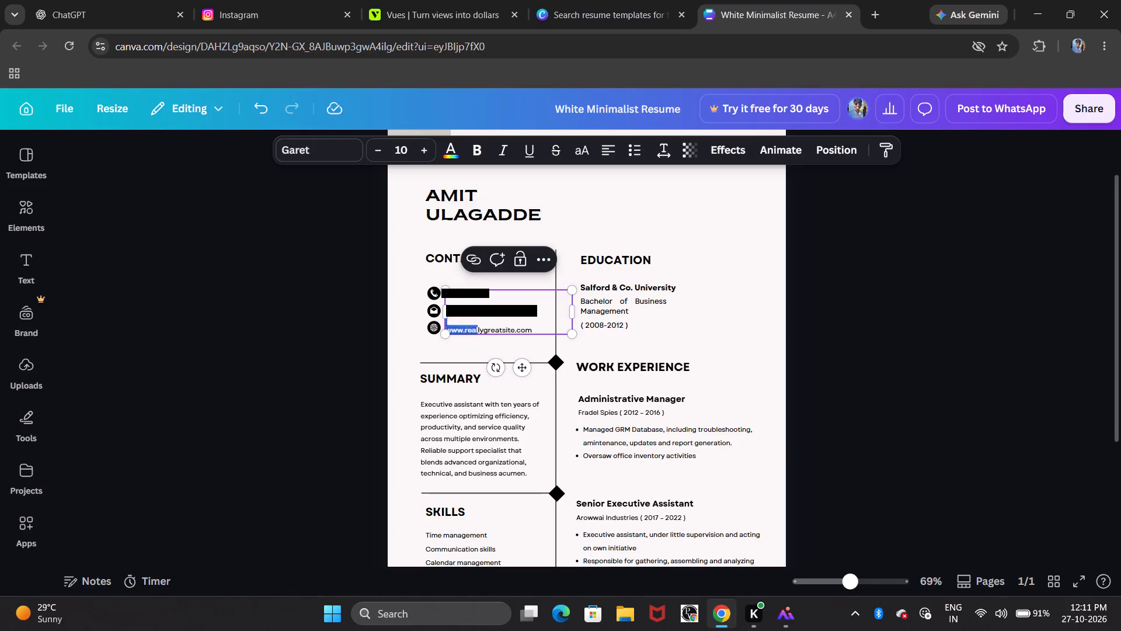
# Replace the placeholder email line in the Contact section with the applicant's own email address.
pyautogui.moveTo(478, 325); pyautogui.dragTo(443, 314)
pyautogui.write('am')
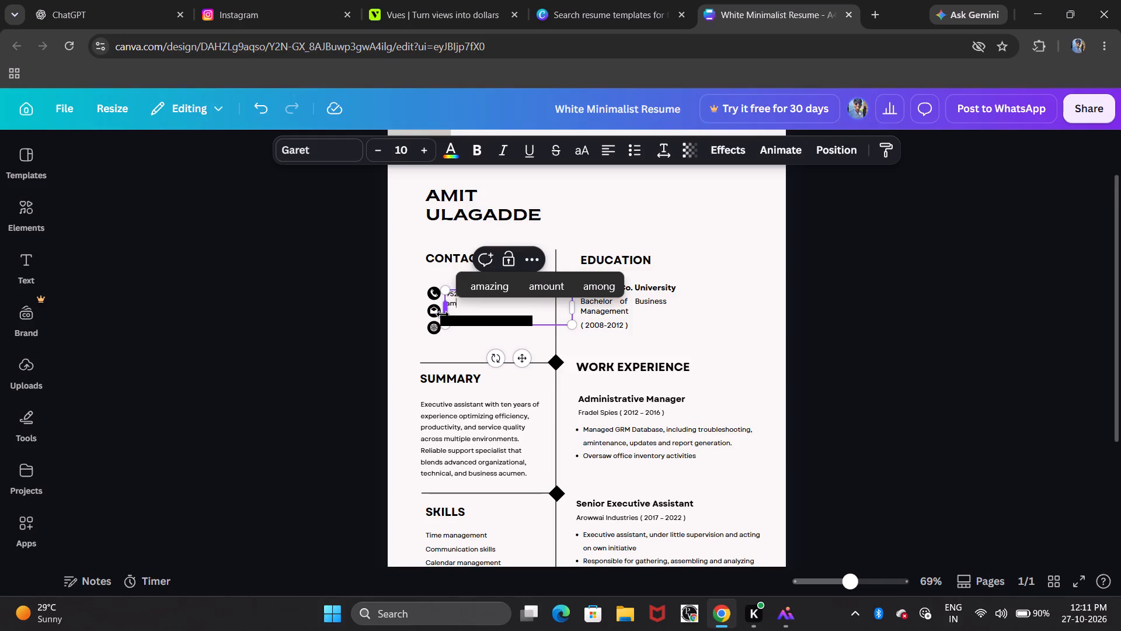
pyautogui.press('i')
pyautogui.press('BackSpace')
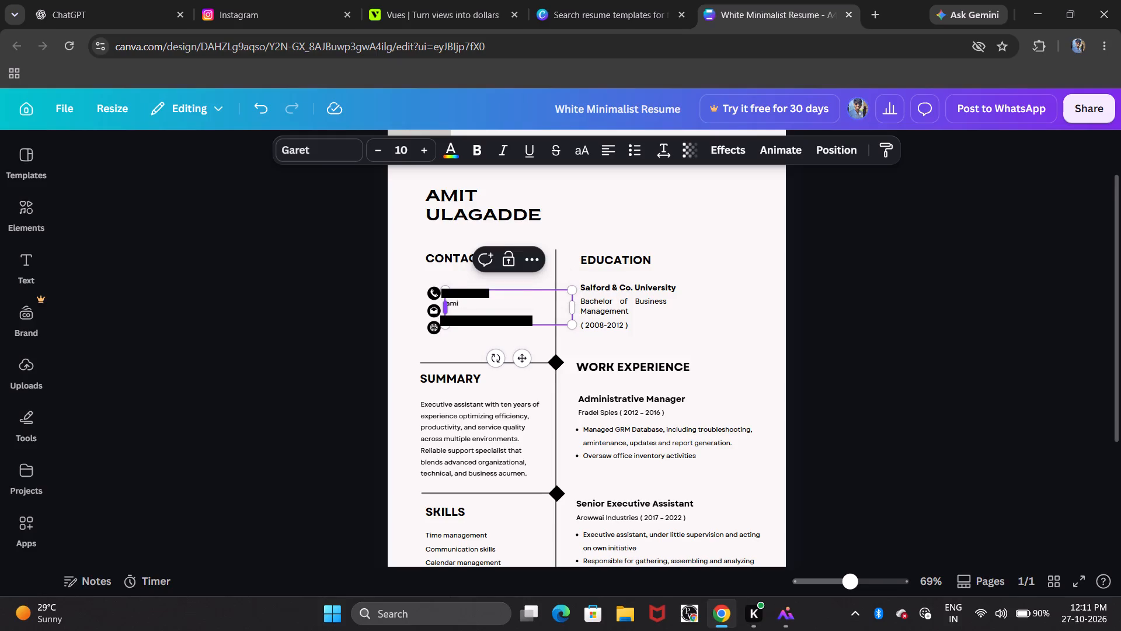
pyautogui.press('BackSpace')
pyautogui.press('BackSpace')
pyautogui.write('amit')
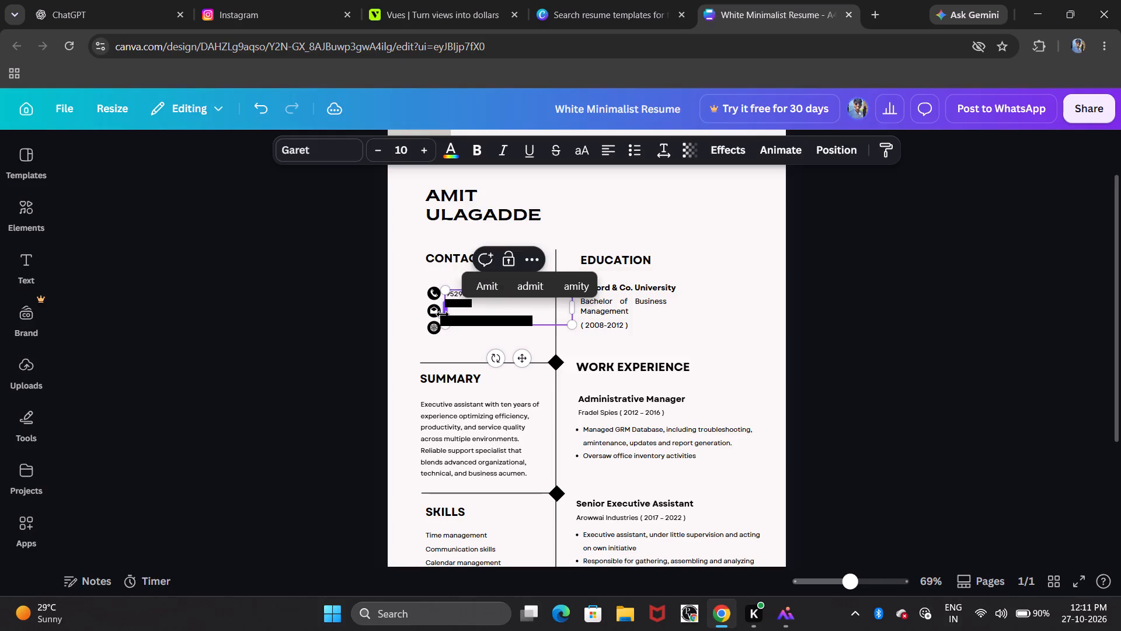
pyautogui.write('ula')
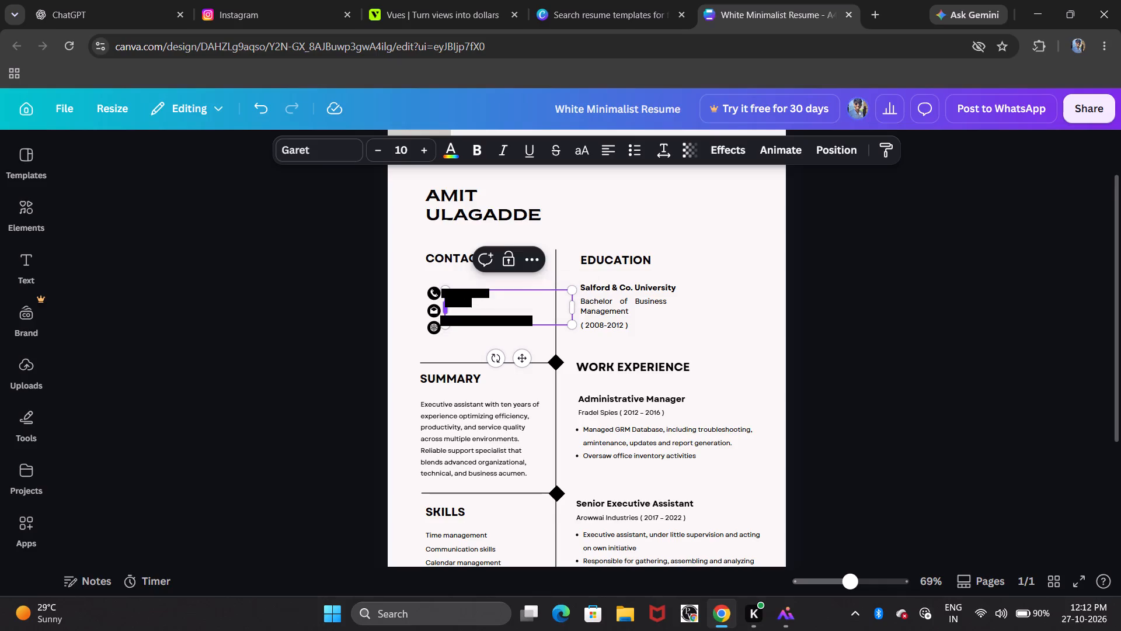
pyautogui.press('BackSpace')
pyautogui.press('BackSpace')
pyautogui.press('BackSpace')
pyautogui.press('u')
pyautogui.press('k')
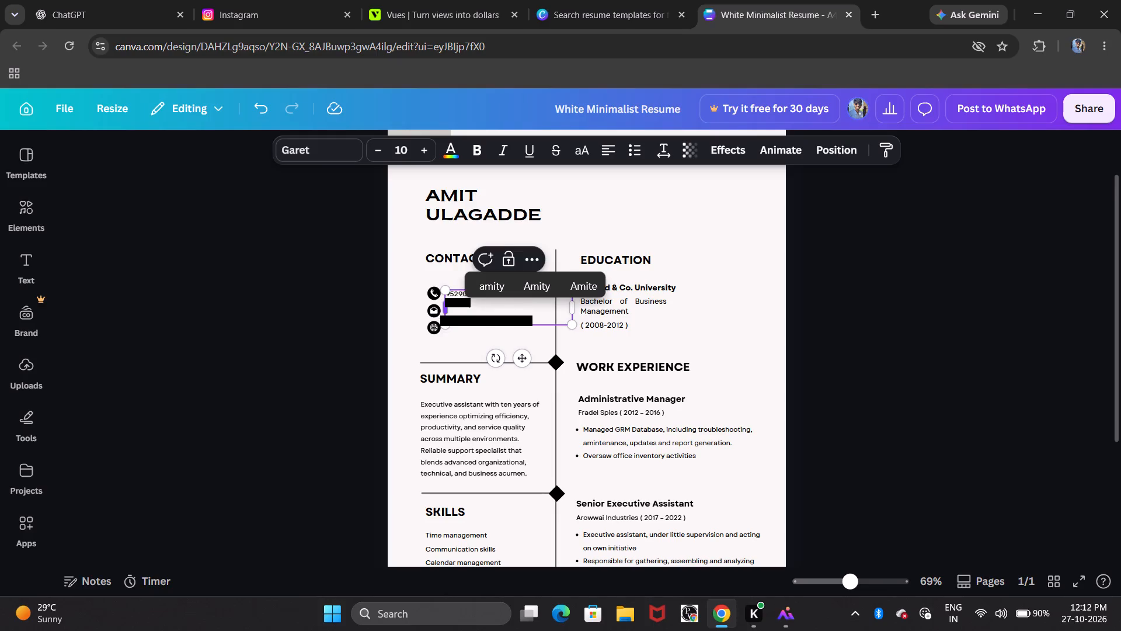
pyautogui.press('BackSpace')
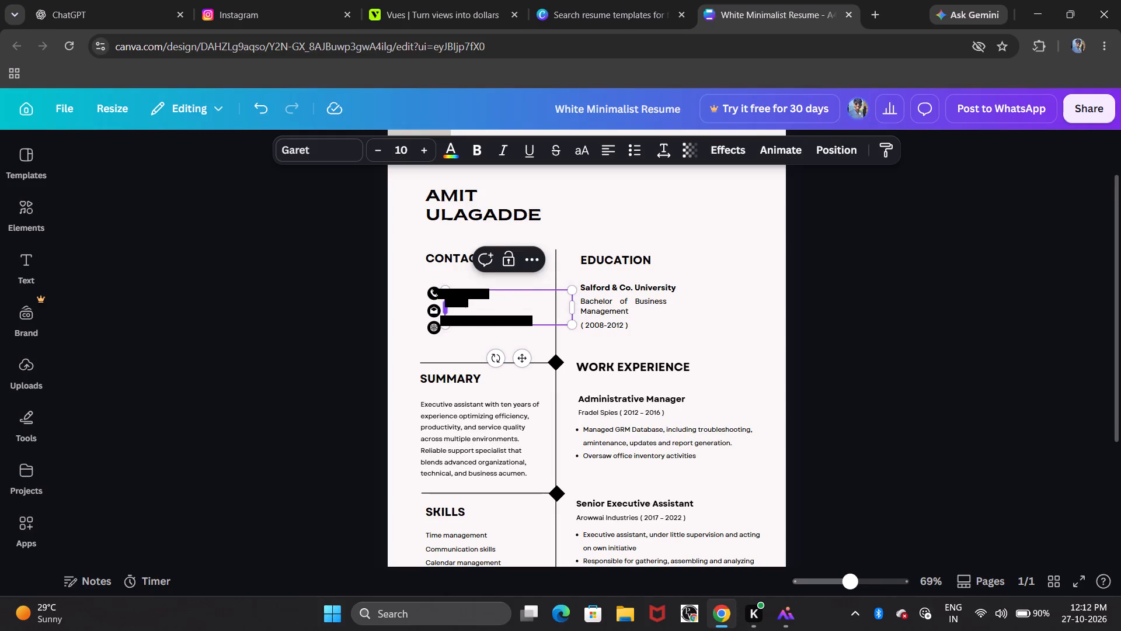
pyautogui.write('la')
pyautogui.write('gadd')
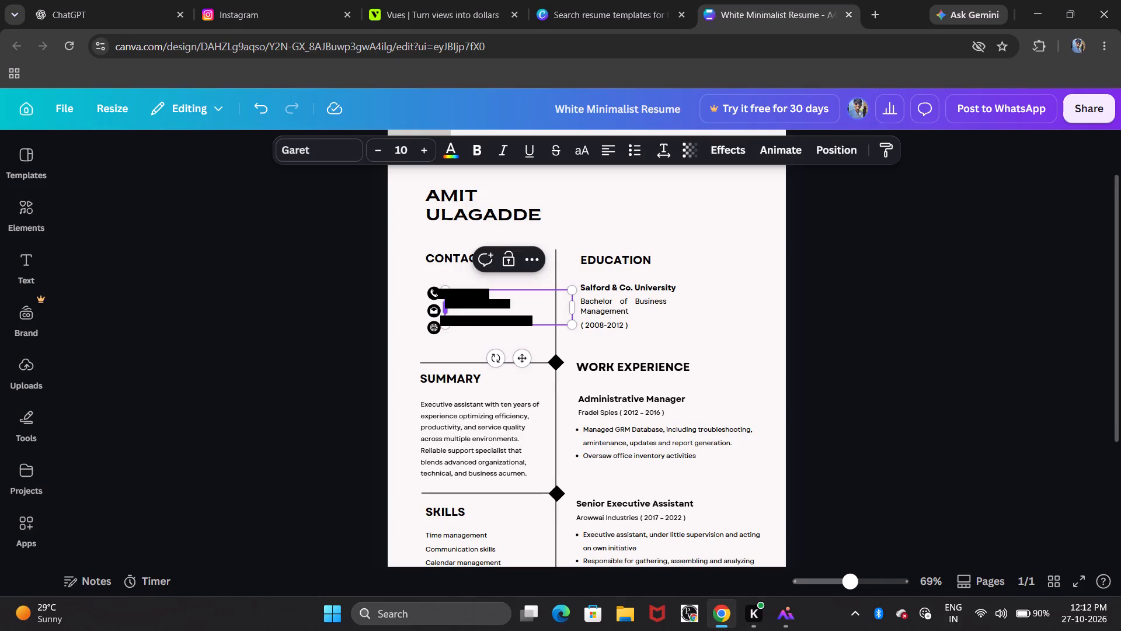
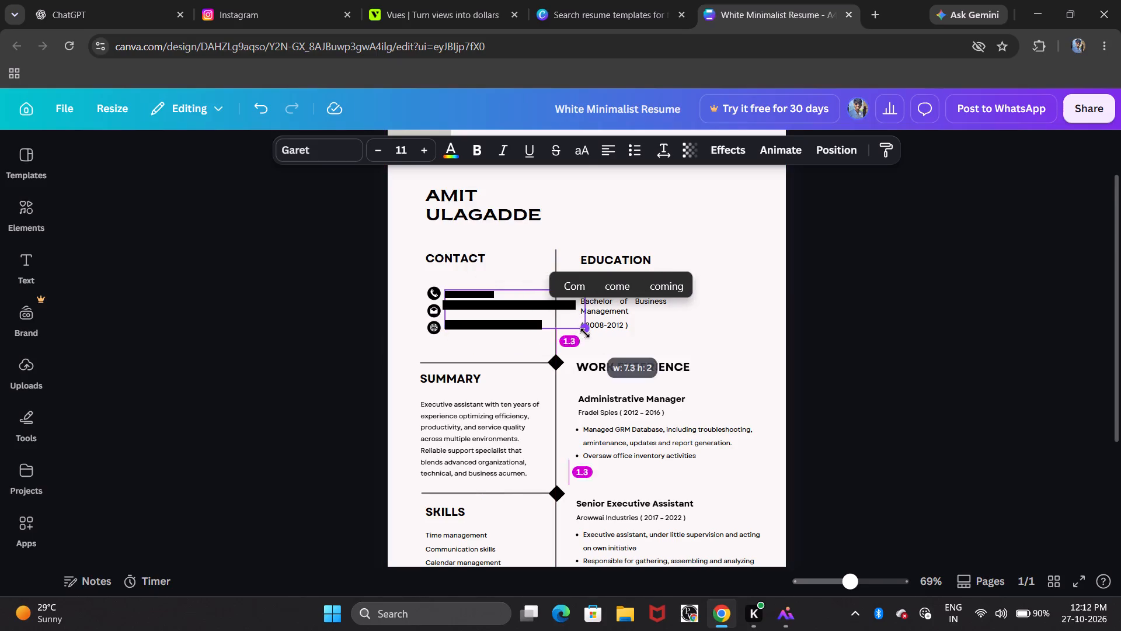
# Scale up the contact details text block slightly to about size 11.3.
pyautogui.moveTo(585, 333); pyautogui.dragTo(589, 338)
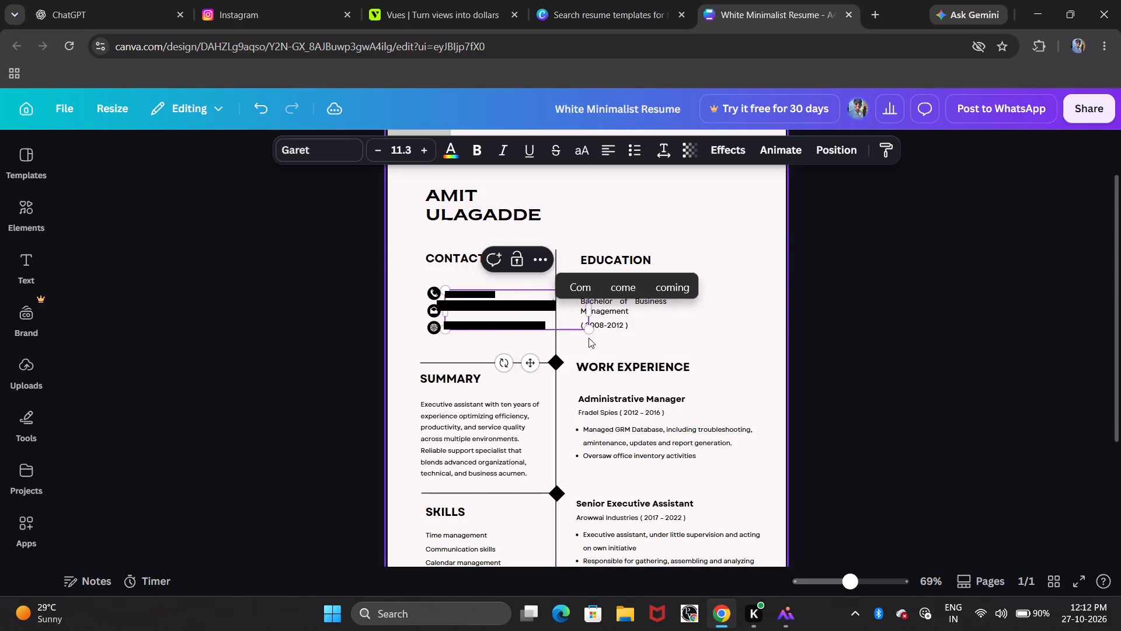
# Delete the website icon beside the third line of the Contact section.
pyautogui.click(429, 328)
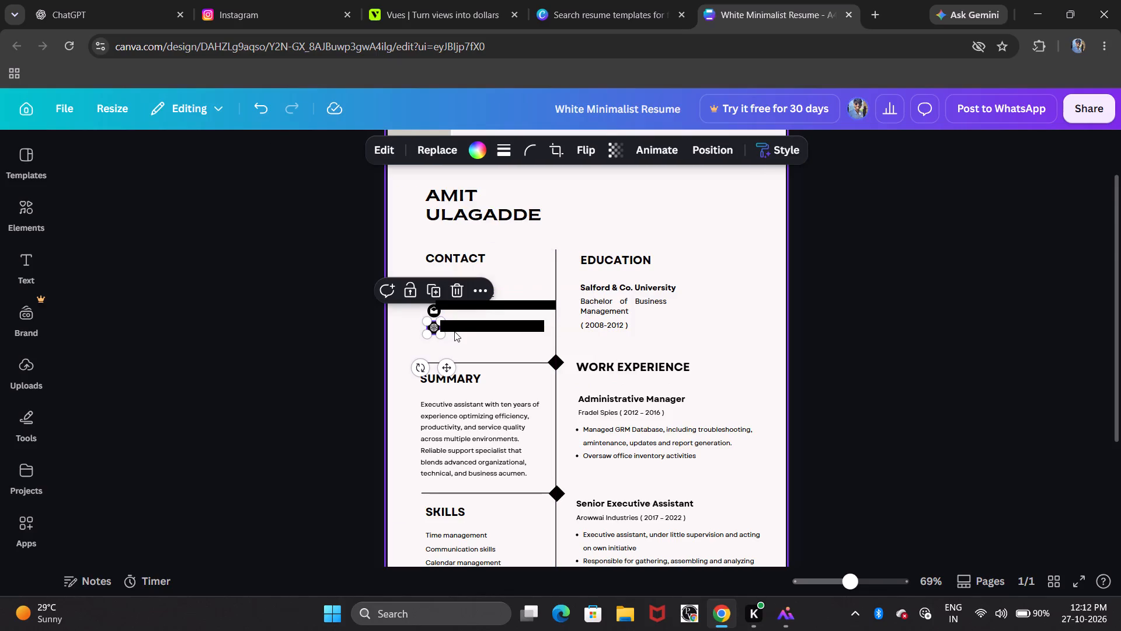
pyautogui.click(459, 294)
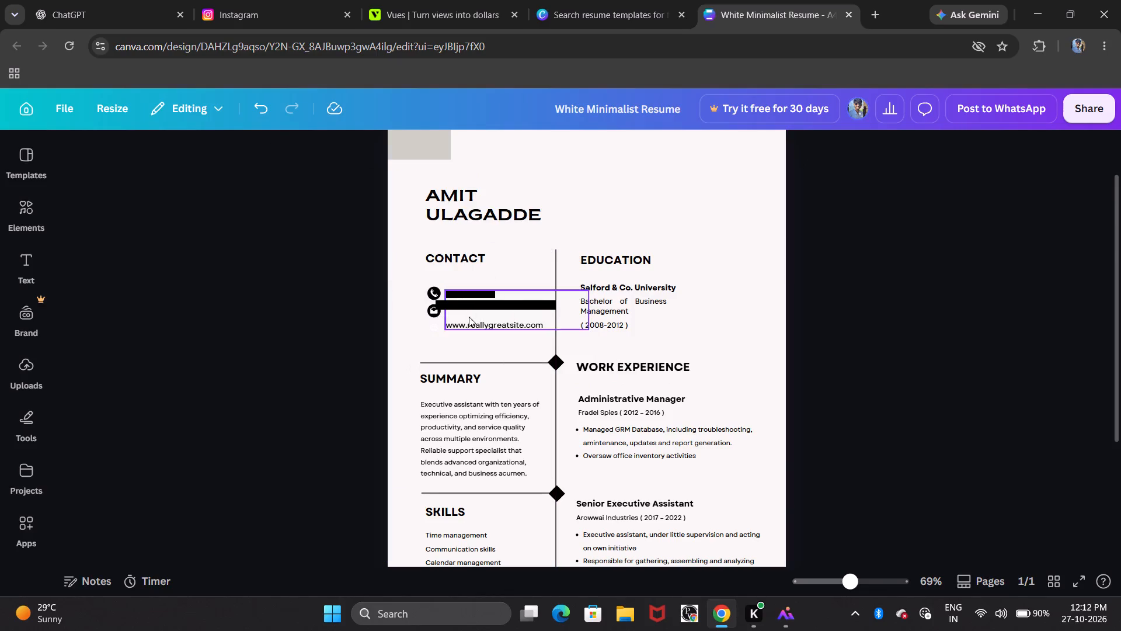
pyautogui.click(474, 322)
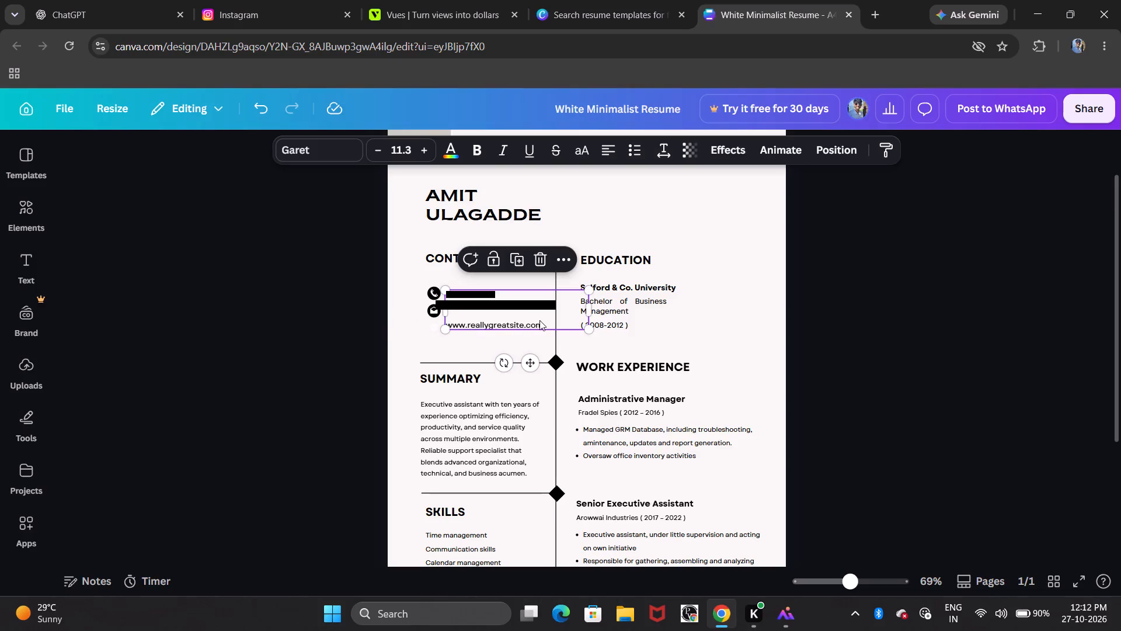
pyautogui.moveTo(540, 321); pyautogui.dragTo(533, 317)
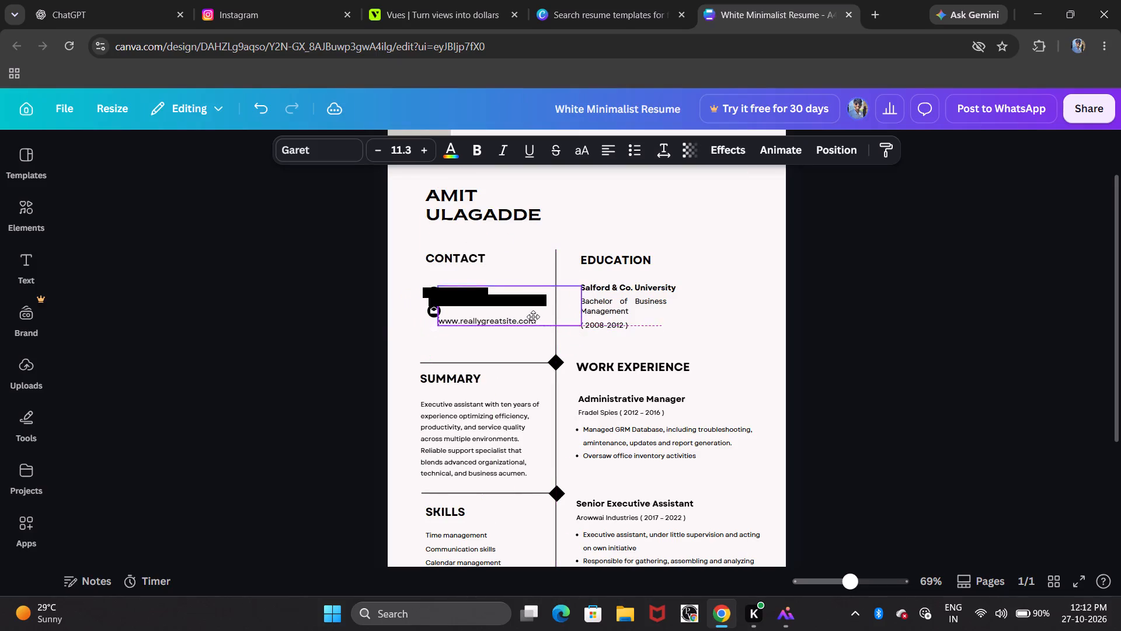
pyautogui.moveTo(533, 317); pyautogui.dragTo(535, 316)
pyautogui.click(528, 321)
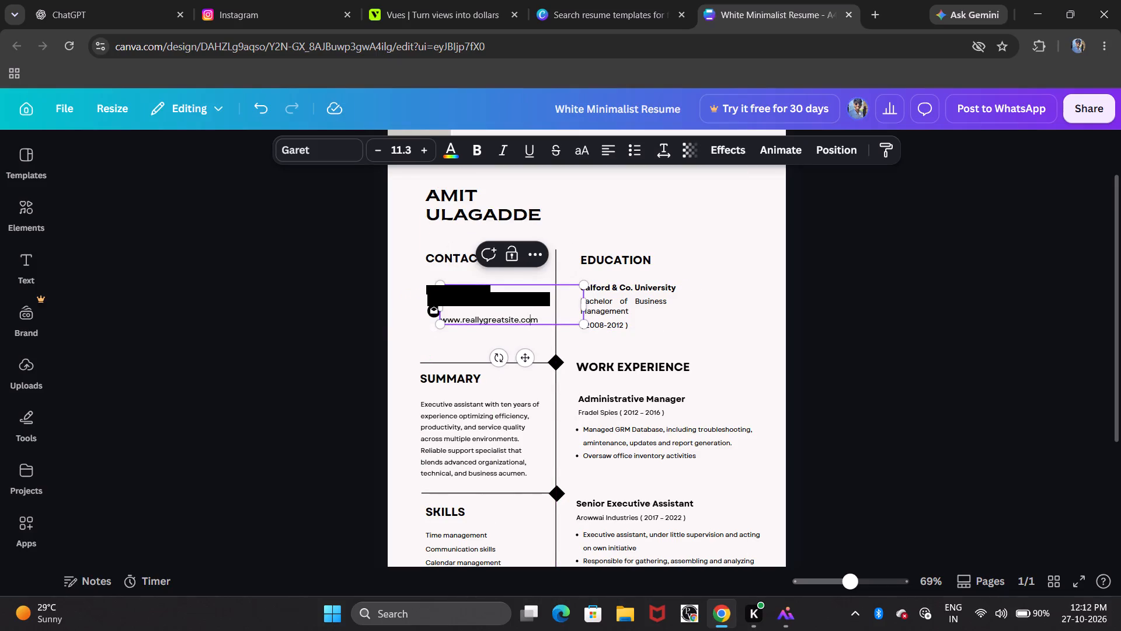
pyautogui.click(537, 318)
pyautogui.press('BackSpace')
pyautogui.press('BackSpace')
pyautogui.press('BackSpace')
pyautogui.press('BackSpace')
pyautogui.press('BackSpace')
pyautogui.press('BackSpace')
pyautogui.press('BackSpace')
pyautogui.press('BackSpace')
pyautogui.press('BackSpace')
pyautogui.press('BackSpace')
pyautogui.press('BackSpace')
pyautogui.press('BackSpace')
pyautogui.press('BackSpace')
pyautogui.press('BackSpace')
pyautogui.press('BackSpace')
pyautogui.press('BackSpace')
pyautogui.press('BackSpace')
pyautogui.press('BackSpace')
pyautogui.press('BackSpace')
pyautogui.press('BackSpace')
pyautogui.press('BackSpace')
pyautogui.press('BackSpace')
pyautogui.press('BackSpace')
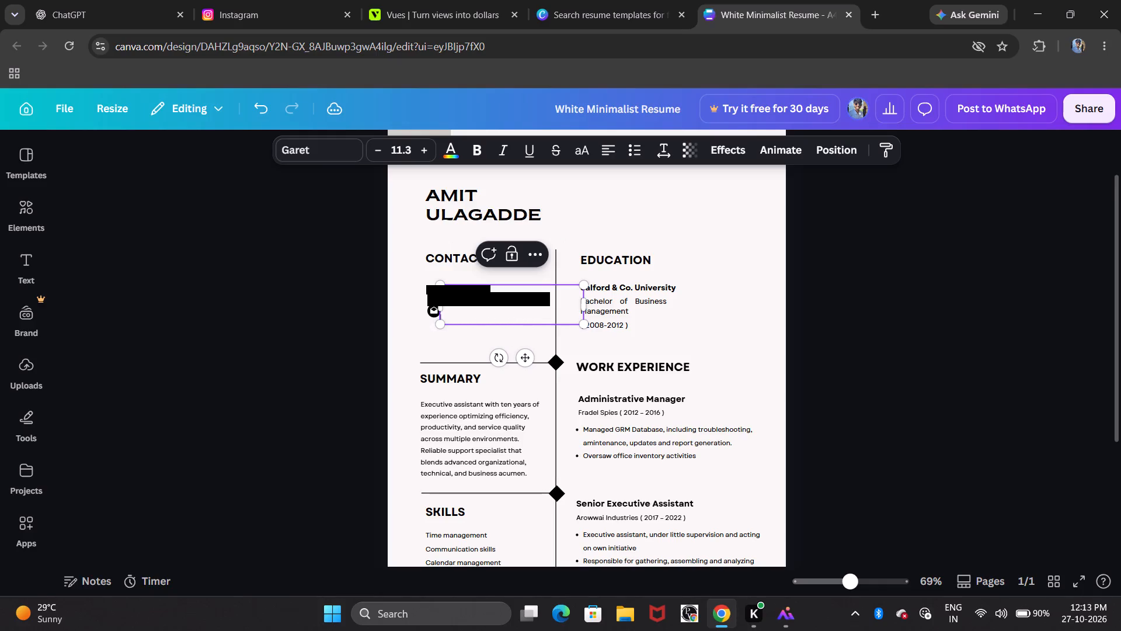
# Insert a blank line between the phone number and the email, and shift the text block to line up with the contact icons.
pyautogui.click(521, 286)
pyautogui.press('Return')
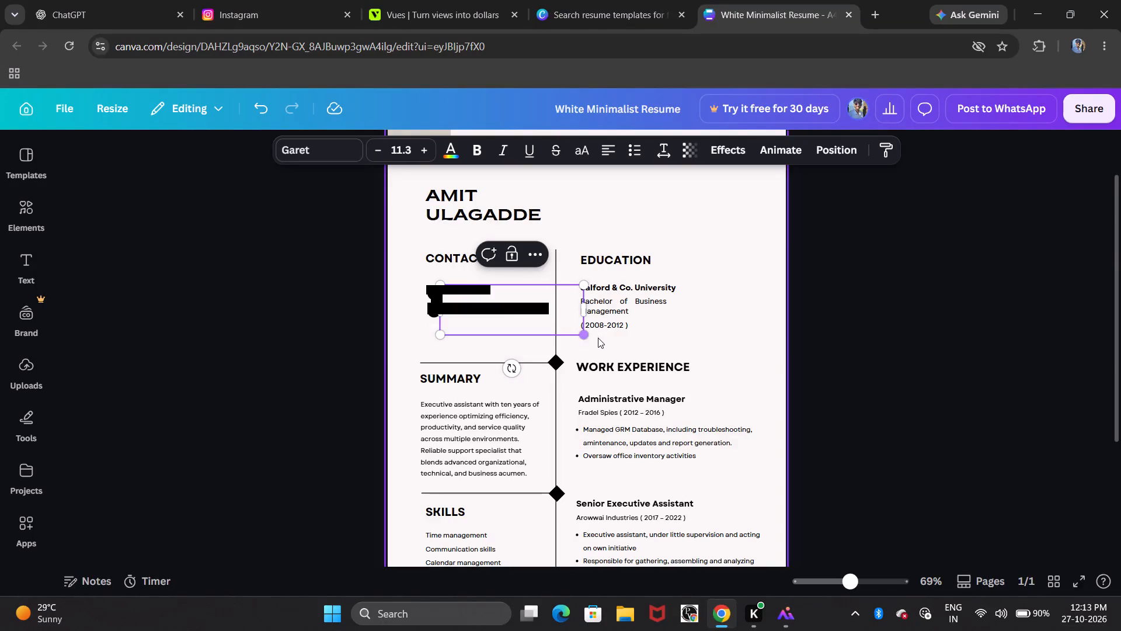
pyautogui.click(822, 363)
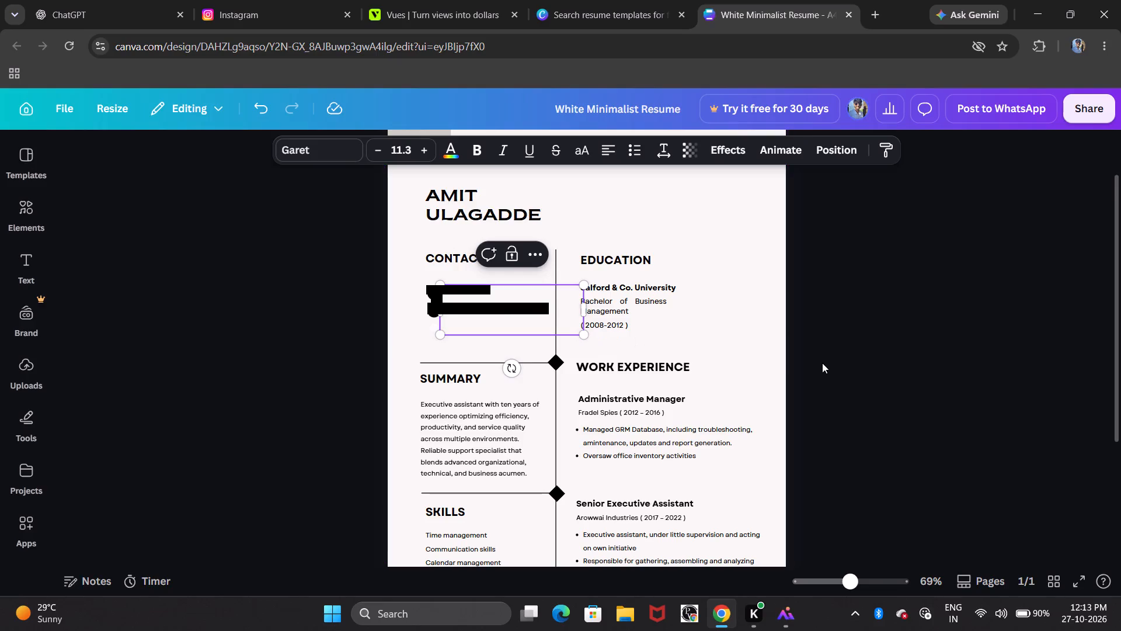
pyautogui.click(434, 291)
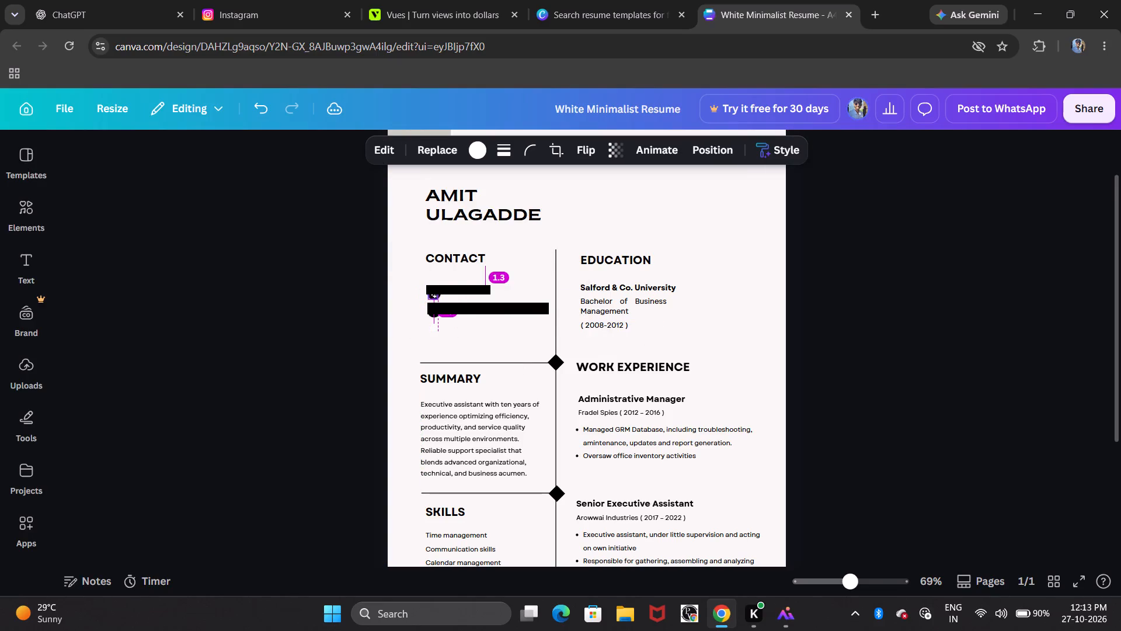
pyautogui.click(509, 295)
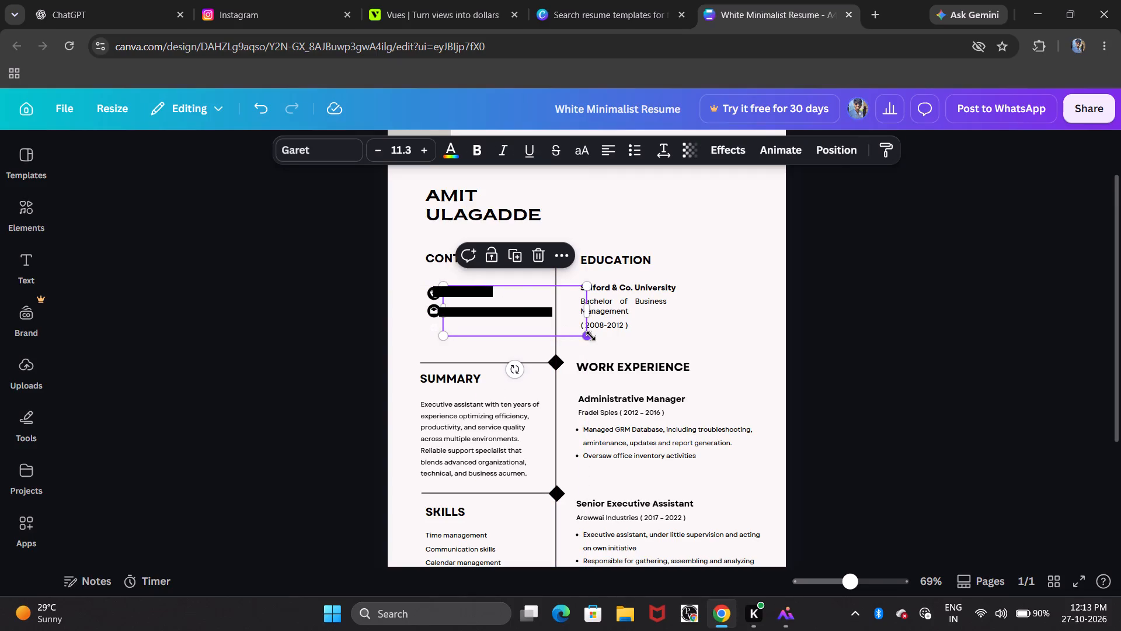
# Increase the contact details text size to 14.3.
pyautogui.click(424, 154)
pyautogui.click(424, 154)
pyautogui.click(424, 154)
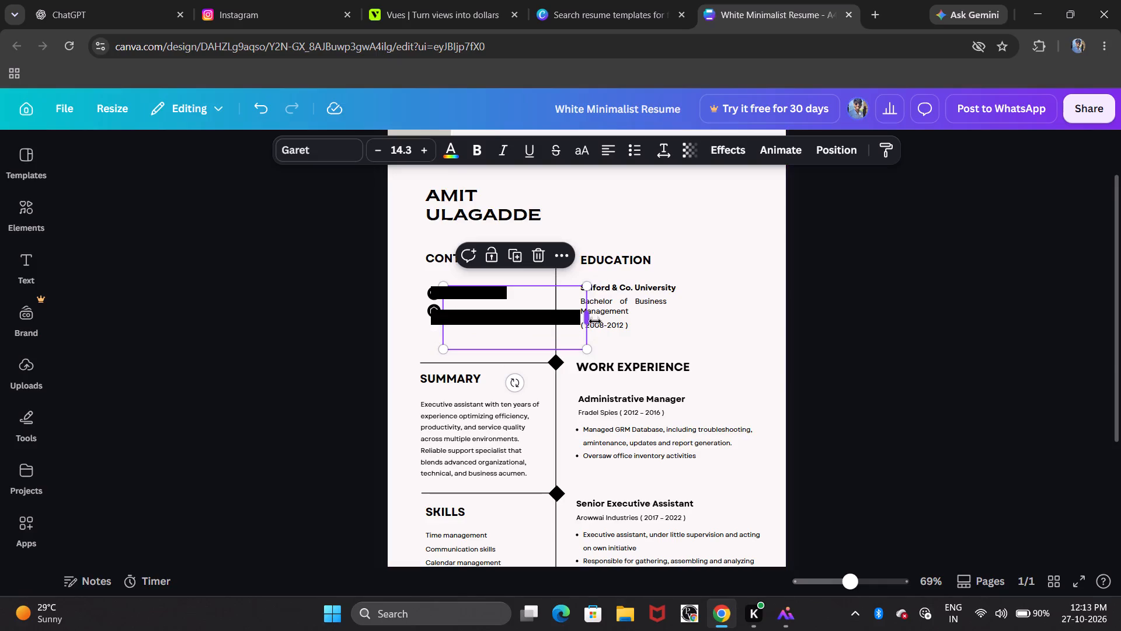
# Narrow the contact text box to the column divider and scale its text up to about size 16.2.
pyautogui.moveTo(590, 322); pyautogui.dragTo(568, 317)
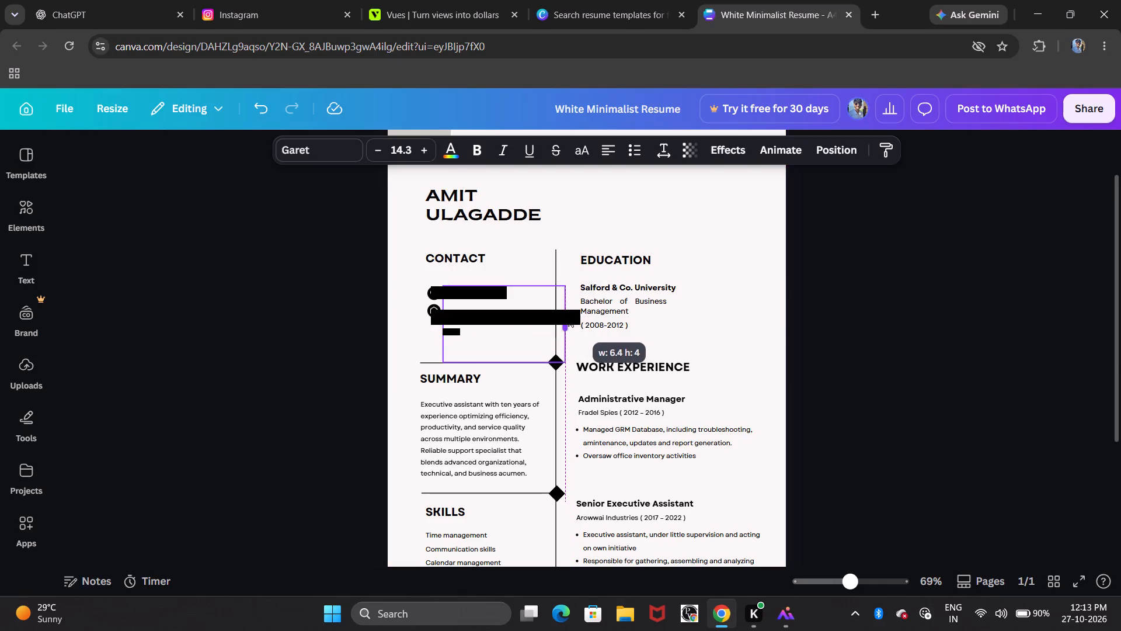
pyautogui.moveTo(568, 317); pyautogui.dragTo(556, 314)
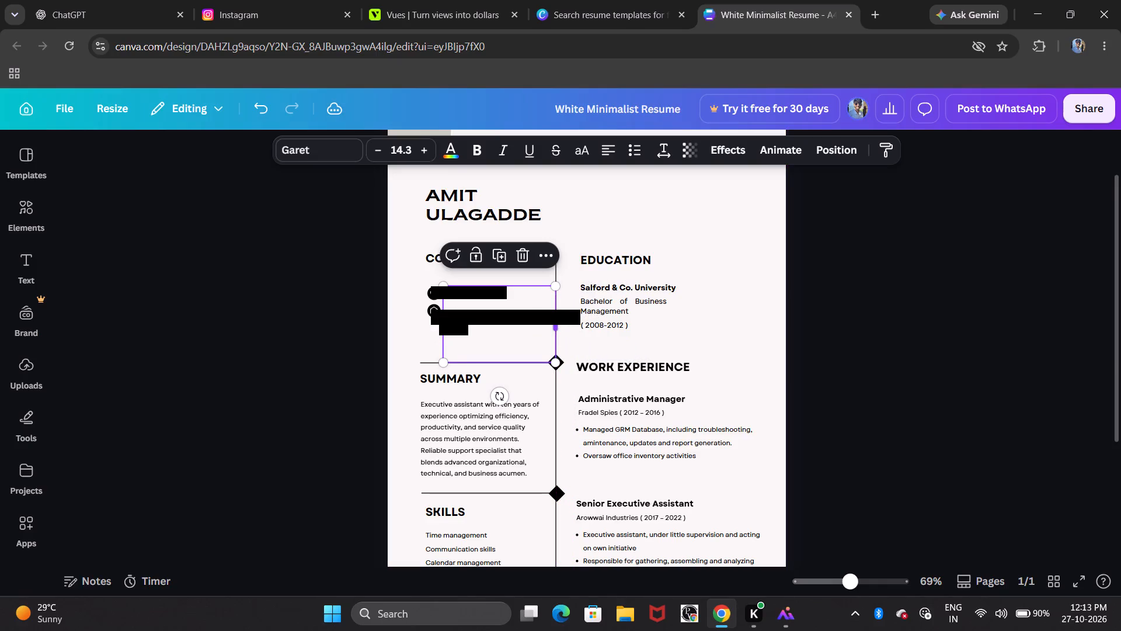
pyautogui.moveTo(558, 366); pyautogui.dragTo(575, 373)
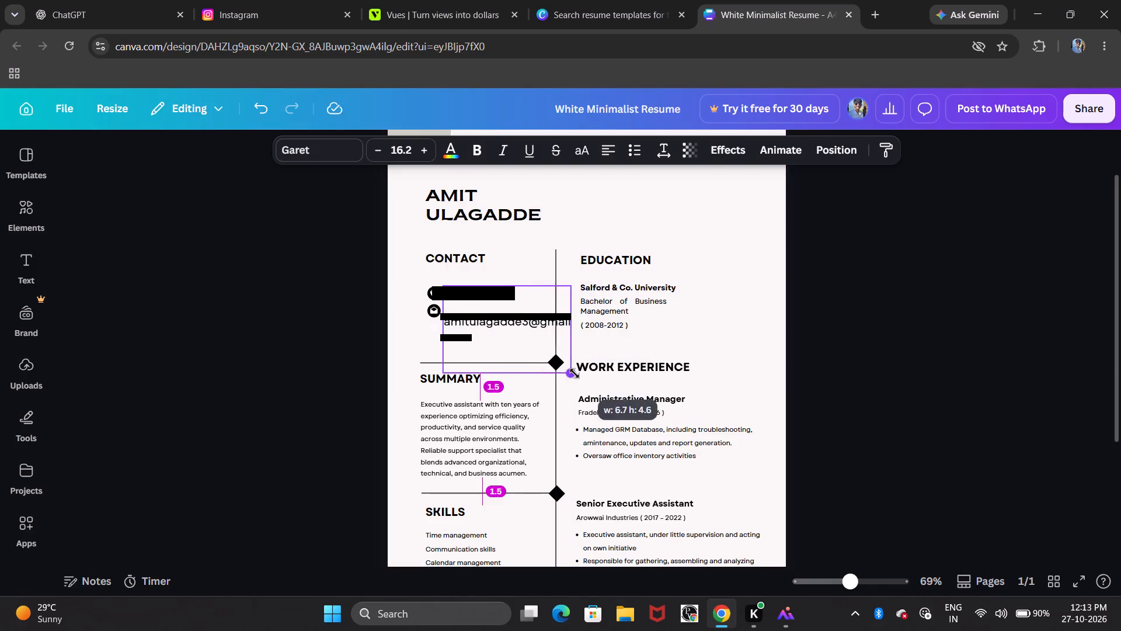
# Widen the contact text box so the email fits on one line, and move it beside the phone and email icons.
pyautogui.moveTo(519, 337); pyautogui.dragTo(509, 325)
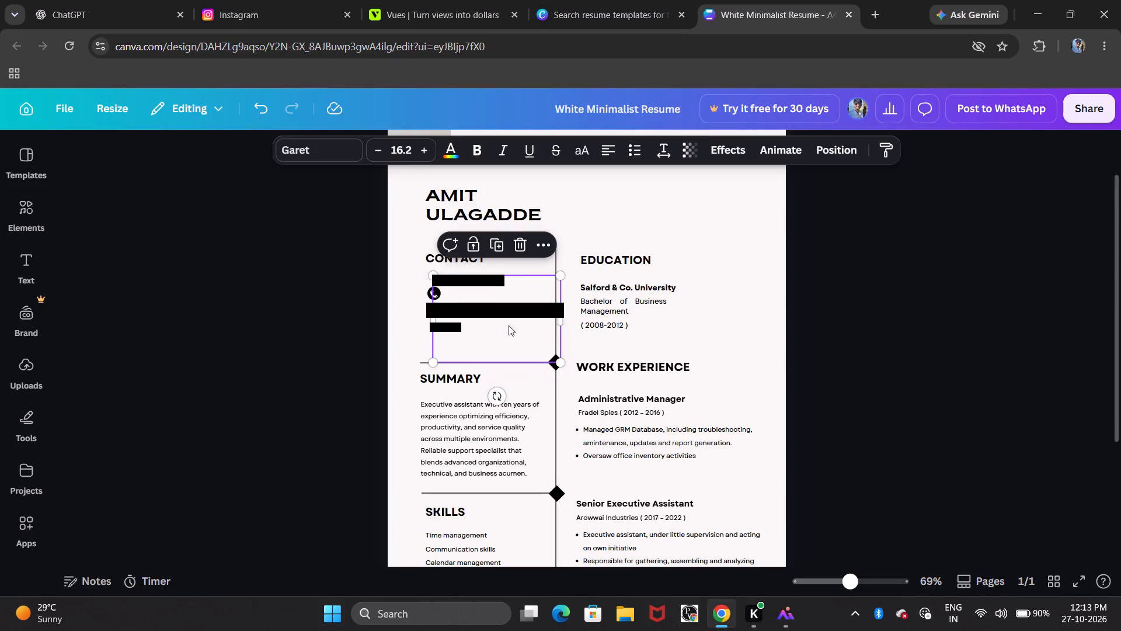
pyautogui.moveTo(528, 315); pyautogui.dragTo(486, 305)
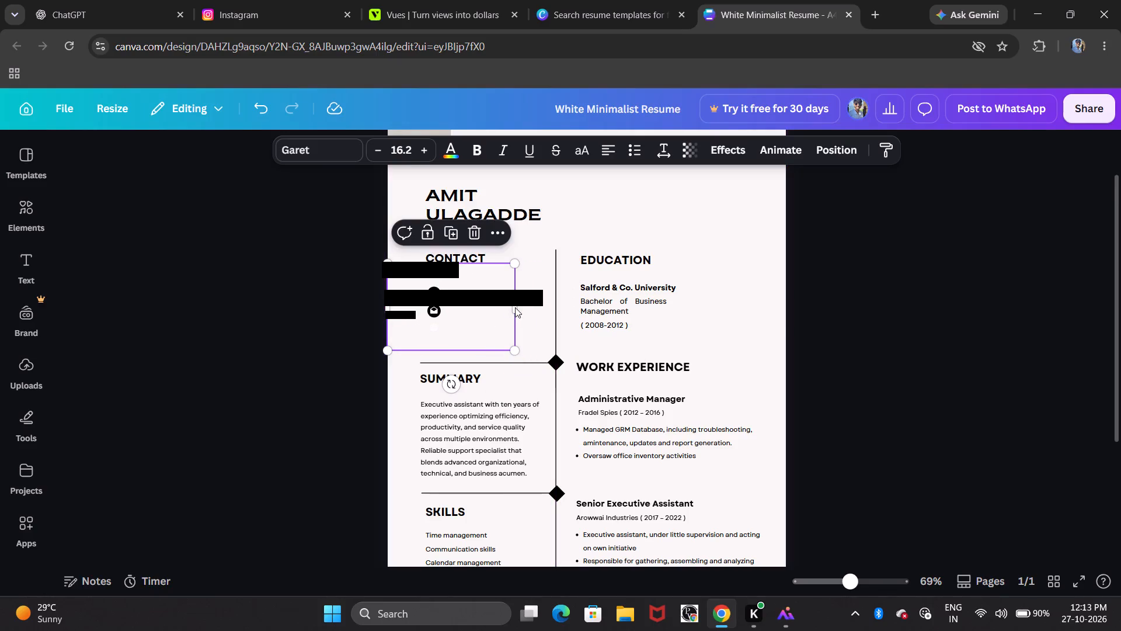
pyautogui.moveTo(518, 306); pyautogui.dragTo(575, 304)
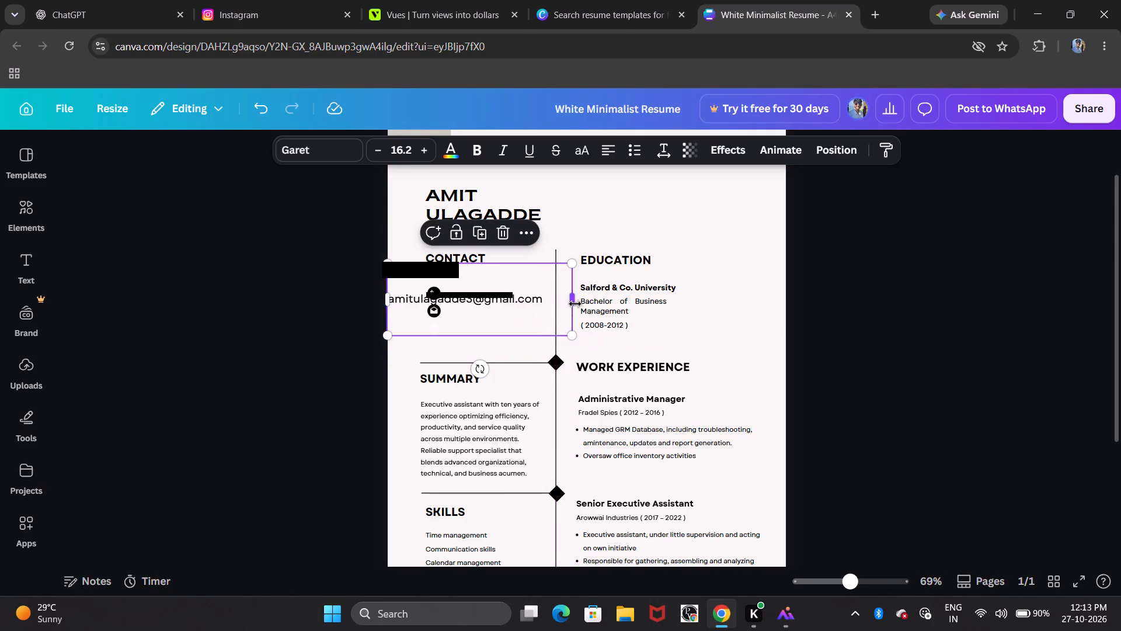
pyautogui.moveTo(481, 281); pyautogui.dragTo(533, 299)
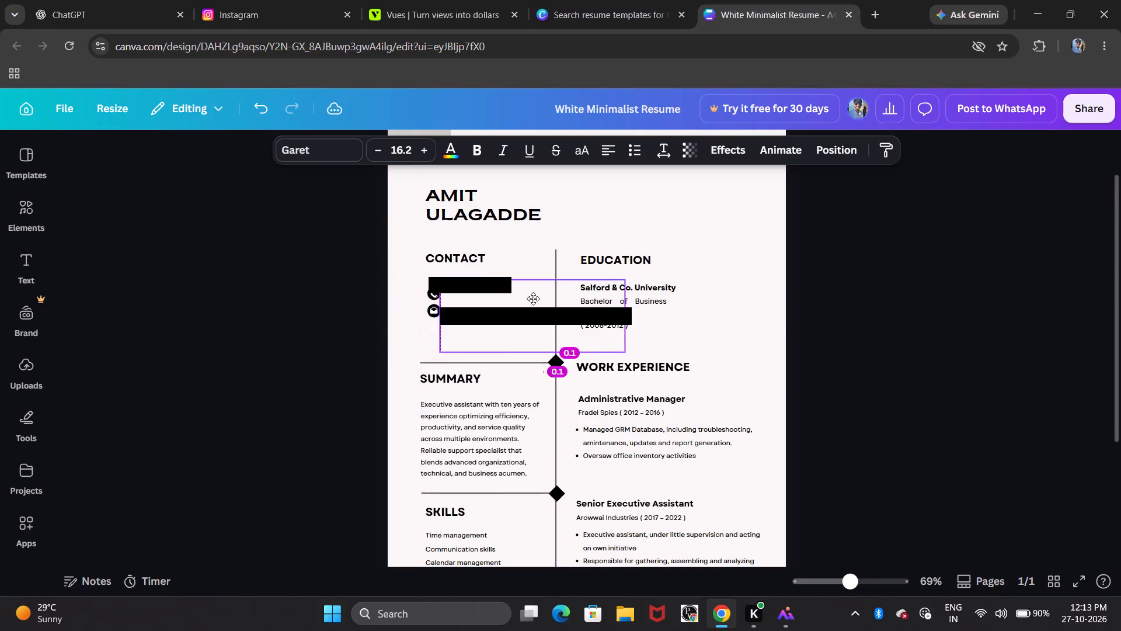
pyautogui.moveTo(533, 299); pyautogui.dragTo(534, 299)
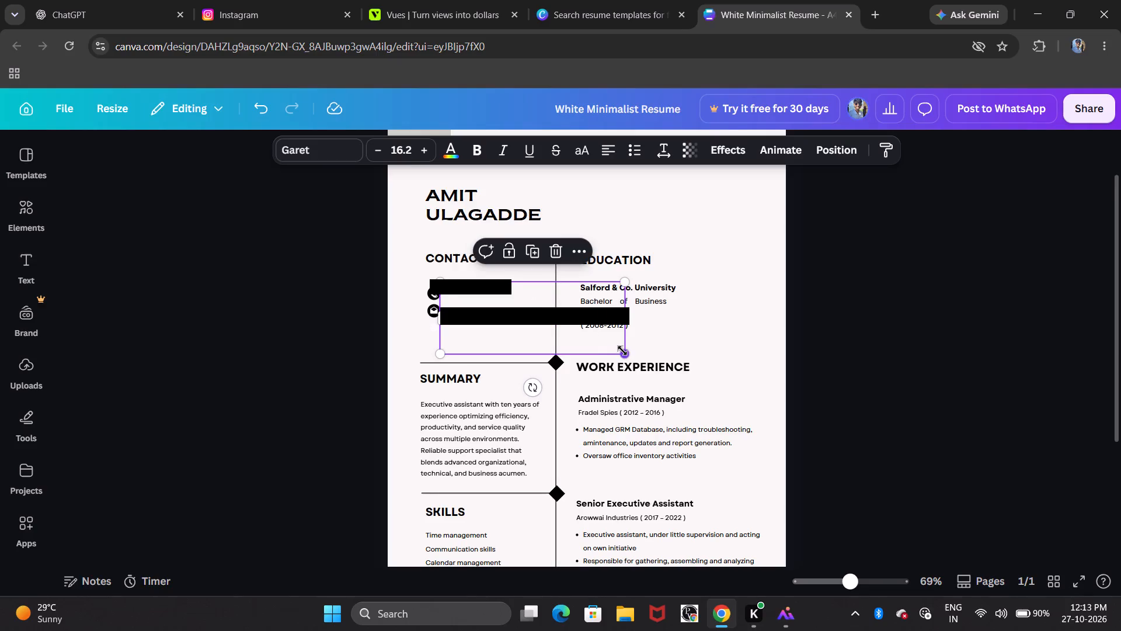
# Scale the contact details text down to about size 11.2 and align it beside the phone and email icons.
pyautogui.moveTo(622, 351); pyautogui.dragTo(567, 338)
pyautogui.click(527, 309)
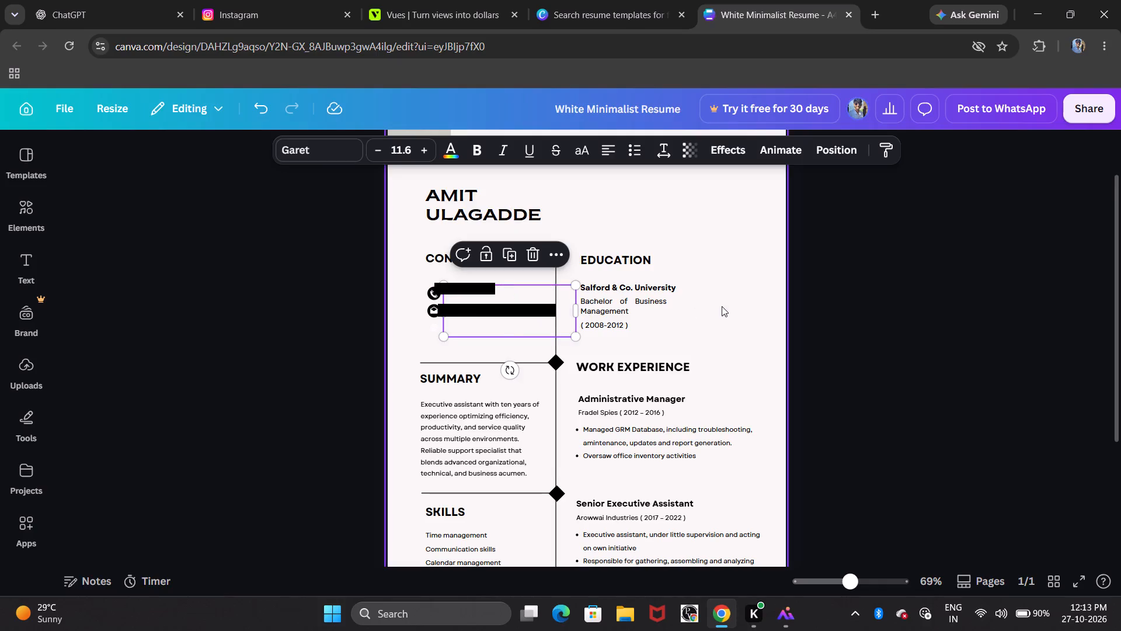
pyautogui.click(890, 319)
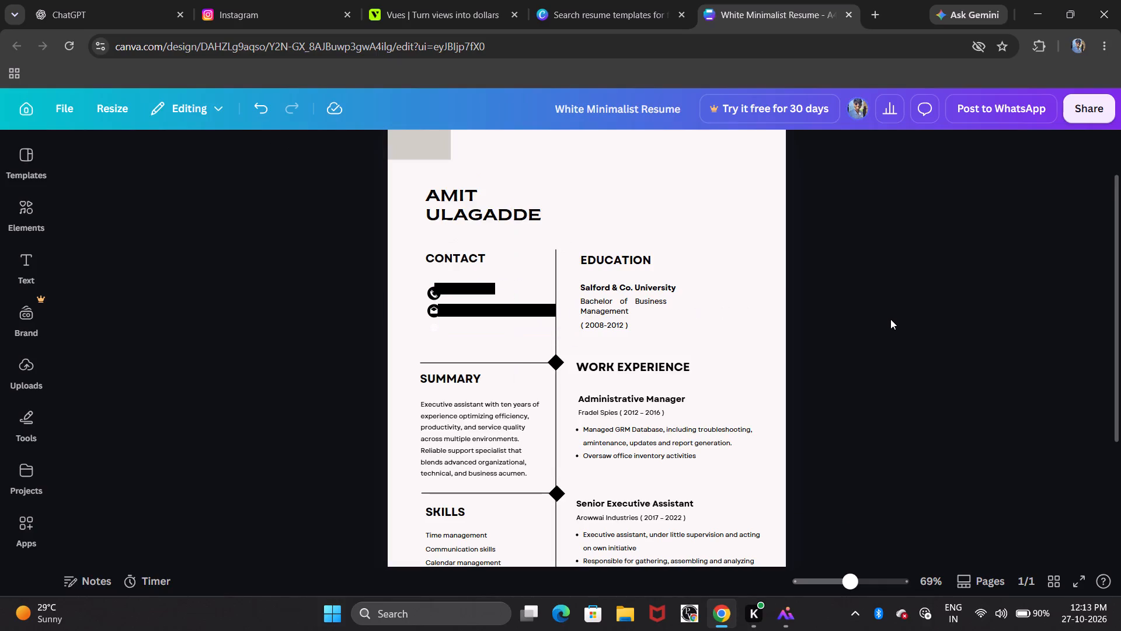
pyautogui.doubleClick(462, 296)
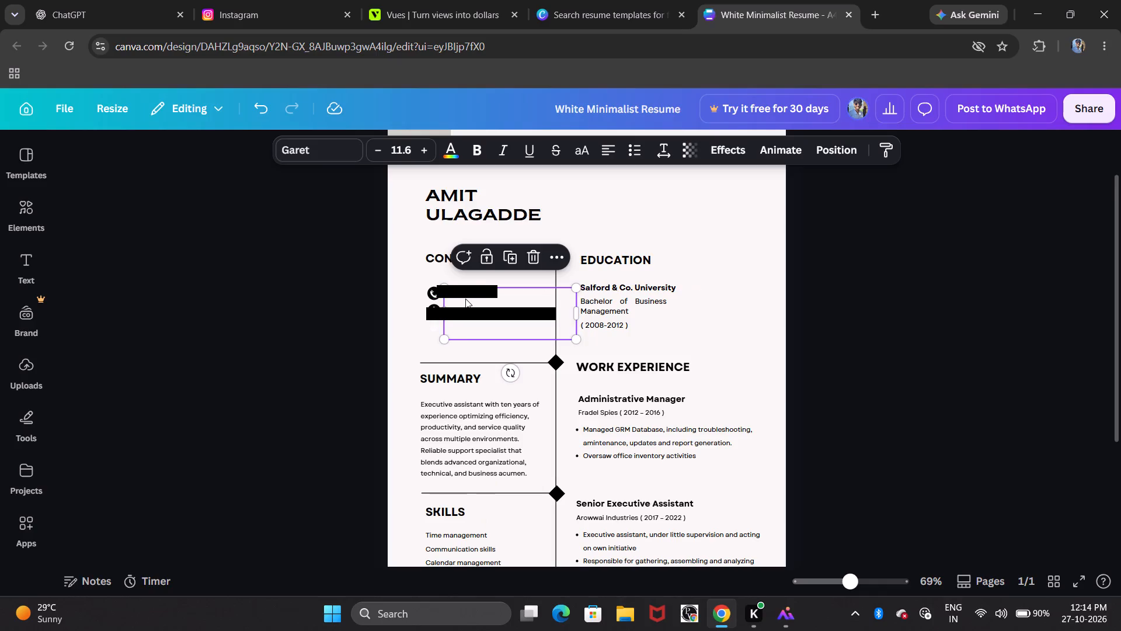
pyautogui.click(827, 300)
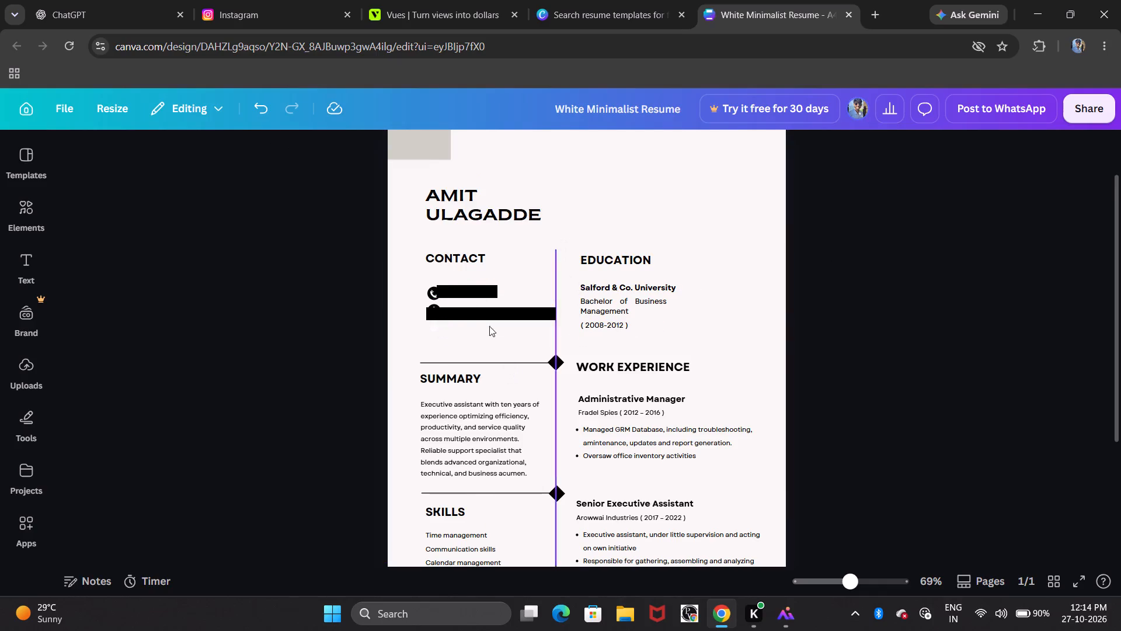
pyautogui.click(507, 301)
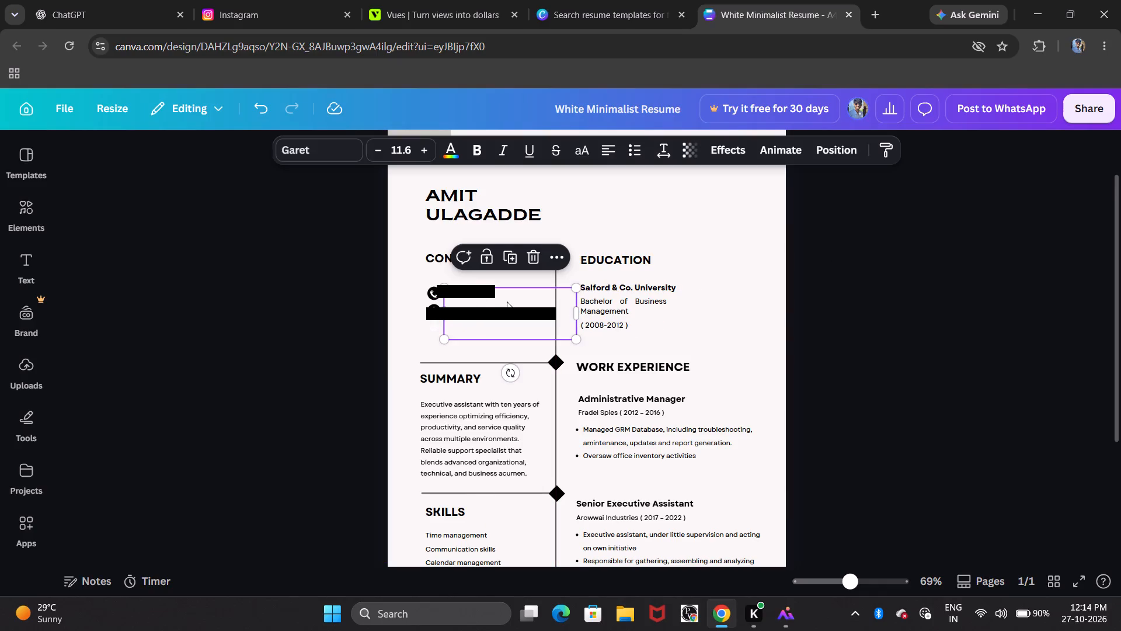
pyautogui.click(574, 342)
pyautogui.click(528, 322)
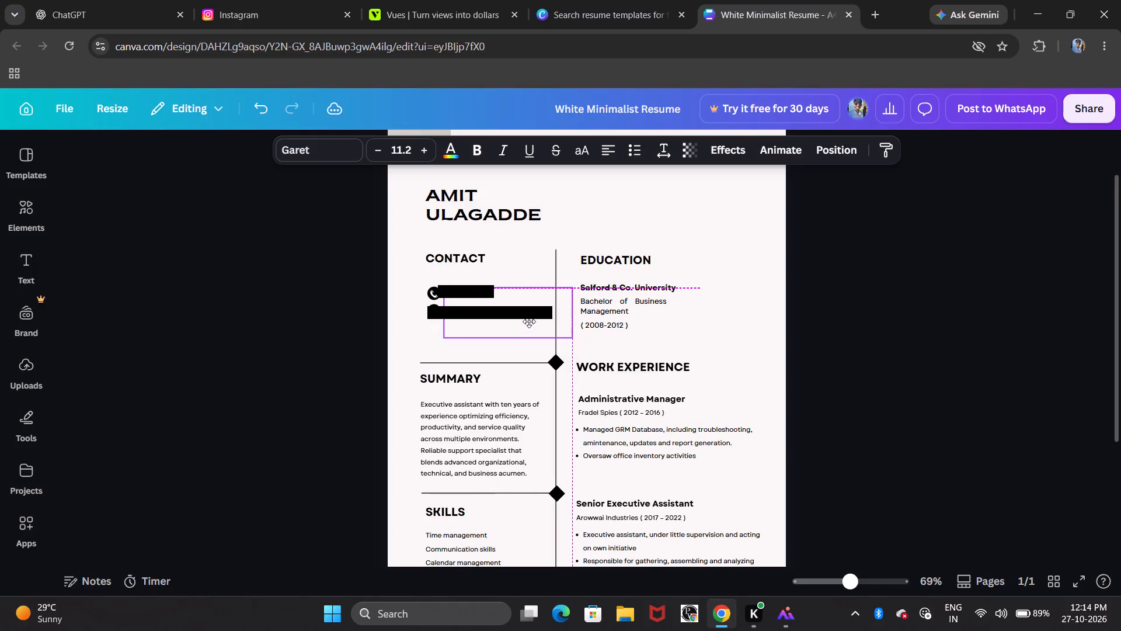
pyautogui.click(878, 387)
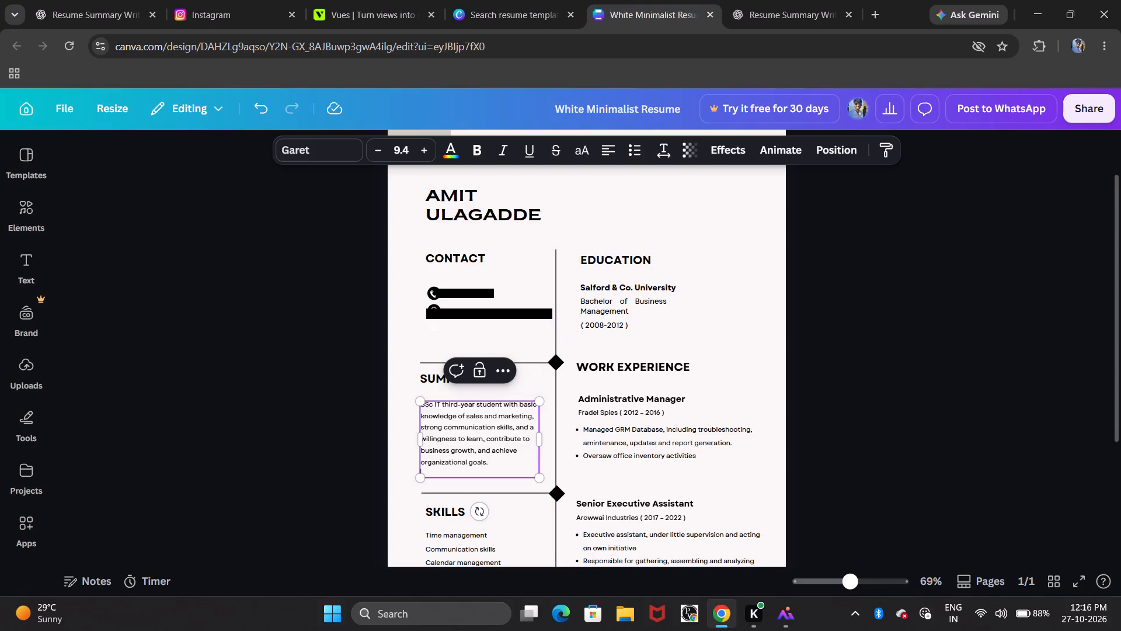
pyautogui.click(914, 438)
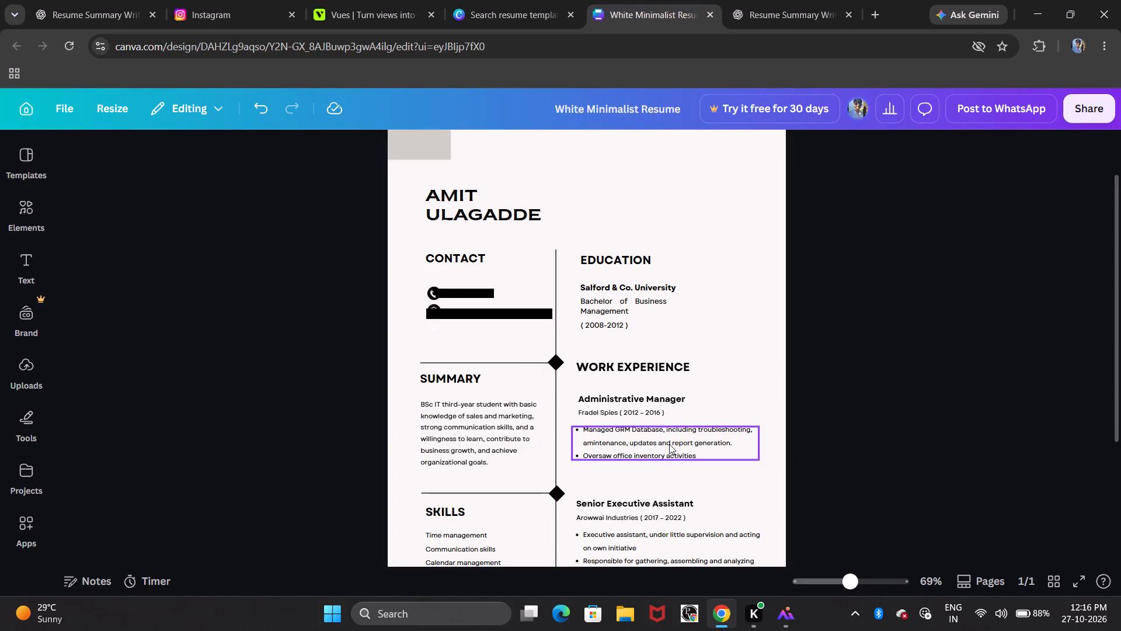
# Move the summary text box slightly up and left, and scale its text up to about size 9.8.
pyautogui.moveTo(514, 421); pyautogui.dragTo(503, 410)
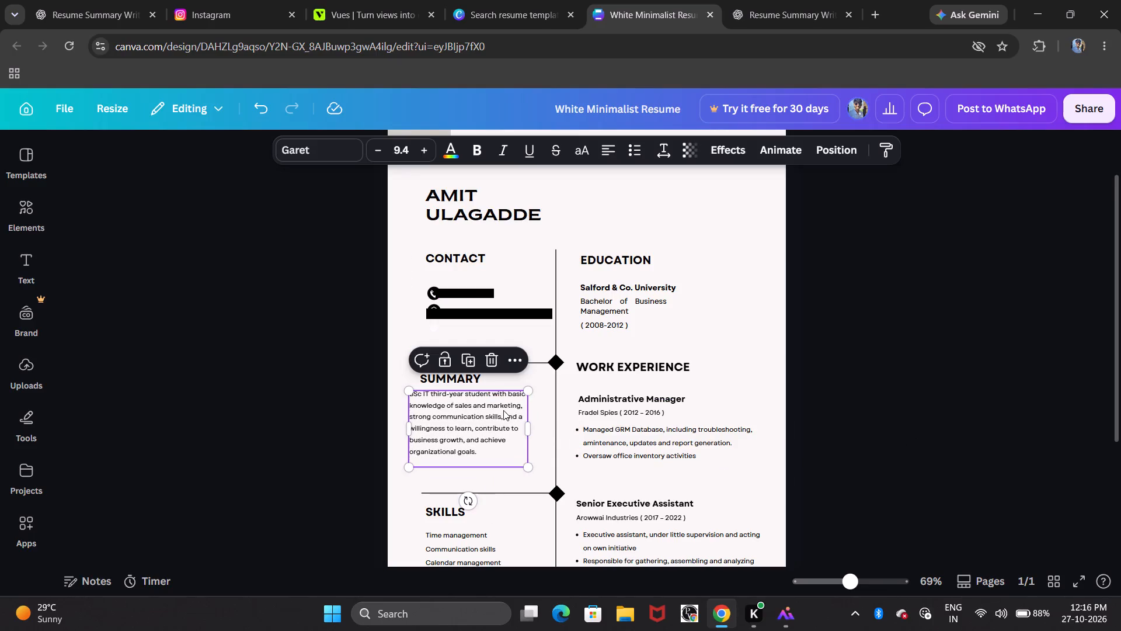
pyautogui.moveTo(530, 467); pyautogui.dragTo(537, 474)
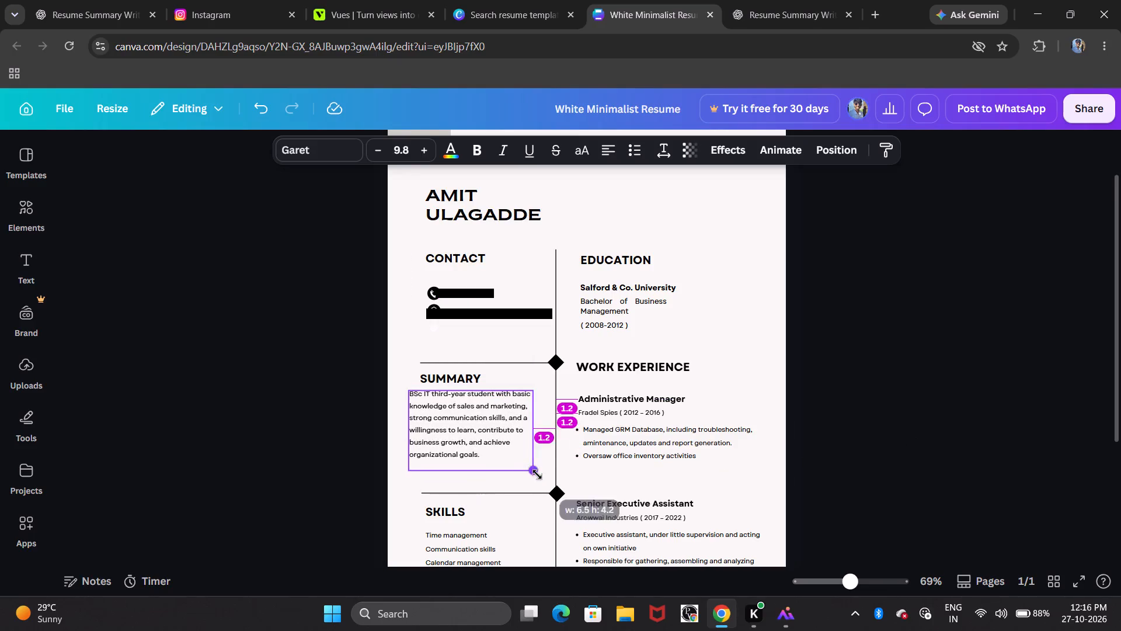
# Scale the Summary paragraph text up to size 10.4 and reposition it just below the SUMMARY heading.
pyautogui.moveTo(537, 474); pyautogui.dragTo(539, 478)
pyautogui.moveTo(496, 440); pyautogui.dragTo(505, 449)
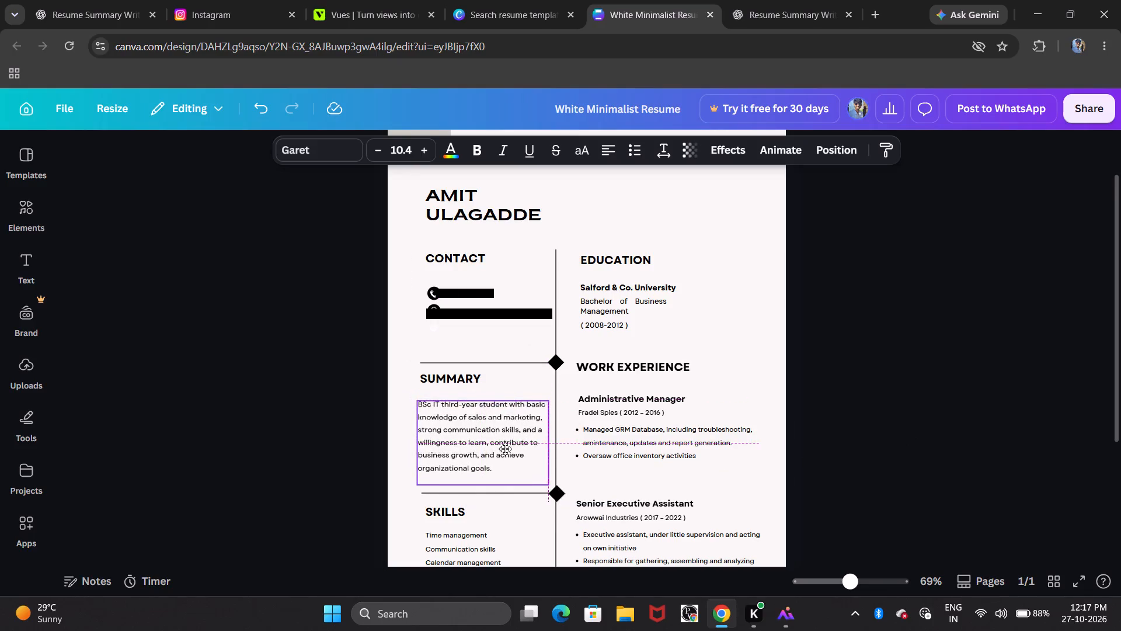
pyautogui.moveTo(505, 449); pyautogui.dragTo(503, 446)
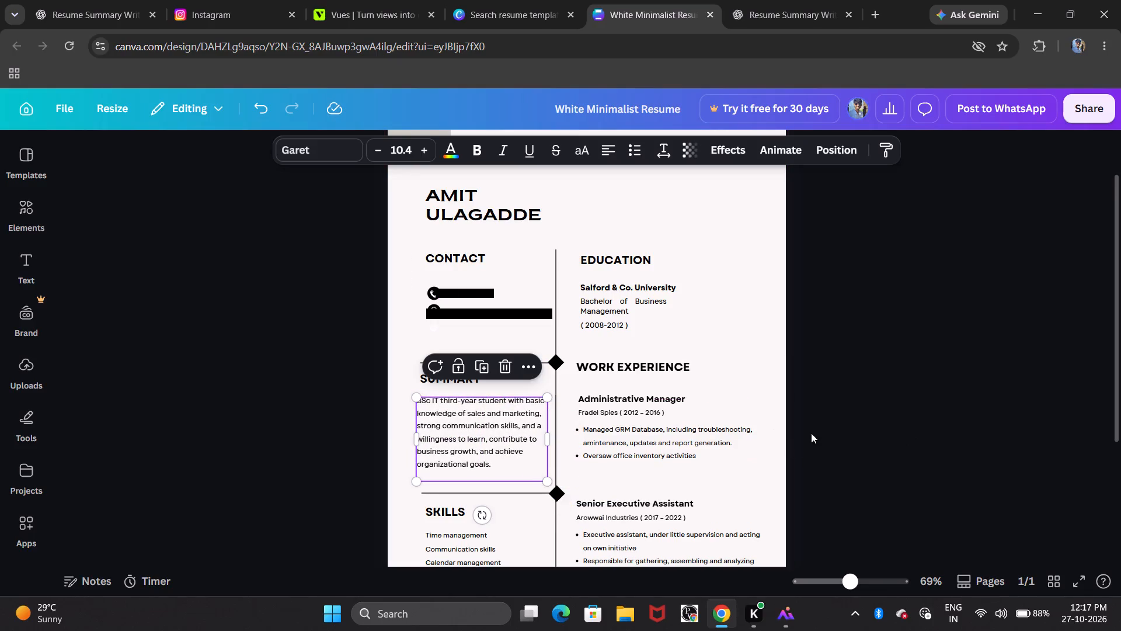
pyautogui.click(841, 423)
# Replace the "Calendar management" entry in the Skills list with "Programing skills".
pyautogui.scroll(-1, 841, 423)
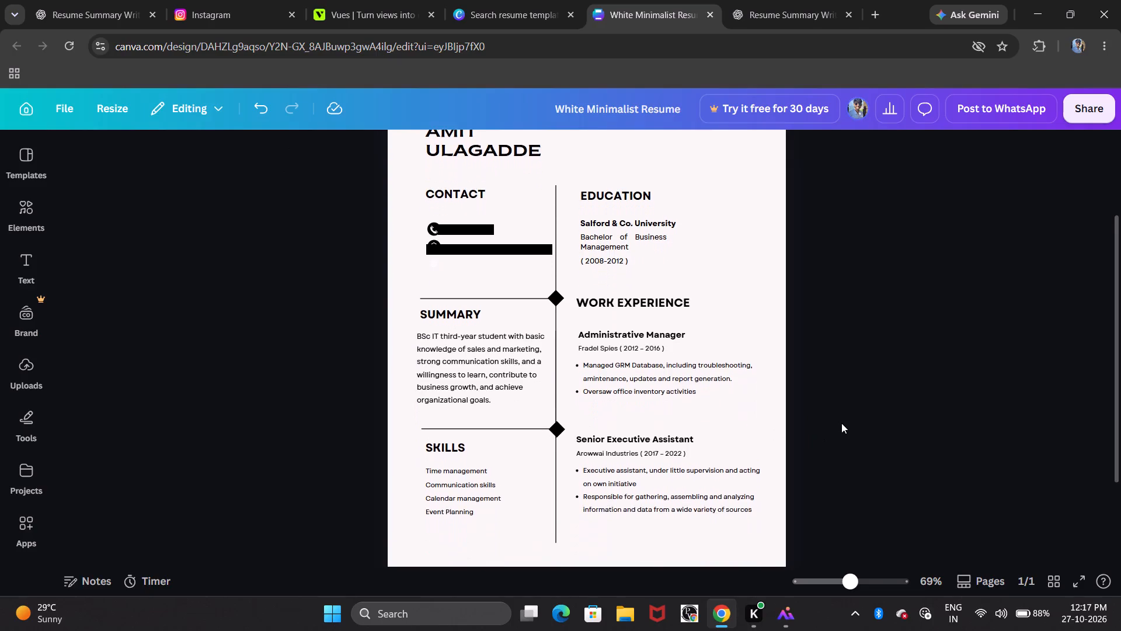
pyautogui.scroll(-1, 841, 423)
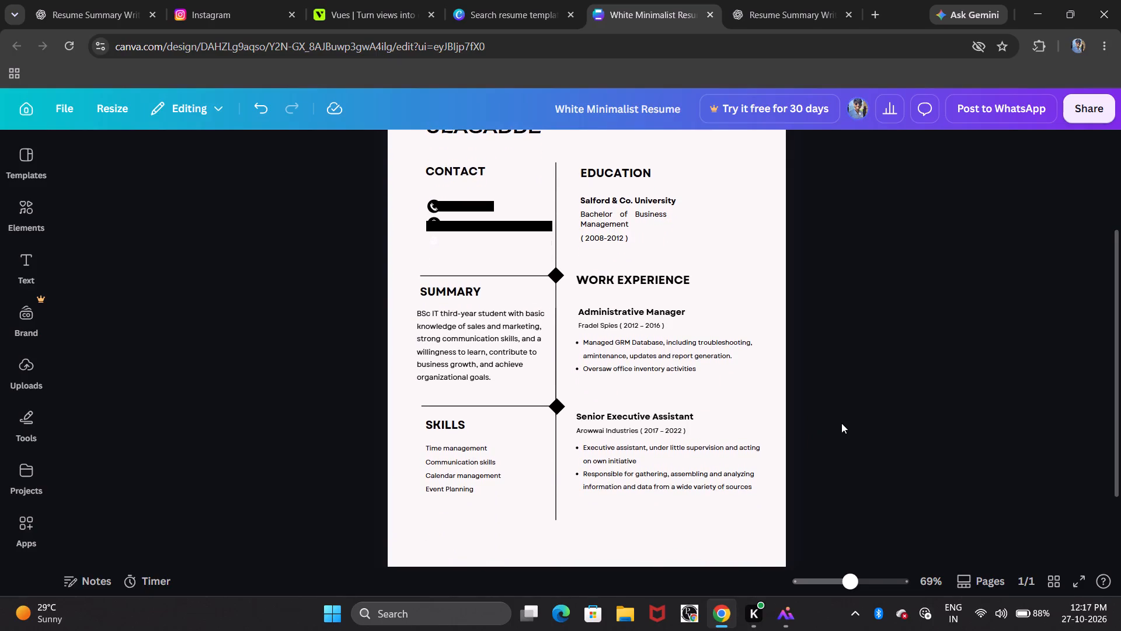
pyautogui.doubleClick(489, 476)
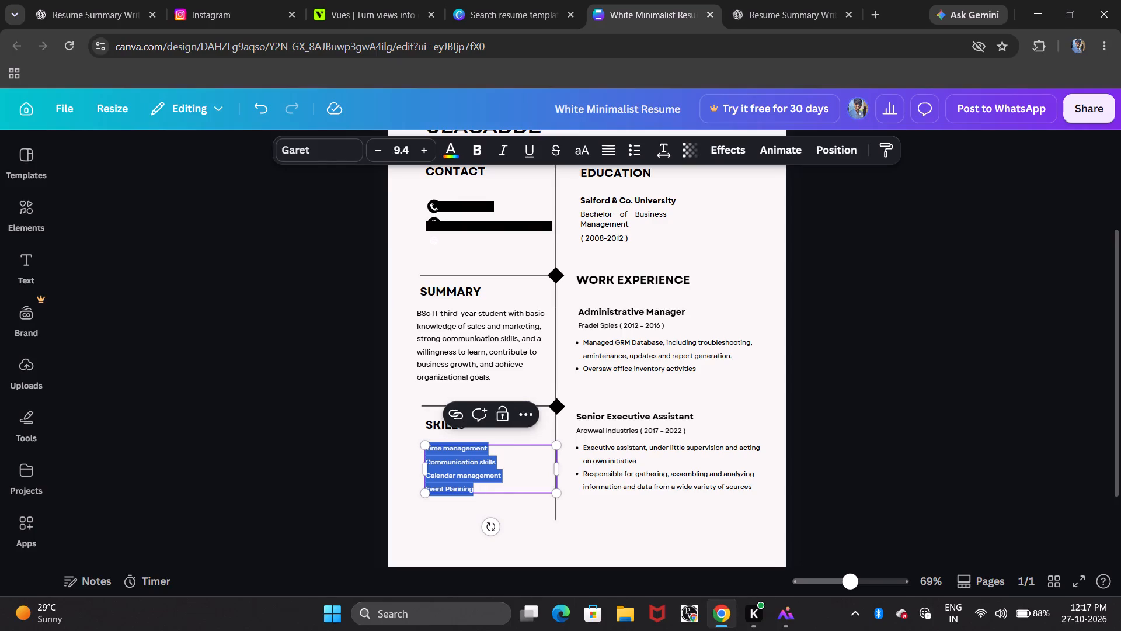
pyautogui.click(510, 481)
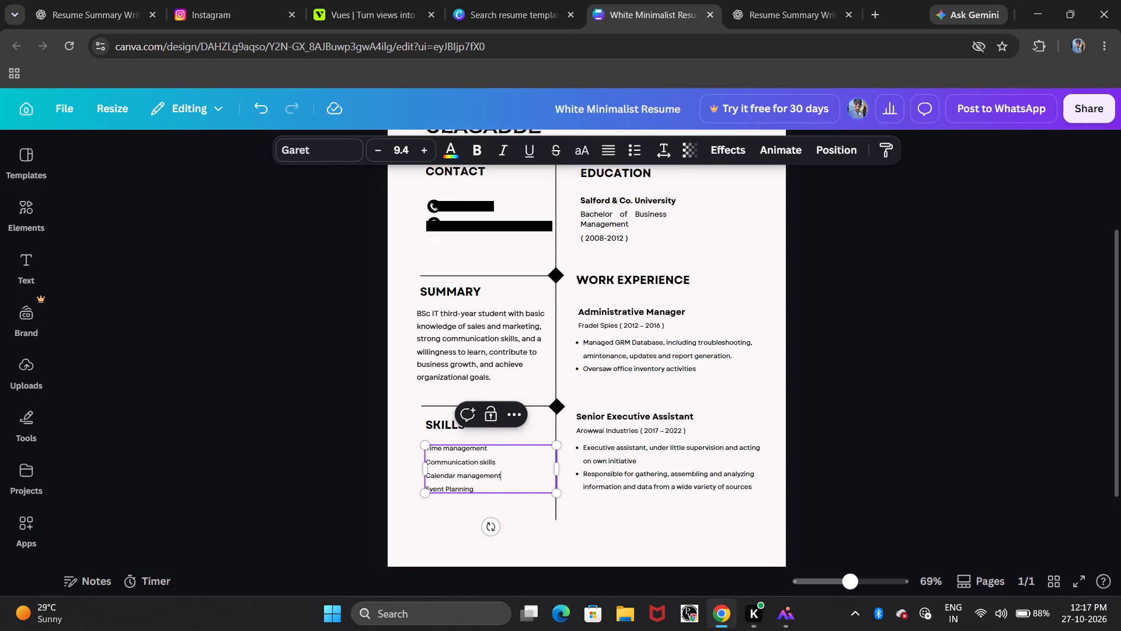
pyautogui.press('BackSpace')
pyautogui.press('BackSpace')
pyautogui.press('BackSpace')
pyautogui.press('BackSpace')
pyautogui.press('BackSpace')
pyautogui.press('BackSpace')
pyautogui.press('BackSpace')
pyautogui.press('BackSpace')
pyautogui.press('BackSpace')
pyautogui.press('BackSpace')
pyautogui.press('BackSpace')
pyautogui.press('BackSpace')
pyautogui.press('BackSpace')
pyautogui.press('BackSpace')
pyautogui.press('BackSpace')
pyautogui.press('BackSpace')
pyautogui.press('BackSpace')
pyautogui.press('BackSpace')
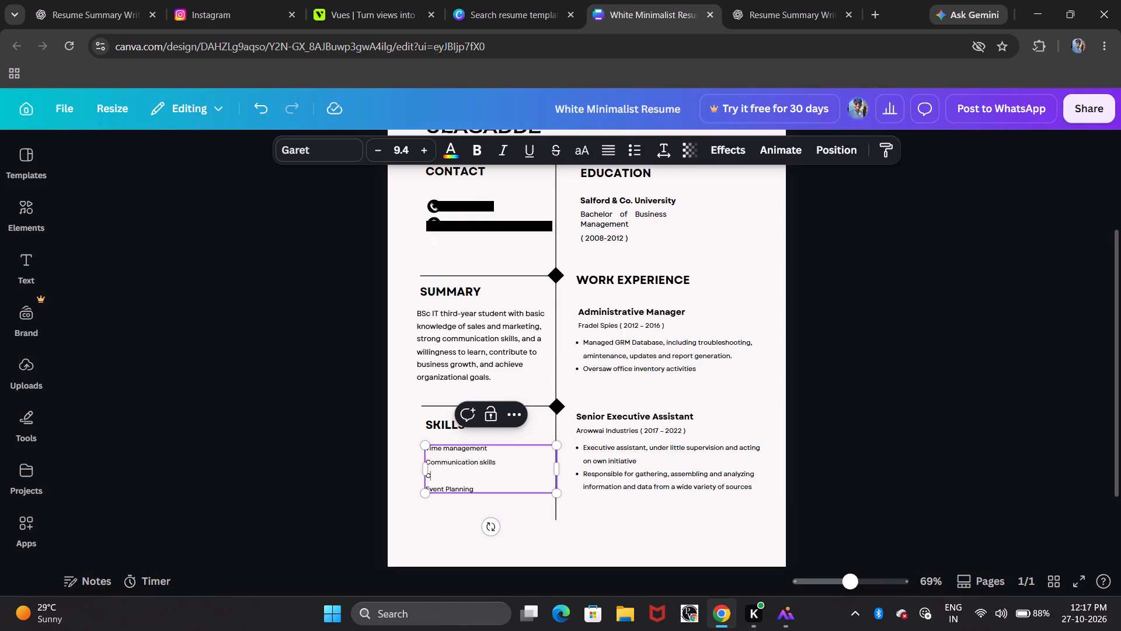
pyautogui.press('BackSpace')
pyautogui.press('n')
pyautogui.press('BackSpace')
pyautogui.write('PR')
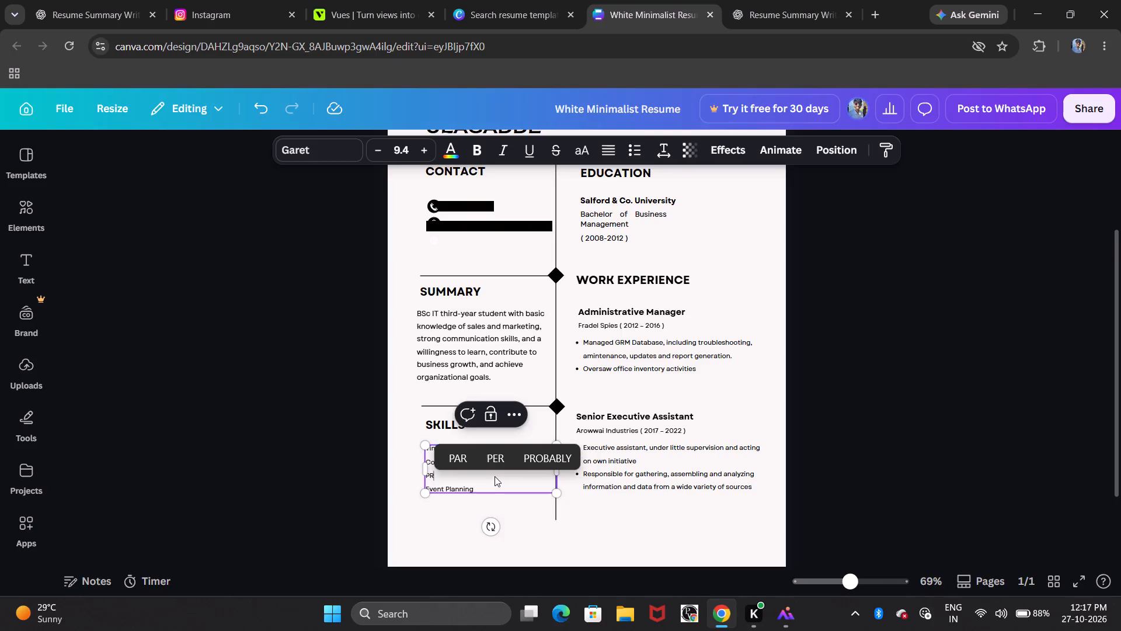
pyautogui.press('BackSpace')
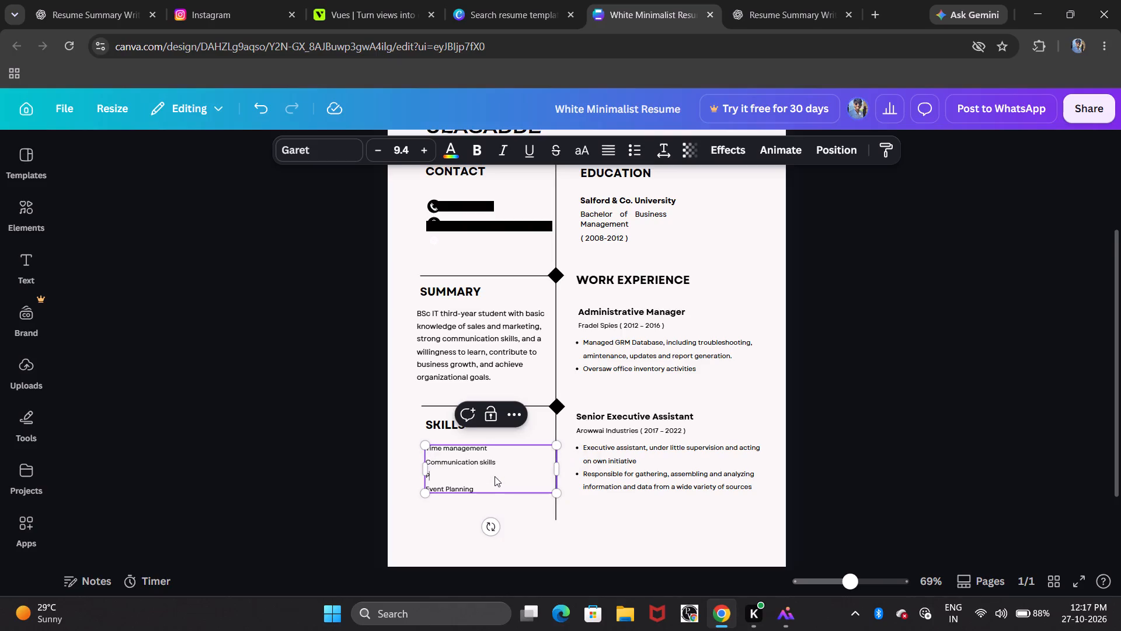
pyautogui.write('ro')
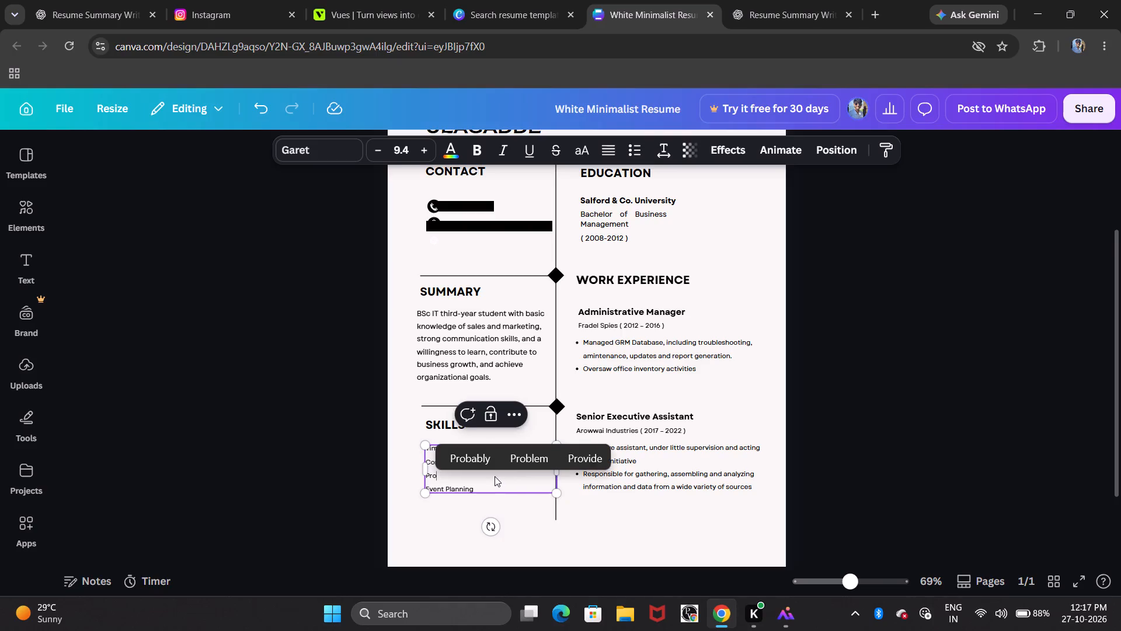
pyautogui.write('mgra')
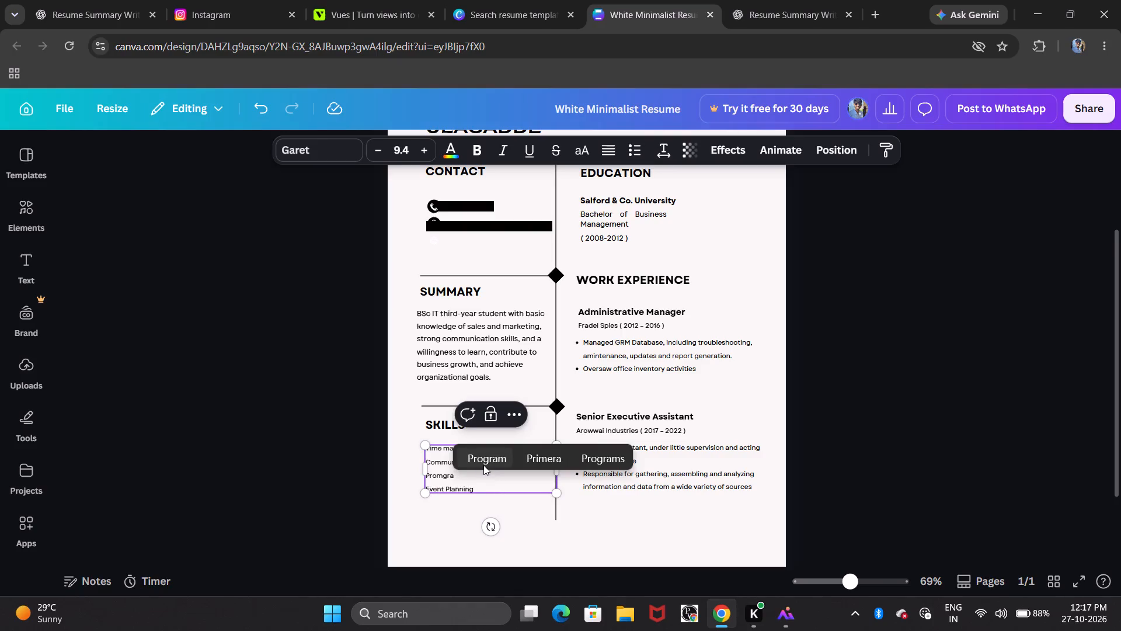
pyautogui.click(482, 464)
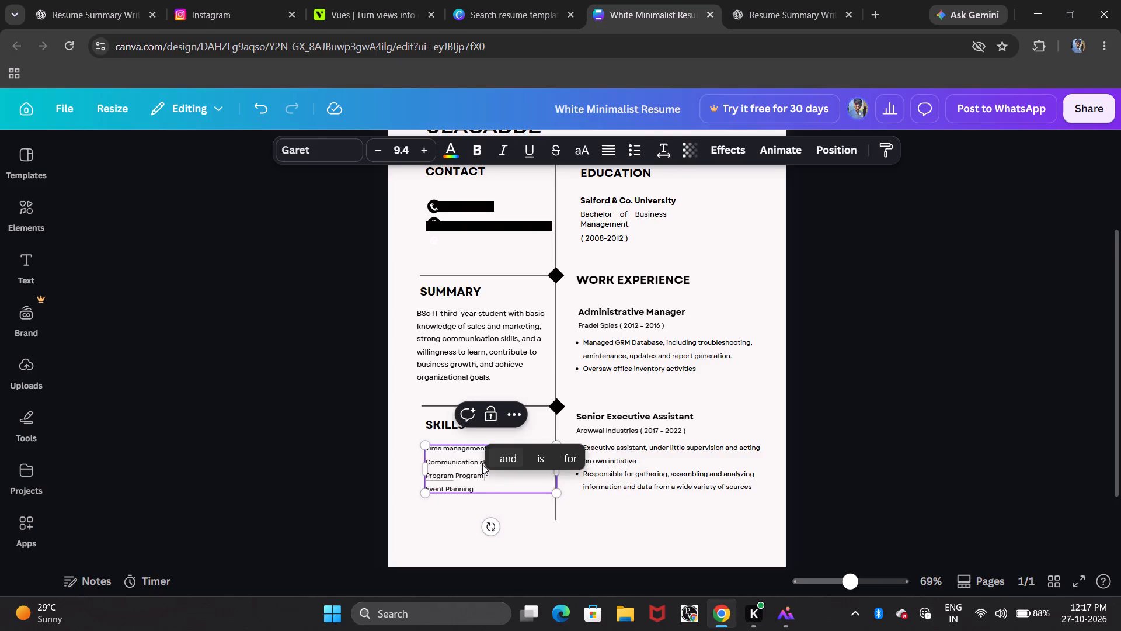
pyautogui.press('BackSpace')
pyautogui.press('BackSpace')
pyautogui.press('BackSpace')
pyautogui.press('BackSpace')
pyautogui.press('BackSpace')
pyautogui.press('BackSpace')
pyautogui.press('BackSpace')
pyautogui.press('BackSpace')
pyautogui.press('BackSpace')
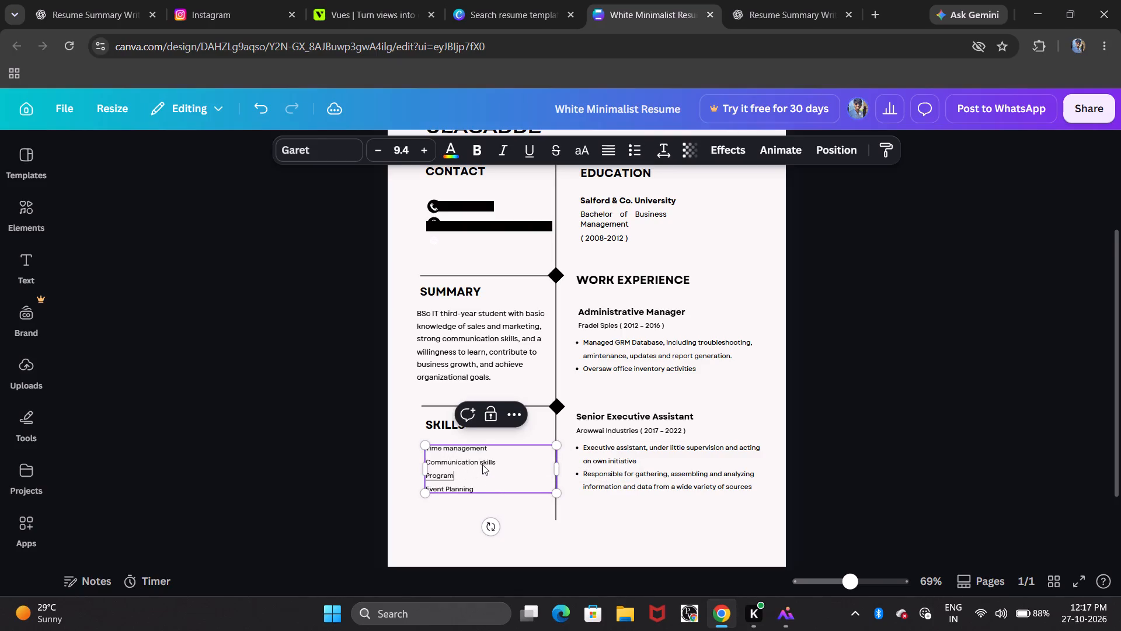
pyautogui.press('i')
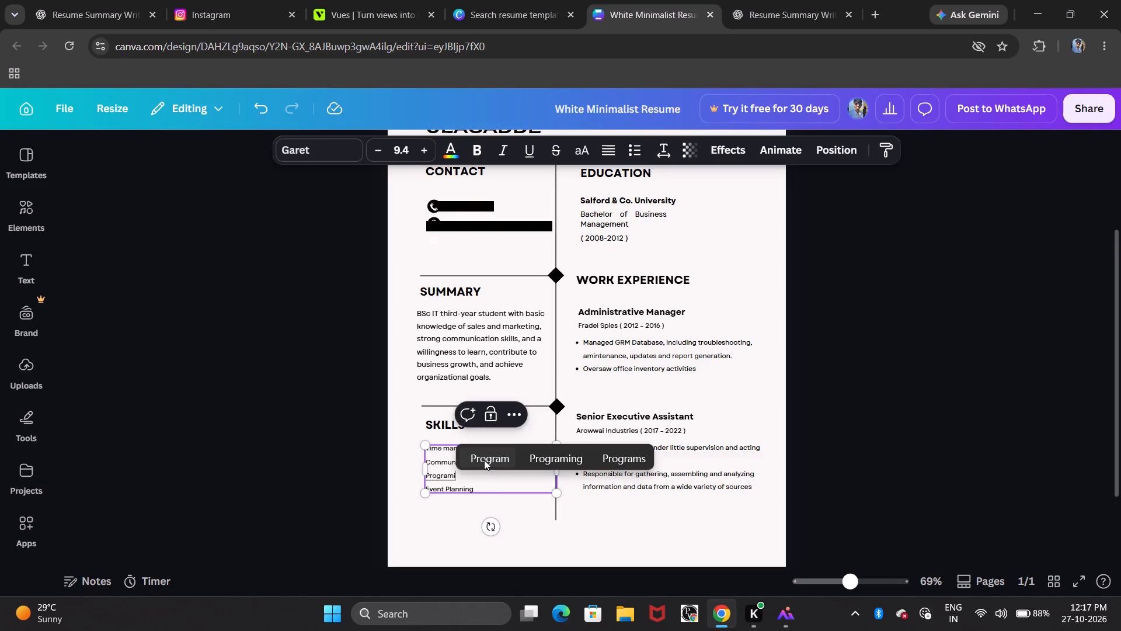
pyautogui.click(535, 463)
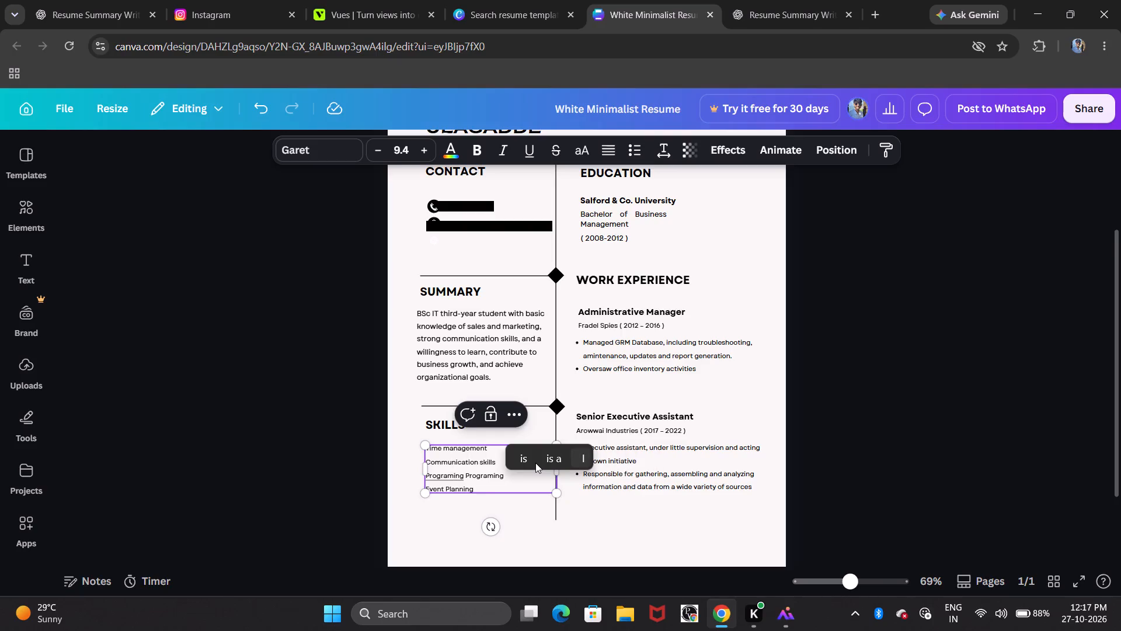
pyautogui.press('BackSpace')
pyautogui.press('BackSpace')
pyautogui.press('BackSpace')
pyautogui.press('BackSpace')
pyautogui.press('BackSpace')
pyautogui.press('BackSpace')
pyautogui.press('BackSpace')
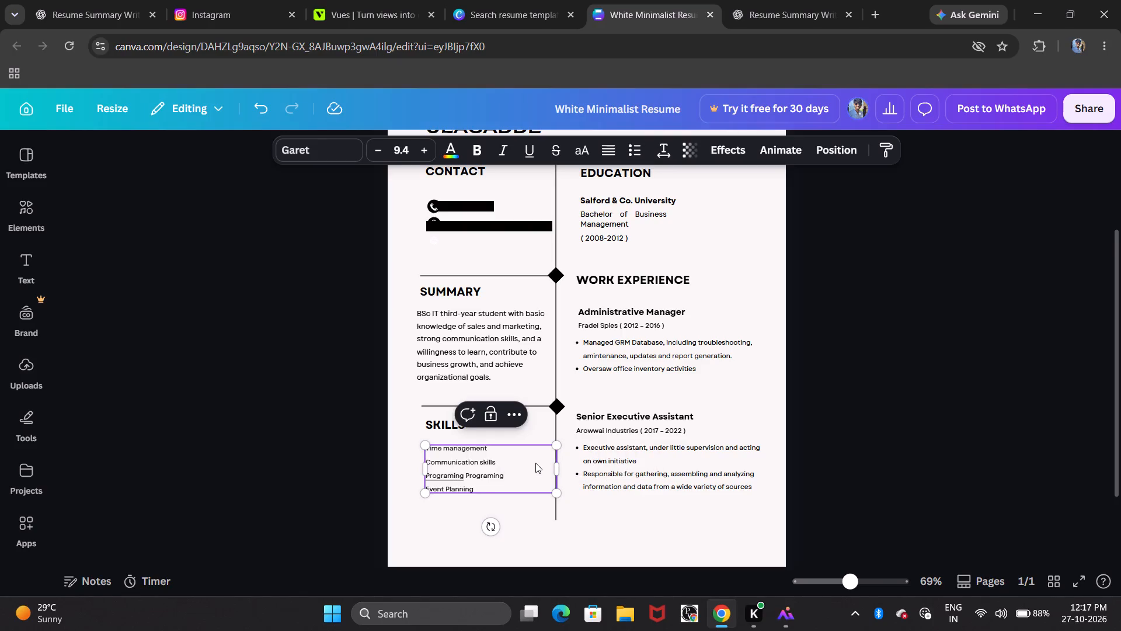
pyautogui.press('BackSpace')
pyautogui.press('BackSpace')
pyautogui.press('BackSpace')
pyautogui.press('BackSpace')
pyautogui.write('sk')
pyautogui.click(535, 463)
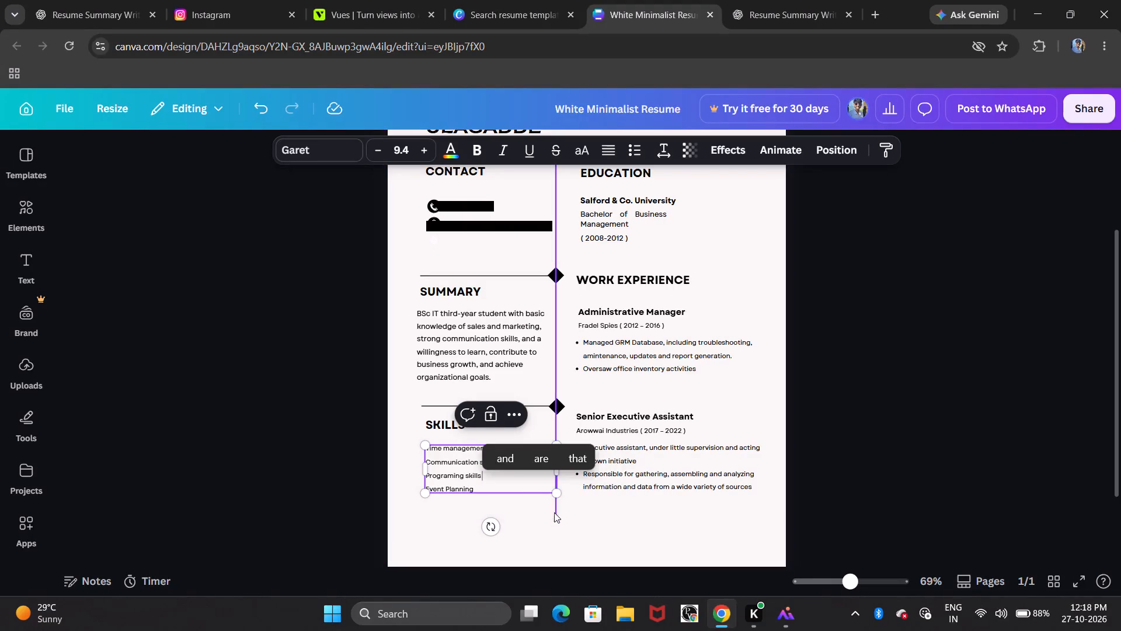
# Scale the Skills list text up to size 10.5 and deselect it.
pyautogui.moveTo(556, 494); pyautogui.dragTo(569, 500)
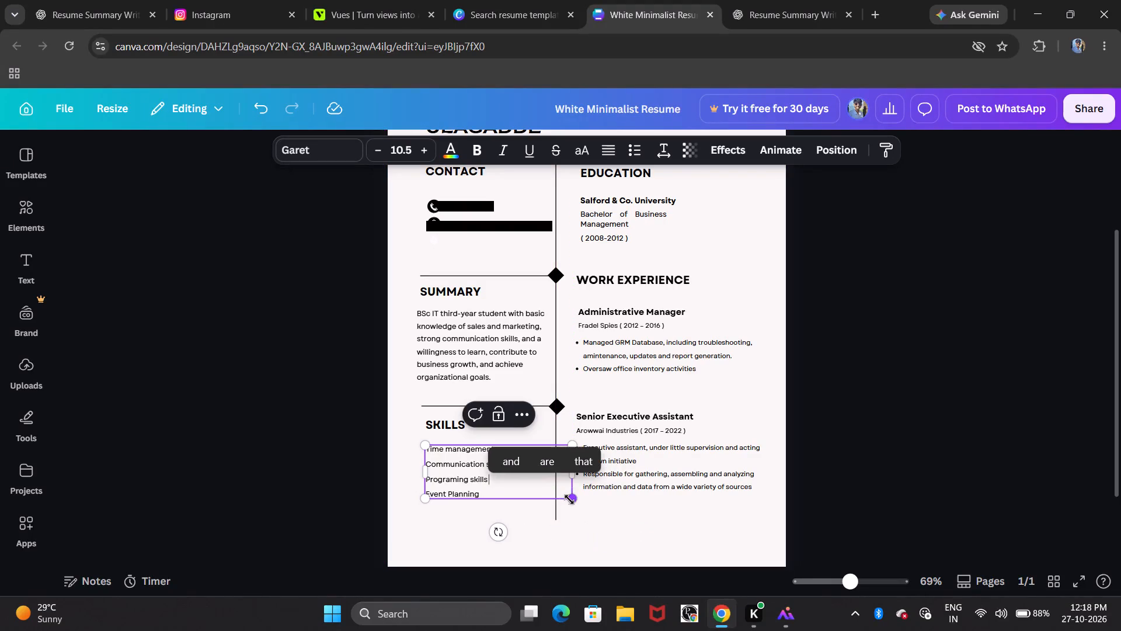
pyautogui.click(569, 556)
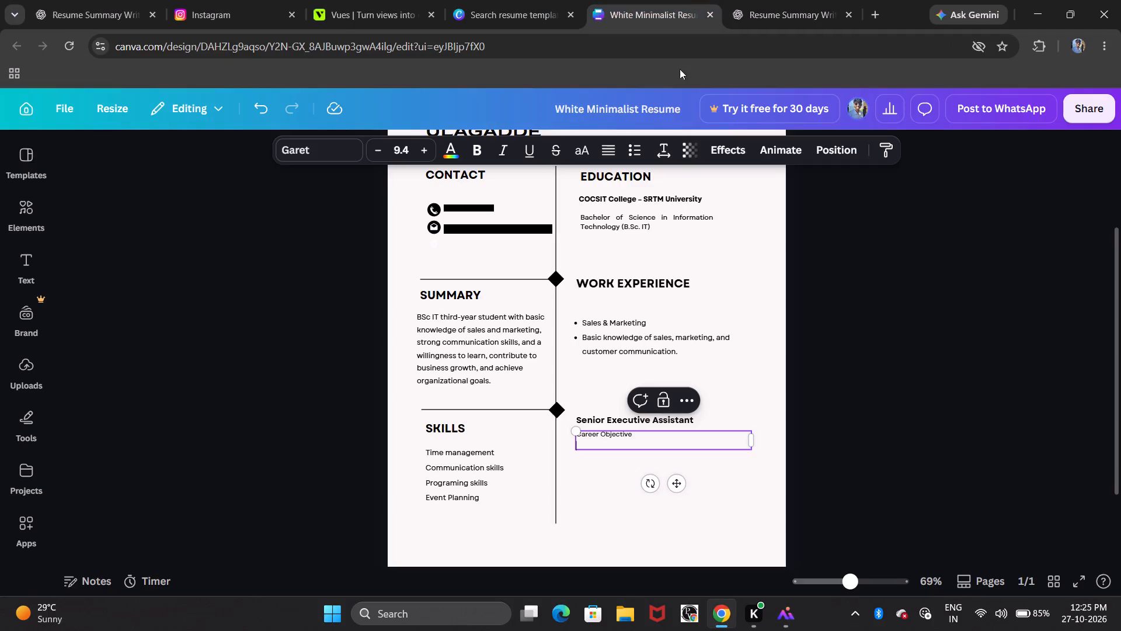
pyautogui.doubleClick(639, 419)
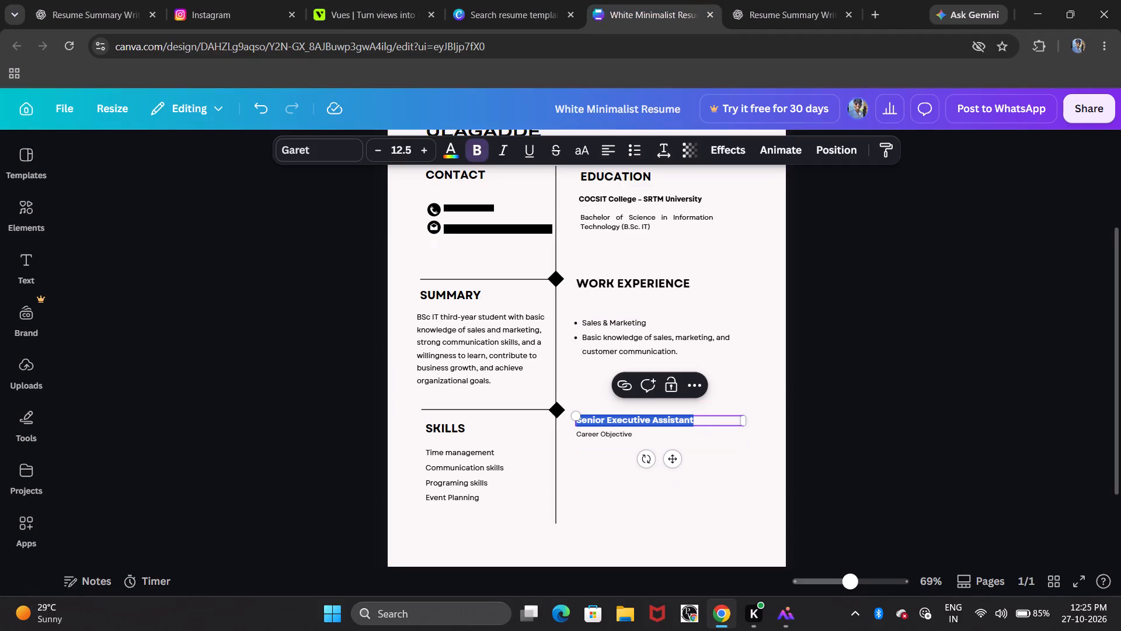
pyautogui.hotkey('ctrl', 'v')
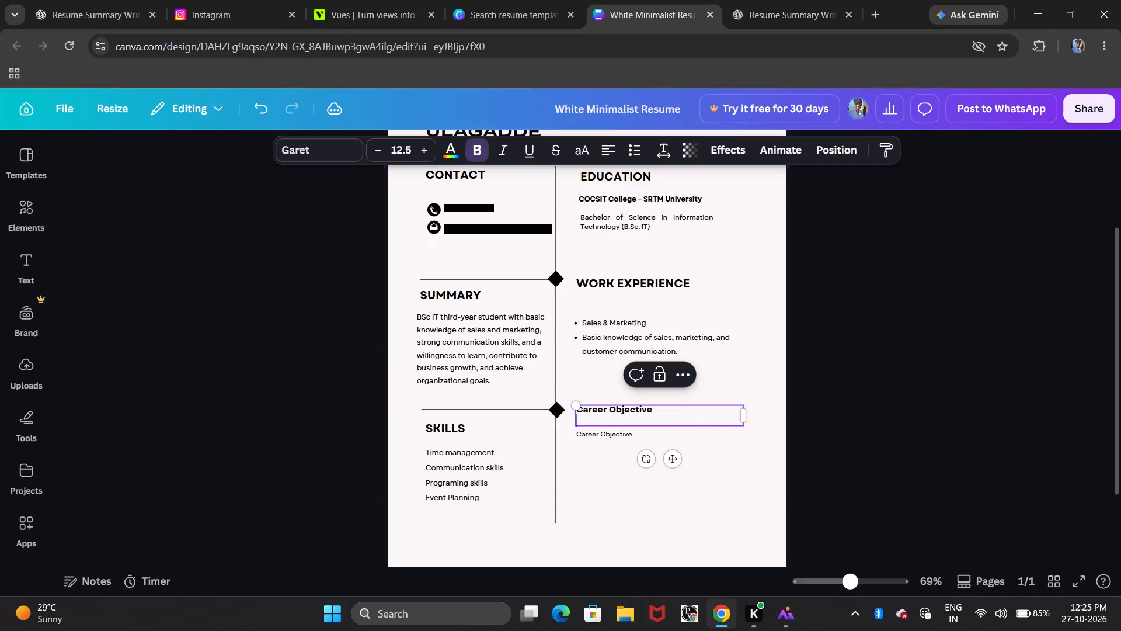
# Copy ChatGPT's career objective sentence and paste it over the small "Career Objective" line below the heading in Canva.
pyautogui.click(774, 2)
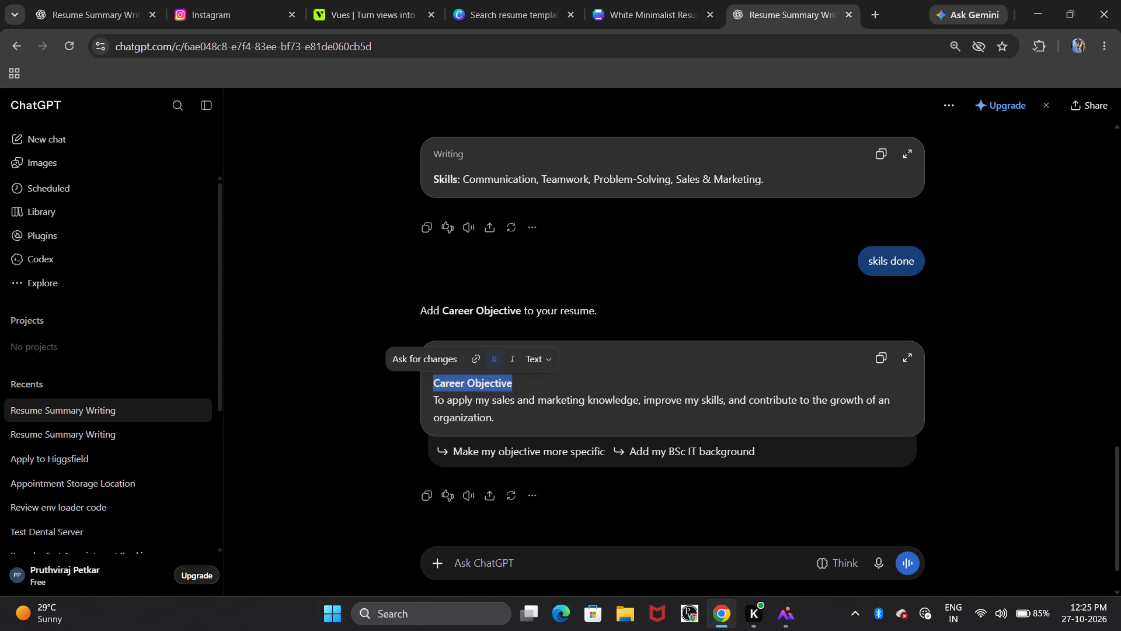
pyautogui.moveTo(496, 418); pyautogui.dragTo(474, 414)
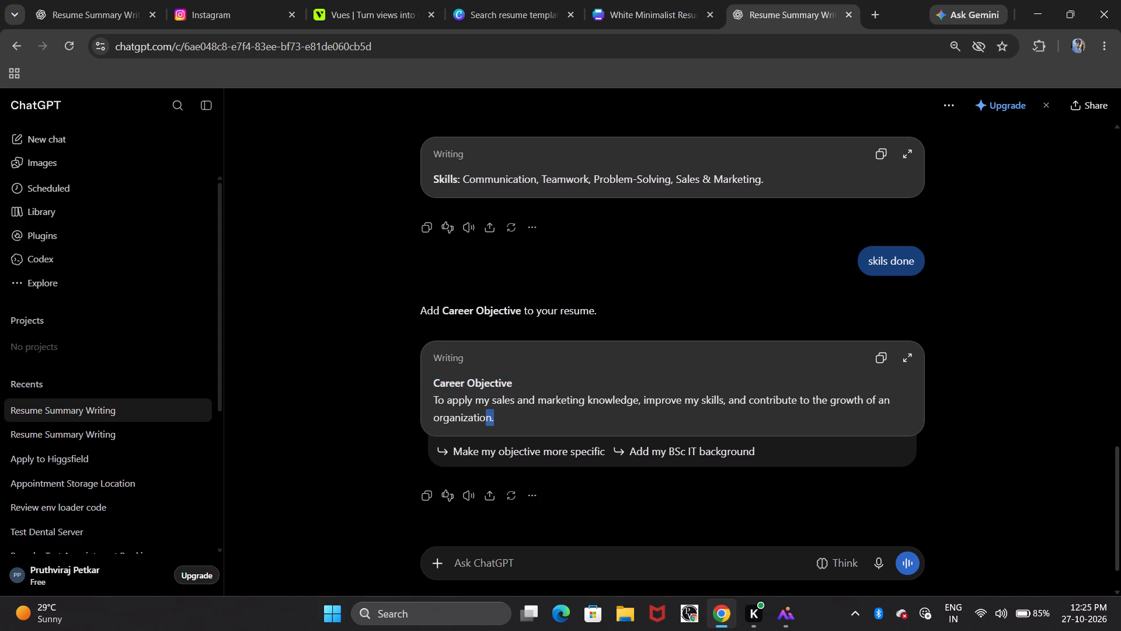
pyautogui.moveTo(474, 414); pyautogui.dragTo(426, 401)
pyautogui.hotkey('ctrl', 'c')
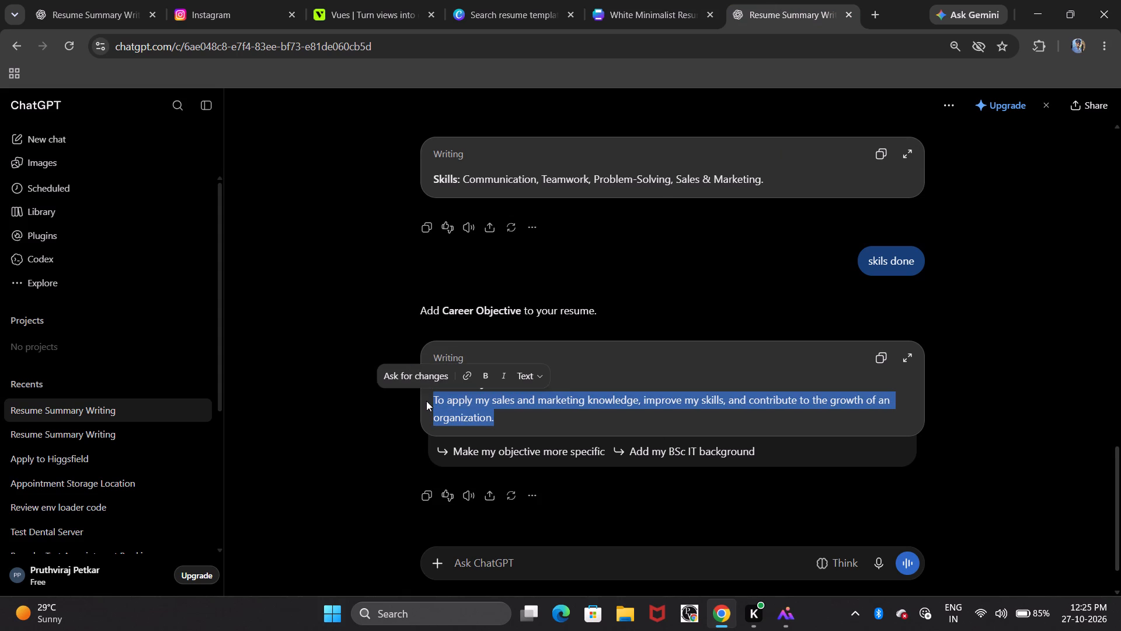
pyautogui.click(692, 0)
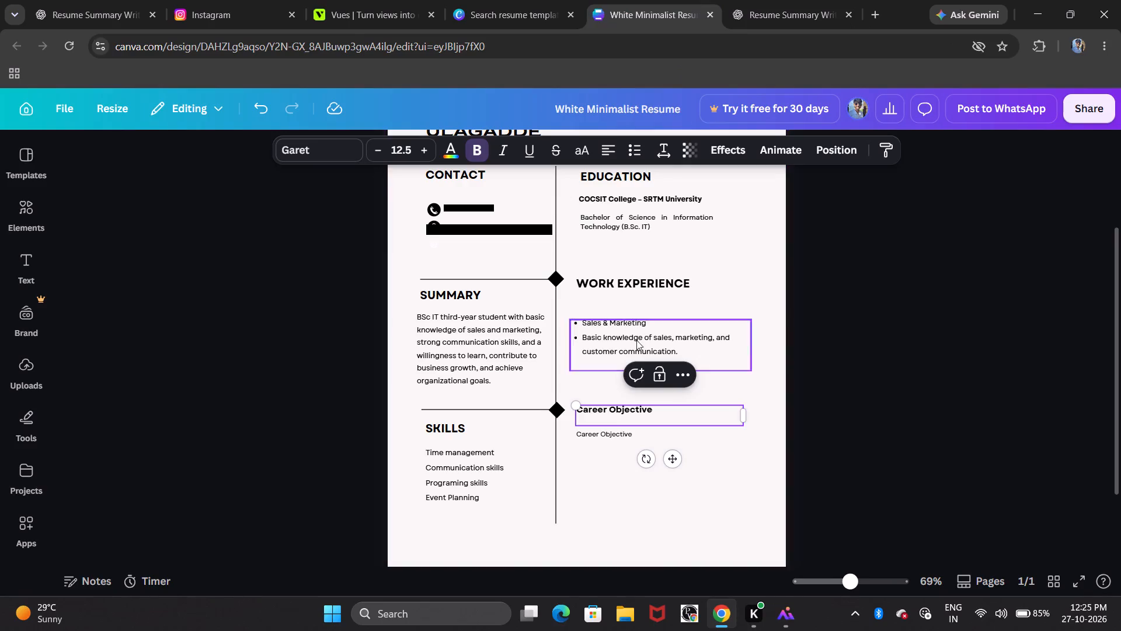
pyautogui.doubleClick(618, 432)
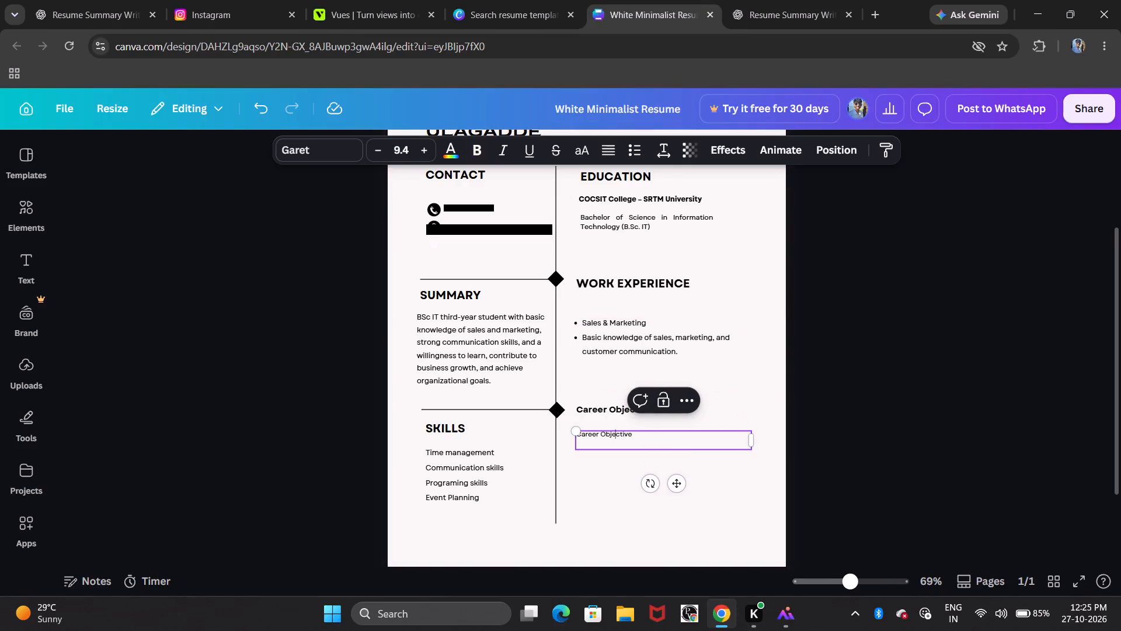
pyautogui.moveTo(645, 434); pyautogui.dragTo(572, 443)
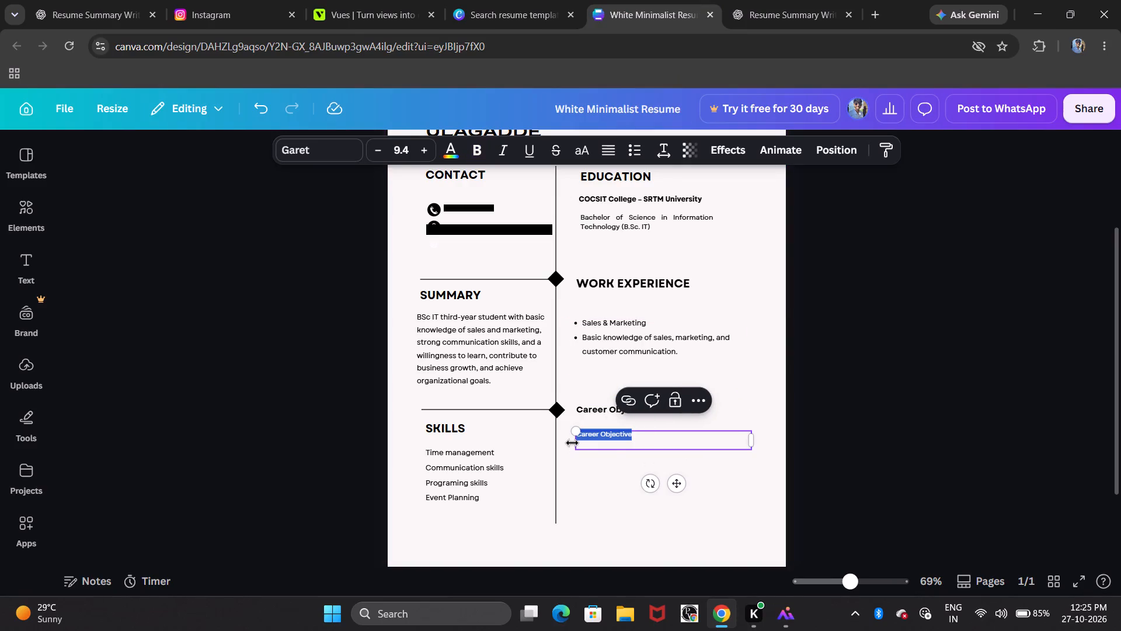
pyautogui.hotkey('ctrl', 'v')
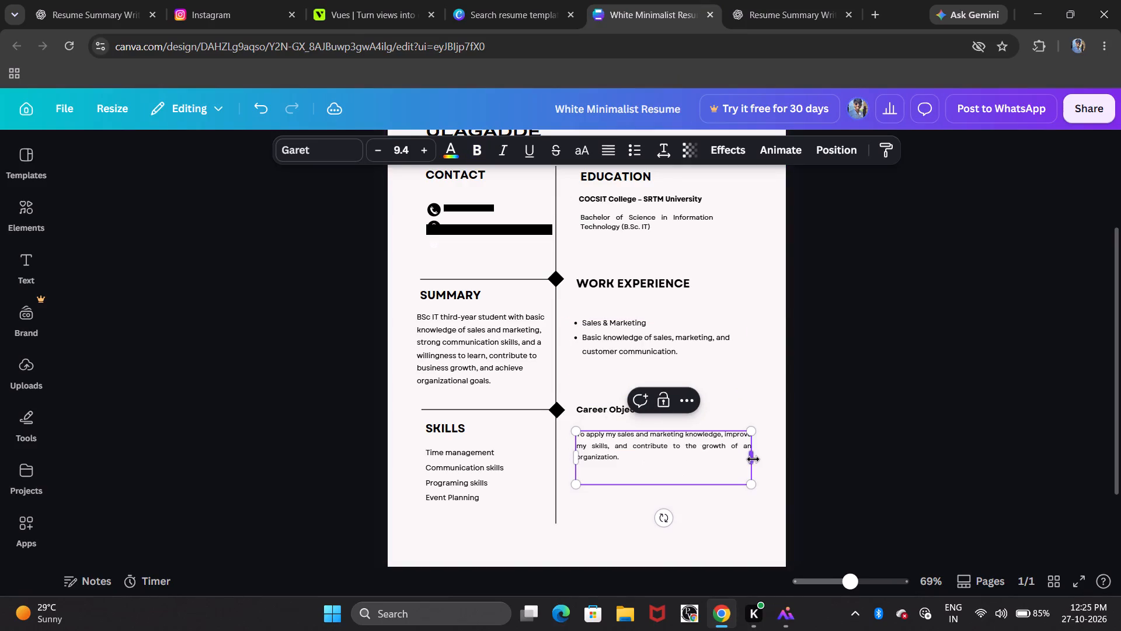
# Adjust the career objective paragraph's text box to about 8.1 wide, wrapping the sentence onto three lines.
pyautogui.moveTo(753, 459); pyautogui.dragTo(765, 461)
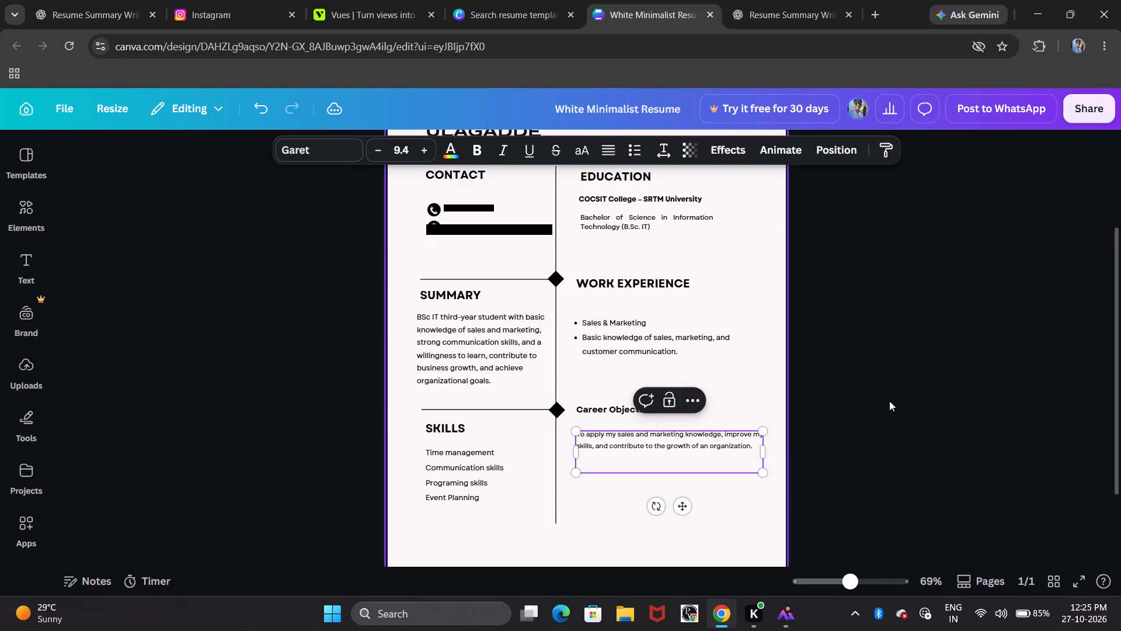
pyautogui.click(899, 403)
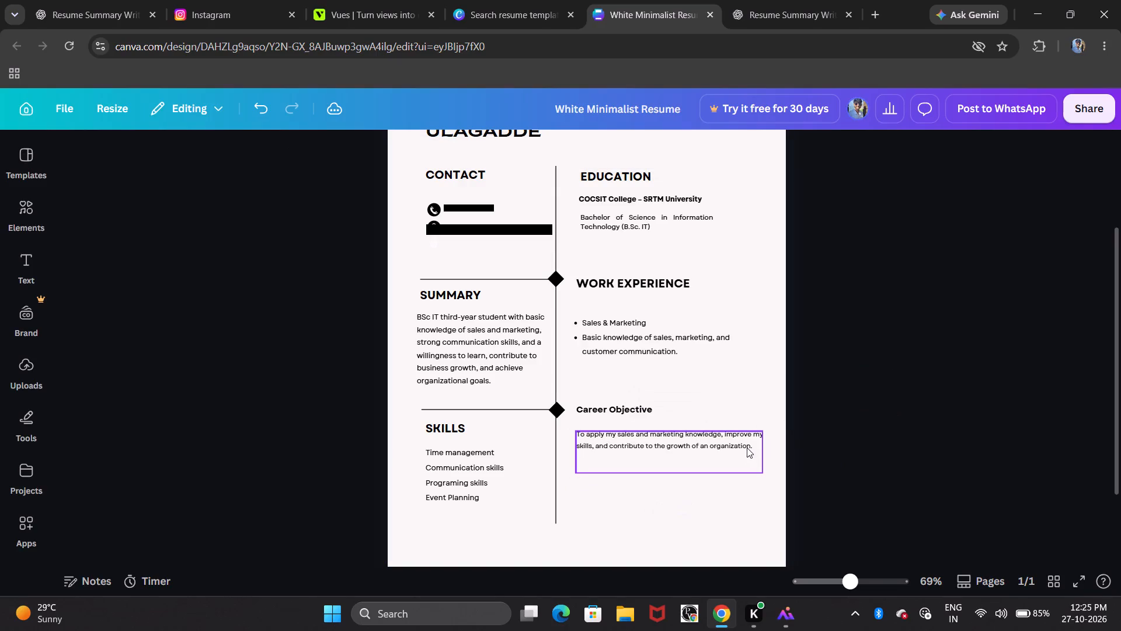
pyautogui.click(743, 445)
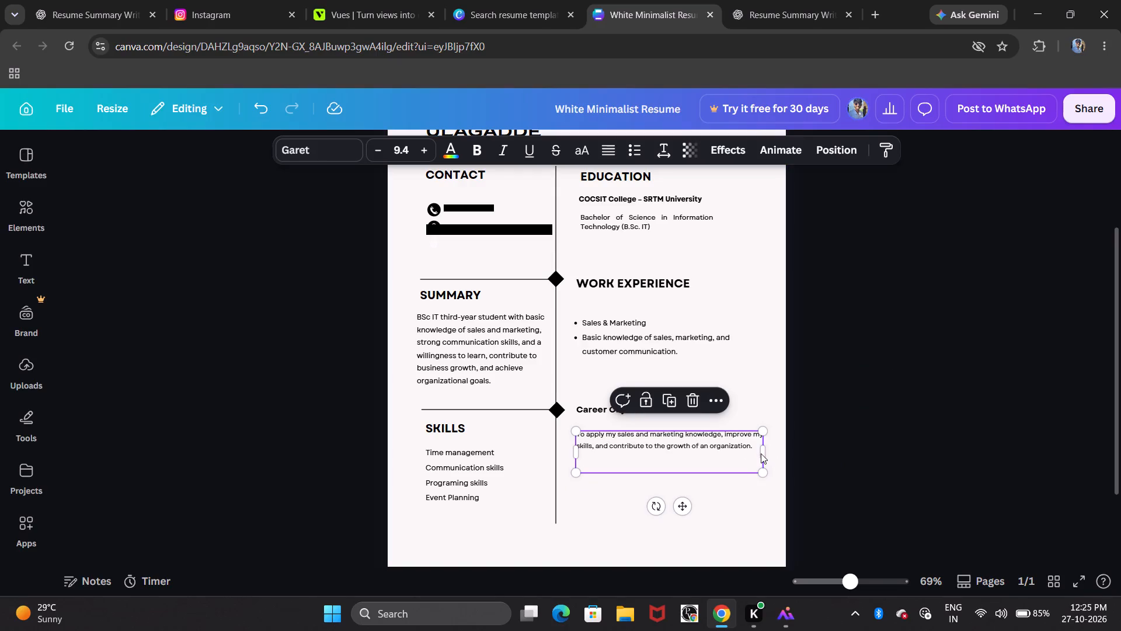
pyautogui.moveTo(765, 453); pyautogui.dragTo(731, 454)
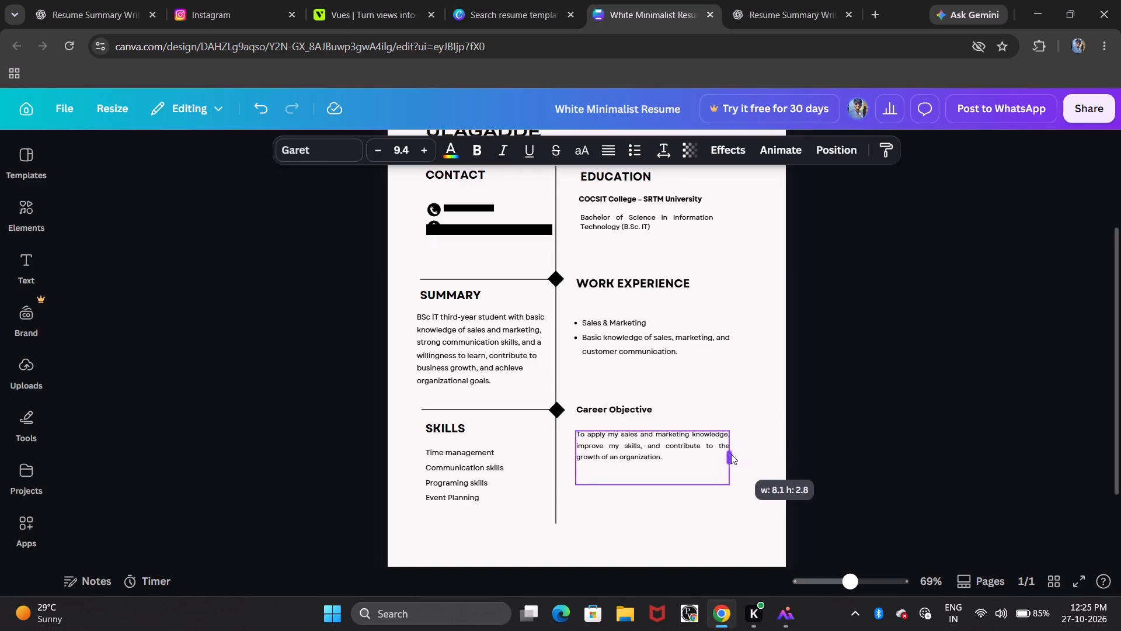
pyautogui.moveTo(731, 454); pyautogui.dragTo(730, 454)
pyautogui.click(847, 431)
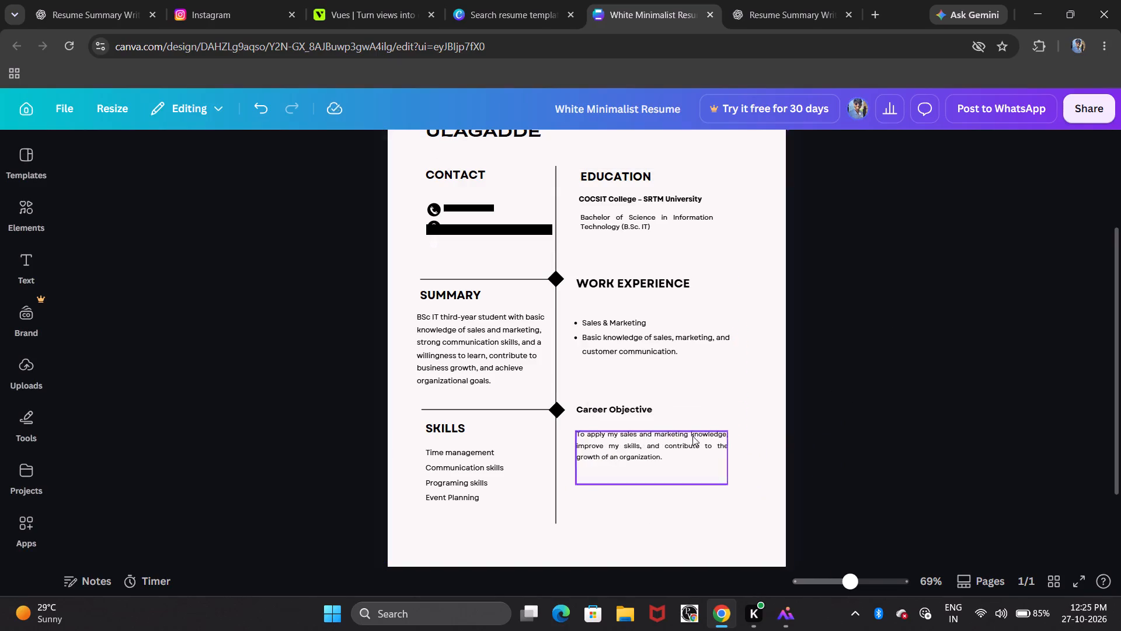
# Scale the career objective paragraph up to font size 10.4 and shift it slightly up and left beneath its heading.
pyautogui.click(725, 481)
pyautogui.moveTo(725, 481); pyautogui.dragTo(736, 492)
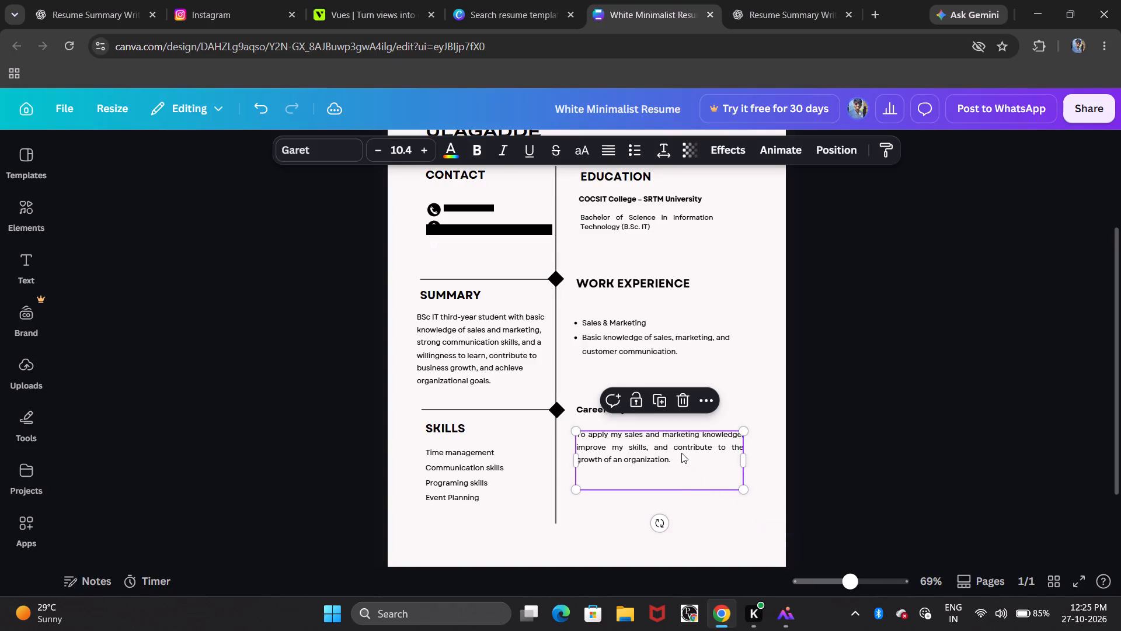
pyautogui.click(706, 508)
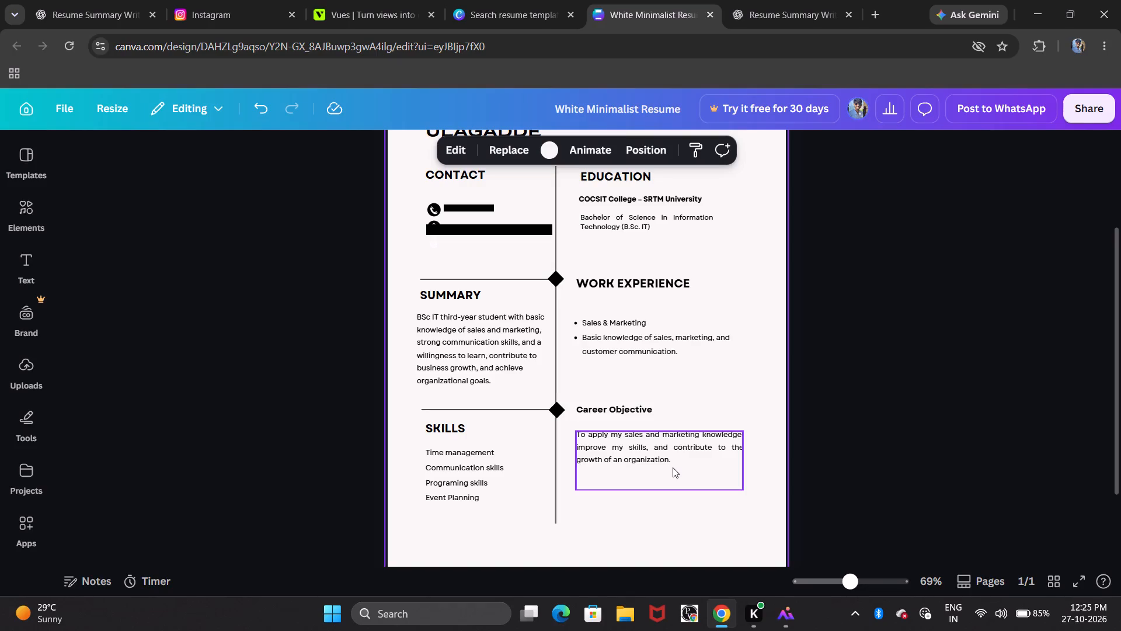
pyautogui.moveTo(673, 467); pyautogui.dragTo(669, 462)
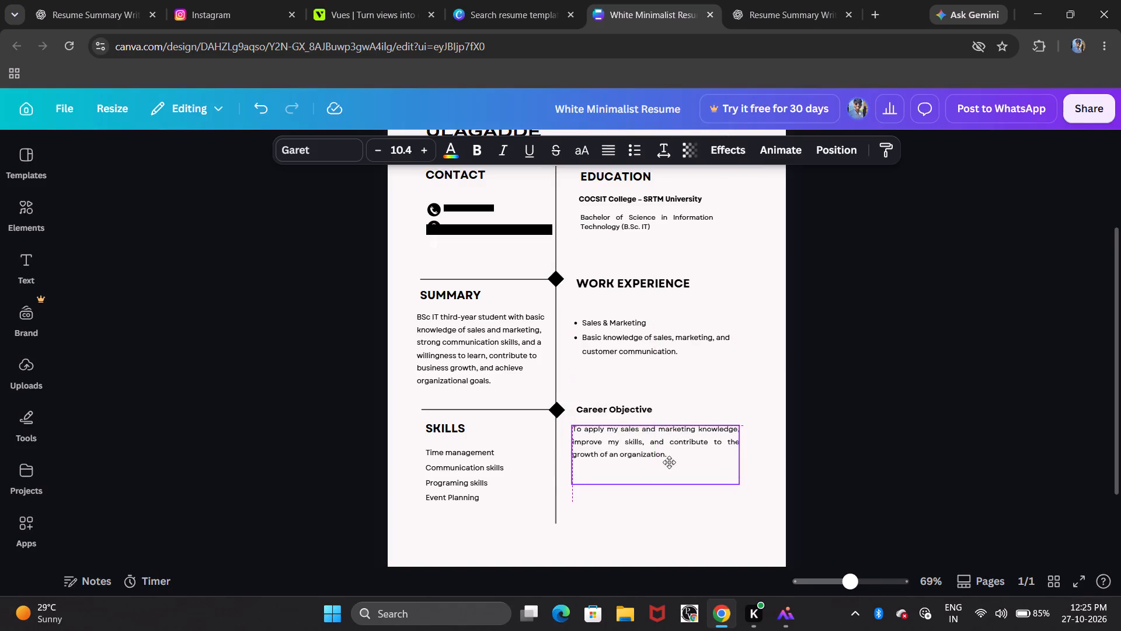
pyautogui.moveTo(669, 462); pyautogui.dragTo(665, 464)
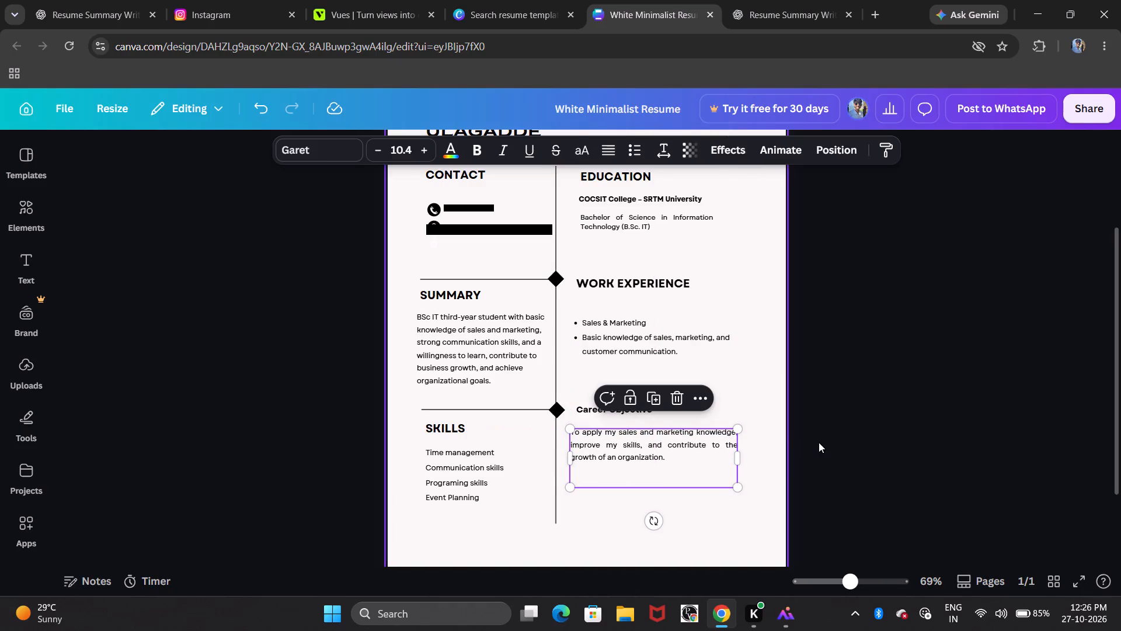
pyautogui.click(819, 442)
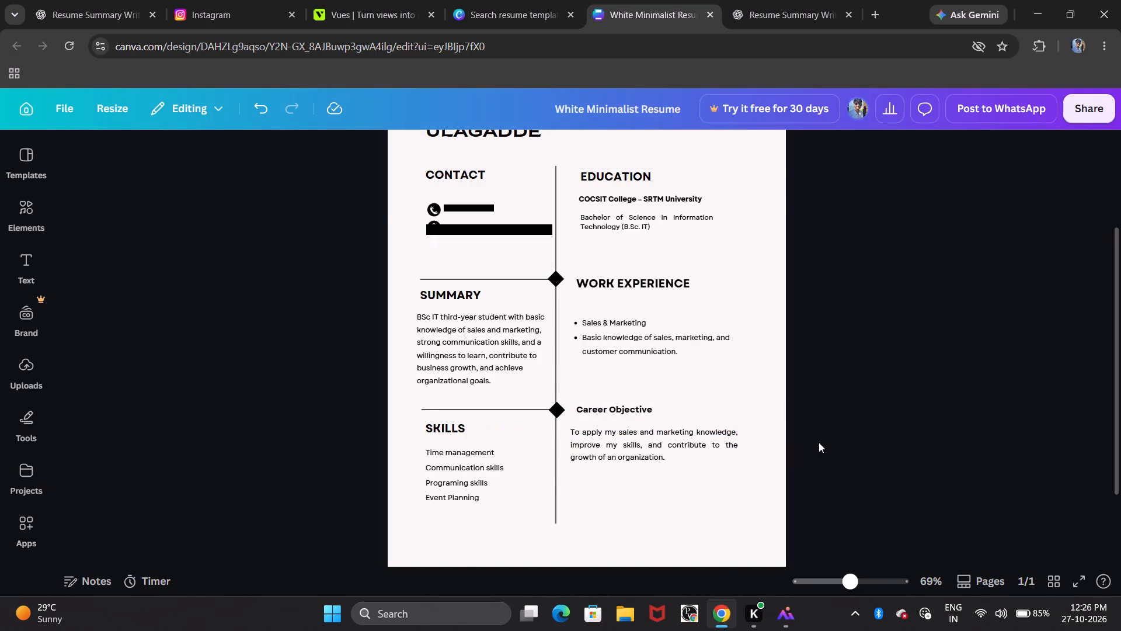
# Review the whole resume page from the name header down to the skills and career objective sections.
pyautogui.scroll(-1, 819, 442)
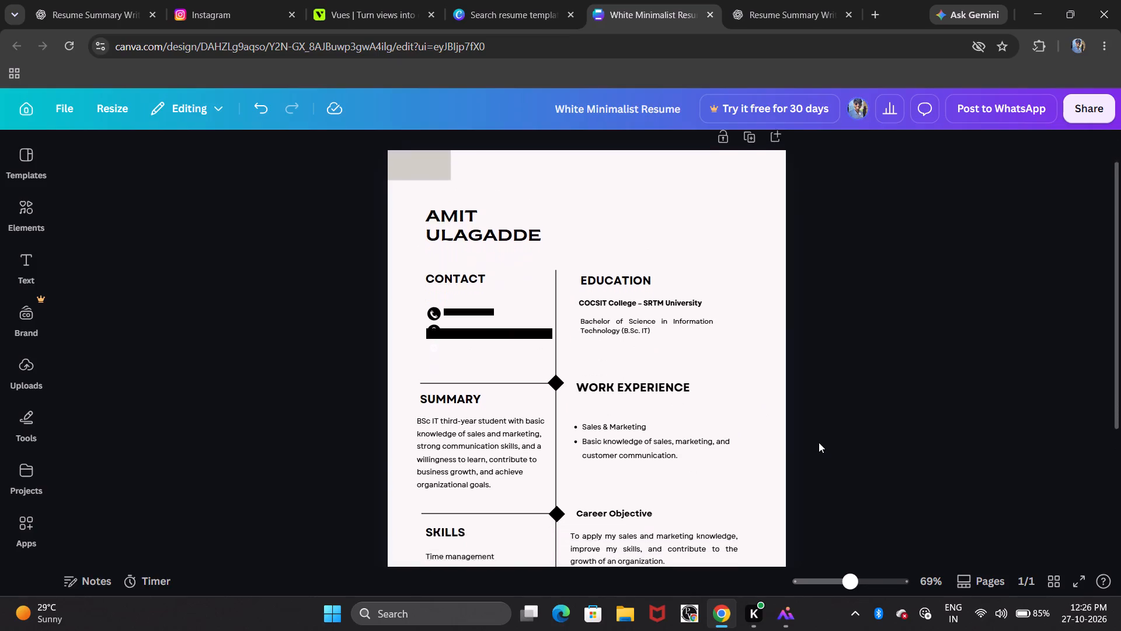
pyautogui.scroll(-1, 819, 442)
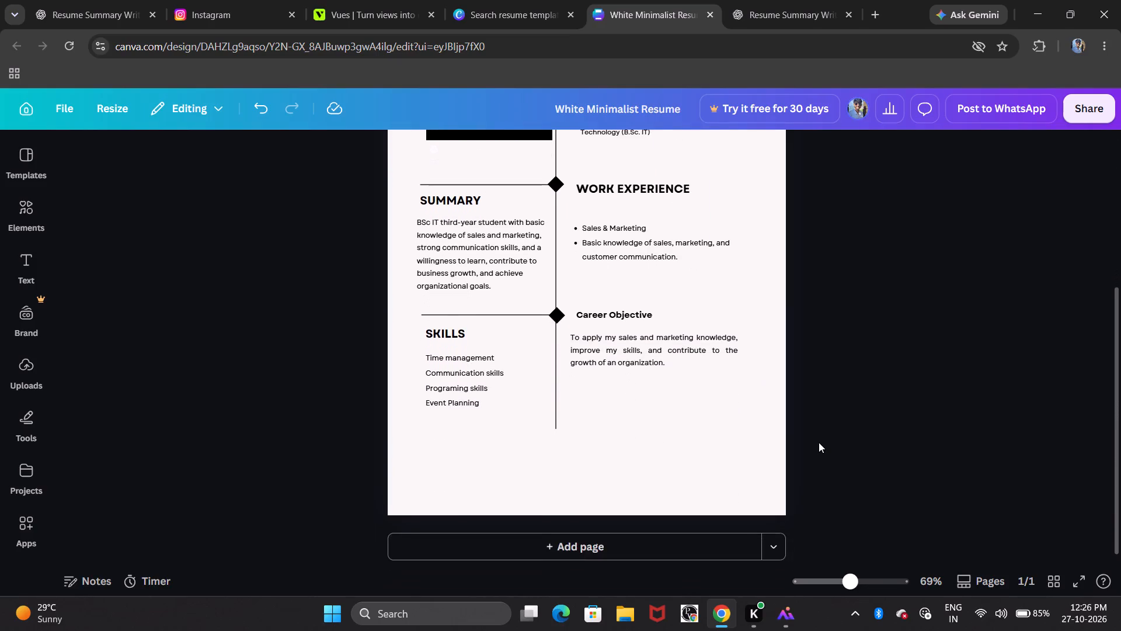
pyautogui.scroll(-1, 819, 442)
pyautogui.scroll(4, 819, 442)
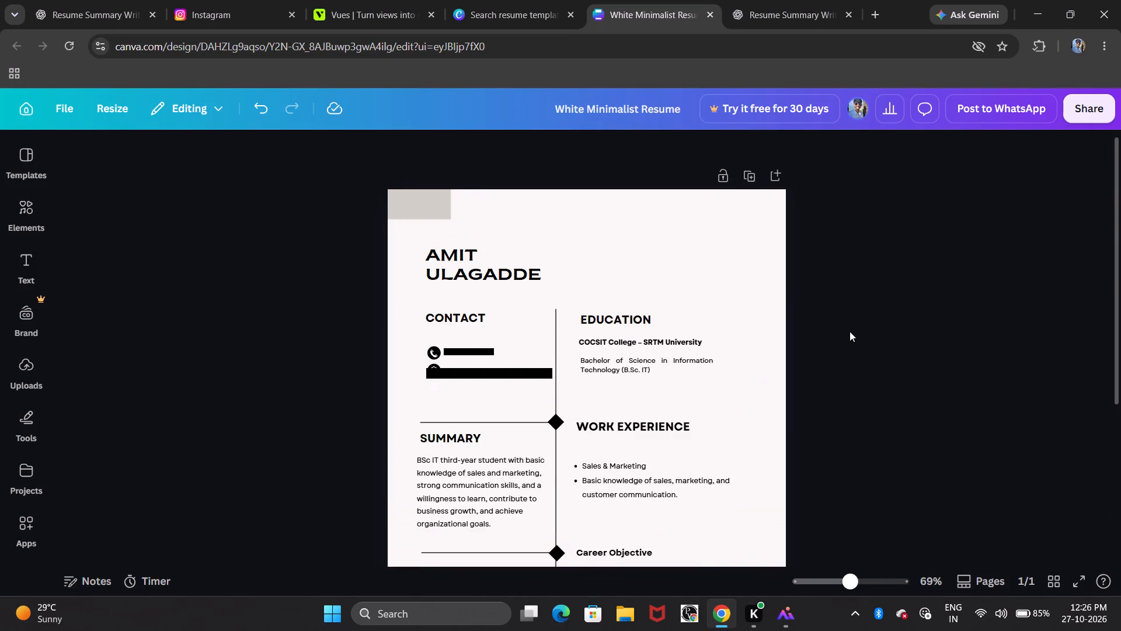
pyautogui.scroll(-2, 850, 331)
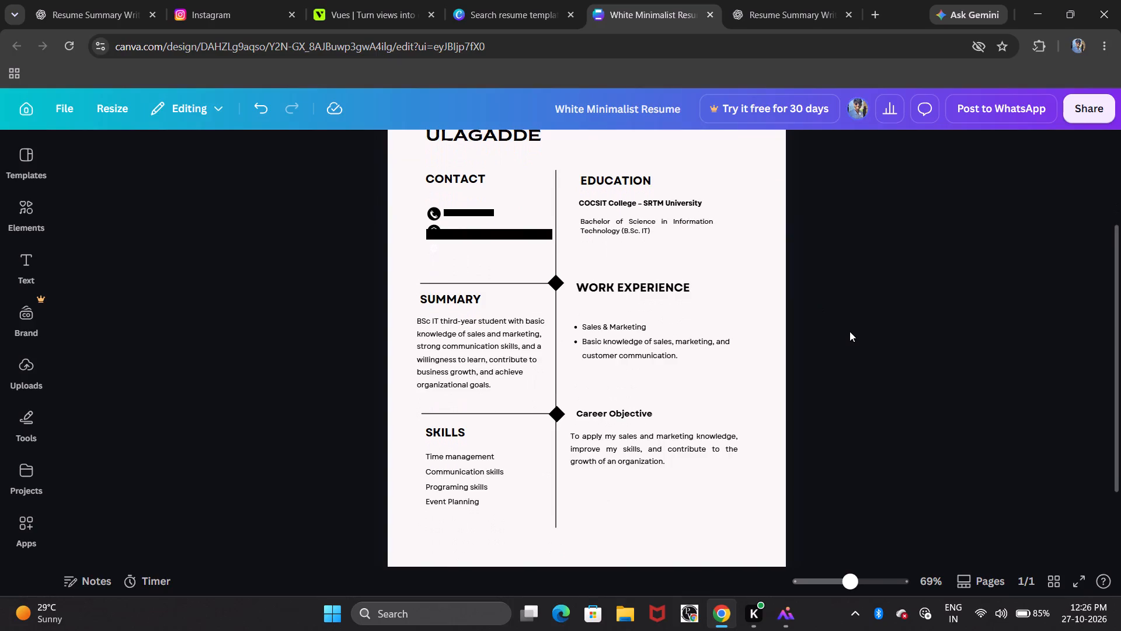
pyautogui.scroll(-2, 850, 331)
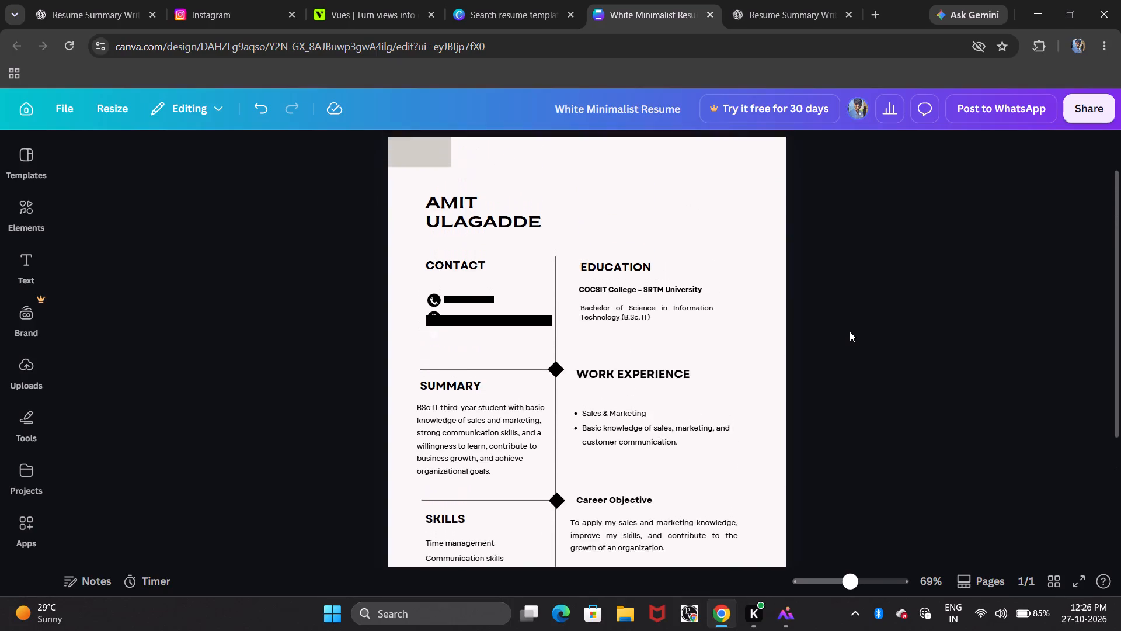
pyautogui.scroll(-1, 850, 331)
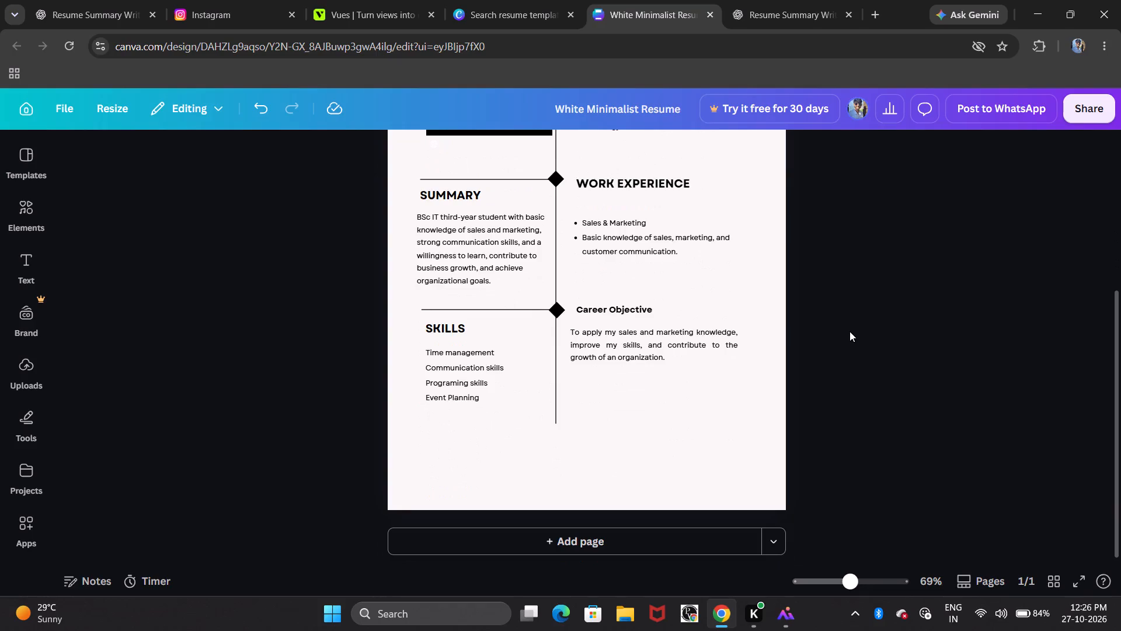
pyautogui.scroll(4, 850, 331)
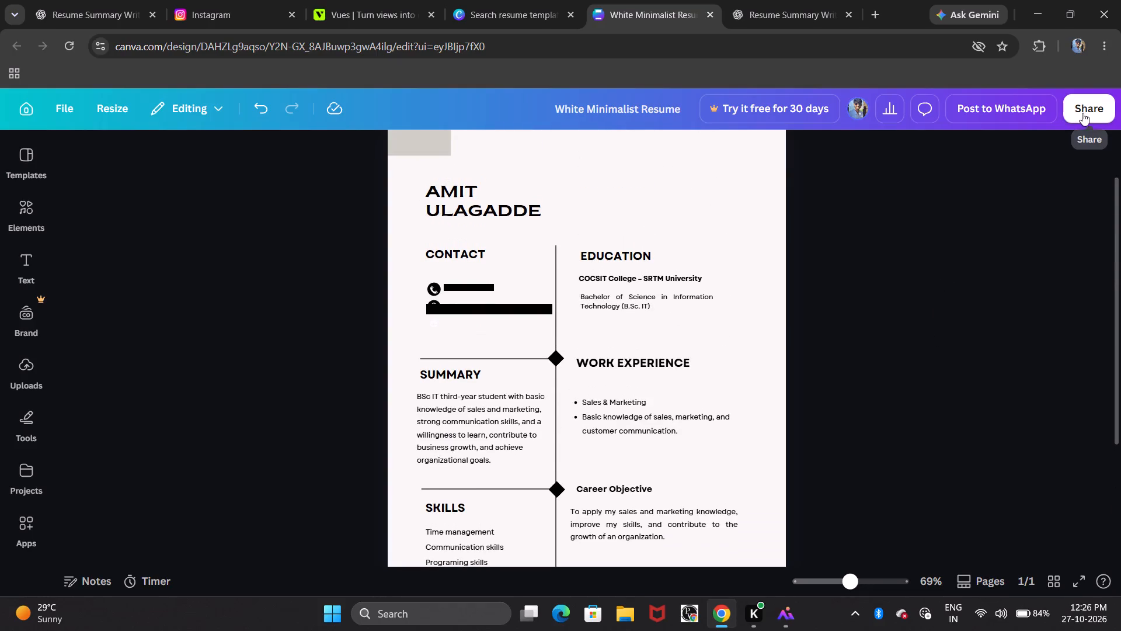
pyautogui.scroll(-1, 913, 258)
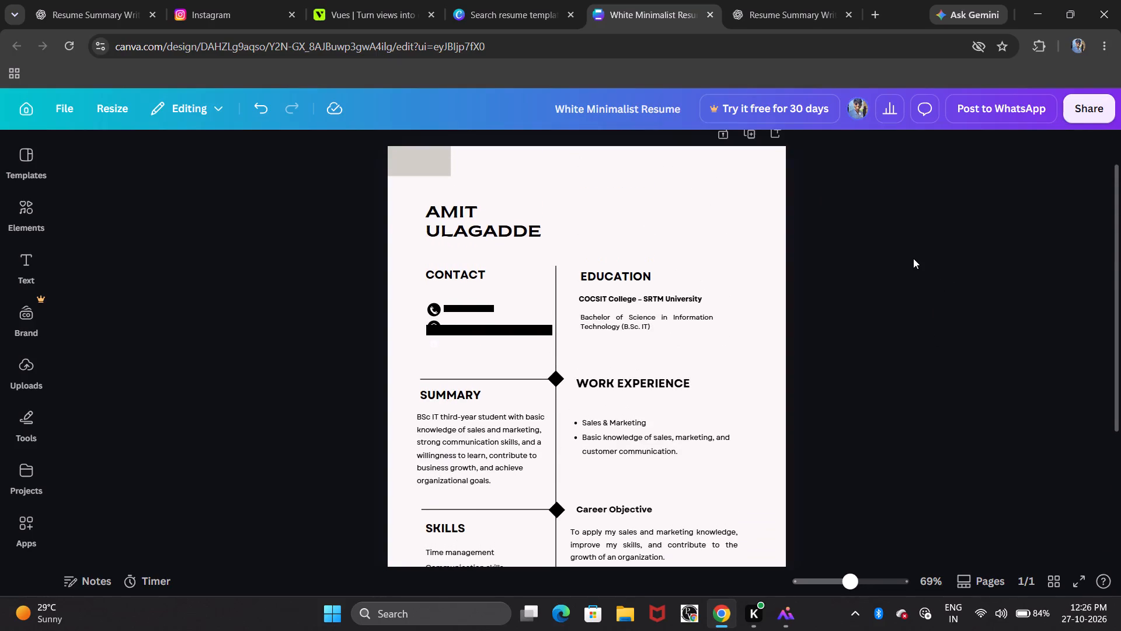
pyautogui.scroll(-2, 913, 258)
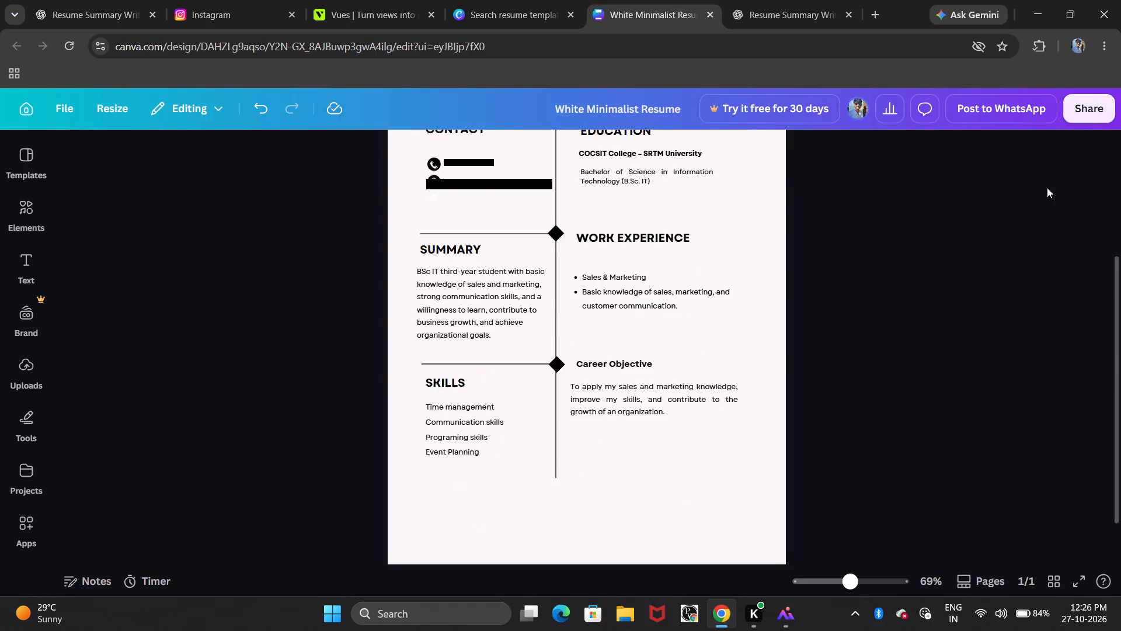
# Download the finished resume as a PDF with the Digital preset.
pyautogui.click(1103, 113)
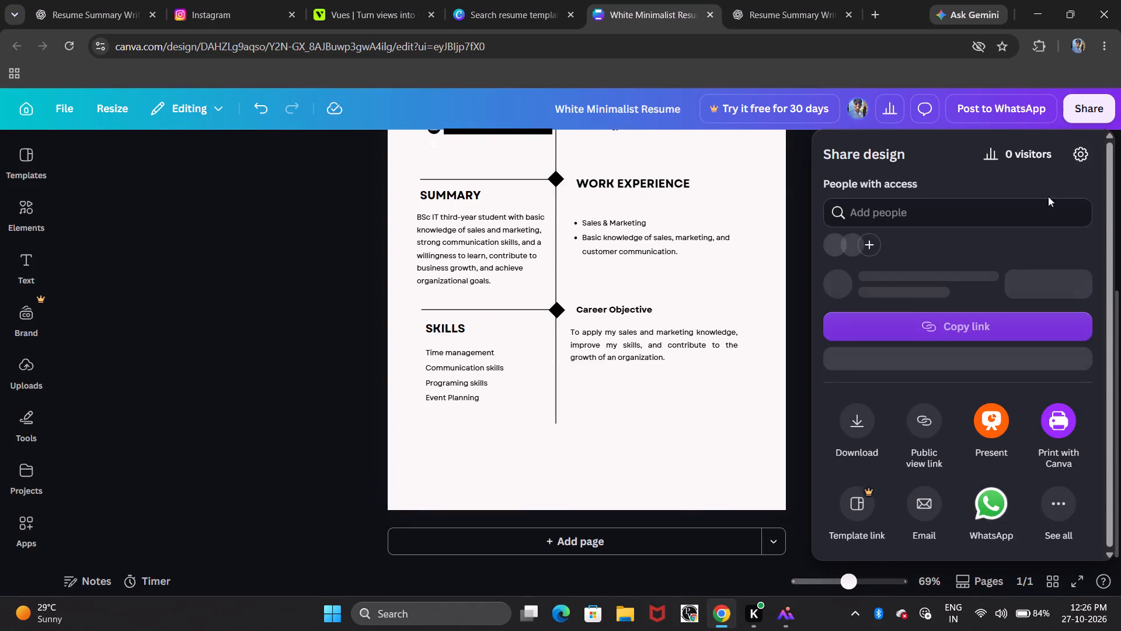
pyautogui.click(868, 434)
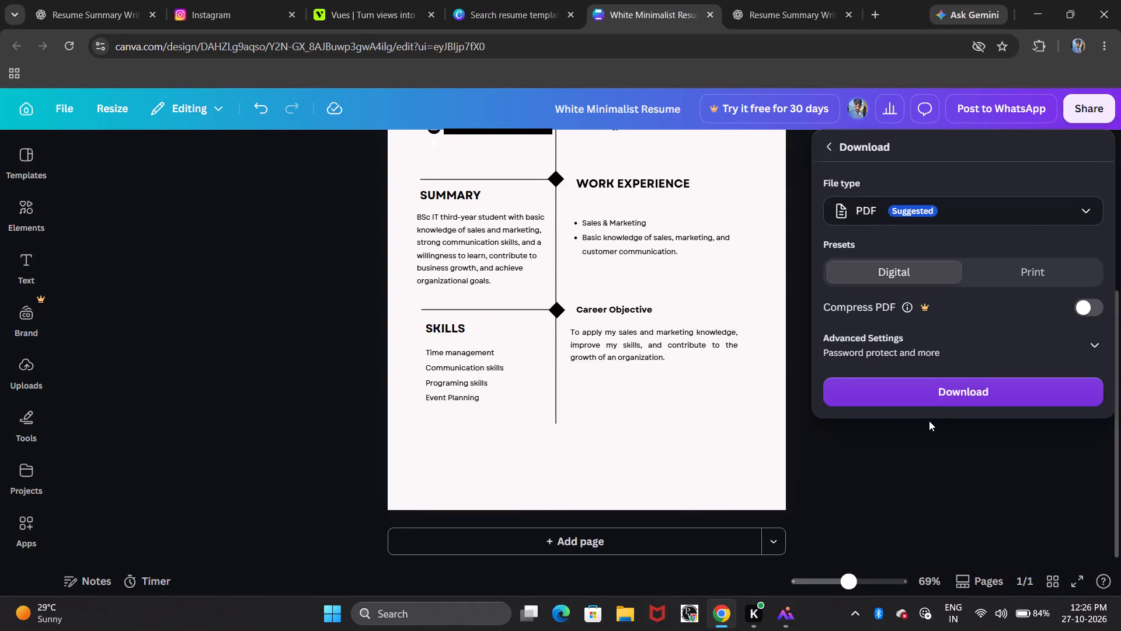
pyautogui.click(945, 389)
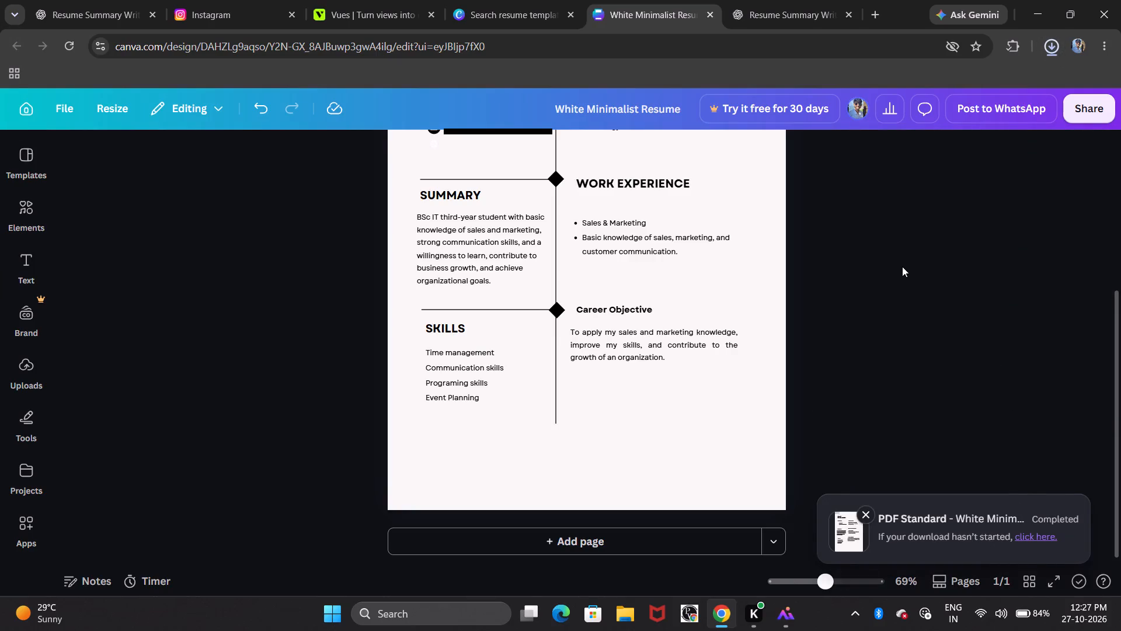
# Show the downloaded White Minimalist Resume PDF in the Downloads folder in File Explorer and share it using WhatsApp.
pyautogui.scroll(1, 902, 266)
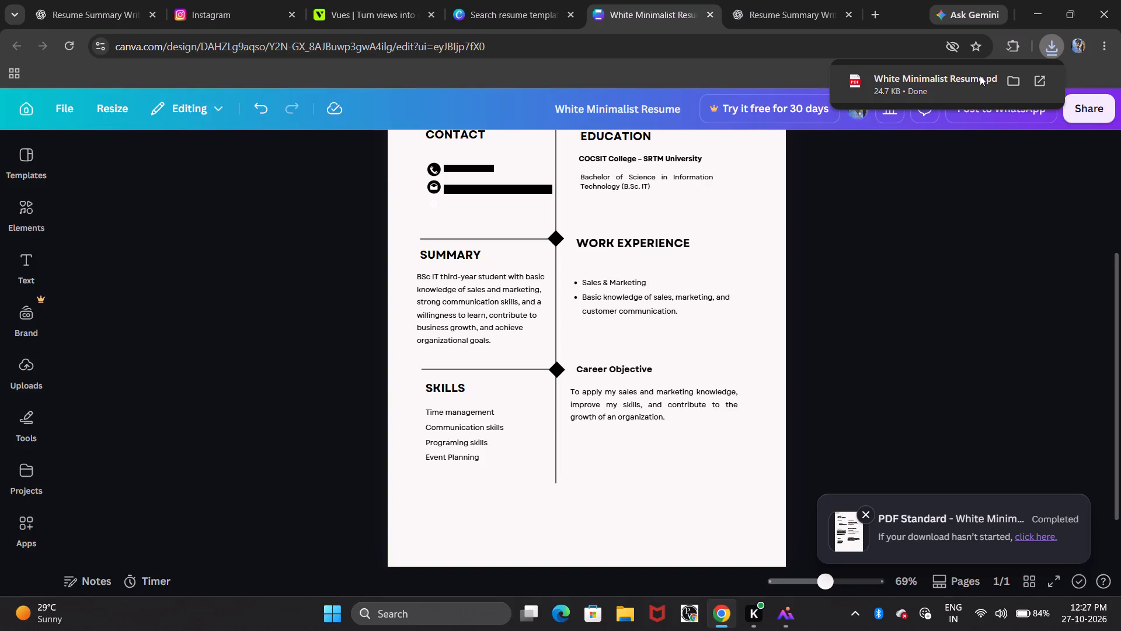
pyautogui.click(1015, 79)
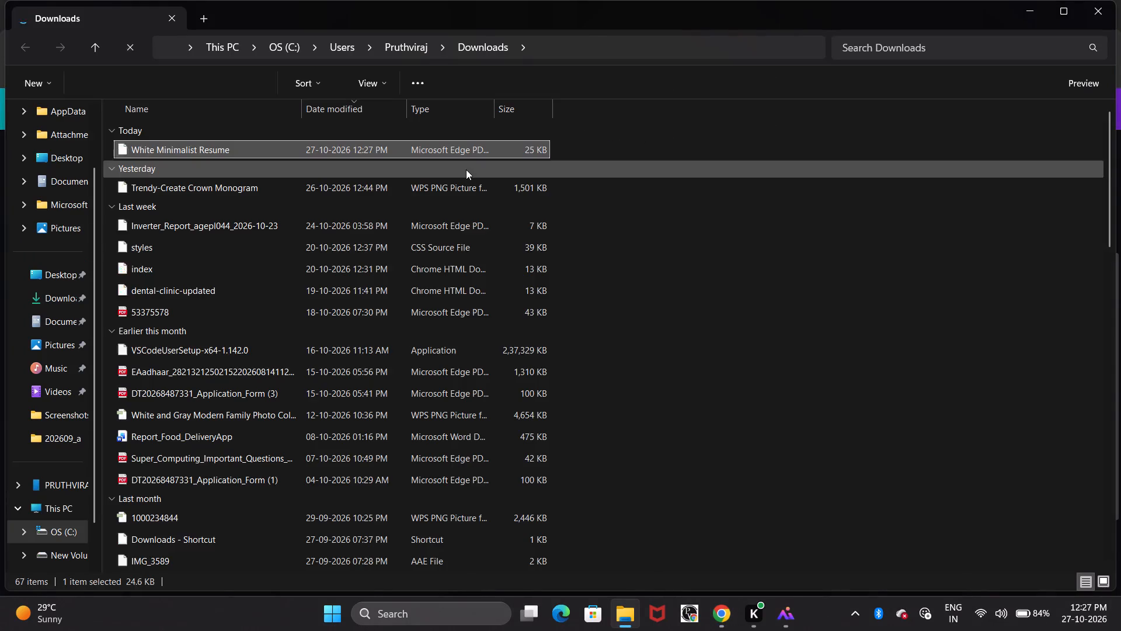
pyautogui.rightClick(384, 144)
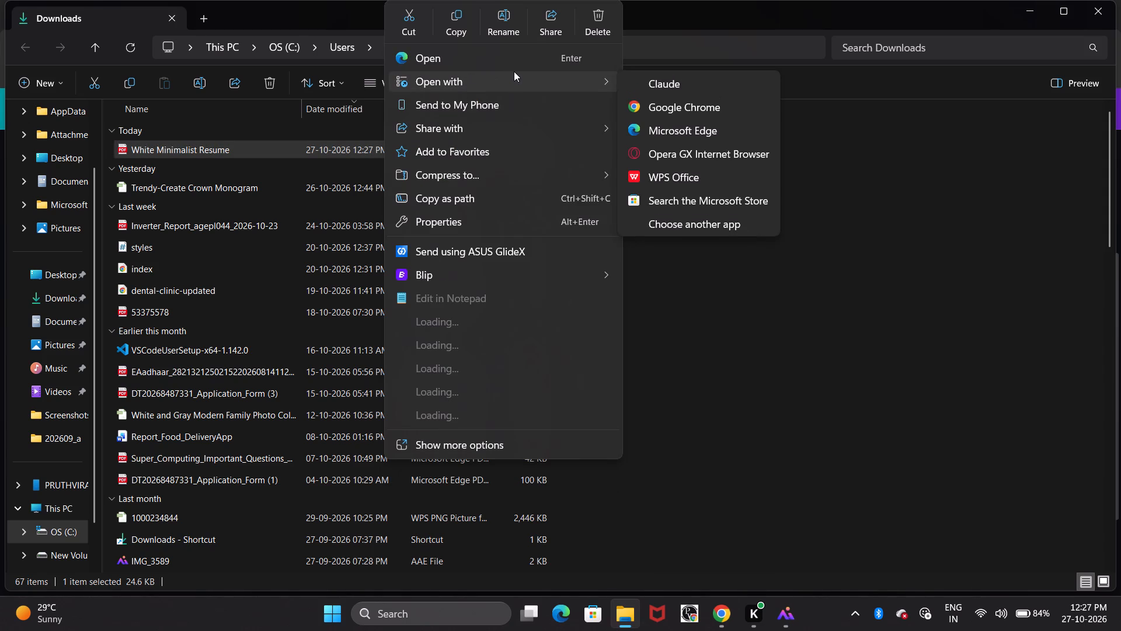
pyautogui.click(560, 16)
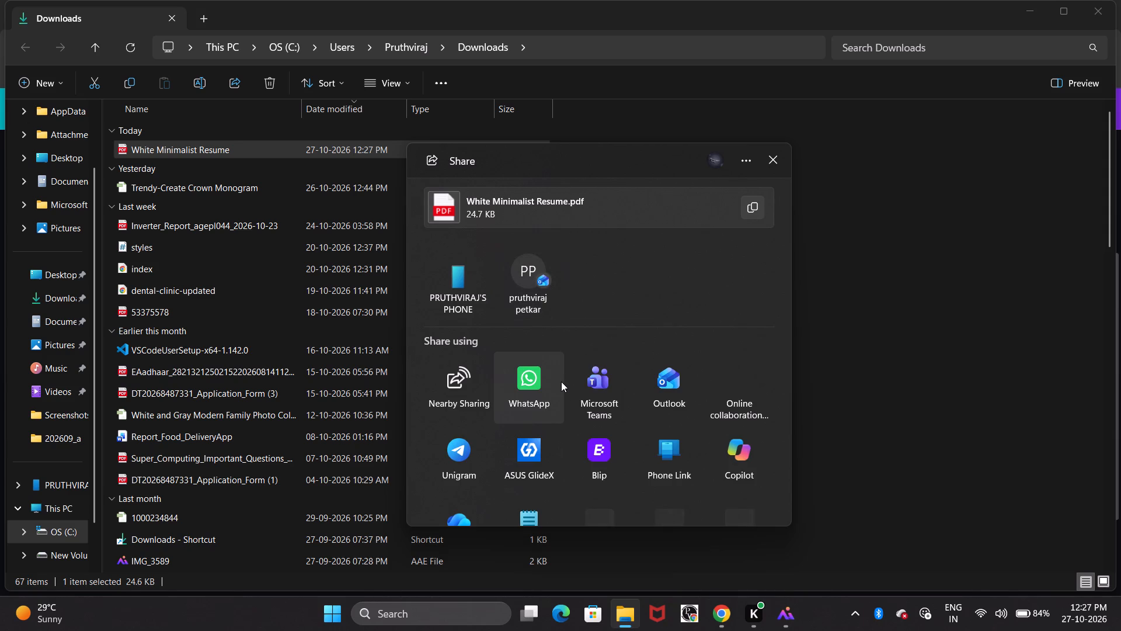
pyautogui.click(547, 383)
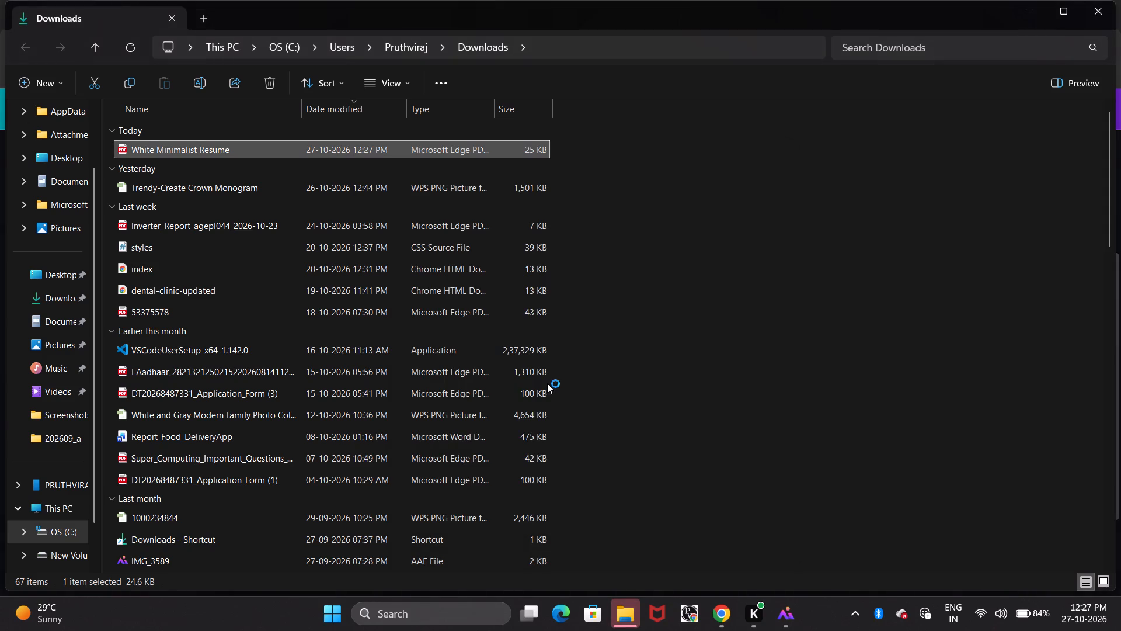
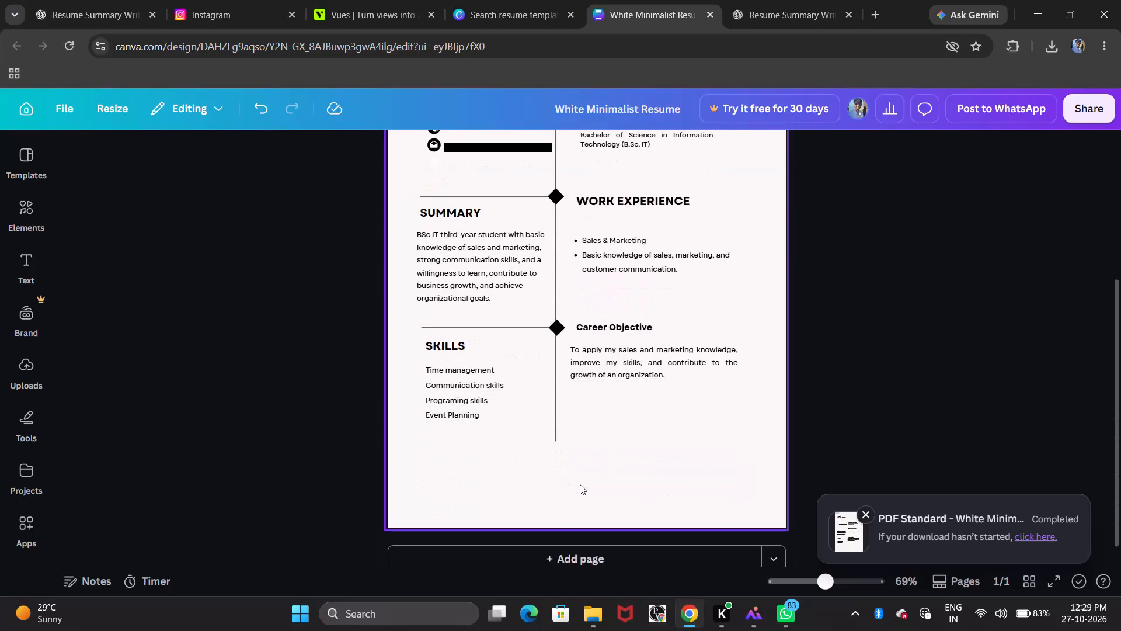
# Open the skills list's text for editing at the end of the "Event Planning" line.
pyautogui.click(465, 413)
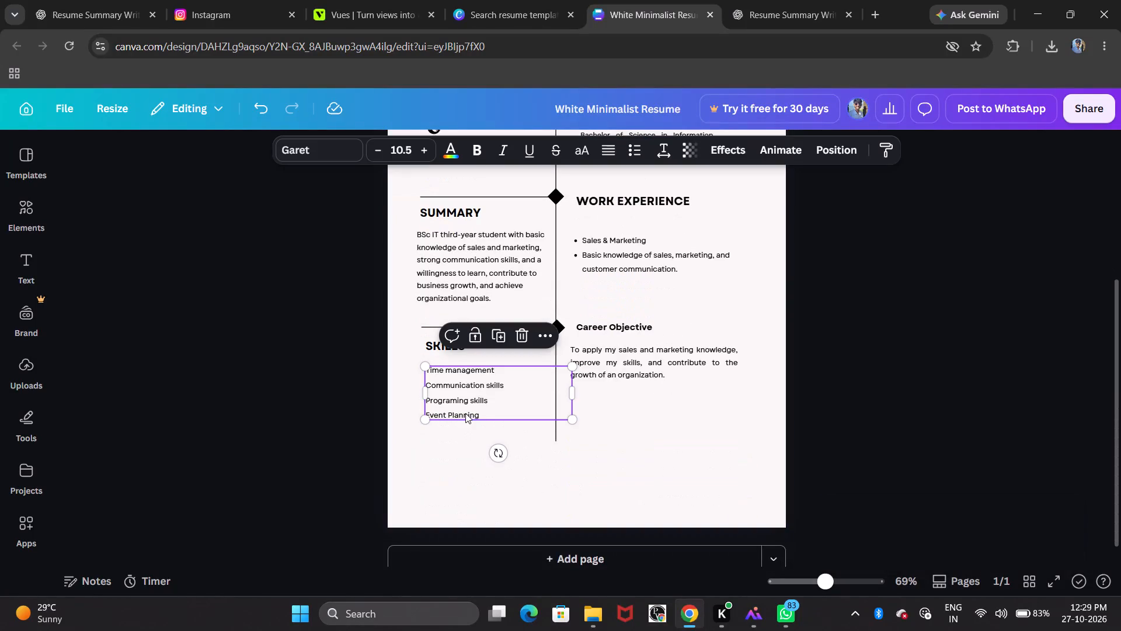
pyautogui.doubleClick(482, 415)
pyautogui.click(483, 414)
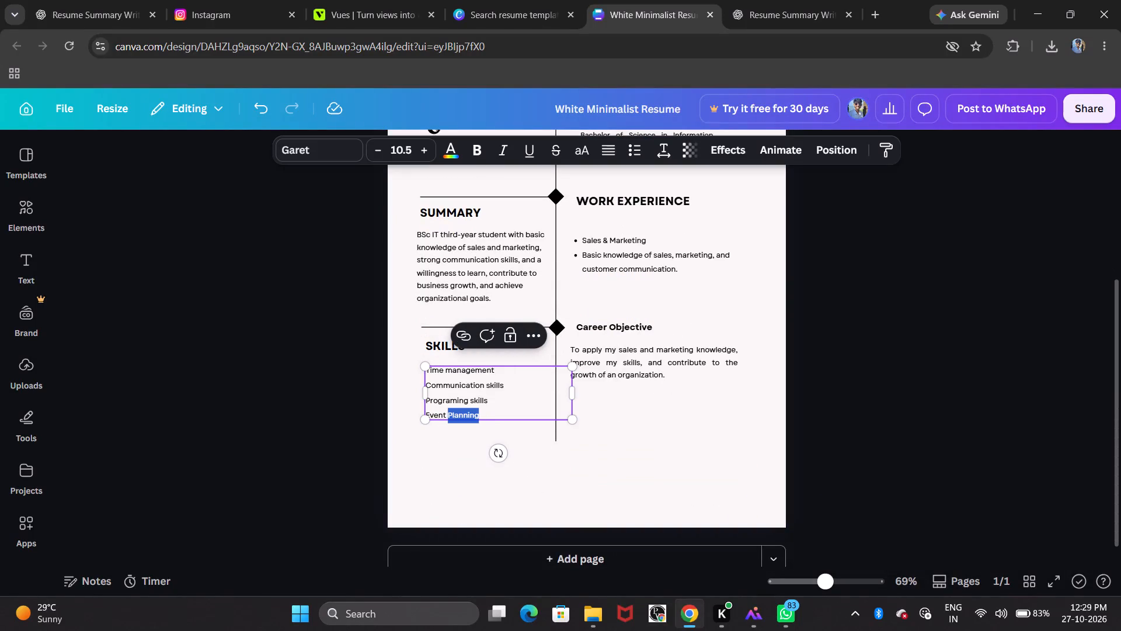
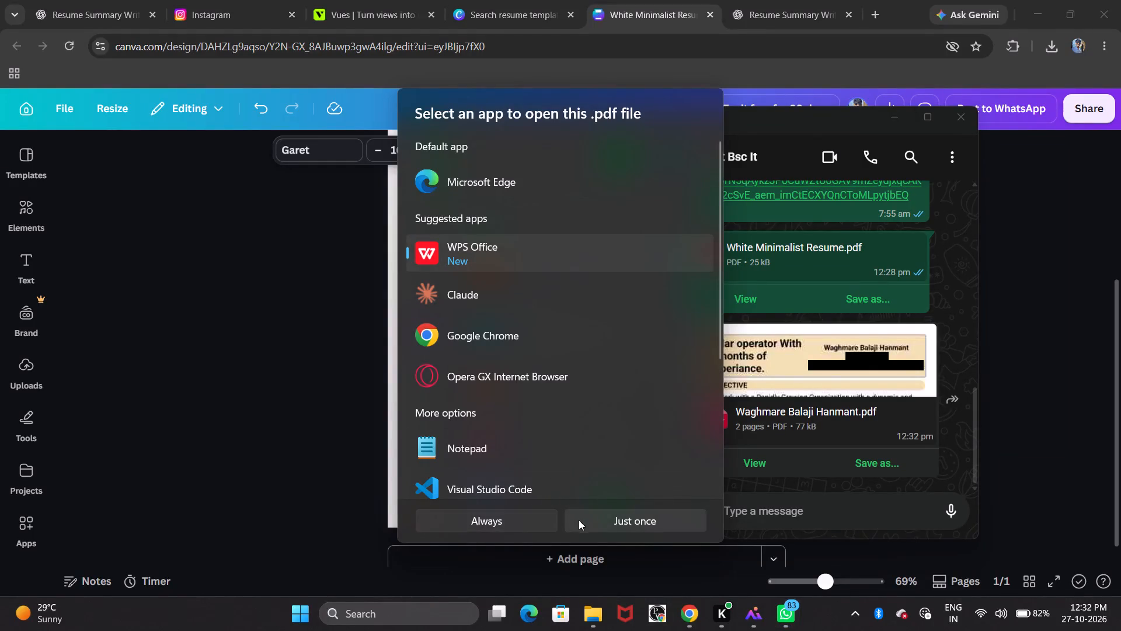
# Choose Notepad as the app for opening the two-page PDF from the WhatsApp chat.
pyautogui.click(507, 446)
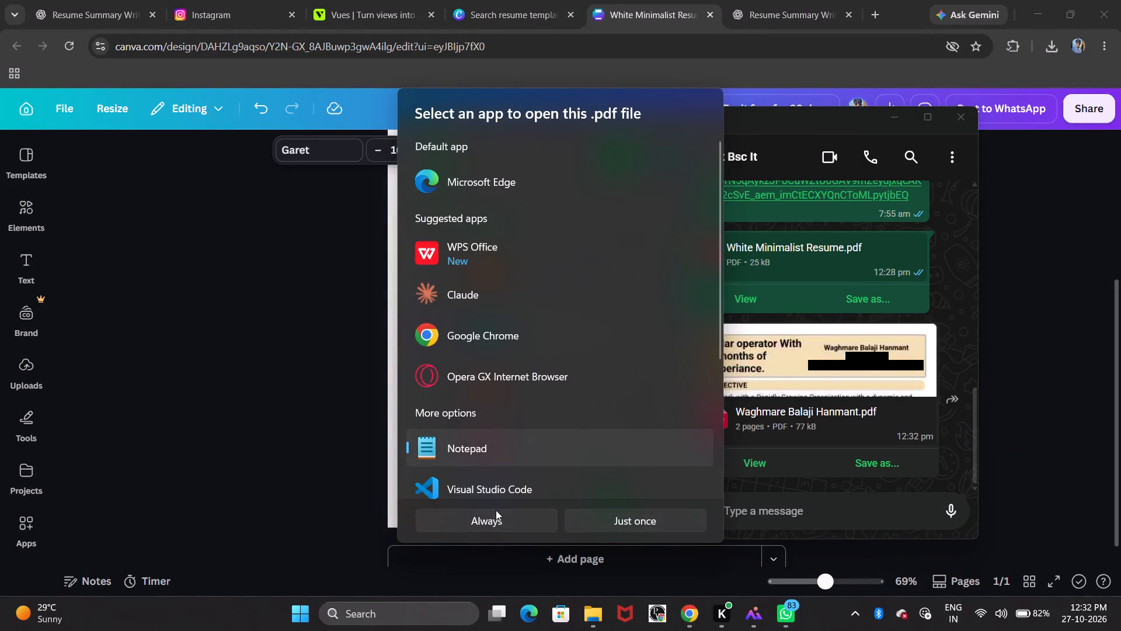
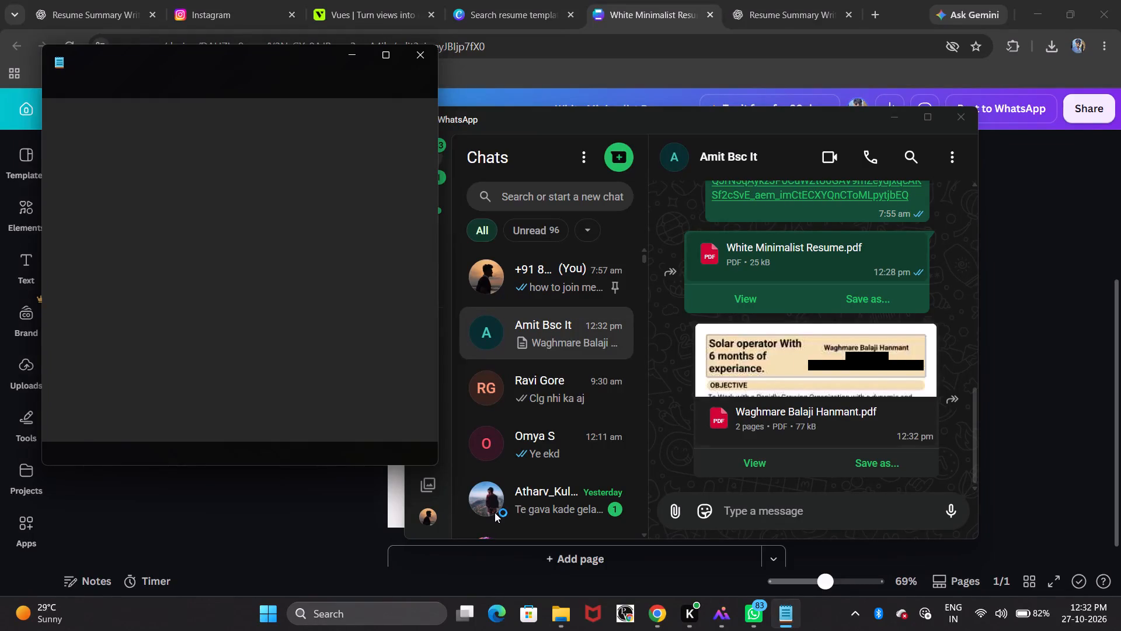
# Close the received resume PDF that is open as plain text in Notepad, leaving the other open files in place.
pyautogui.scroll(-2, 319, 372)
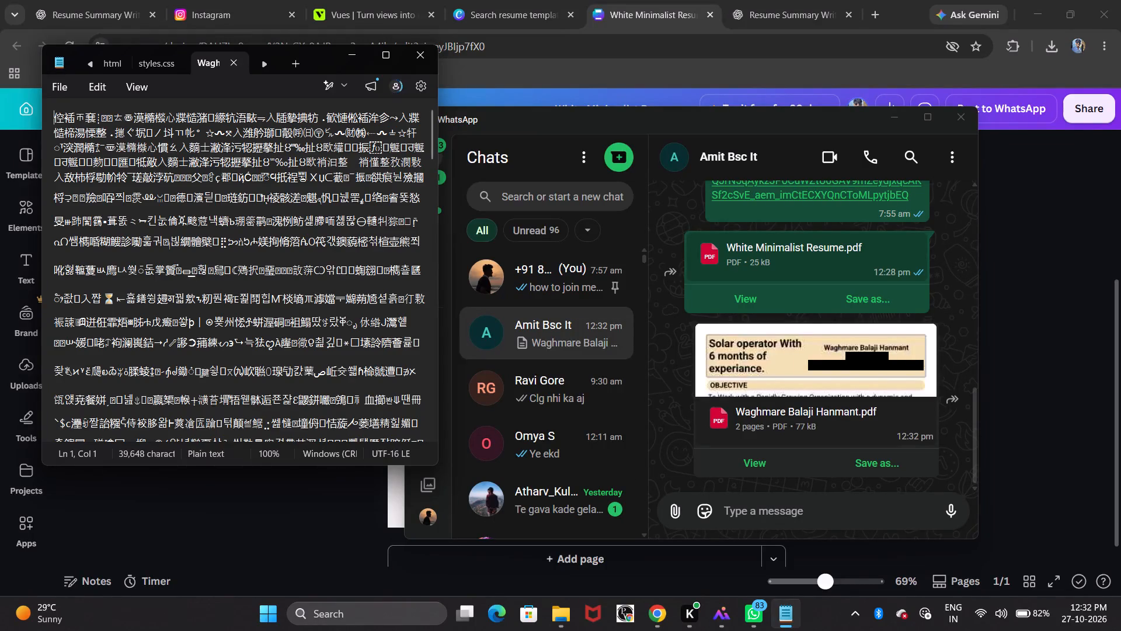
pyautogui.scroll(-11, 319, 372)
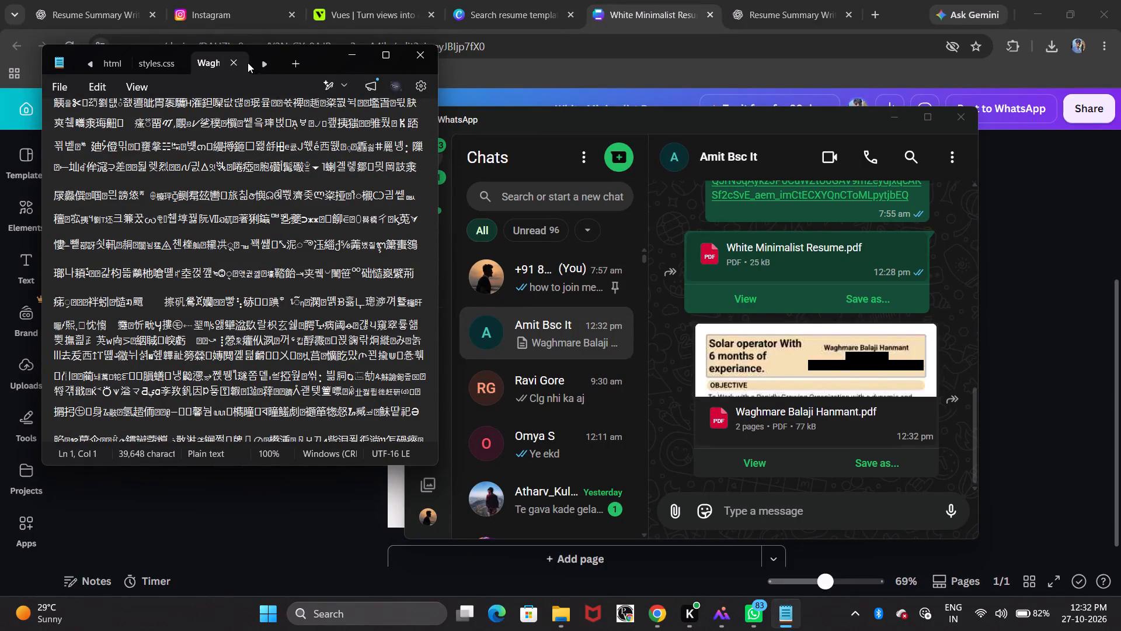
pyautogui.click(235, 63)
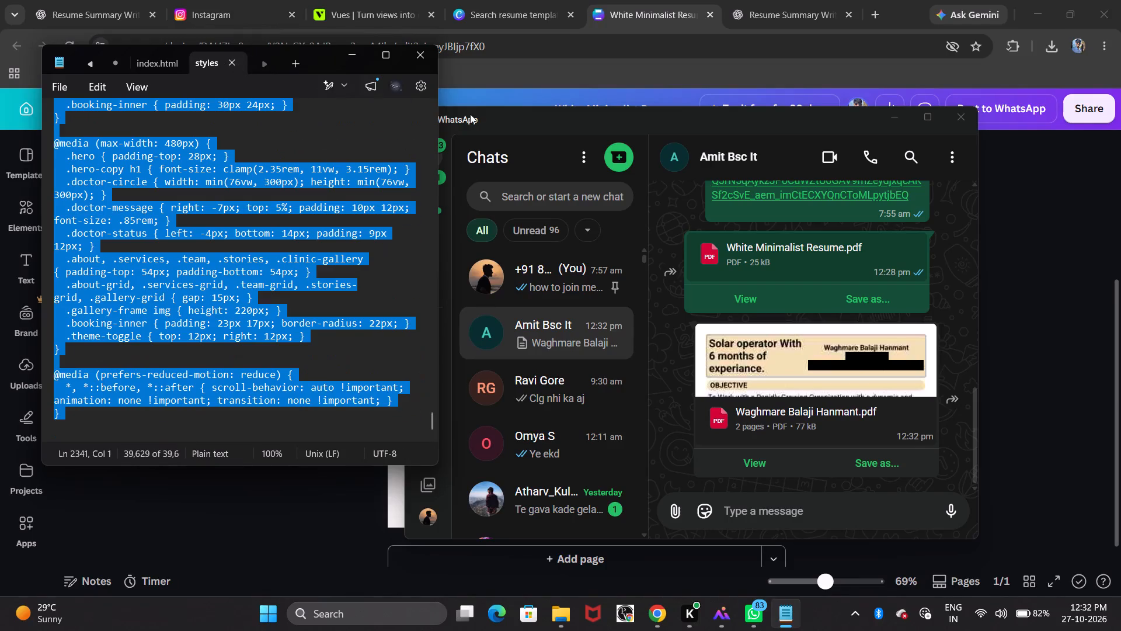
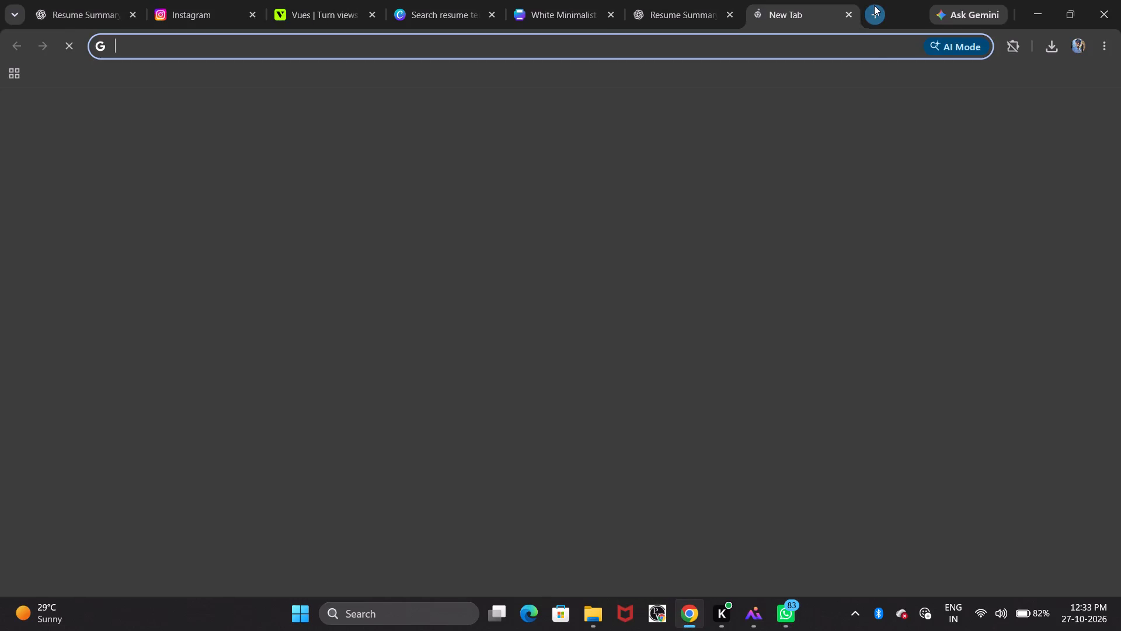
pyautogui.click(510, 298)
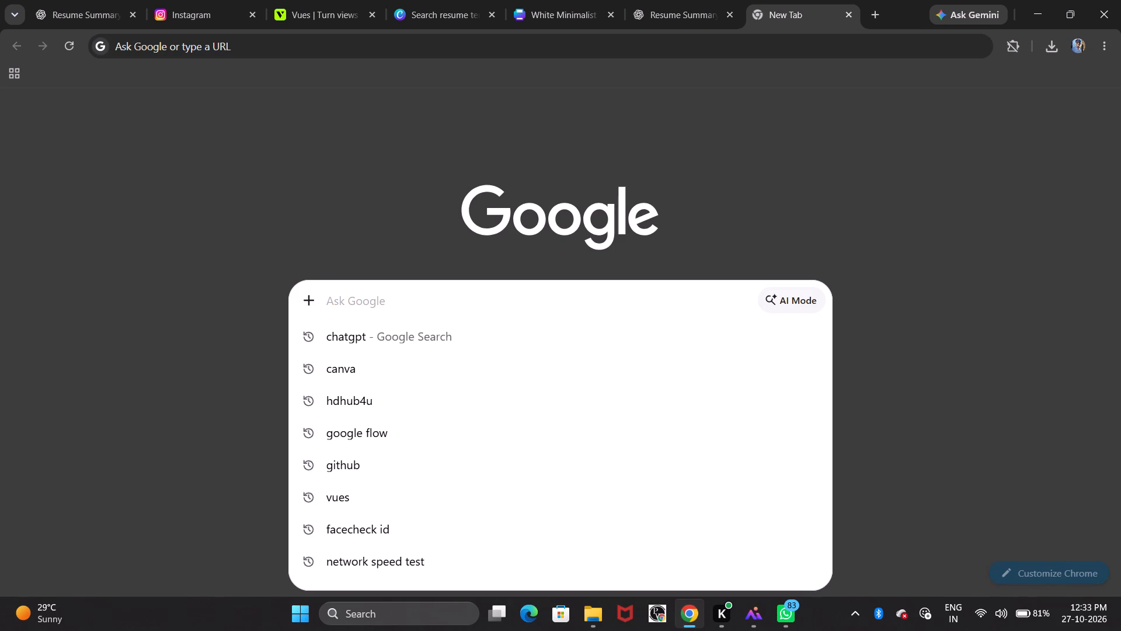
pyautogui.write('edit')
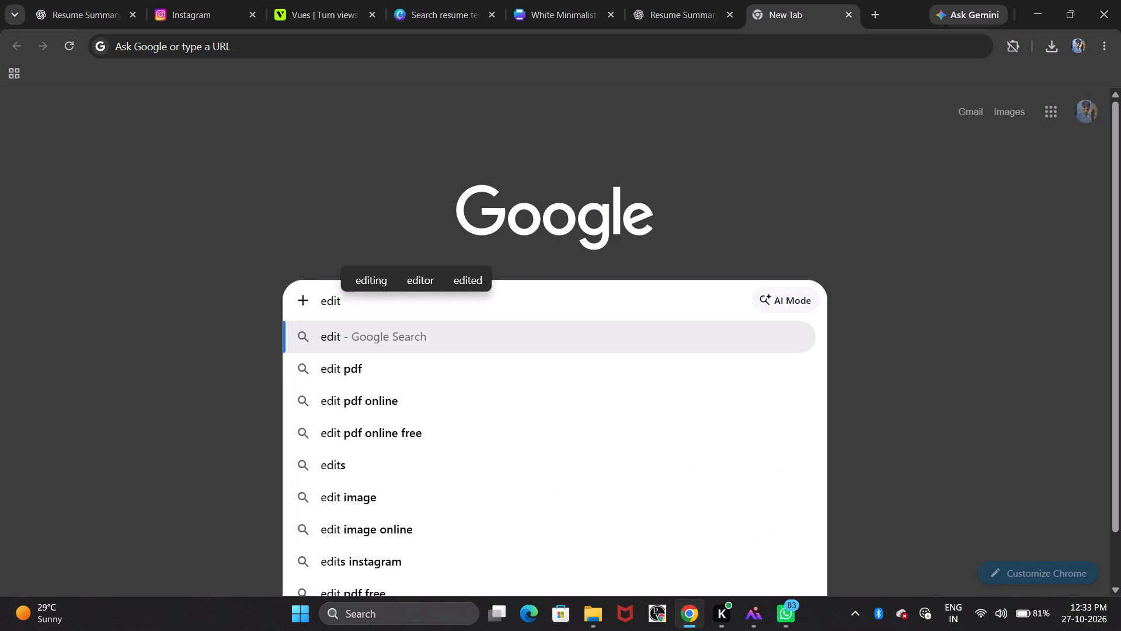
pyautogui.click(459, 433)
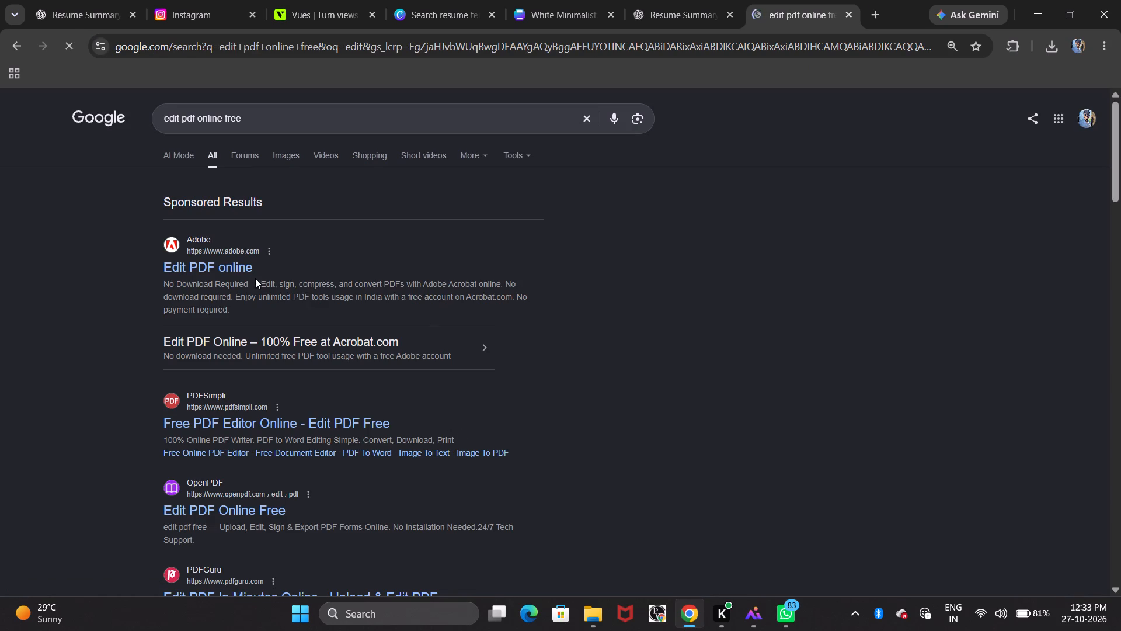
pyautogui.click(239, 271)
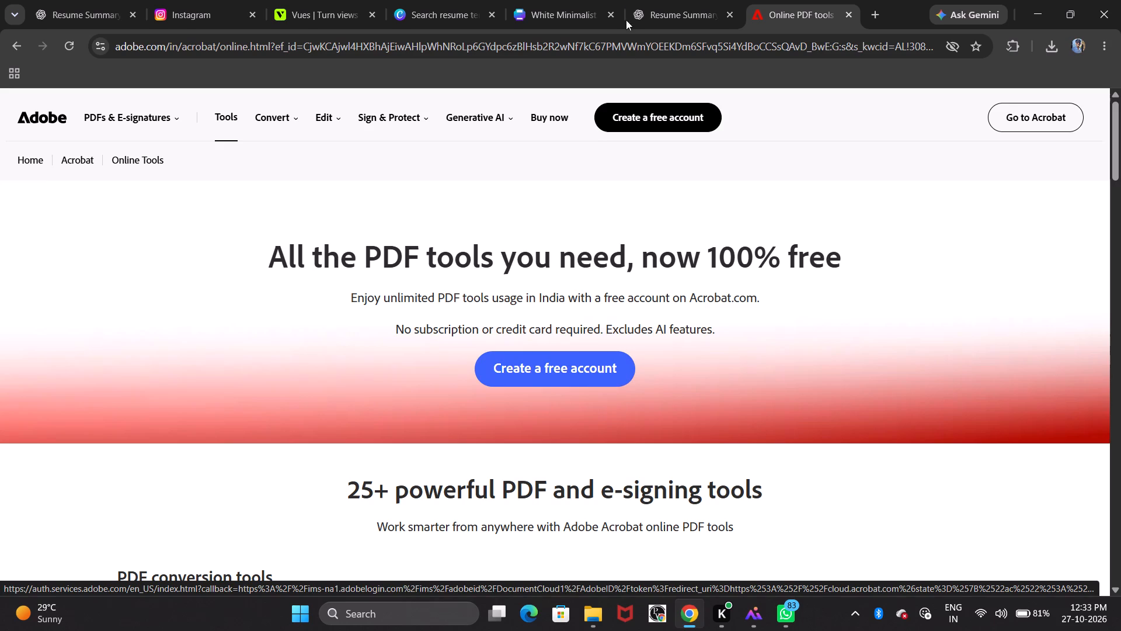
pyautogui.click(657, 9)
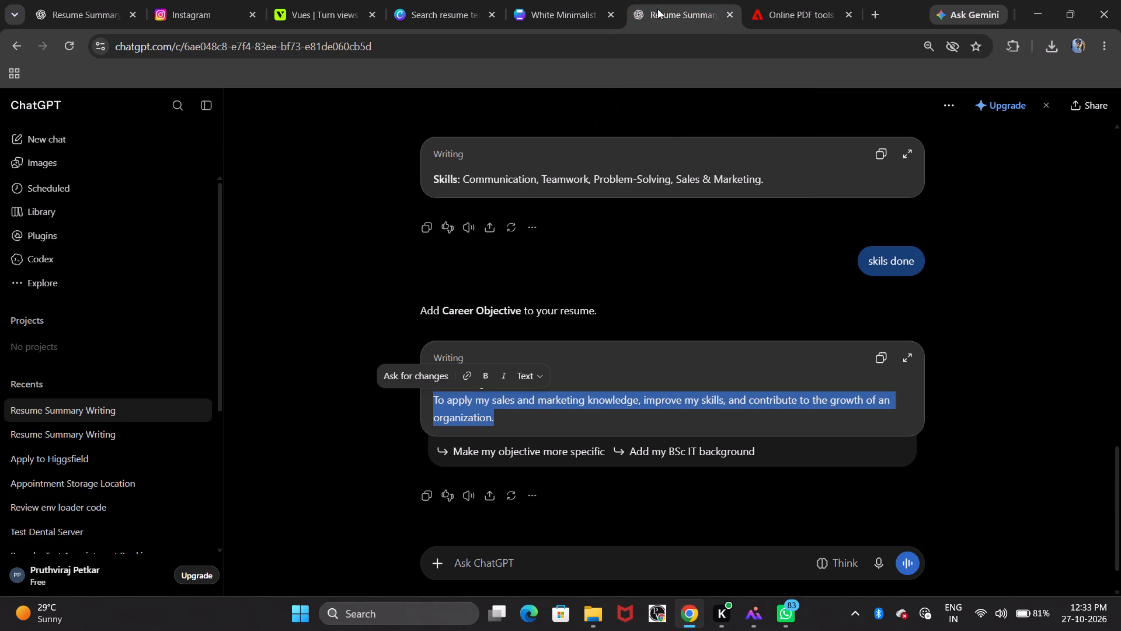
pyautogui.click(801, 11)
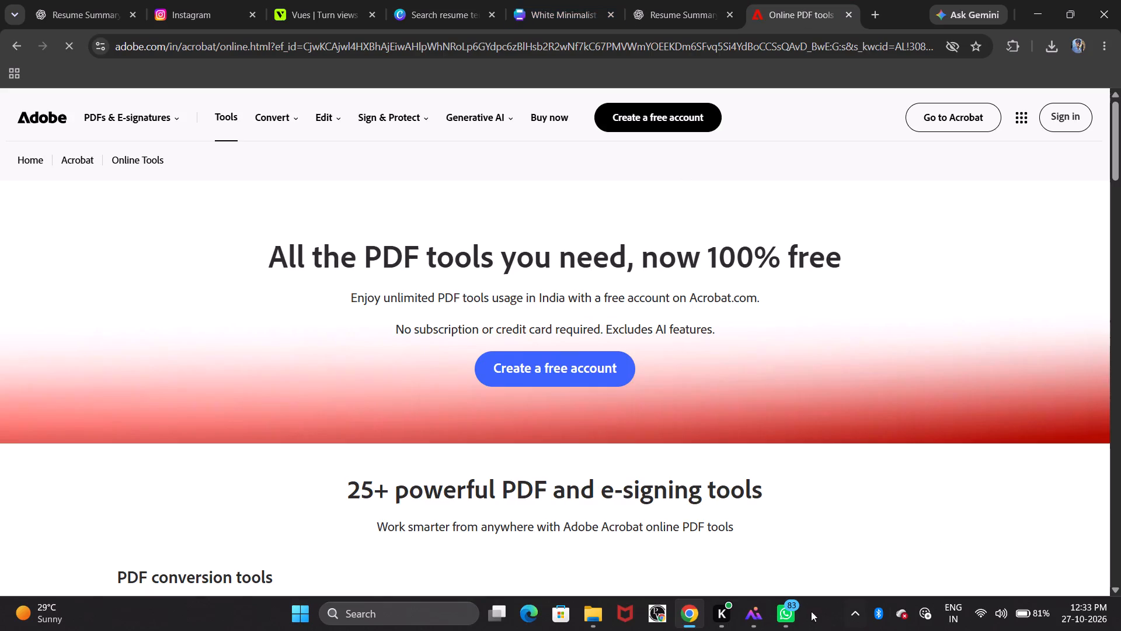
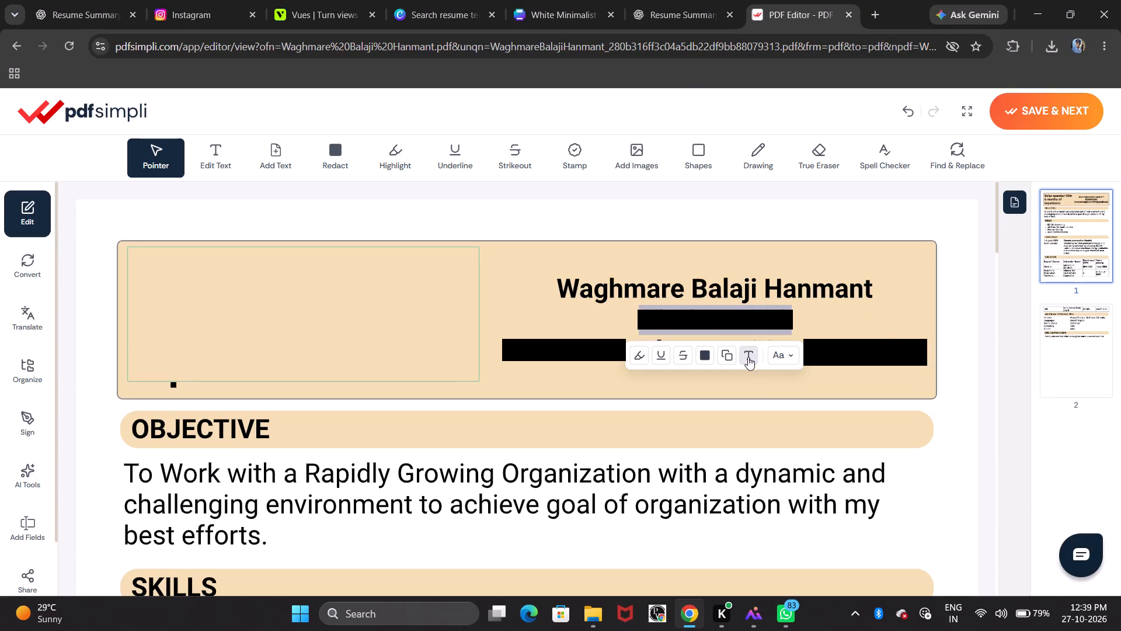
pyautogui.click(747, 356)
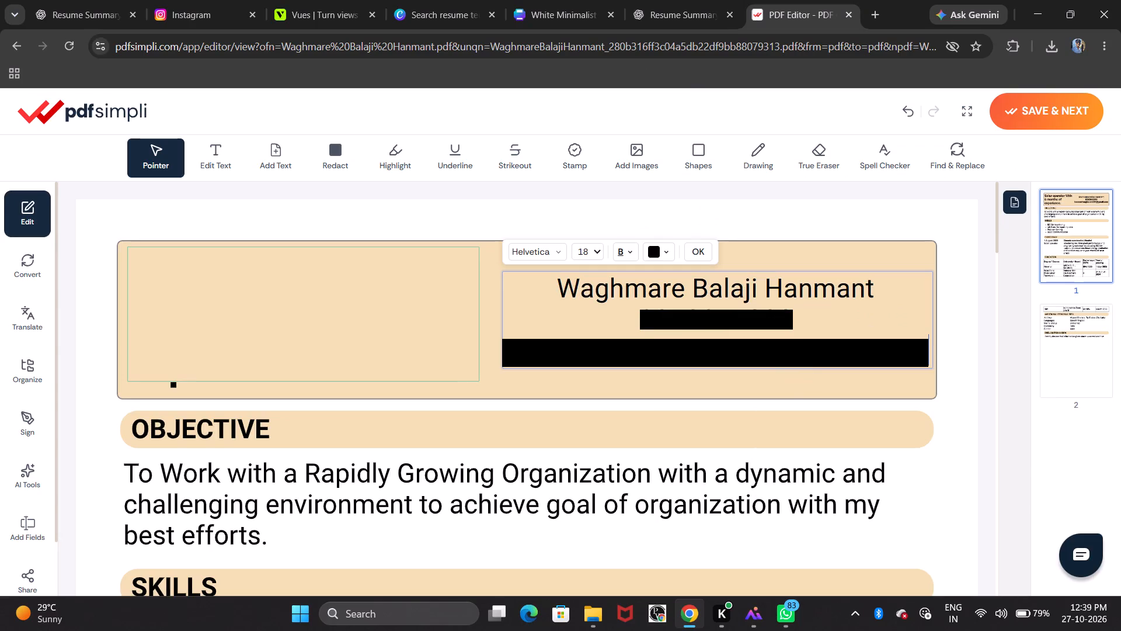
pyautogui.click(934, 351)
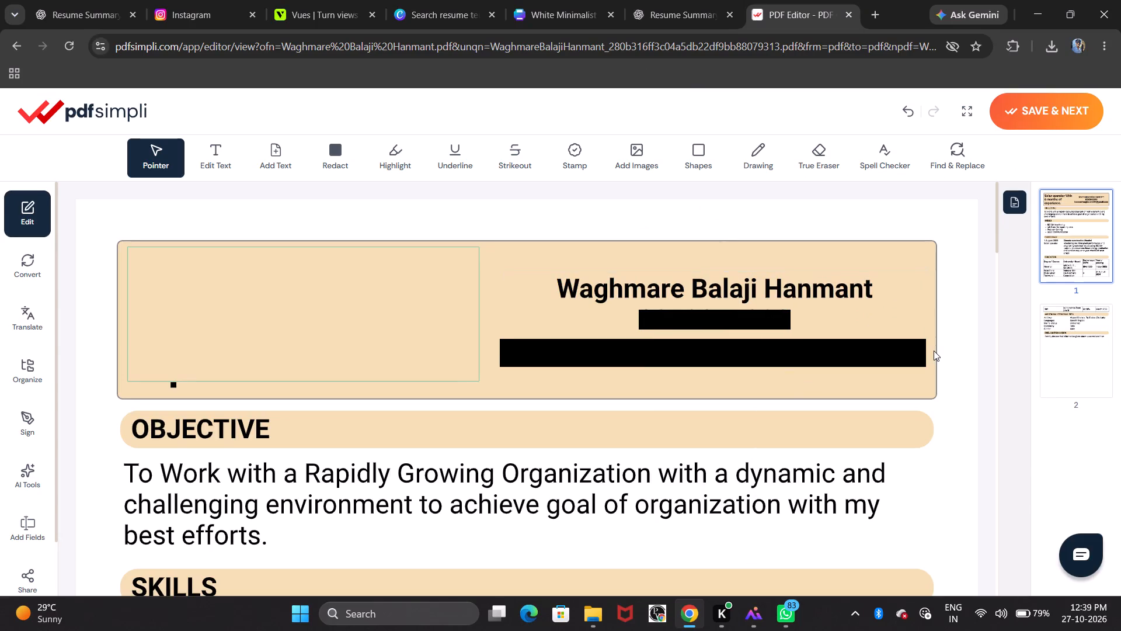
pyautogui.click(821, 346)
pyautogui.click(821, 346)
pyautogui.doubleClick(821, 346)
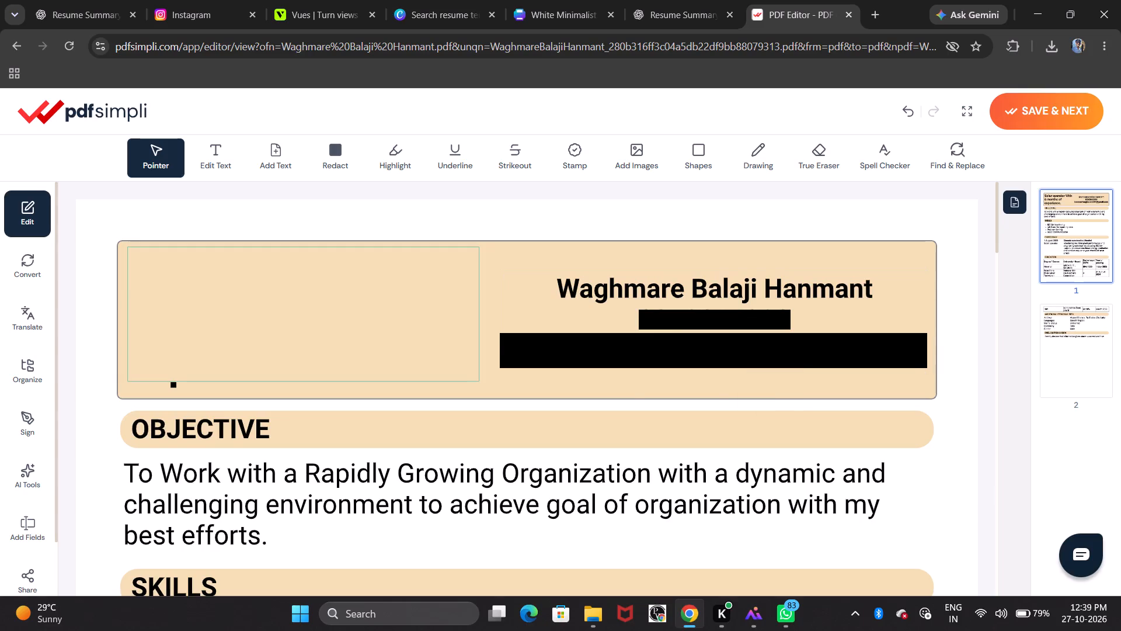
pyautogui.click(754, 387)
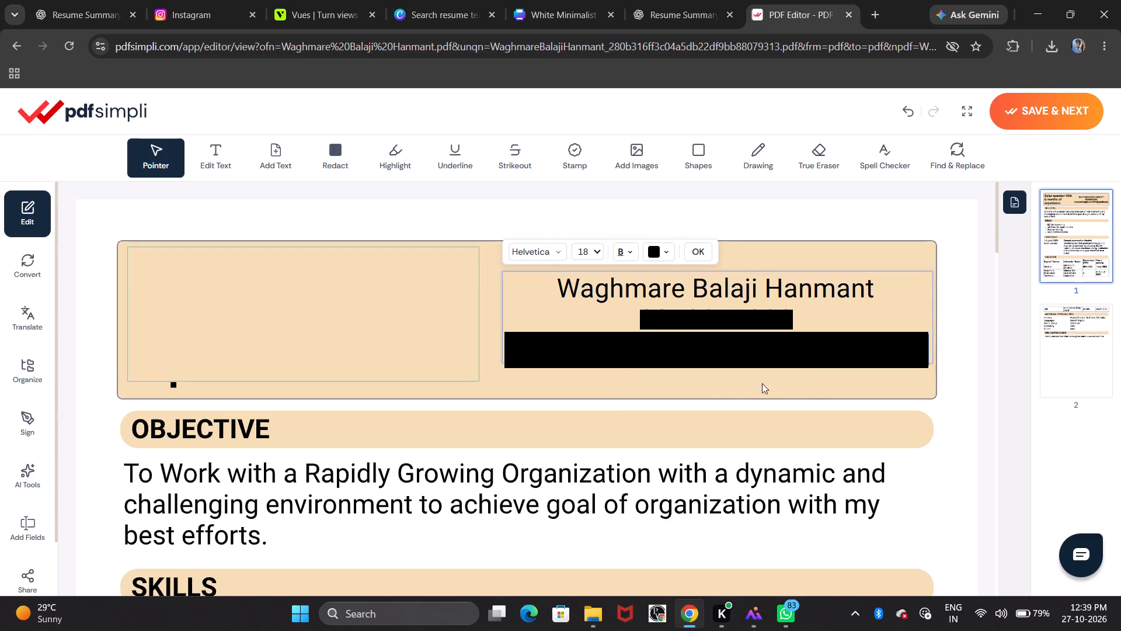
pyautogui.click(916, 349)
pyautogui.moveTo(916, 349); pyautogui.dragTo(622, 299)
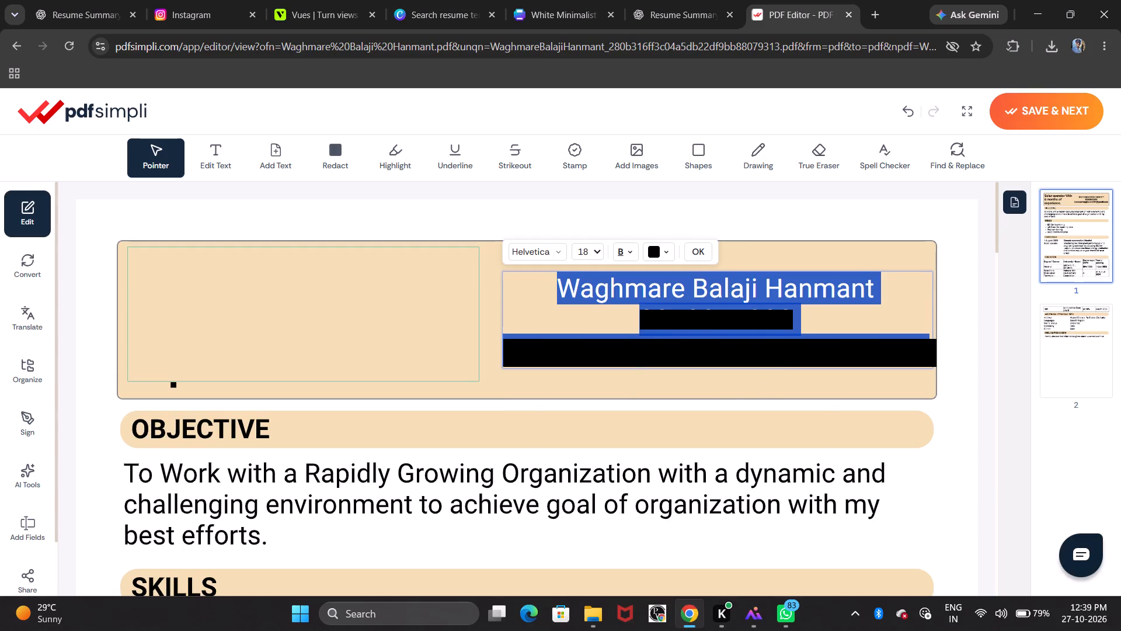
pyautogui.moveTo(622, 299); pyautogui.dragTo(592, 279)
pyautogui.hotkey('ctrl', 'v')
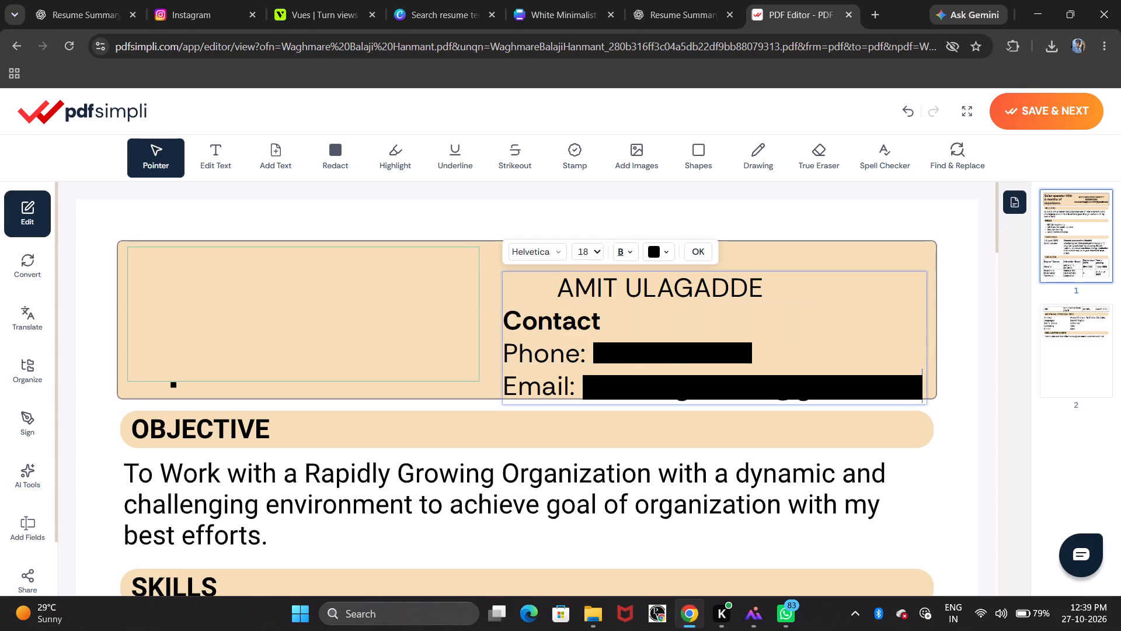
# Delete the word "Contact" from the pasted header text, leaving its line empty above the phone line.
pyautogui.click(608, 321)
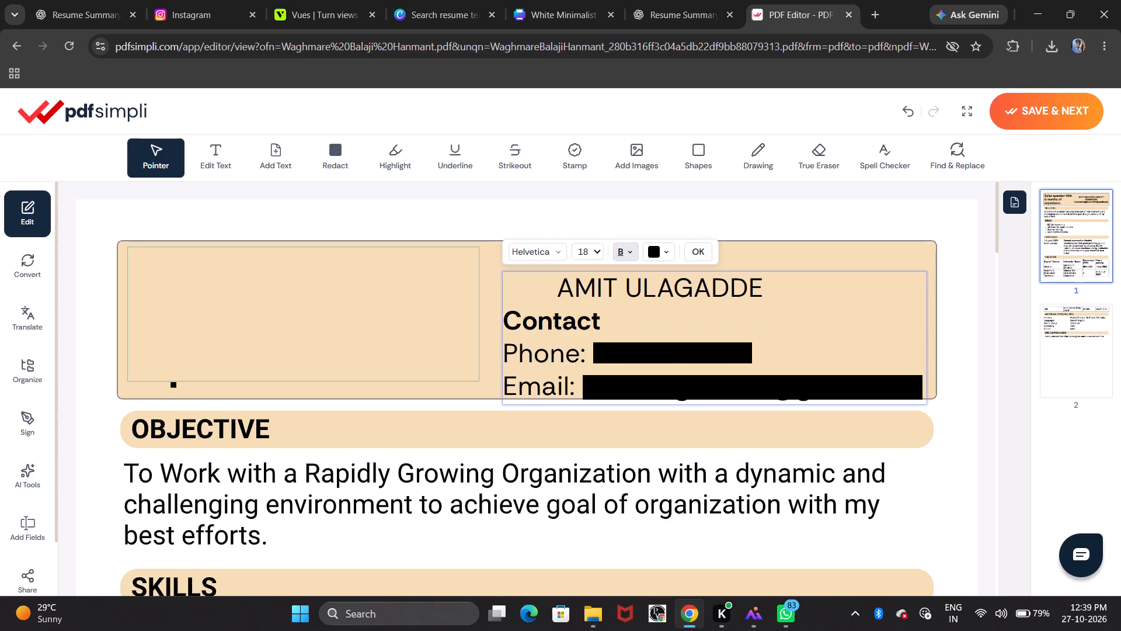
pyautogui.press('BackSpace')
pyautogui.press('BackSpace')
pyautogui.press('BackSpace')
pyautogui.press('BackSpace')
pyautogui.press('BackSpace')
pyautogui.press('BackSpace')
pyautogui.press('BackSpace')
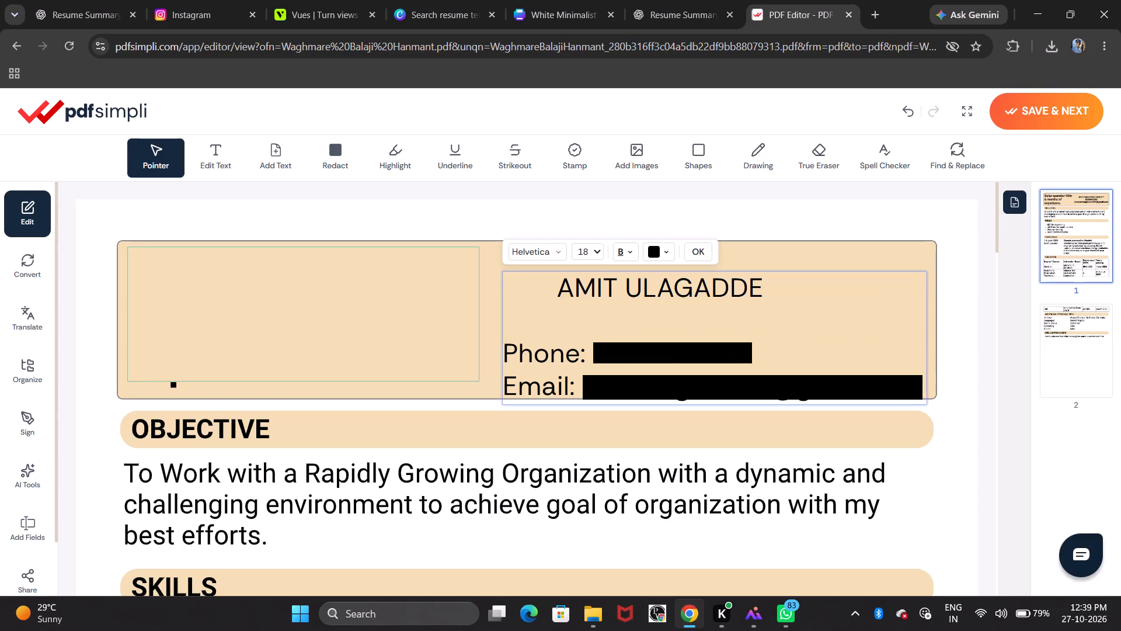
# Insert the applicant's middle name in capitals between the first name and surname in the resume header.
pyautogui.click(616, 286)
pyautogui.press('s')
pyautogui.press('BackSpace')
pyautogui.press('space')
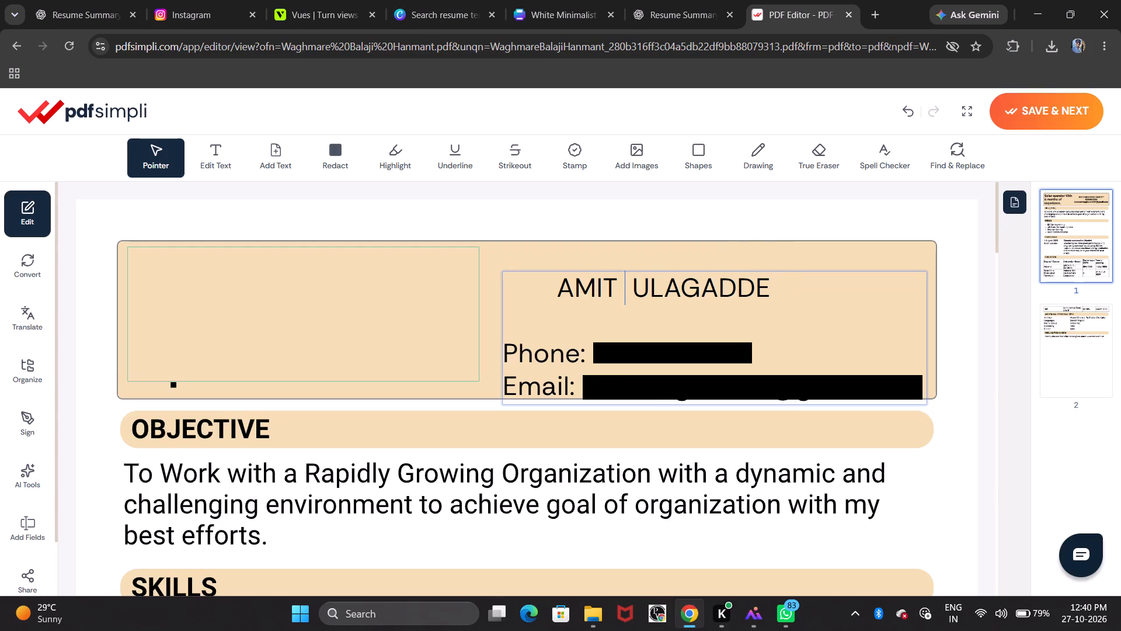
pyautogui.write('SHIVA')
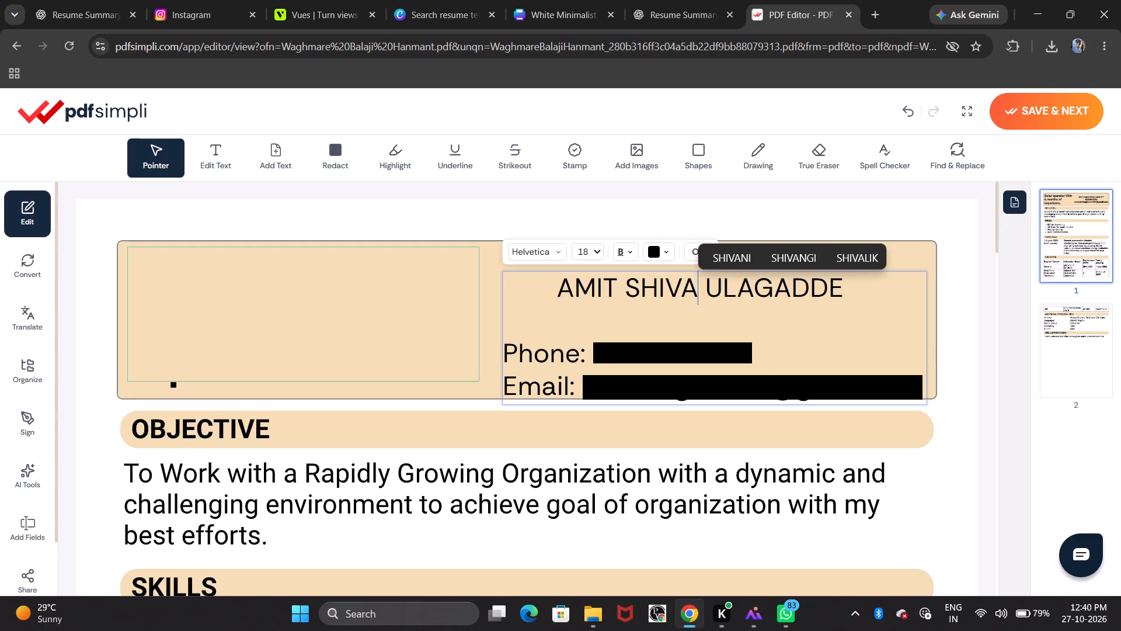
pyautogui.press('n')
pyautogui.press('a')
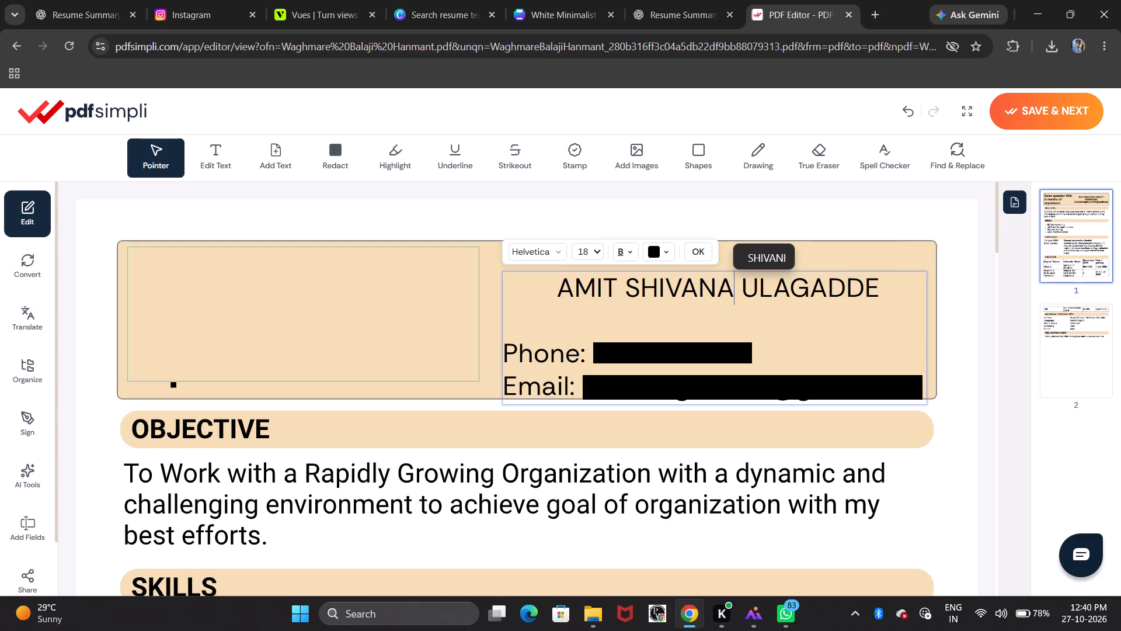
pyautogui.write('ND')
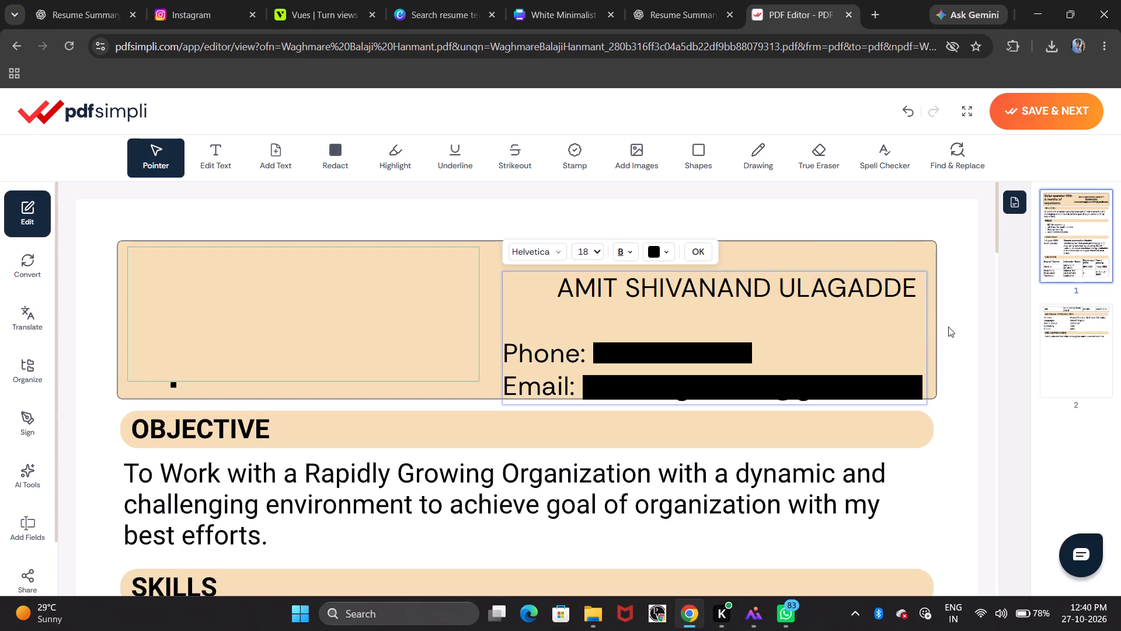
pyautogui.click(969, 368)
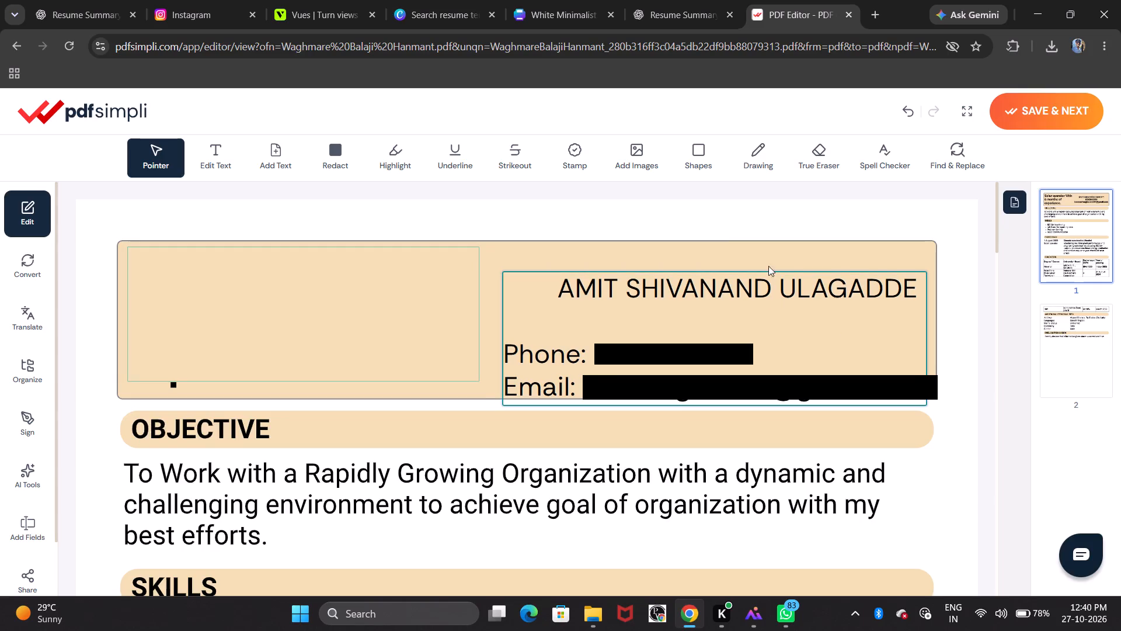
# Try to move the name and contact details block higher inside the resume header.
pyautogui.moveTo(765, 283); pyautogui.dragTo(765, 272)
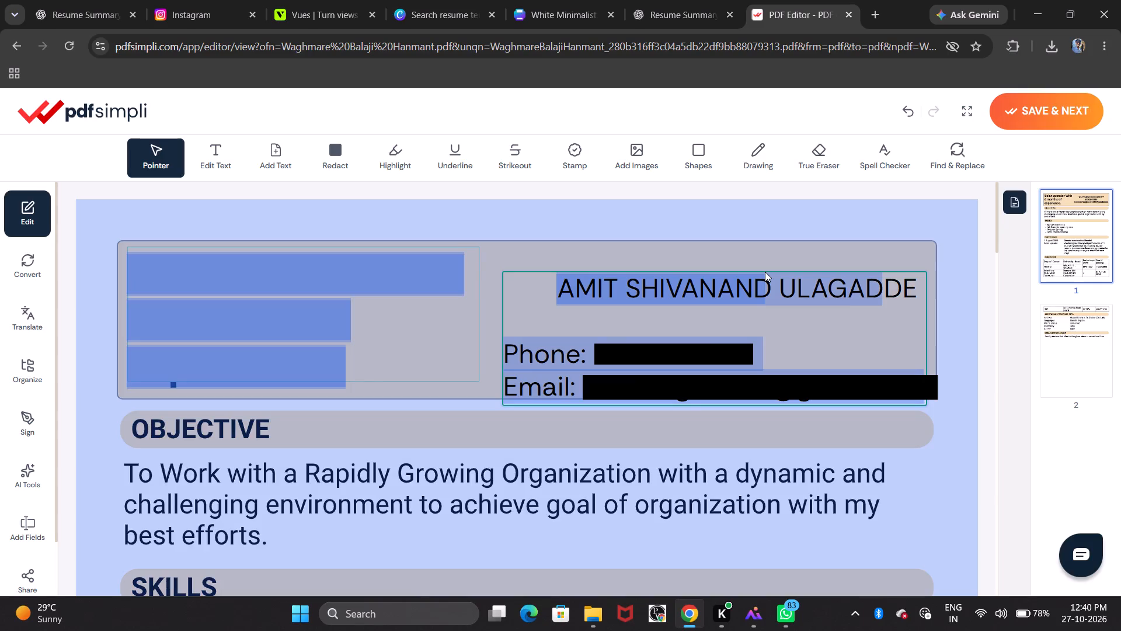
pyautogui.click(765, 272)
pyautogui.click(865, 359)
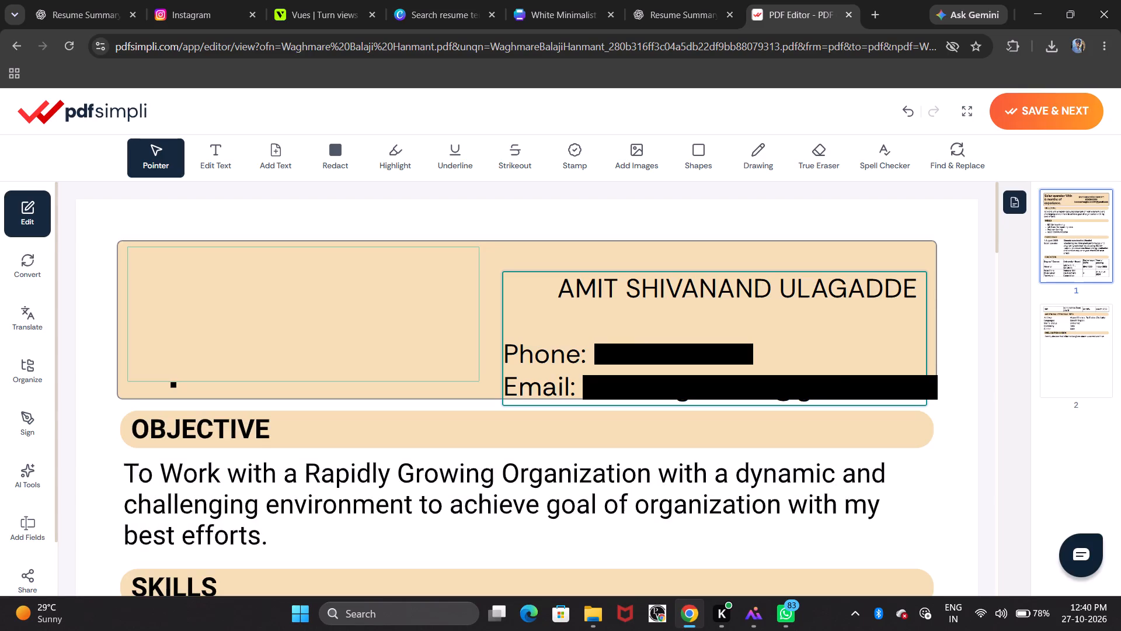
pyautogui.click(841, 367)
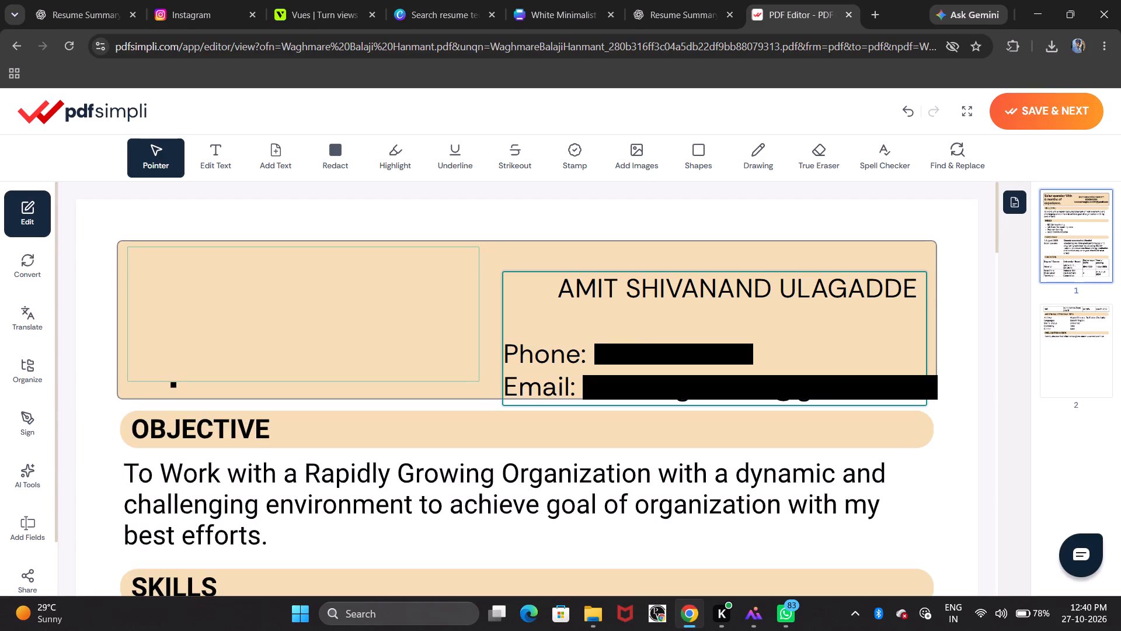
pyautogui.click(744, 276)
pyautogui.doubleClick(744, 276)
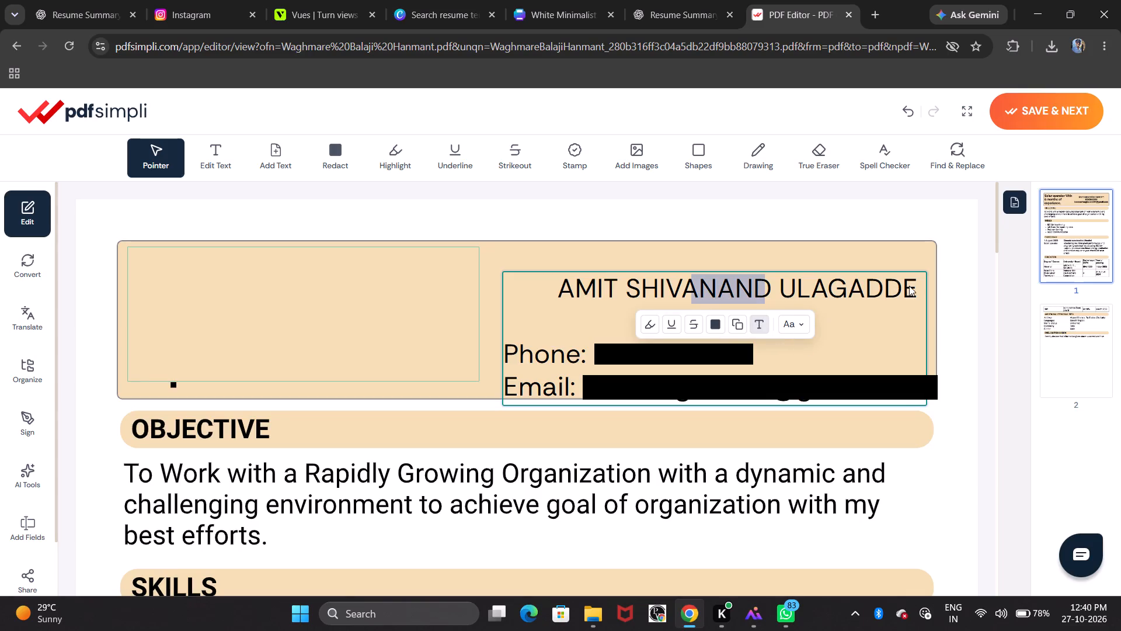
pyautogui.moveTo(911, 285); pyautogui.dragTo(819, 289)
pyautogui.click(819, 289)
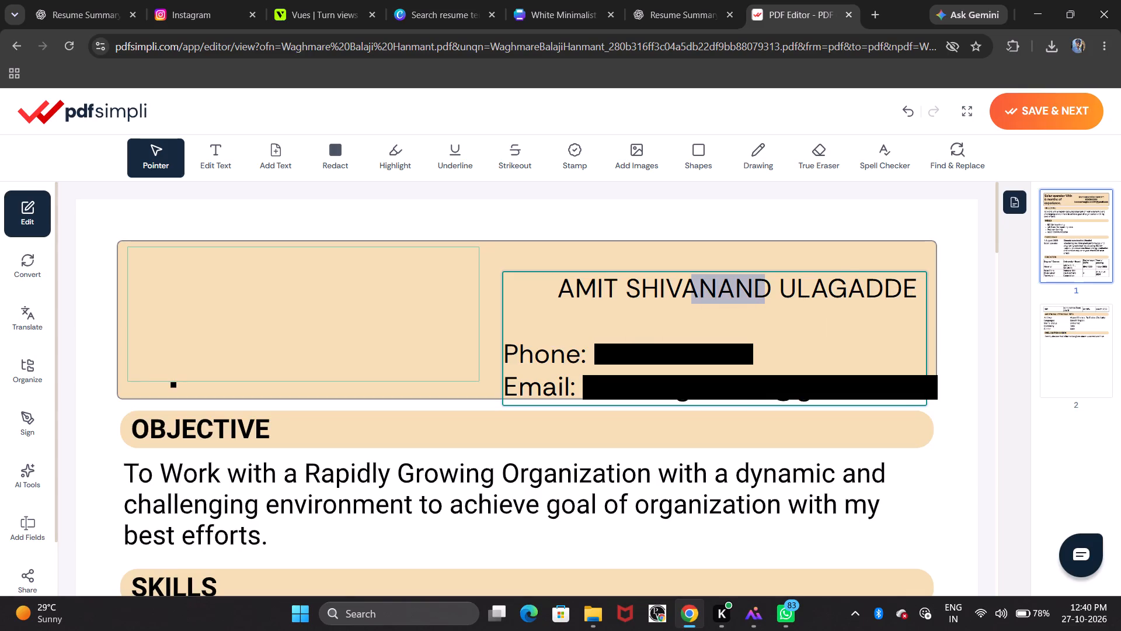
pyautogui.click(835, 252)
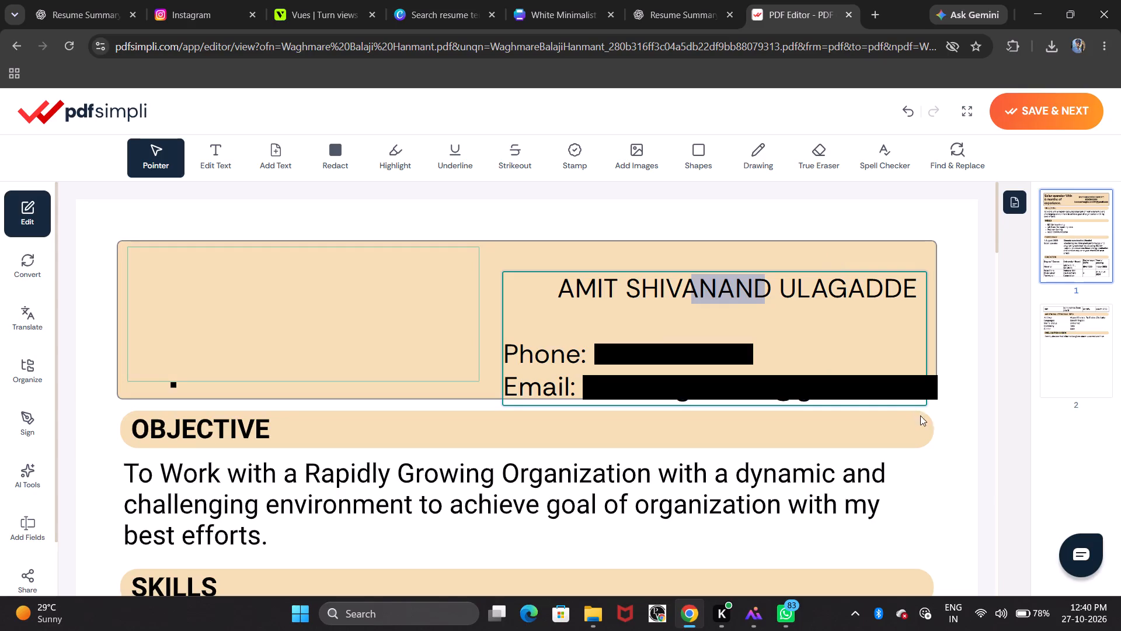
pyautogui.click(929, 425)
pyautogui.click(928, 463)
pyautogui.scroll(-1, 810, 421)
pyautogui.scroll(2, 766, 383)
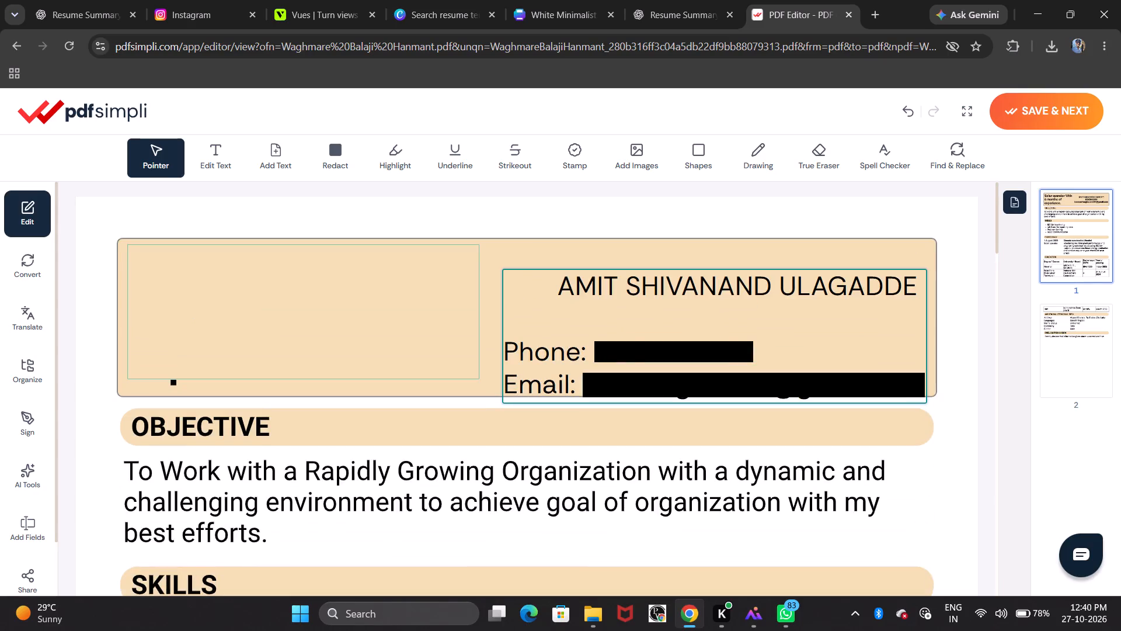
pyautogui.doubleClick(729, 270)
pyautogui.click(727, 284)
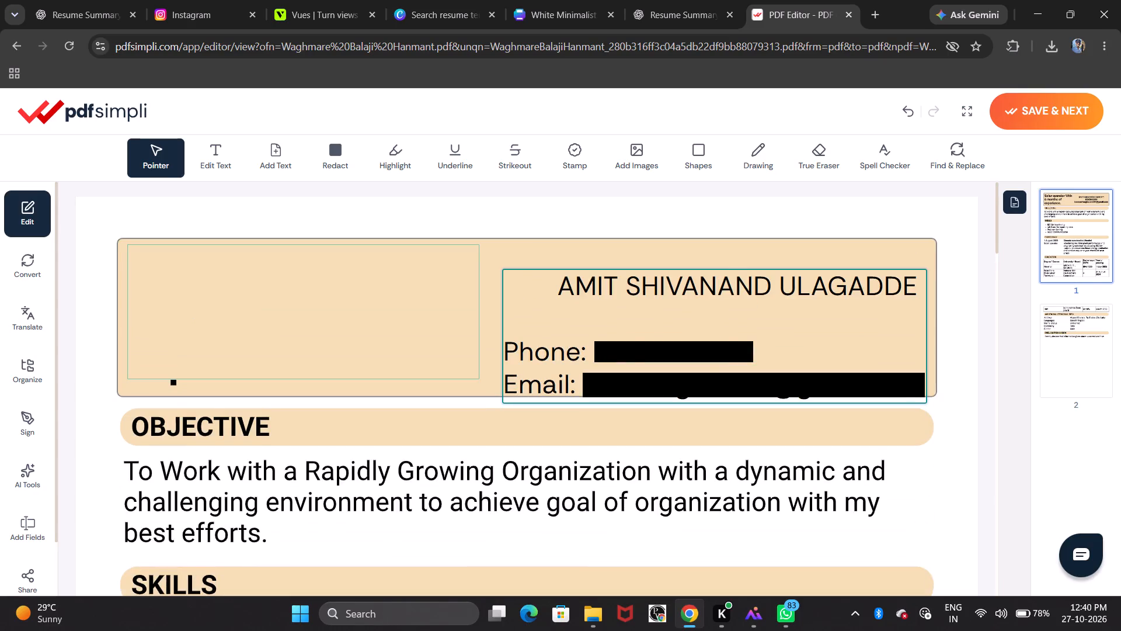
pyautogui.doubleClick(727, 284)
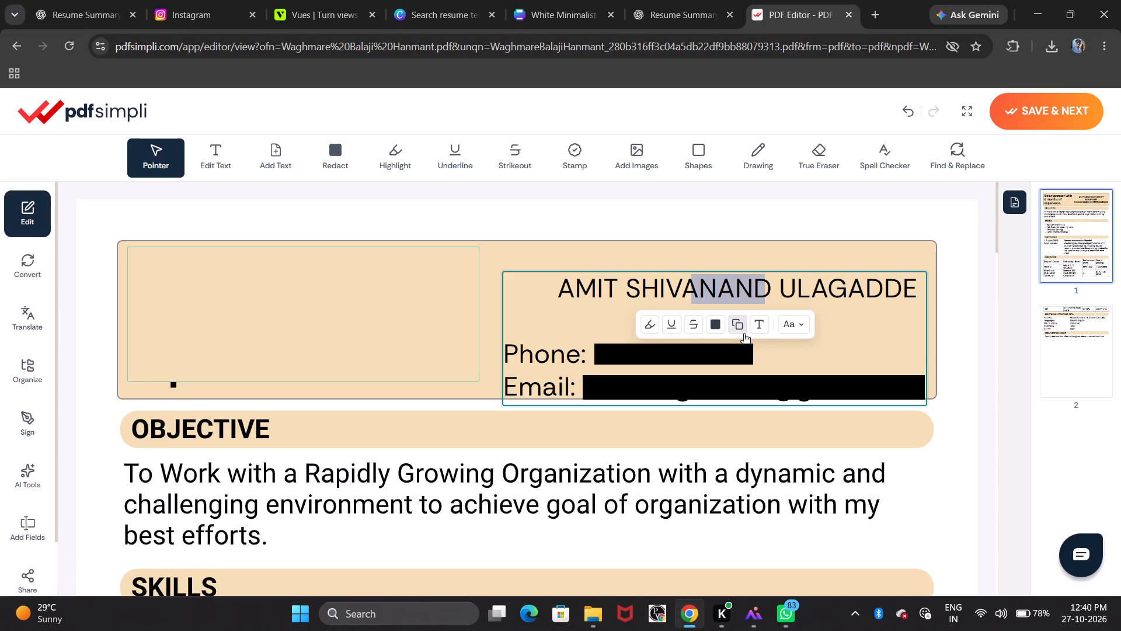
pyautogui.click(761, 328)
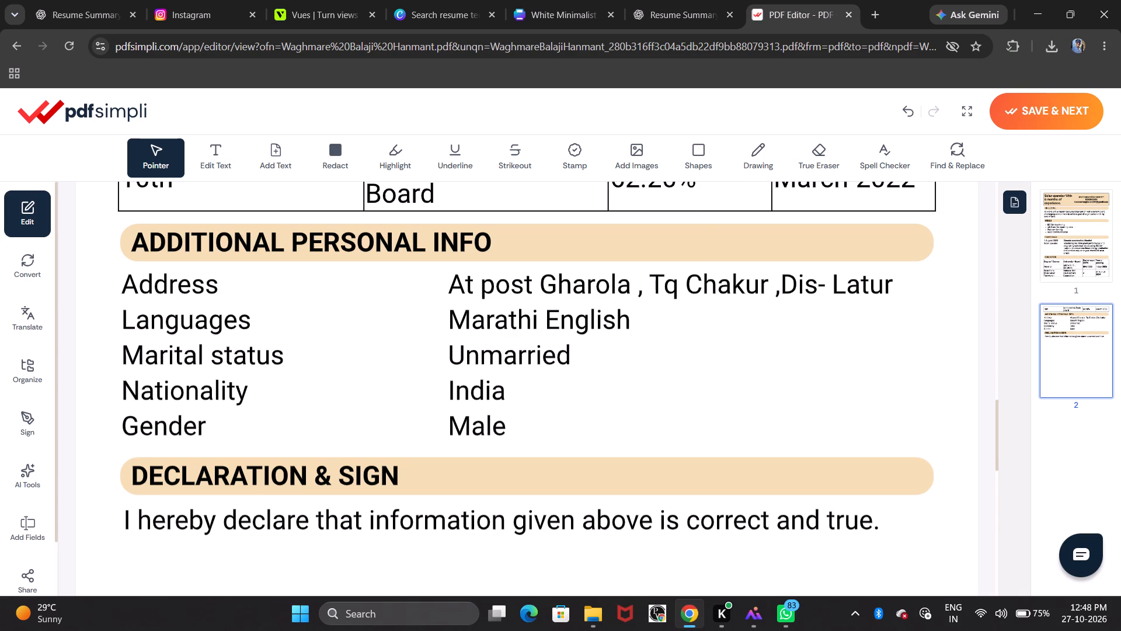
pyautogui.rightClick(697, 294)
pyautogui.doubleClick(673, 290)
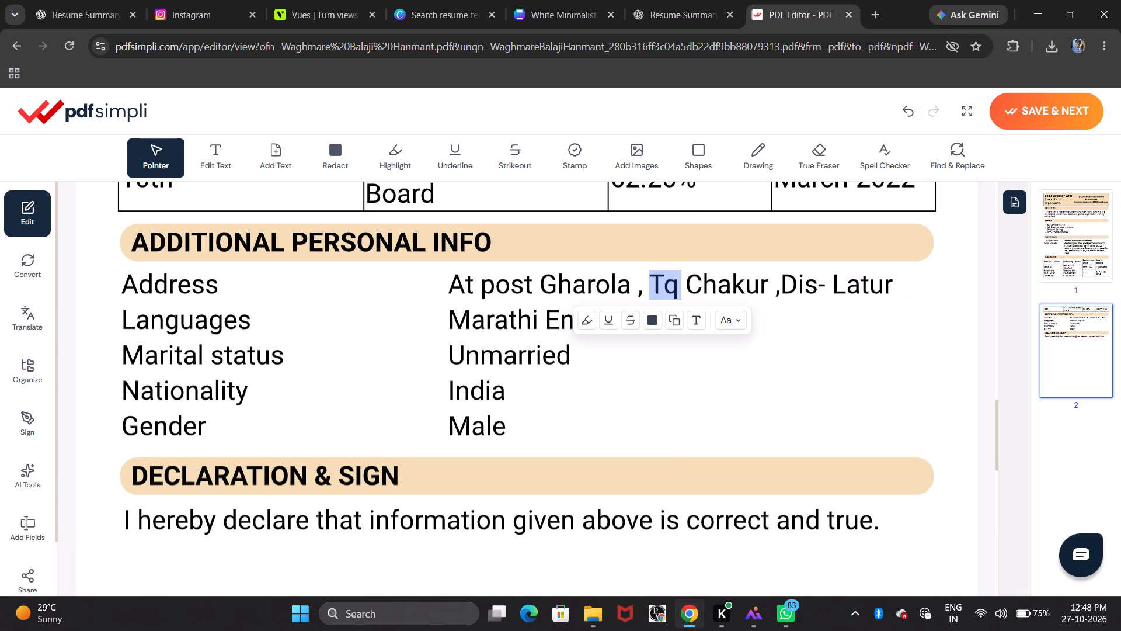
pyautogui.click(694, 324)
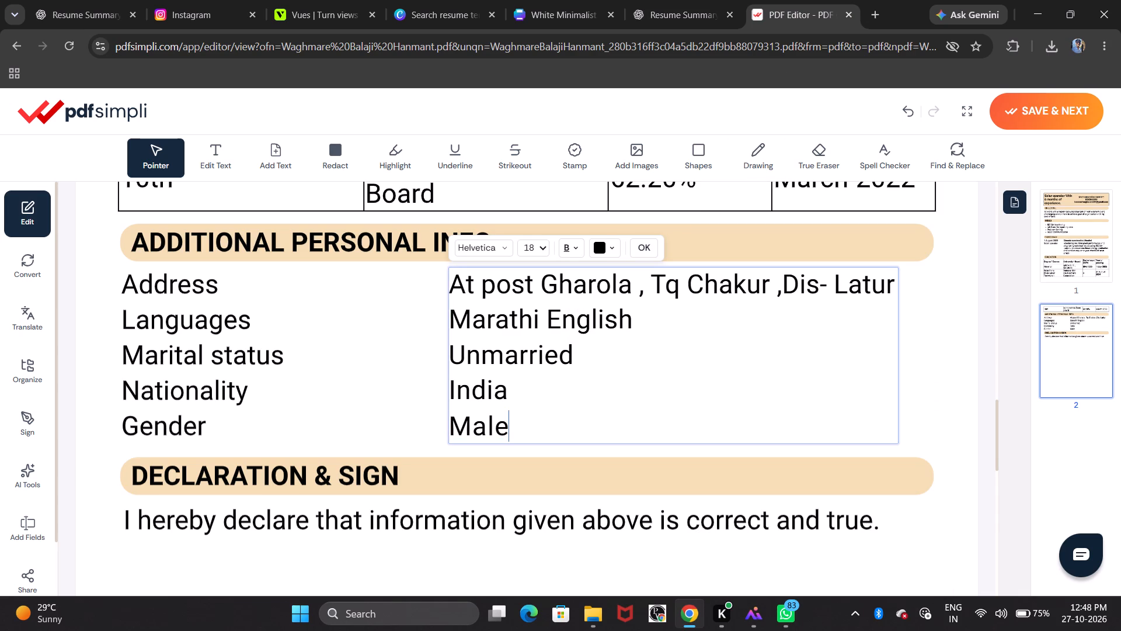
pyautogui.moveTo(890, 285); pyautogui.dragTo(669, 288)
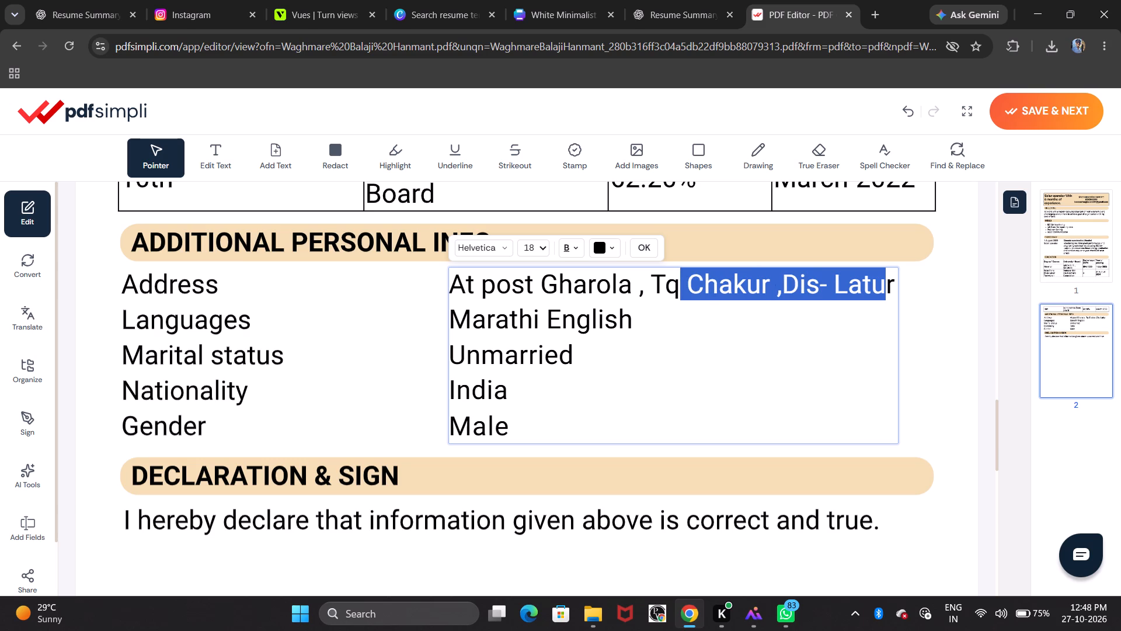
pyautogui.moveTo(894, 285); pyautogui.dragTo(461, 292)
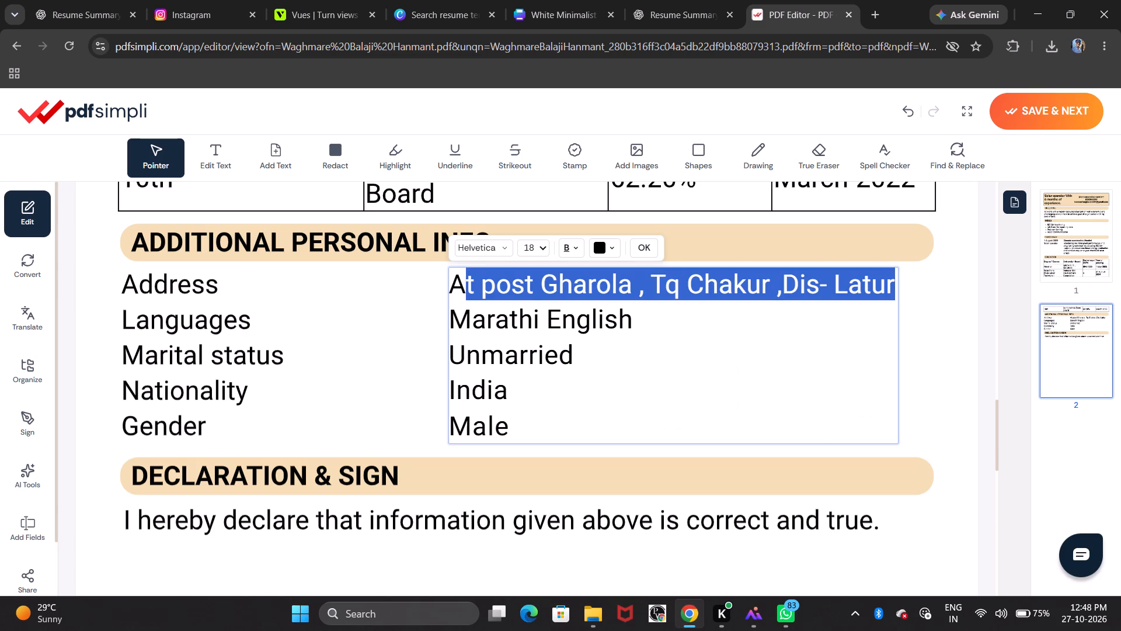
pyautogui.moveTo(461, 292); pyautogui.dragTo(450, 293)
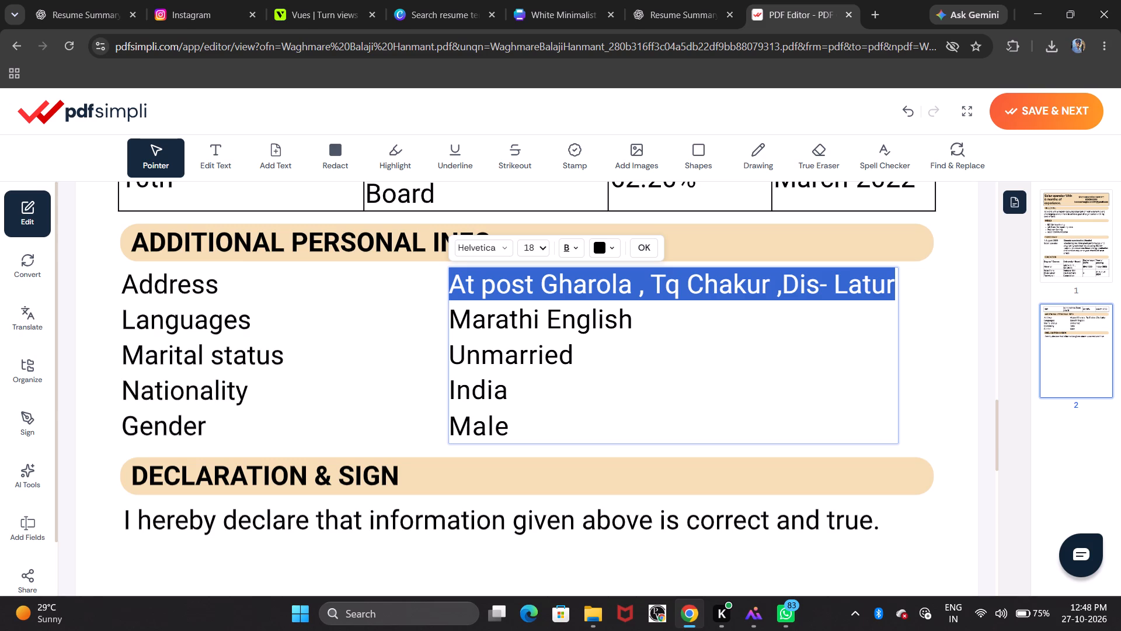
pyautogui.click(469, 509)
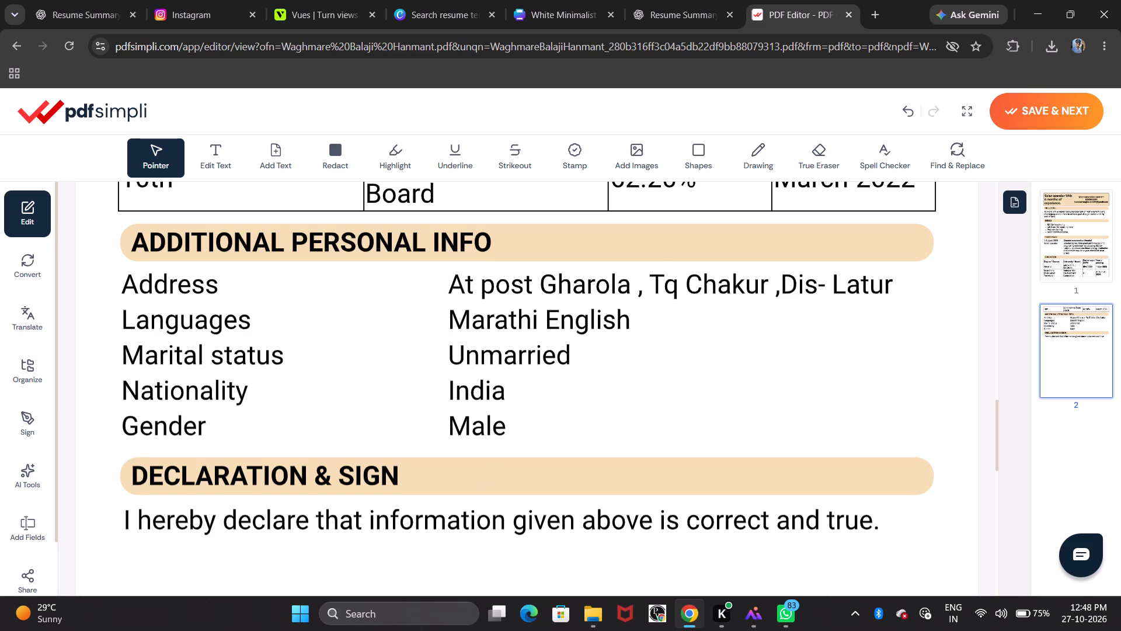
# Review the edited resume from the DECLARATION & SIGN section back up through EDUCATION to the EXPERIENCE section.
pyautogui.scroll(-1, 469, 509)
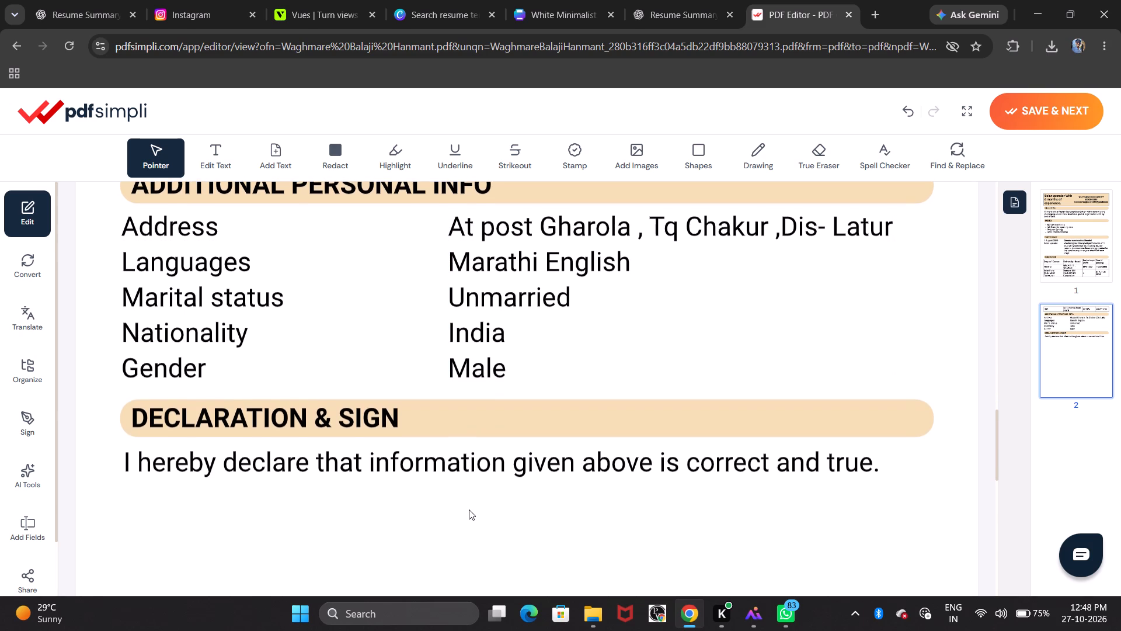
pyautogui.scroll(4, 469, 509)
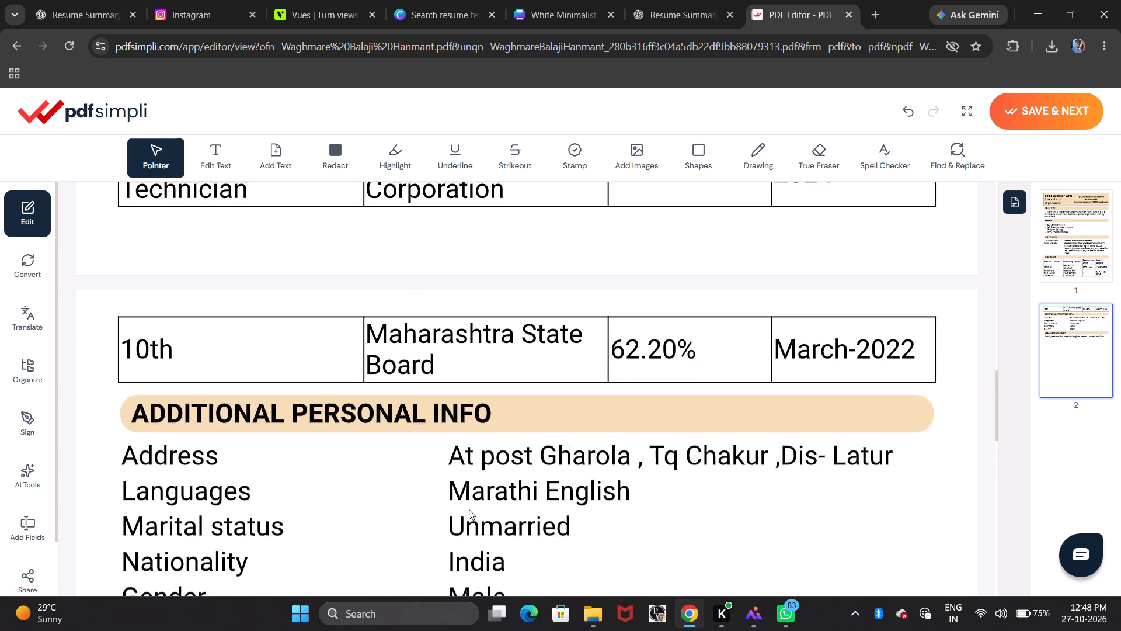
pyautogui.scroll(4, 469, 509)
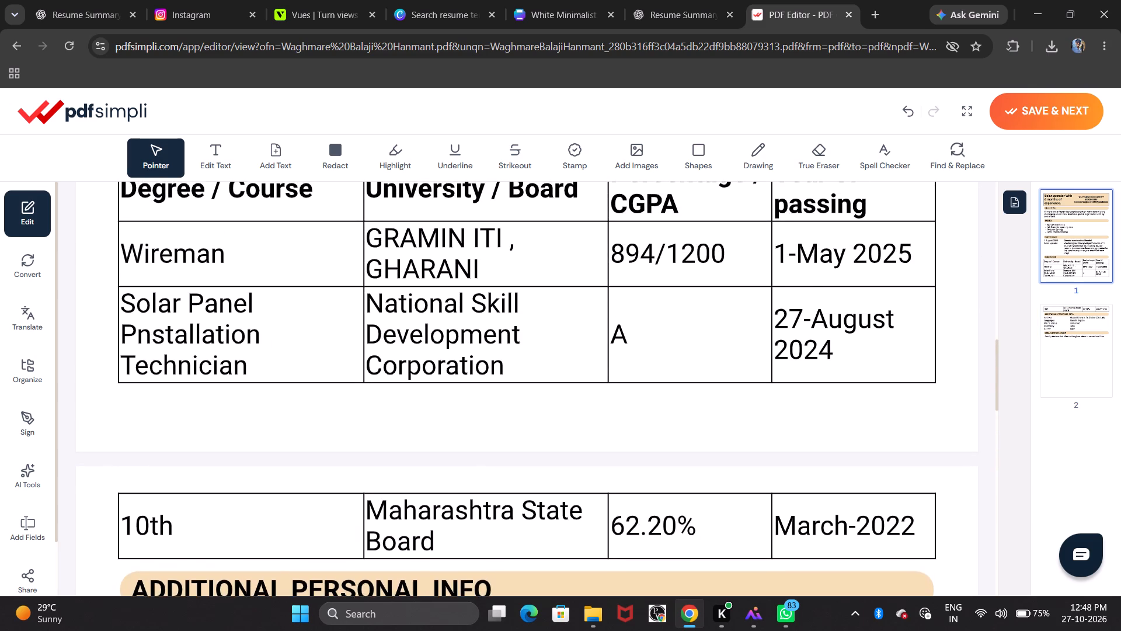
pyautogui.scroll(1, 469, 509)
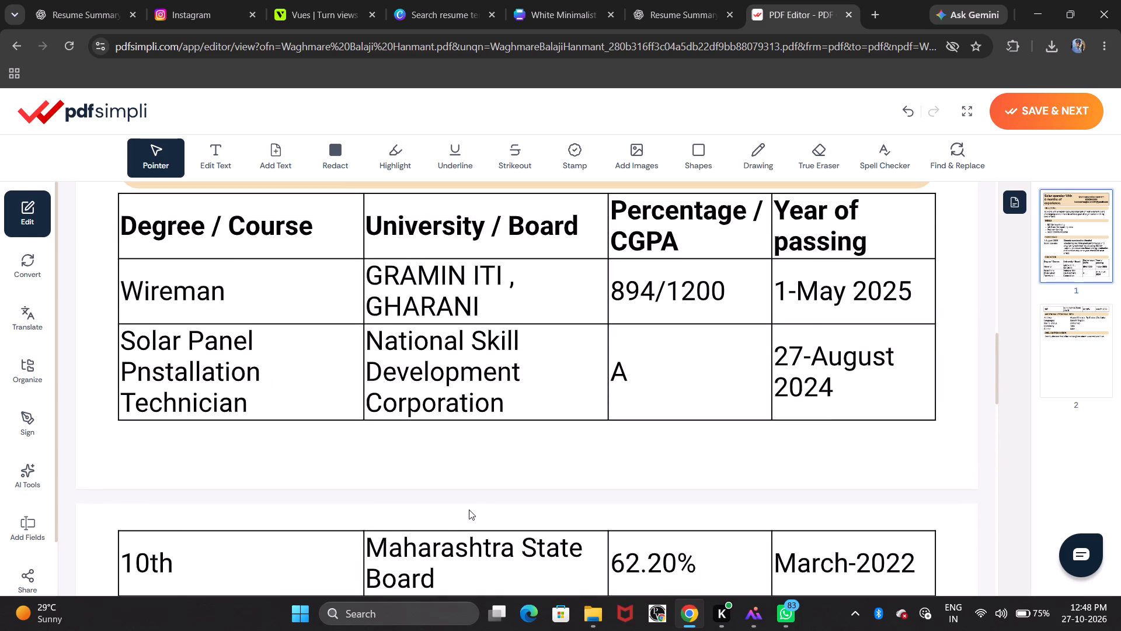
pyautogui.scroll(2, 469, 509)
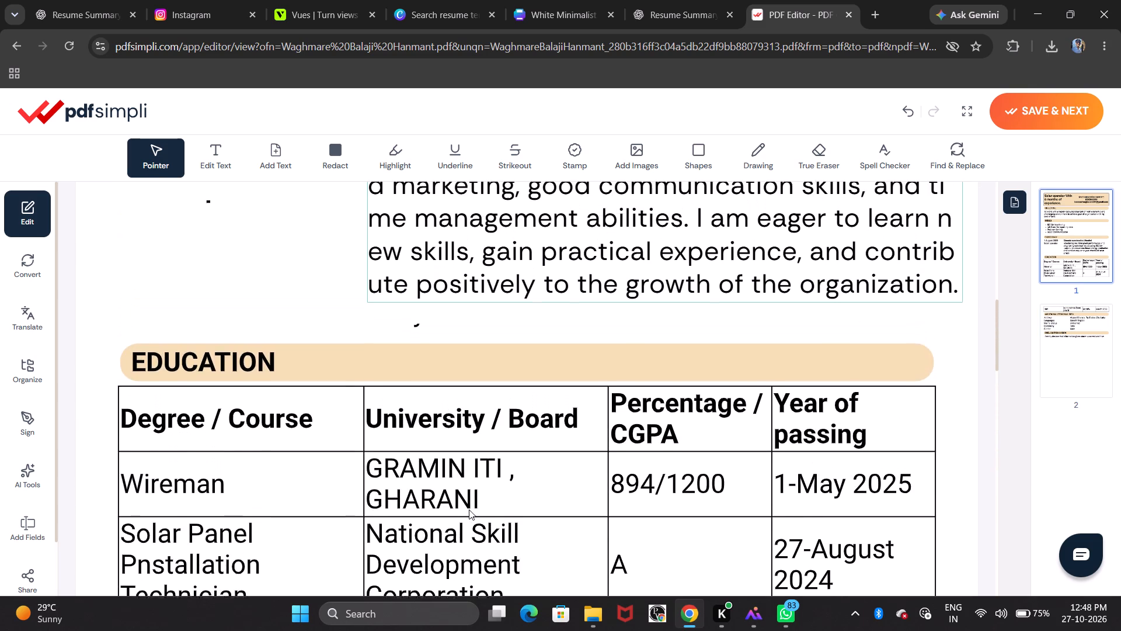
pyautogui.scroll(6, 469, 509)
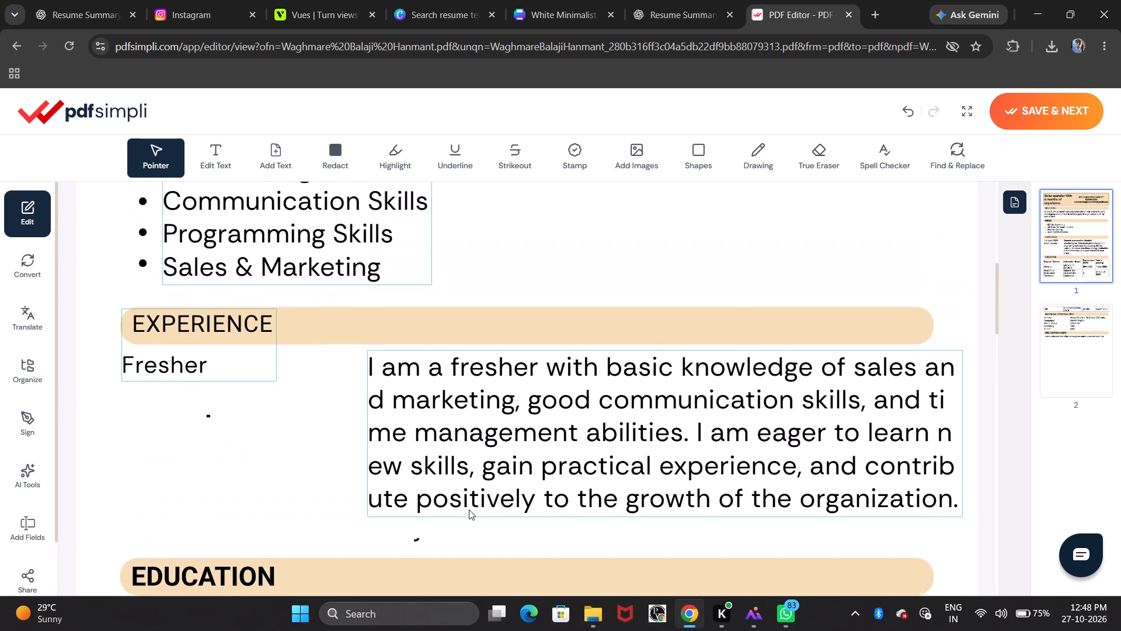
pyautogui.scroll(1, 469, 509)
pyautogui.click(353, 486)
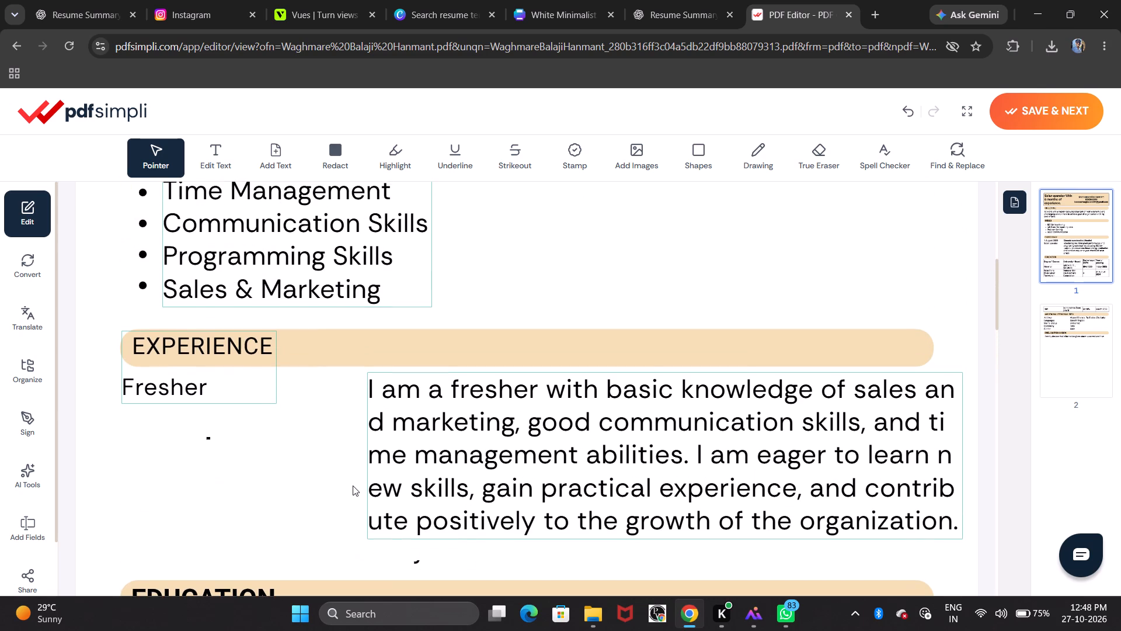
pyautogui.click(412, 456)
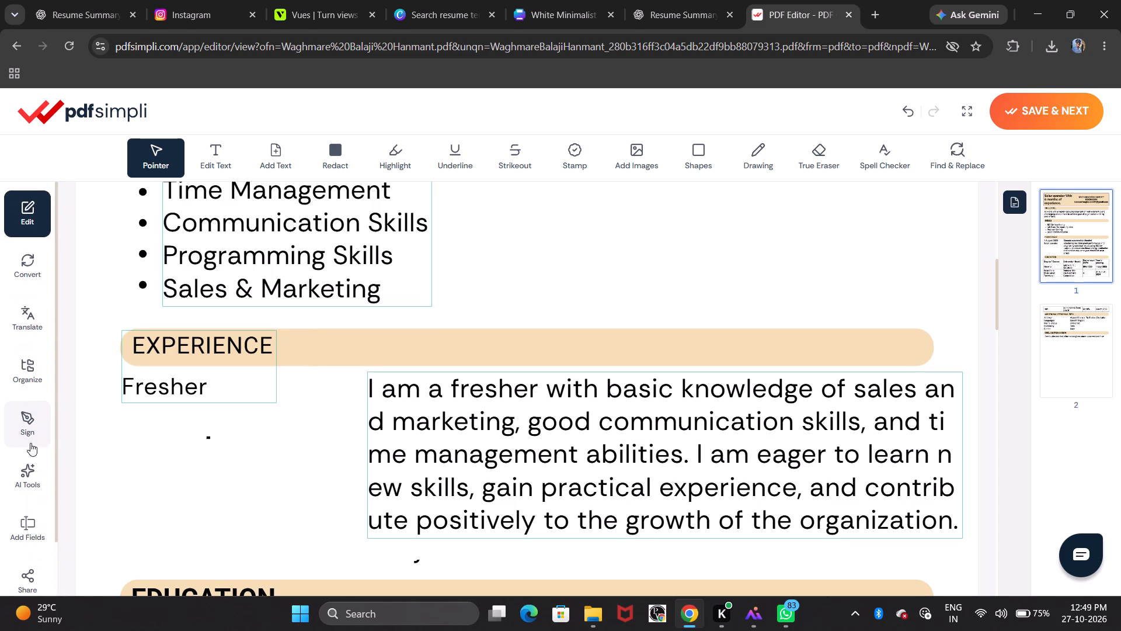
pyautogui.click(211, 486)
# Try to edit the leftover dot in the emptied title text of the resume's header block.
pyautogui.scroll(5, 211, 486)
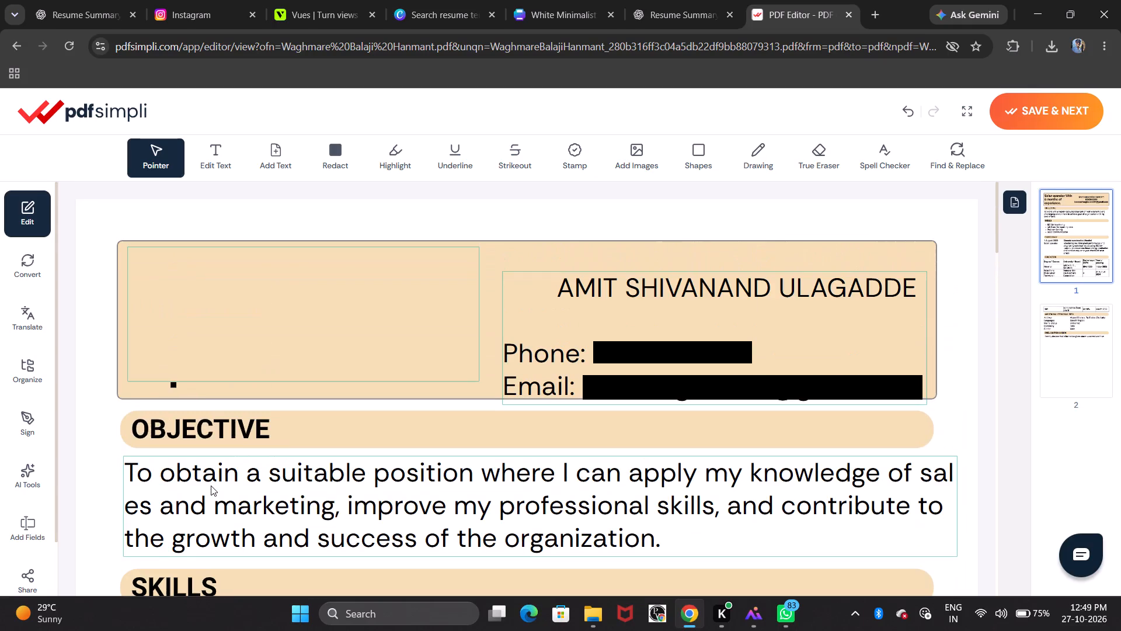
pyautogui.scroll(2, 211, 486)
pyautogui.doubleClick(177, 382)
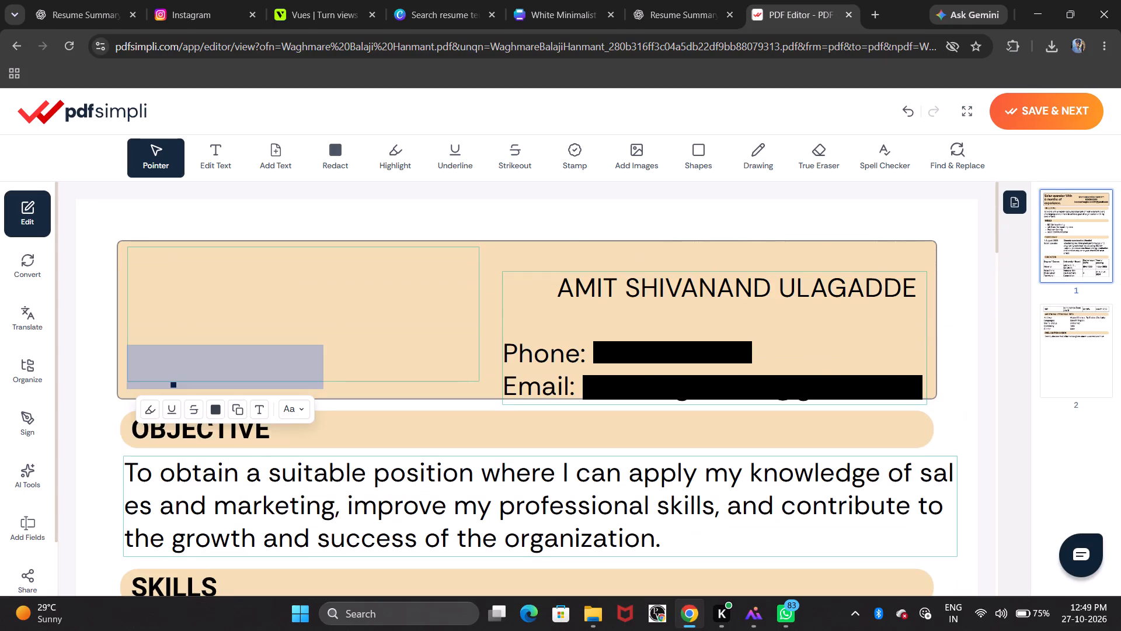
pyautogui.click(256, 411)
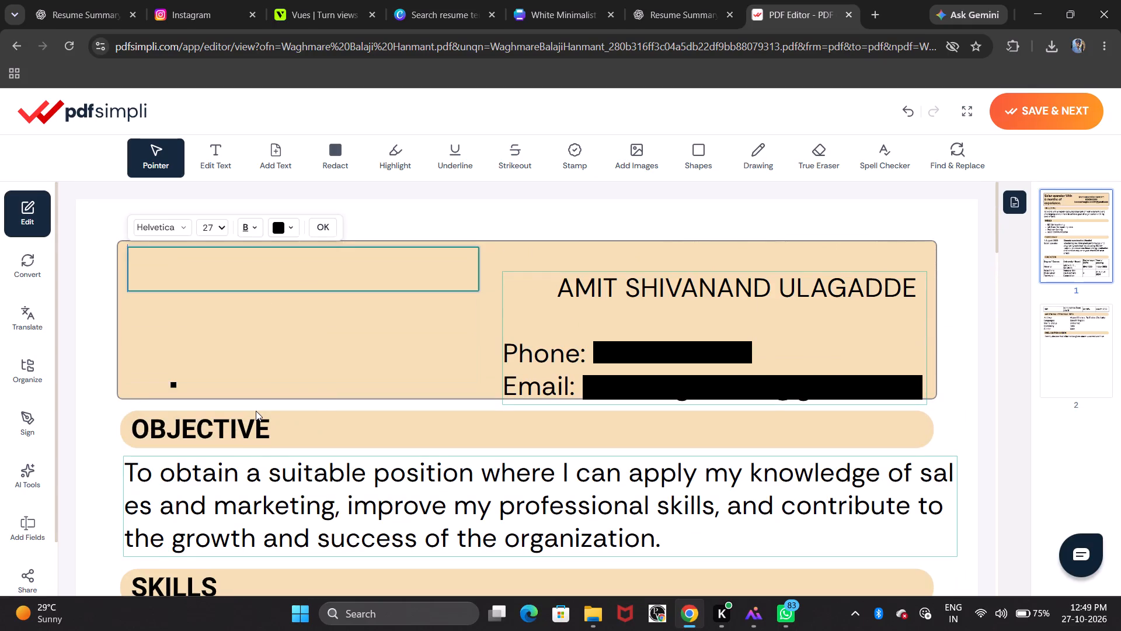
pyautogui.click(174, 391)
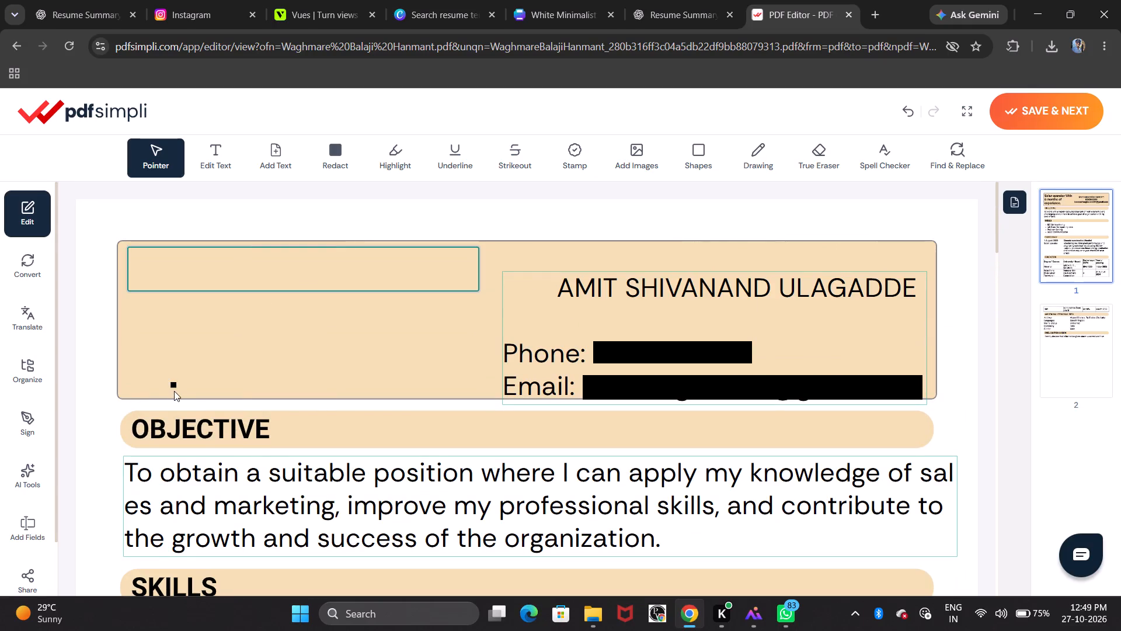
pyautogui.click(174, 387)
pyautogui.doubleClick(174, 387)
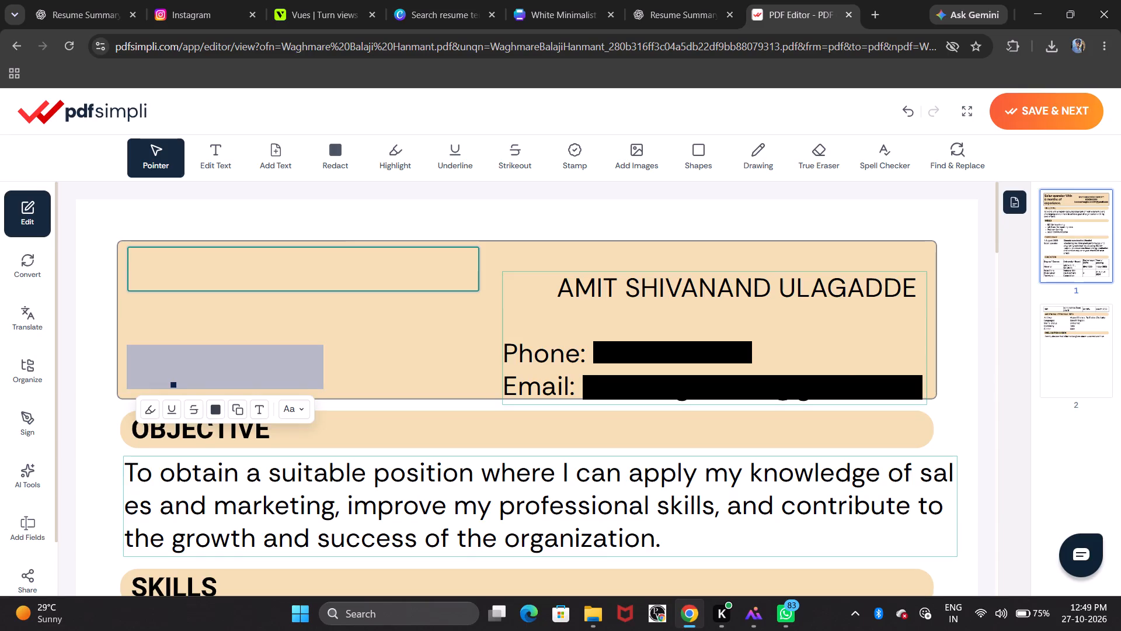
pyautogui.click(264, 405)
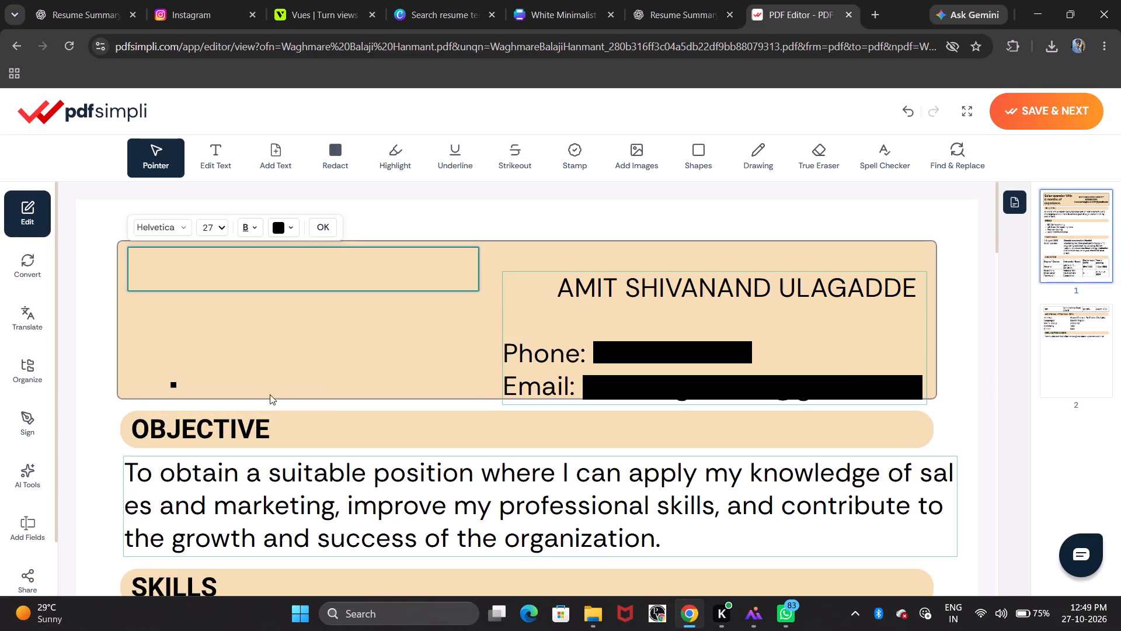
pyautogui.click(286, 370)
# Select the course entry "Wireman" in the first data row of the EDUCATION table.
pyautogui.scroll(-3, 286, 370)
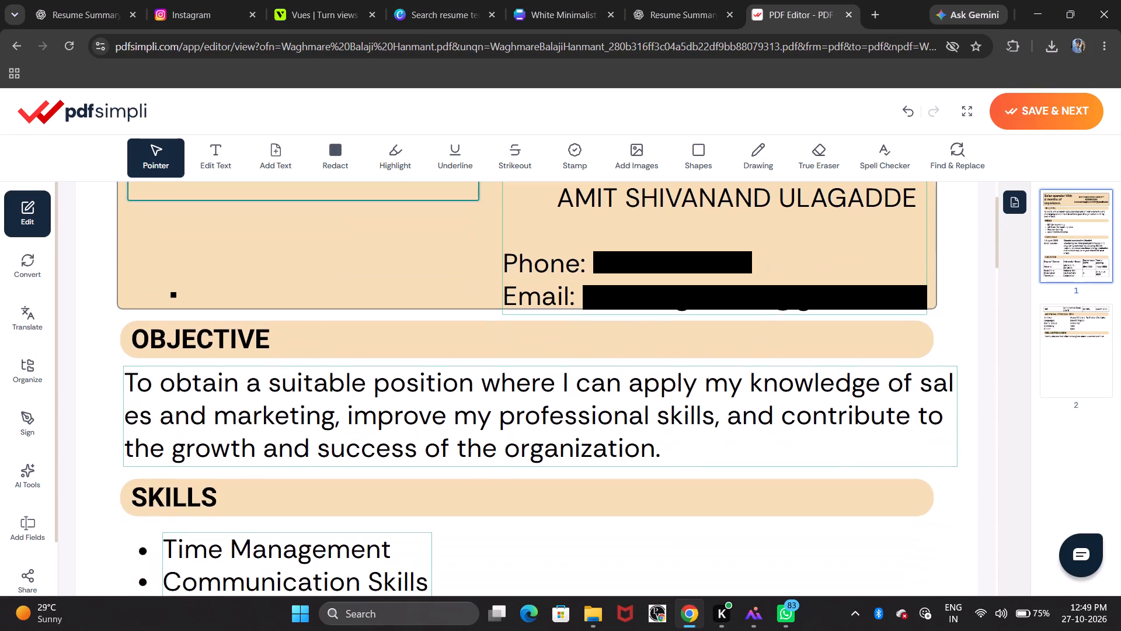
pyautogui.scroll(-7, 286, 370)
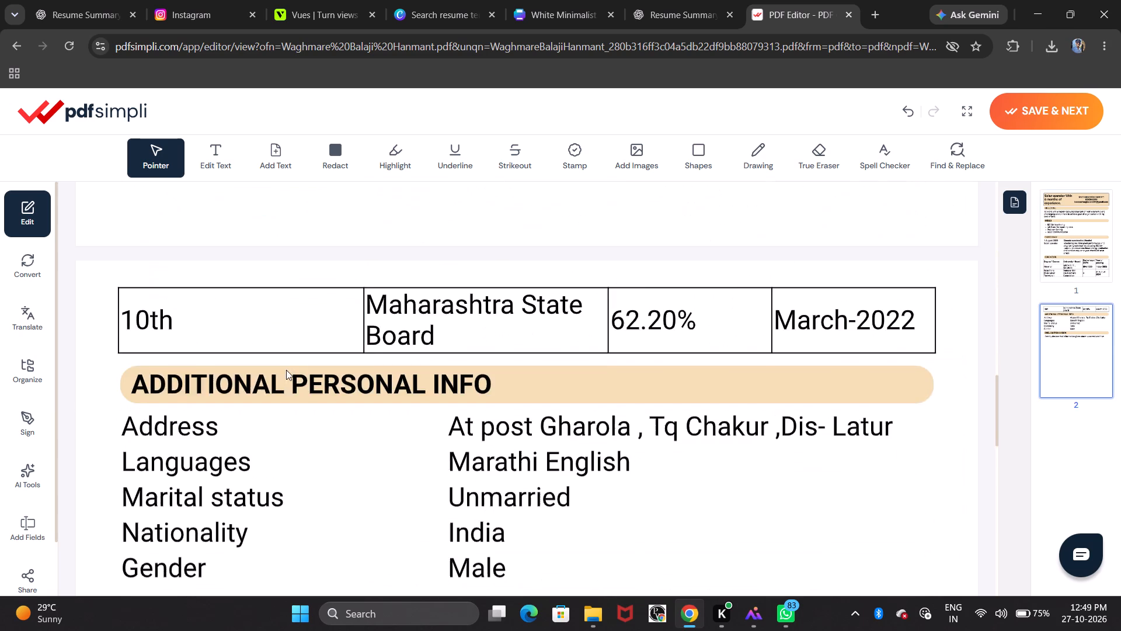
pyautogui.scroll(2, 286, 370)
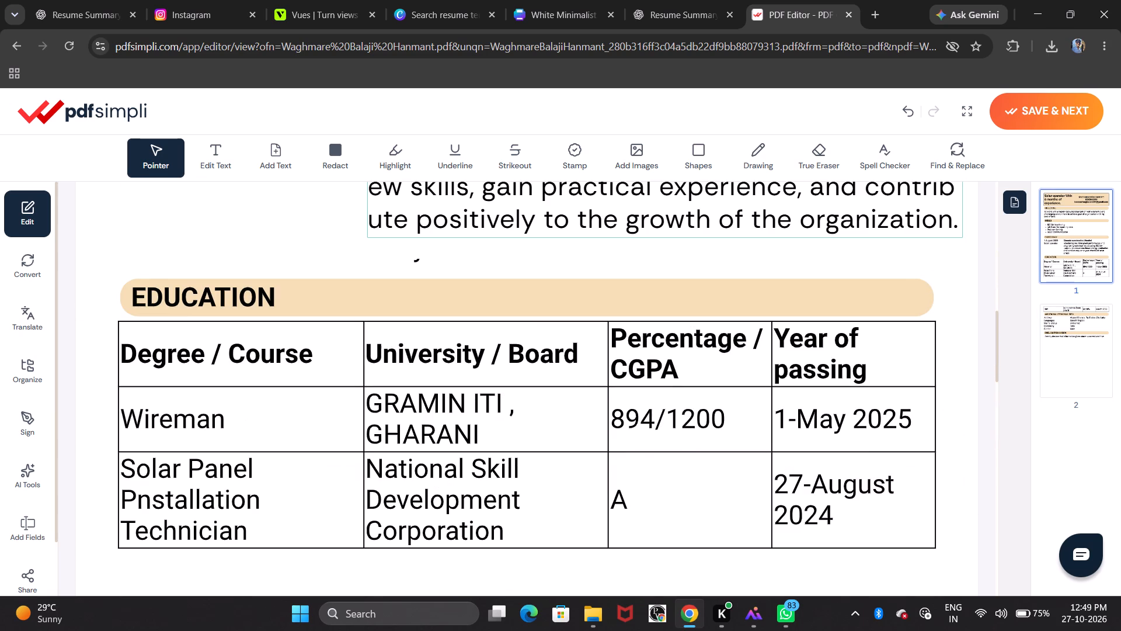
pyautogui.scroll(-1, 207, 425)
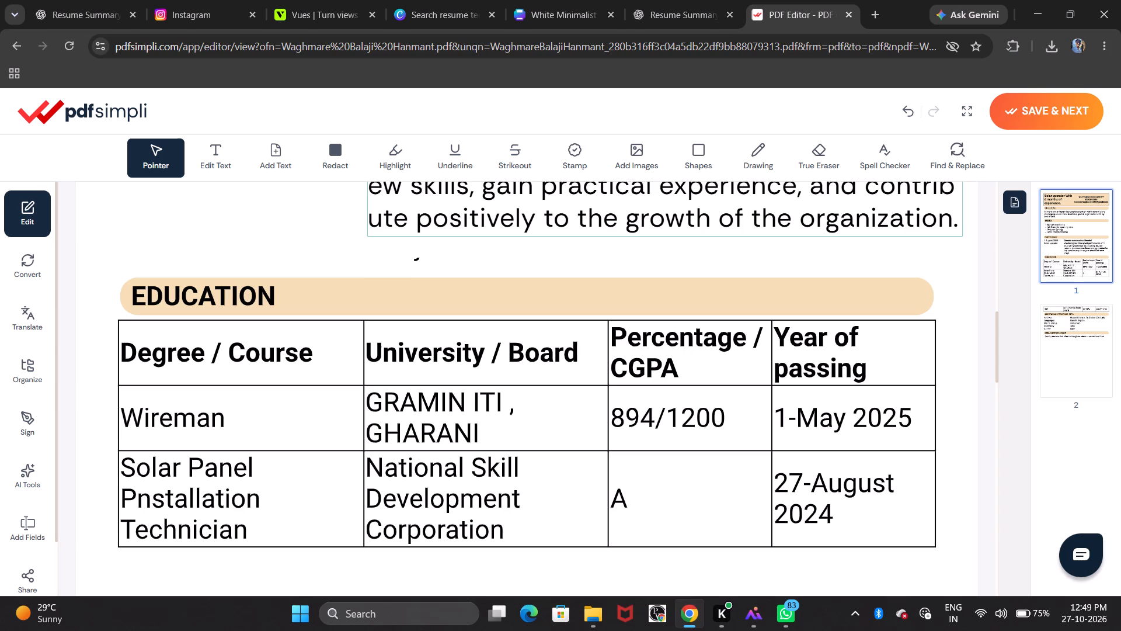
pyautogui.scroll(-1, 207, 425)
pyautogui.click(207, 425)
pyautogui.doubleClick(207, 425)
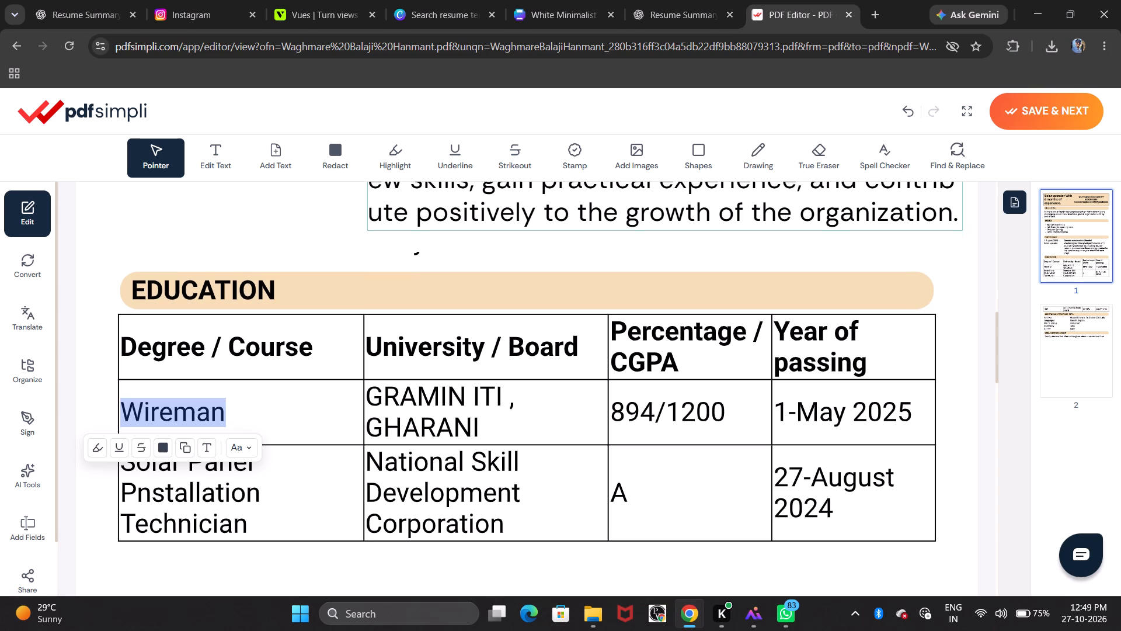
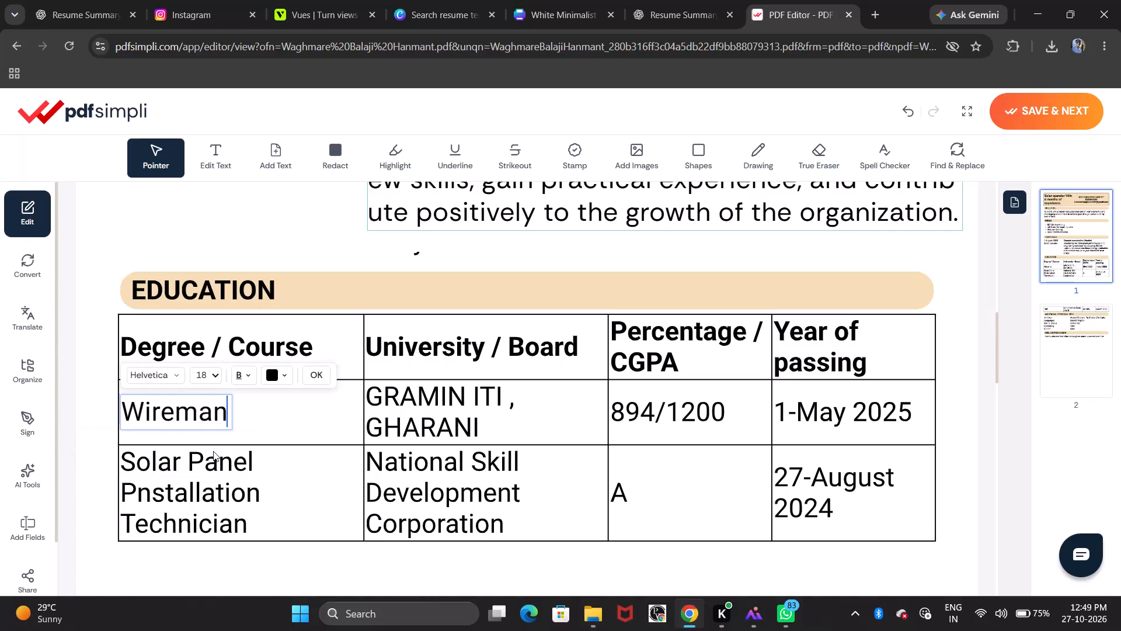
# Replace the course entry in the first data row of the EDUCATION table with "10th".
pyautogui.press('BackSpace')
pyautogui.press('BackSpace')
pyautogui.press('BackSpace')
pyautogui.press('BackSpace')
pyautogui.press('BackSpace')
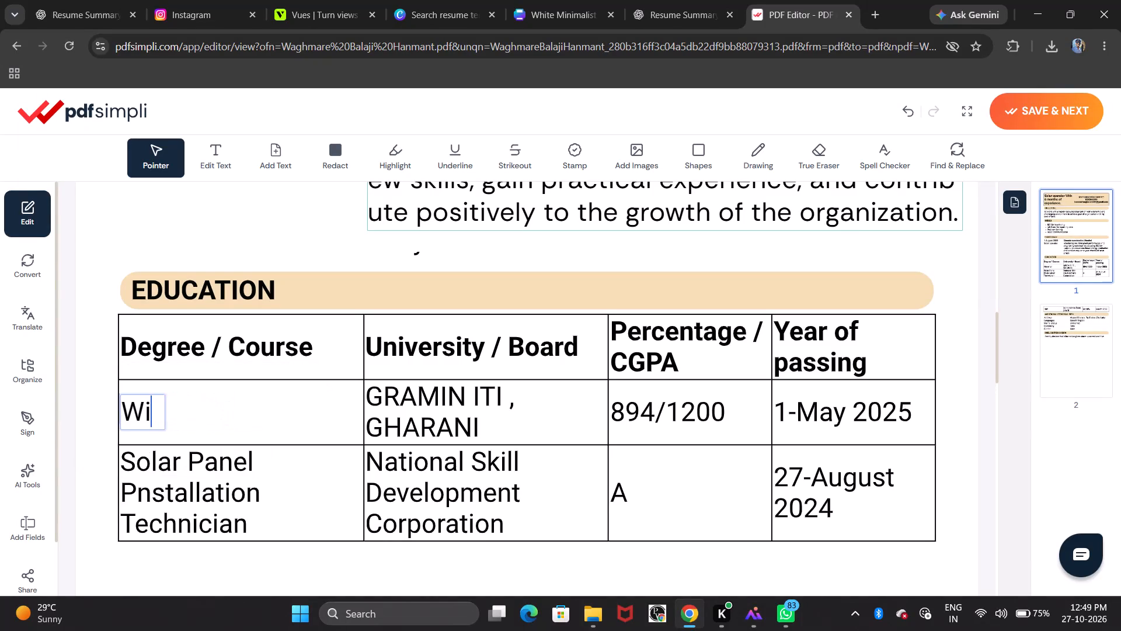
pyautogui.press('BackSpace')
pyautogui.press('BackSpace')
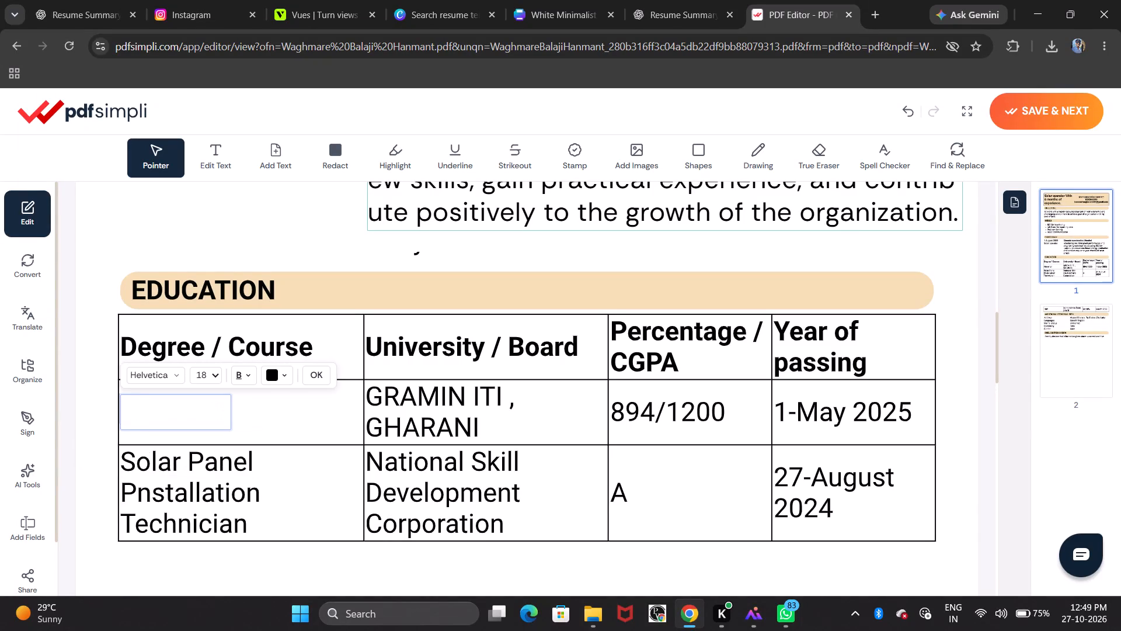
pyautogui.scroll(-2, 207, 469)
pyautogui.scroll(1, 207, 469)
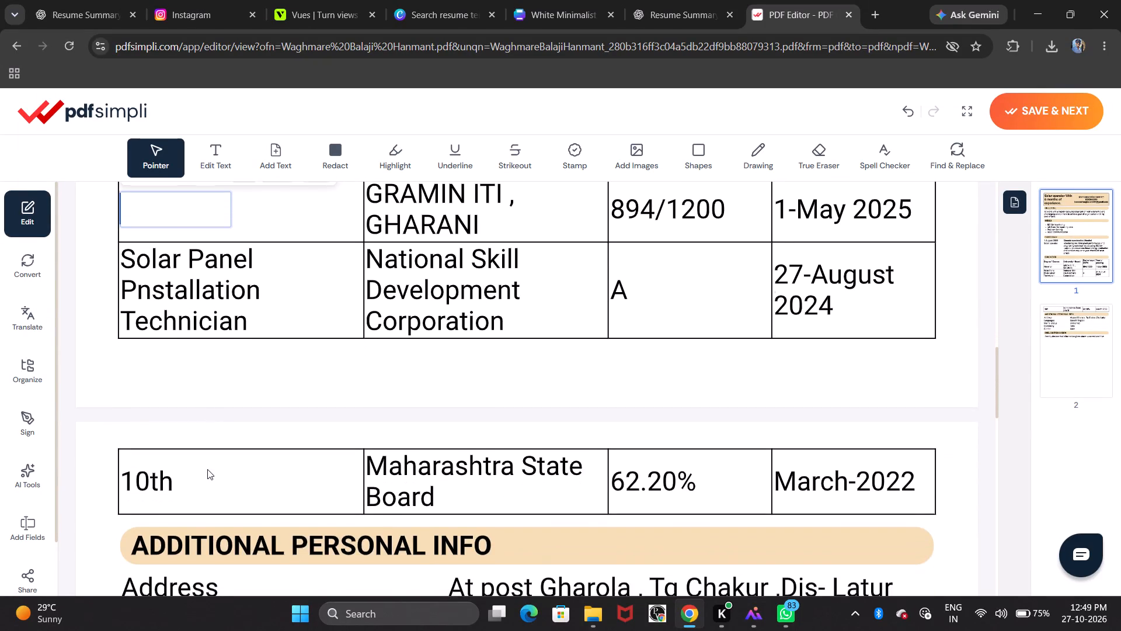
pyautogui.scroll(1, 207, 469)
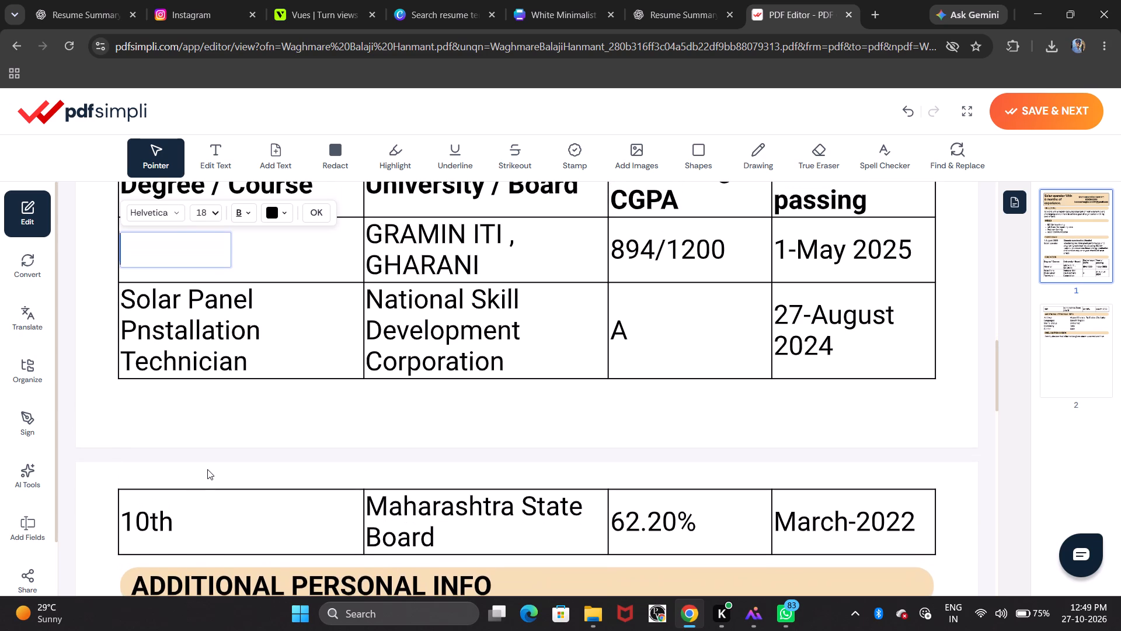
pyautogui.scroll(1, 207, 469)
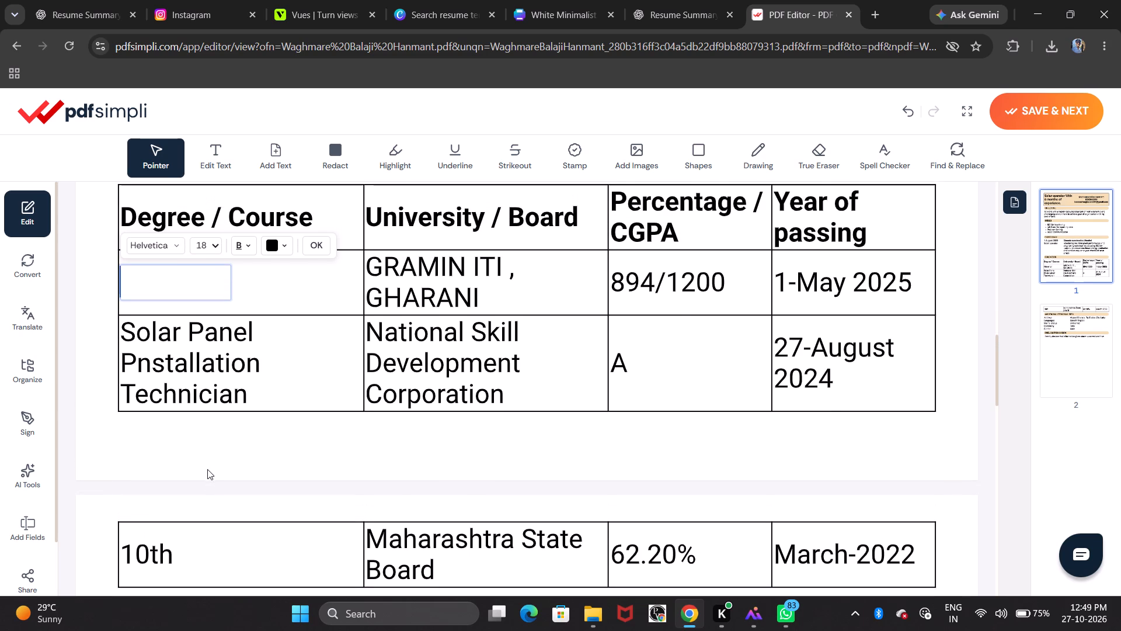
pyautogui.scroll(2, 207, 469)
pyautogui.write('10')
pyautogui.write('th')
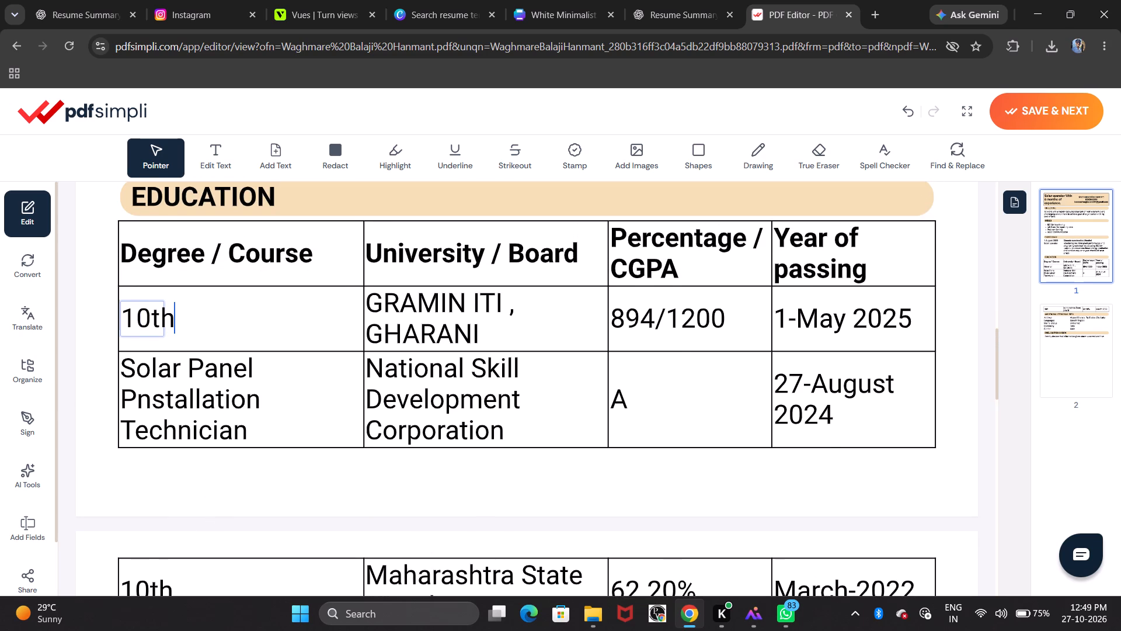
# Replace the University / Board entry in the first data row of the EDUCATION table with "HSC BOARD", keeping the second row's text.
pyautogui.click(486, 339)
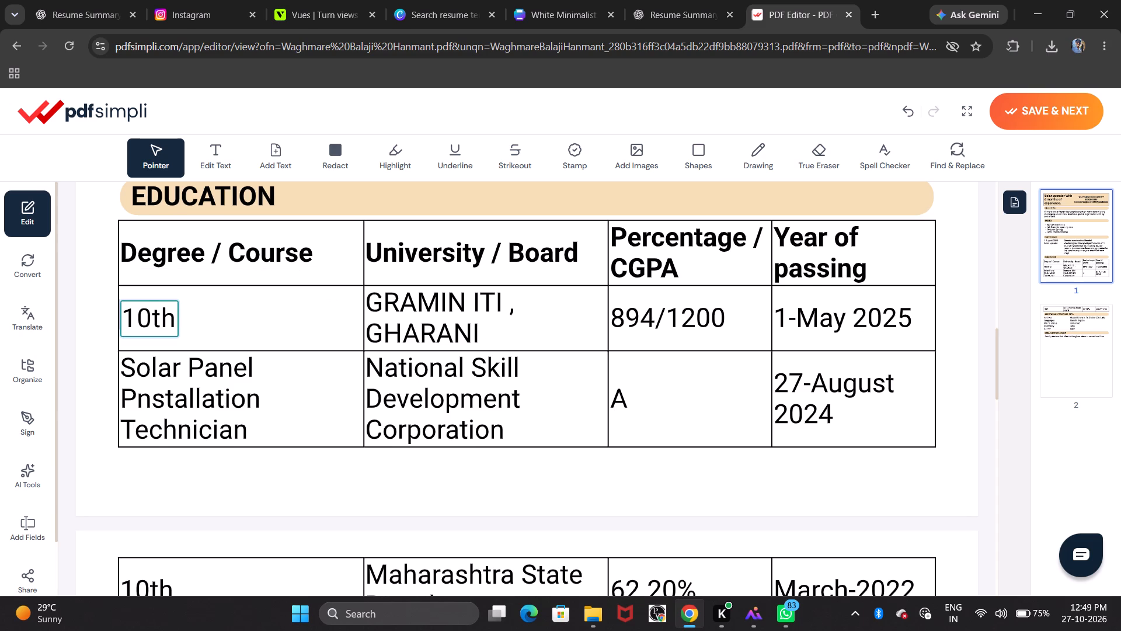
pyautogui.doubleClick(486, 339)
pyautogui.doubleClick(478, 335)
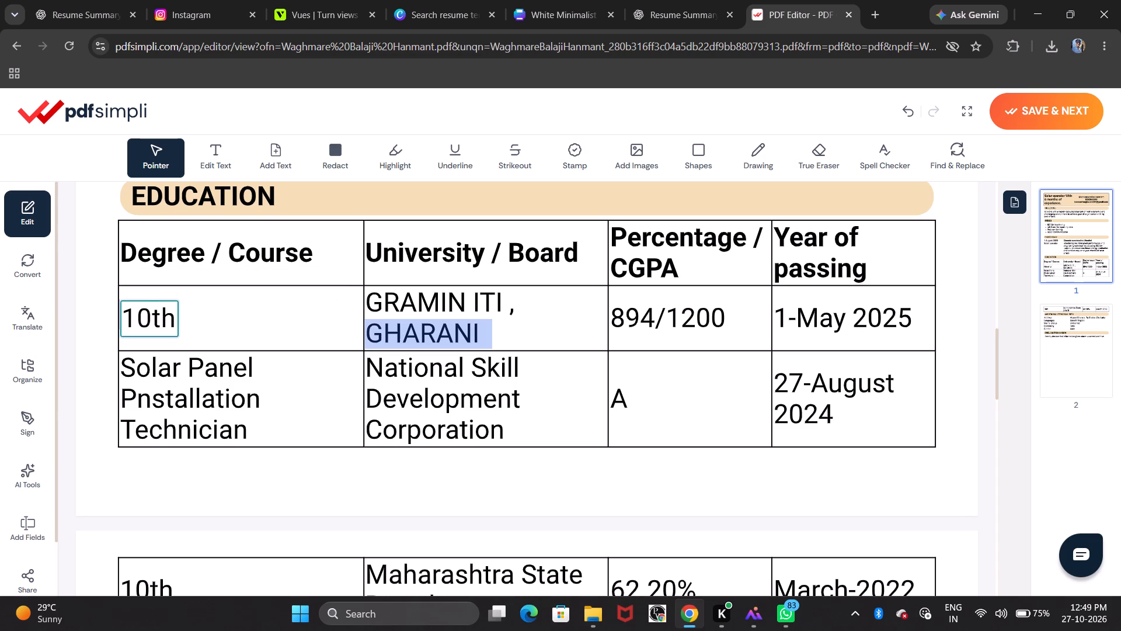
pyautogui.click(458, 370)
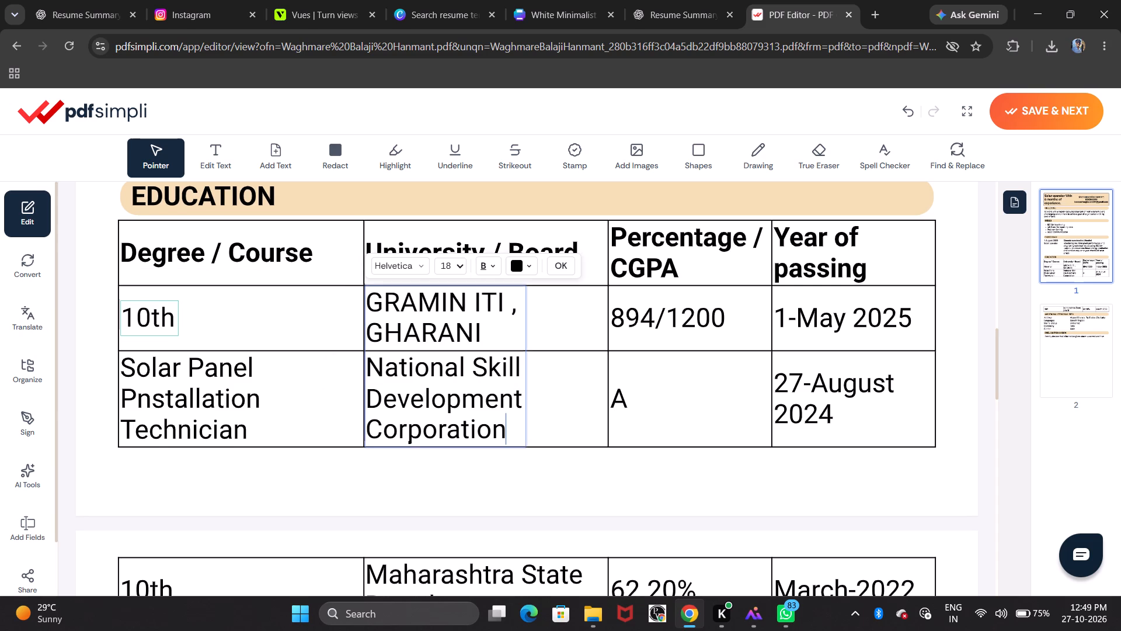
pyautogui.click(485, 328)
pyautogui.press('BackSpace')
pyautogui.press('BackSpace')
pyautogui.press('BackSpace')
pyautogui.press('BackSpace')
pyautogui.press('BackSpace')
pyautogui.press('BackSpace')
pyautogui.press('BackSpace')
pyautogui.press('BackSpace')
pyautogui.press('BackSpace')
pyautogui.press('BackSpace')
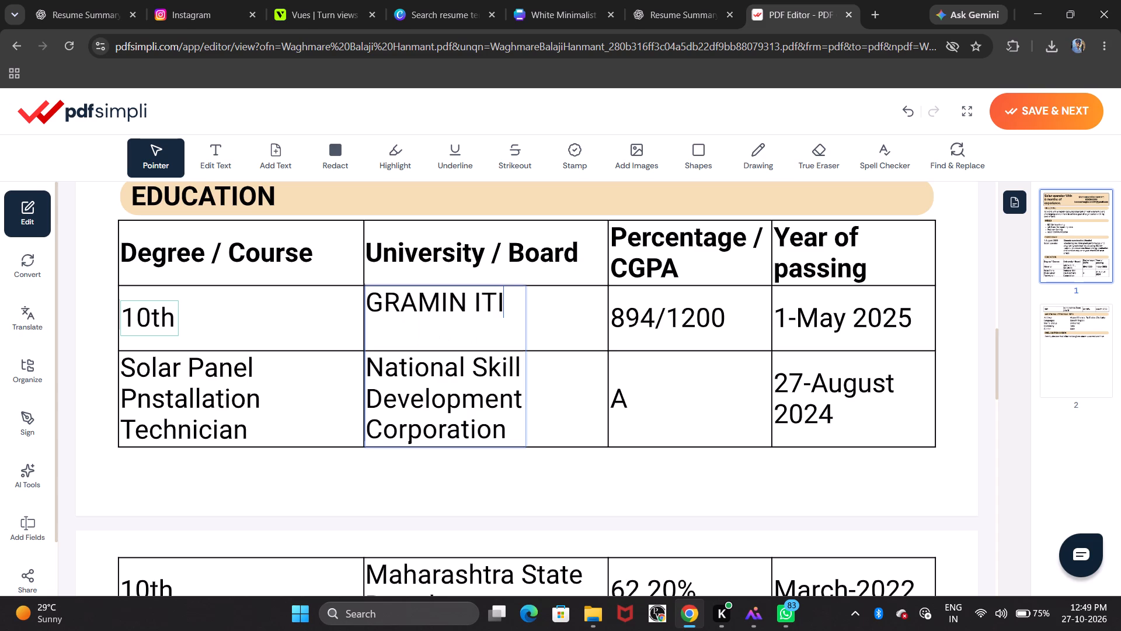
pyautogui.press('BackSpace')
pyautogui.press('BackSpace')
pyautogui.press('BackSpace')
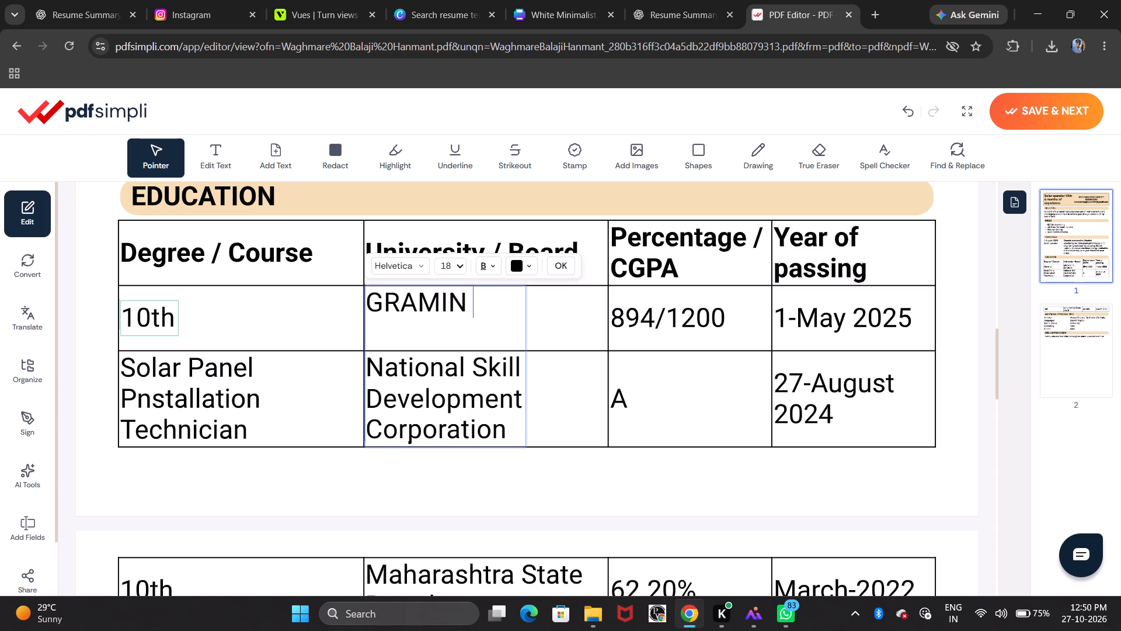
pyautogui.press('BackSpace')
pyautogui.press('BackSpace')
pyautogui.press('BackSpace')
pyautogui.press('BackSpace')
pyautogui.press('BackSpace')
pyautogui.press('BackSpace')
pyautogui.press('BackSpace')
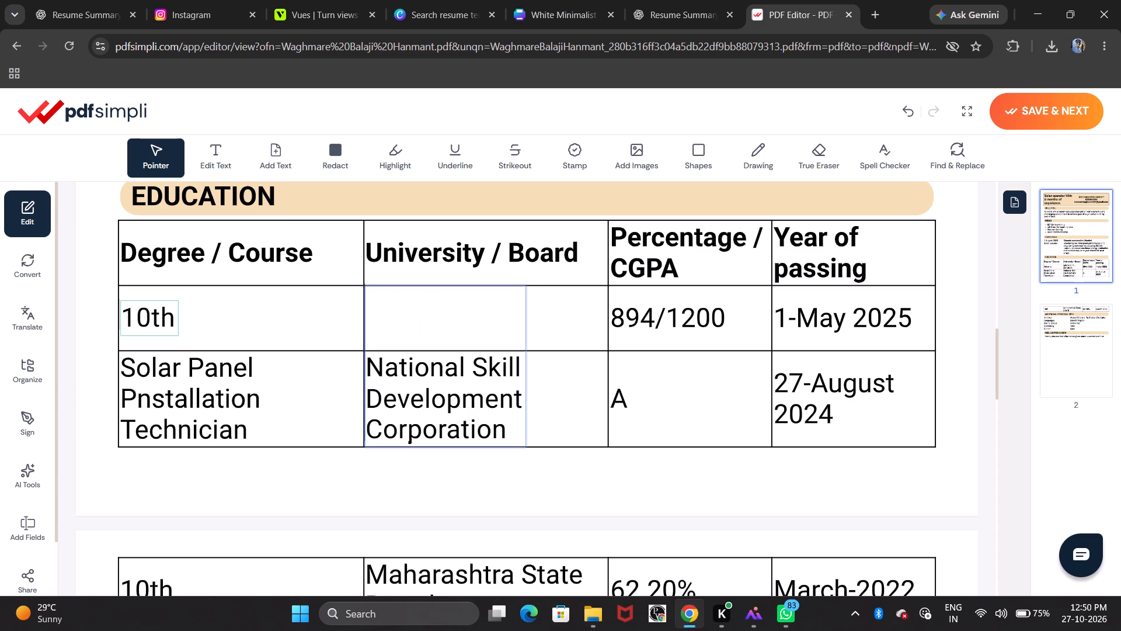
pyautogui.press('h')
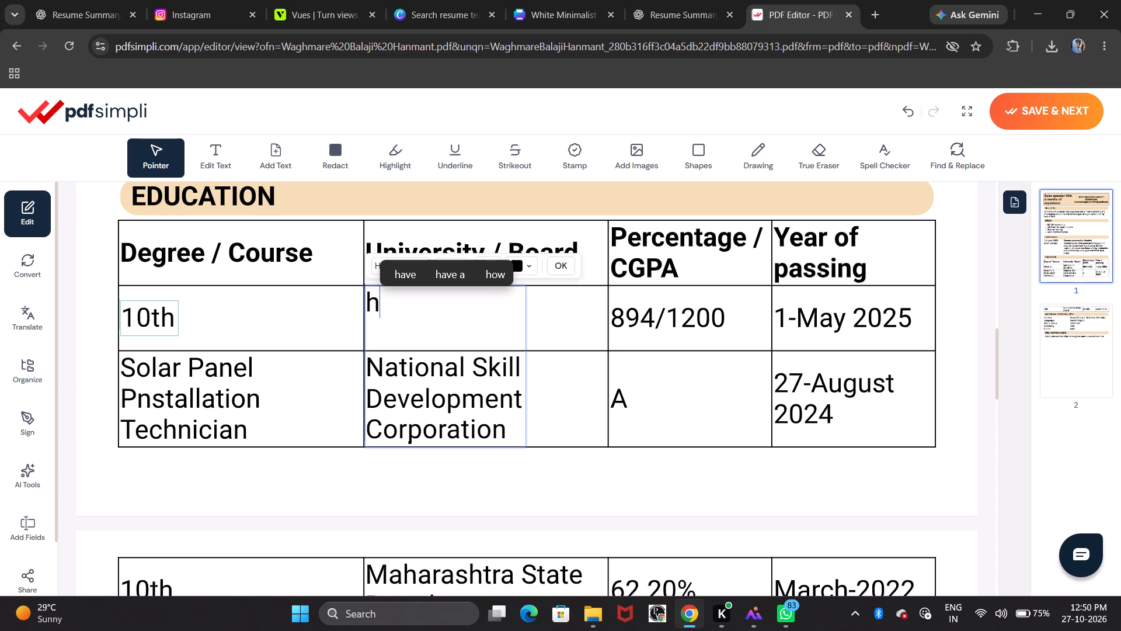
pyautogui.press('BackSpace')
pyautogui.write('HSC')
pyautogui.press('space')
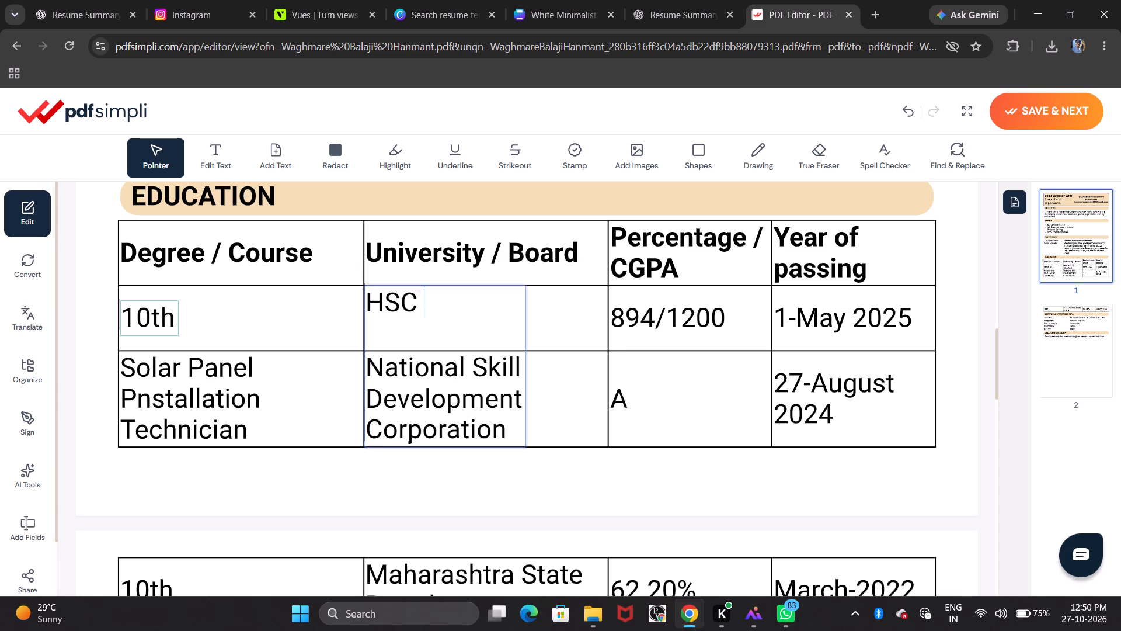
pyautogui.write('BOARD')
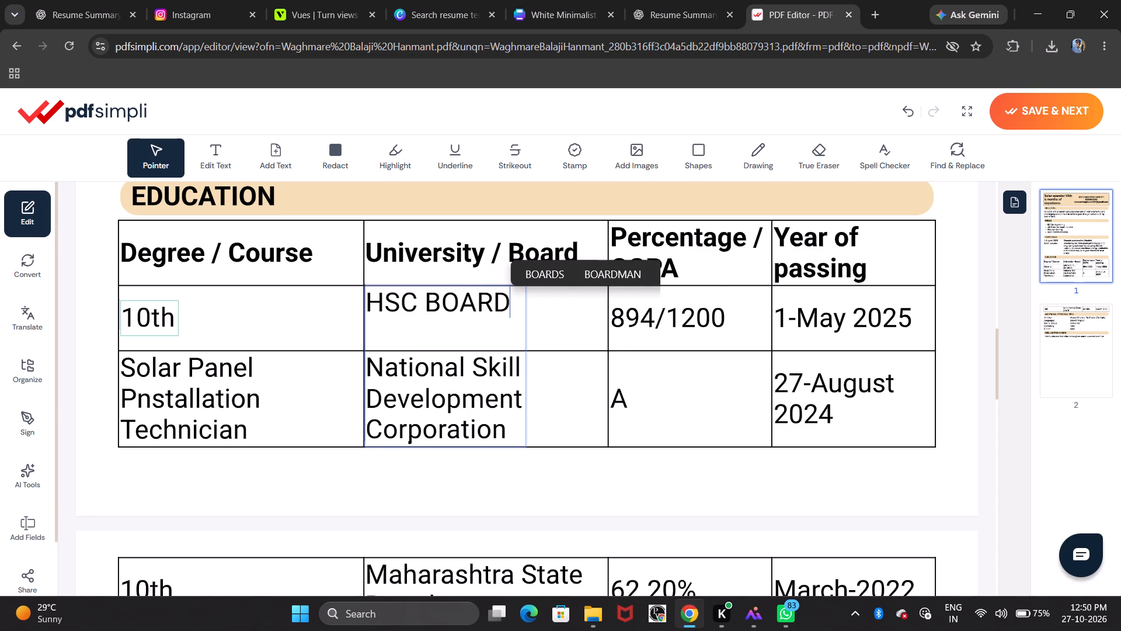
# Set the Percentage / CGPA entry in the first data row of the EDUCATION table to "77%".
pyautogui.click(636, 315)
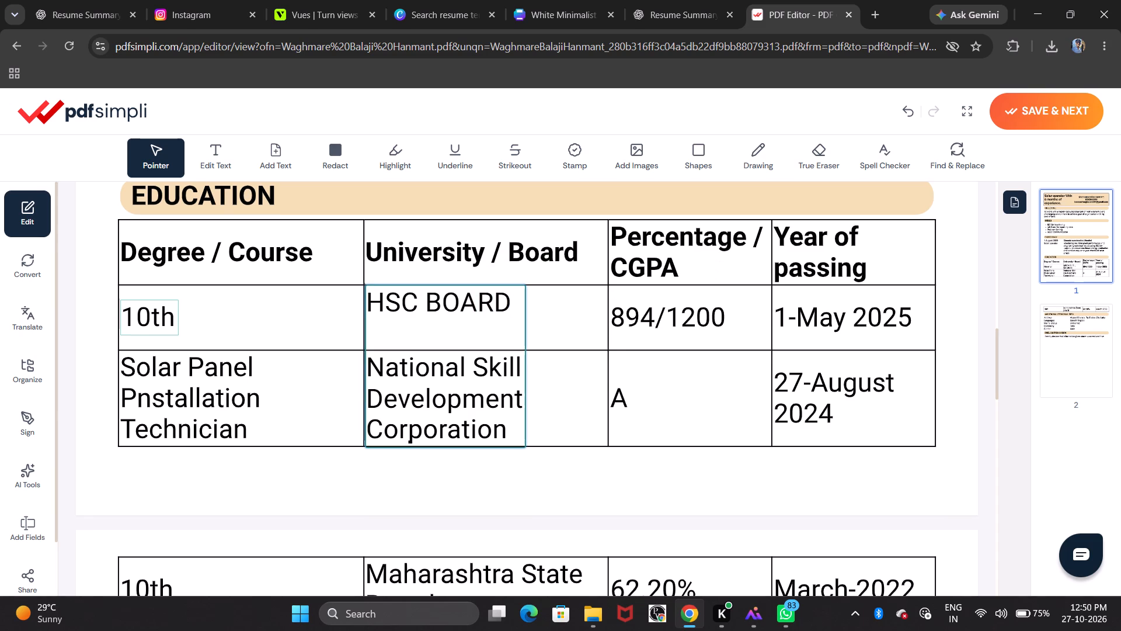
pyautogui.doubleClick(636, 315)
pyautogui.click(670, 353)
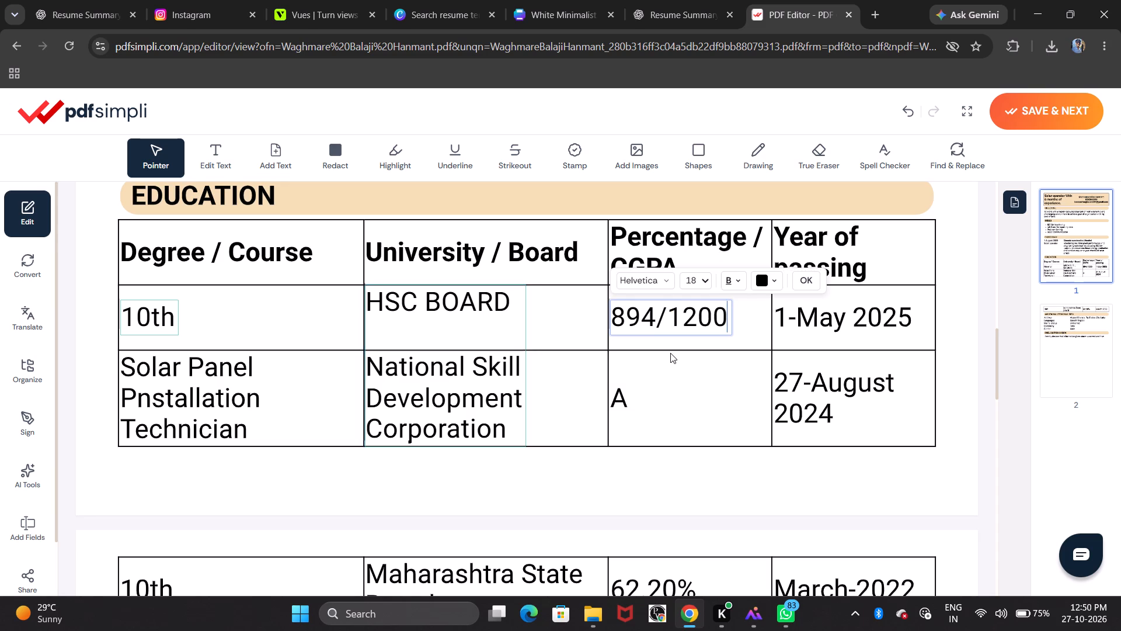
pyautogui.press('BackSpace')
pyautogui.press('BackSpace')
pyautogui.press('BackSpace')
pyautogui.press('BackSpace')
pyautogui.press('BackSpace')
pyautogui.press('BackSpace')
pyautogui.press('BackSpace')
pyautogui.press('BackSpace')
pyautogui.press('BackSpace')
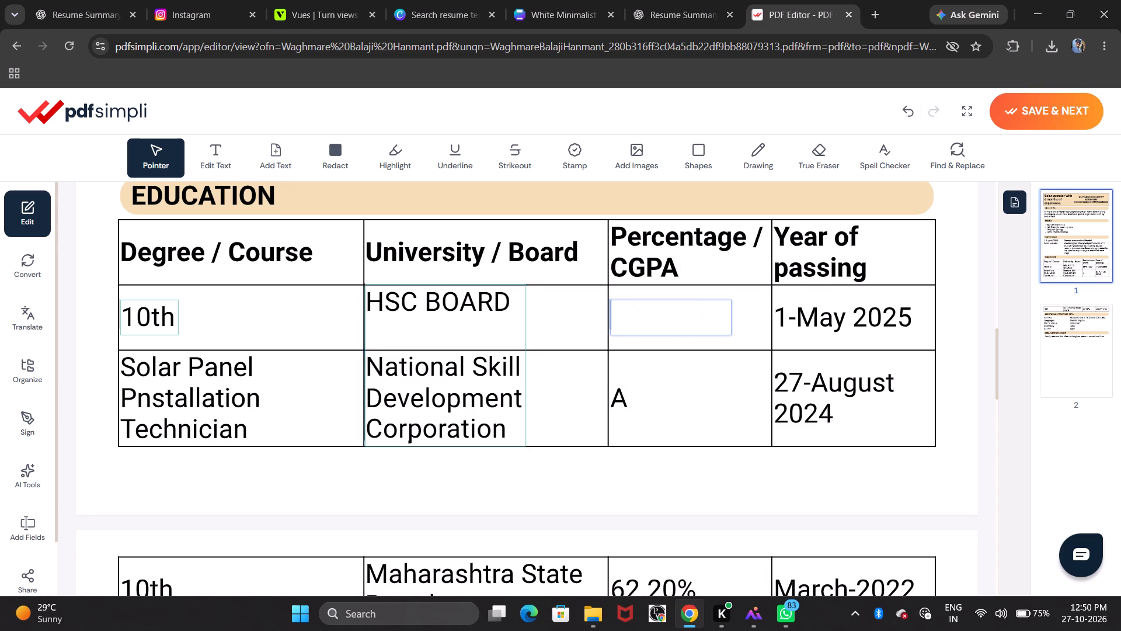
pyautogui.press('6')
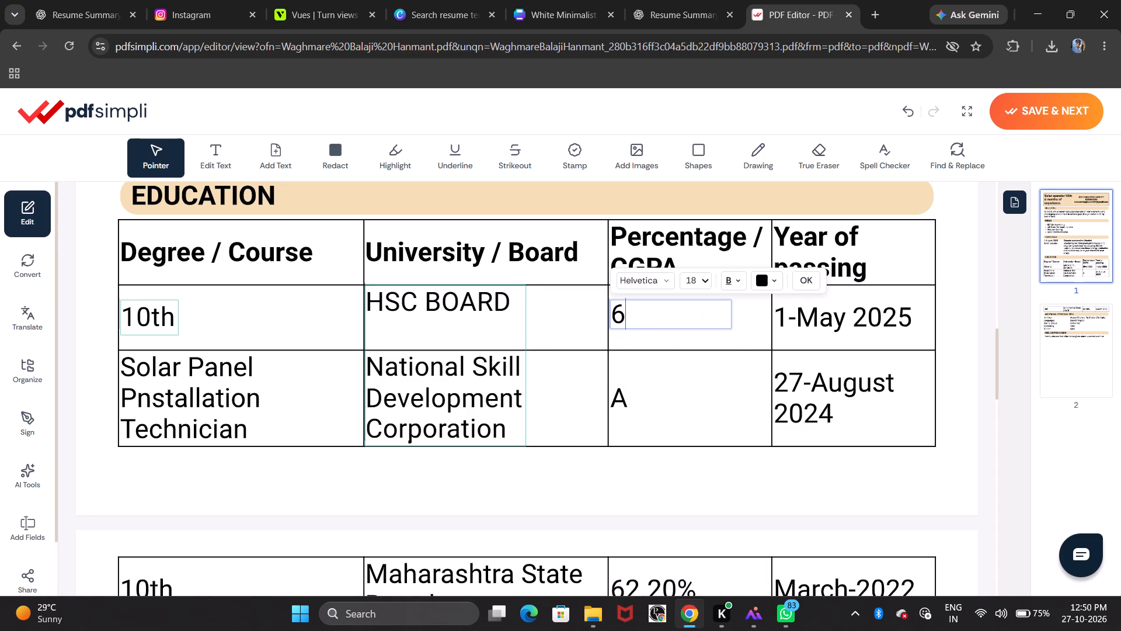
pyautogui.press('0')
pyautogui.press('BackSpace')
pyautogui.press('BackSpace')
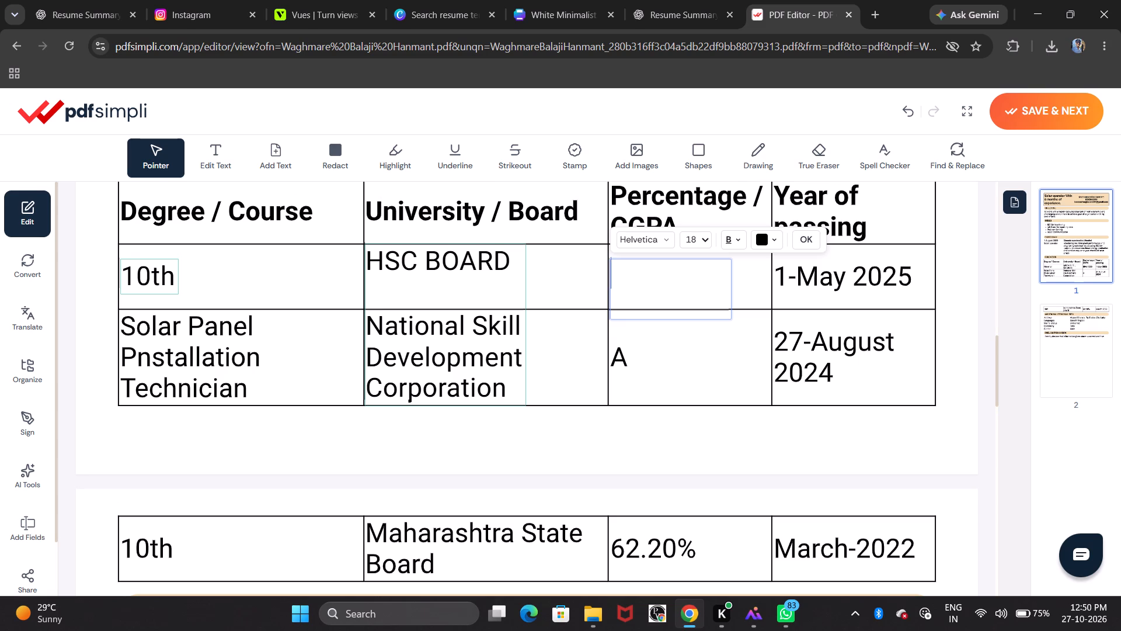
pyautogui.write('77')
pyautogui.click(874, 273)
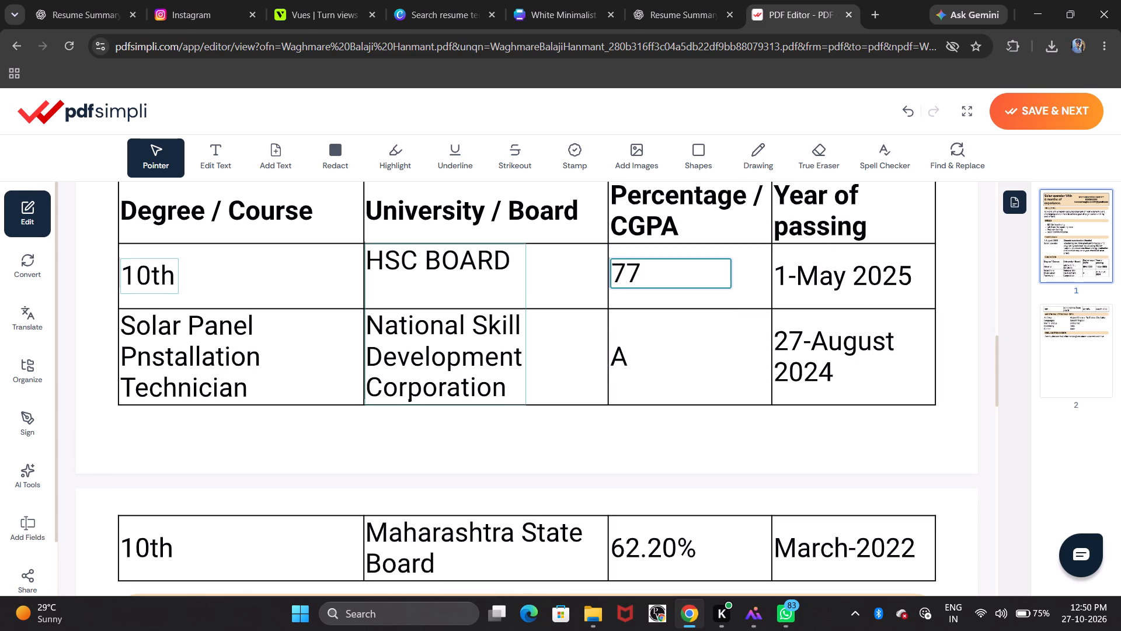
pyautogui.click(646, 276)
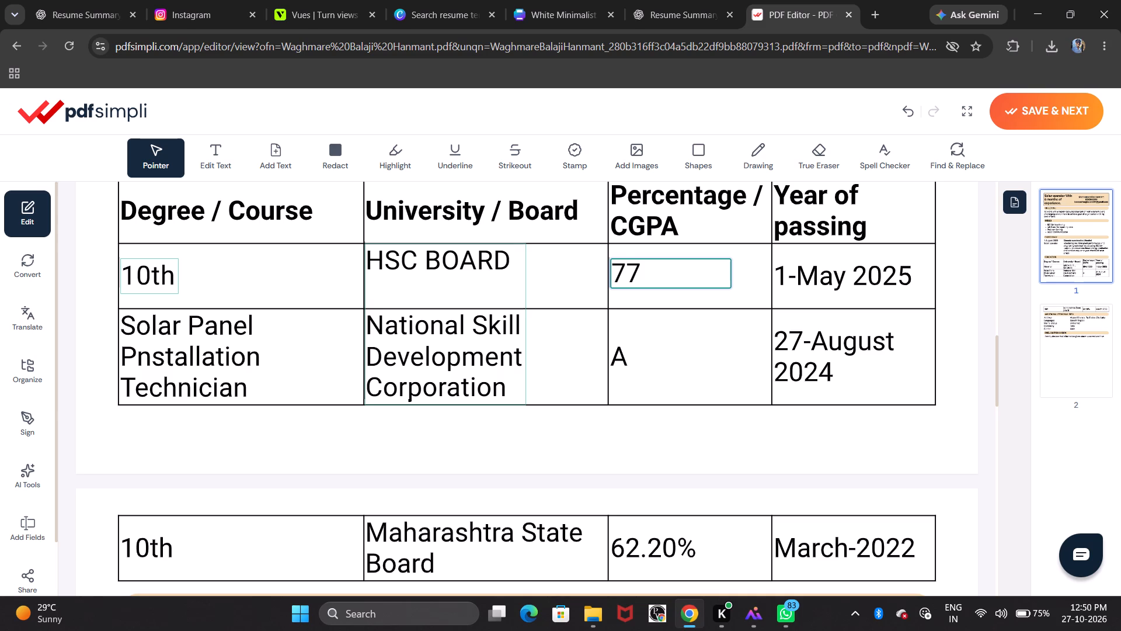
pyautogui.hotkey('shift', '%')
pyautogui.doubleClick(646, 276)
pyautogui.click(662, 308)
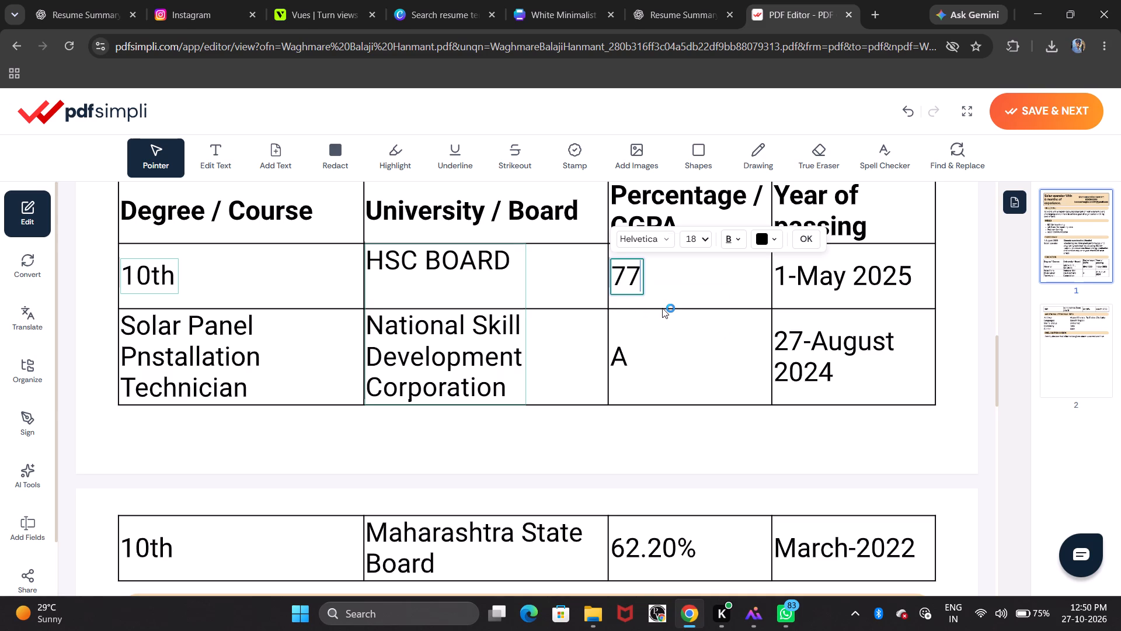
pyautogui.hotkey('shift', '%')
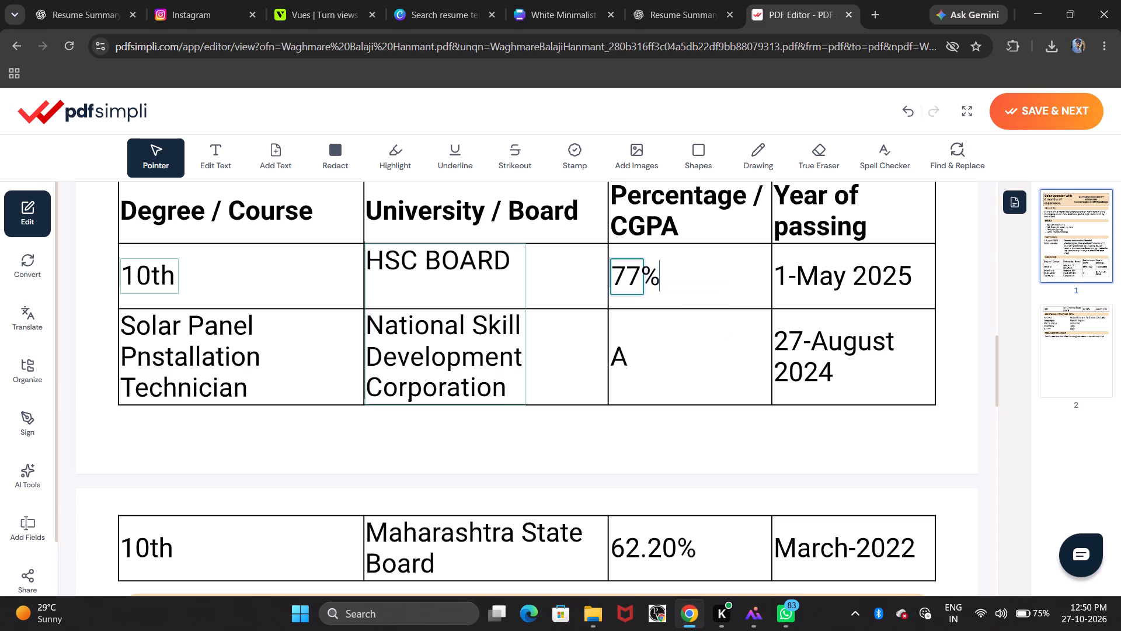
# Change the Year of passing in the first data row of the EDUCATION table to "1-May 2023".
pyautogui.doubleClick(835, 275)
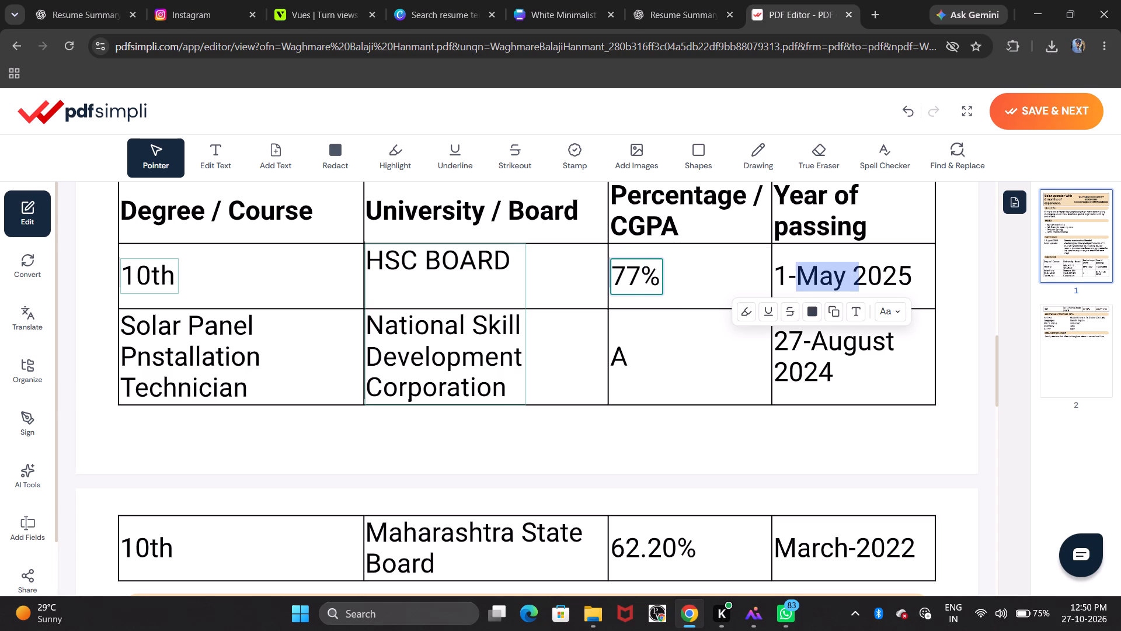
pyautogui.click(860, 309)
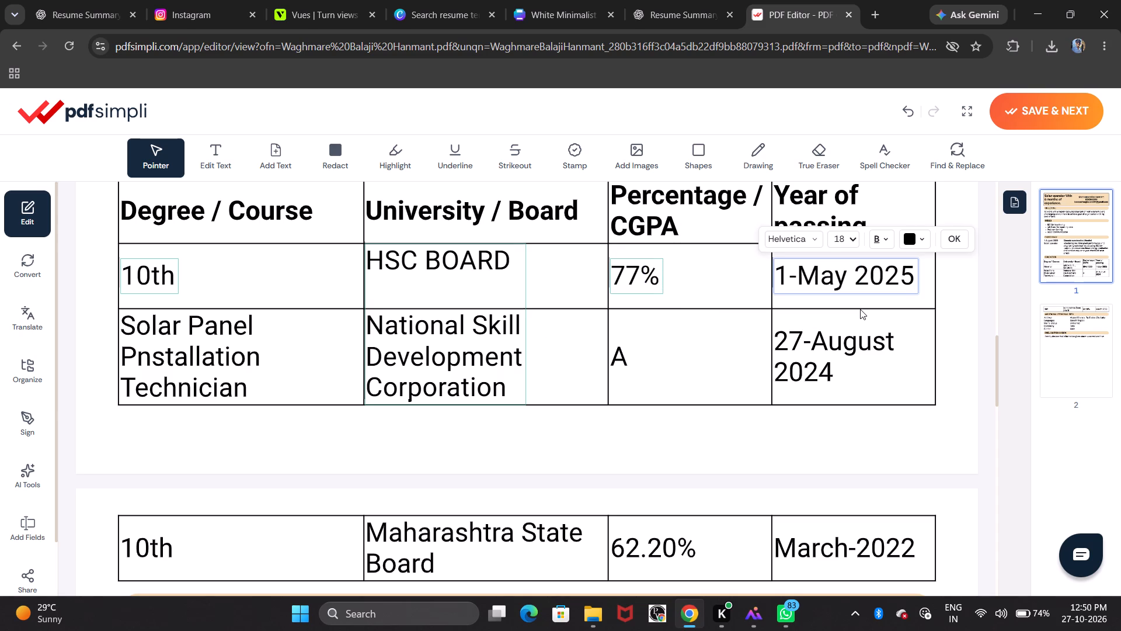
pyautogui.press('BackSpace')
pyautogui.press('3')
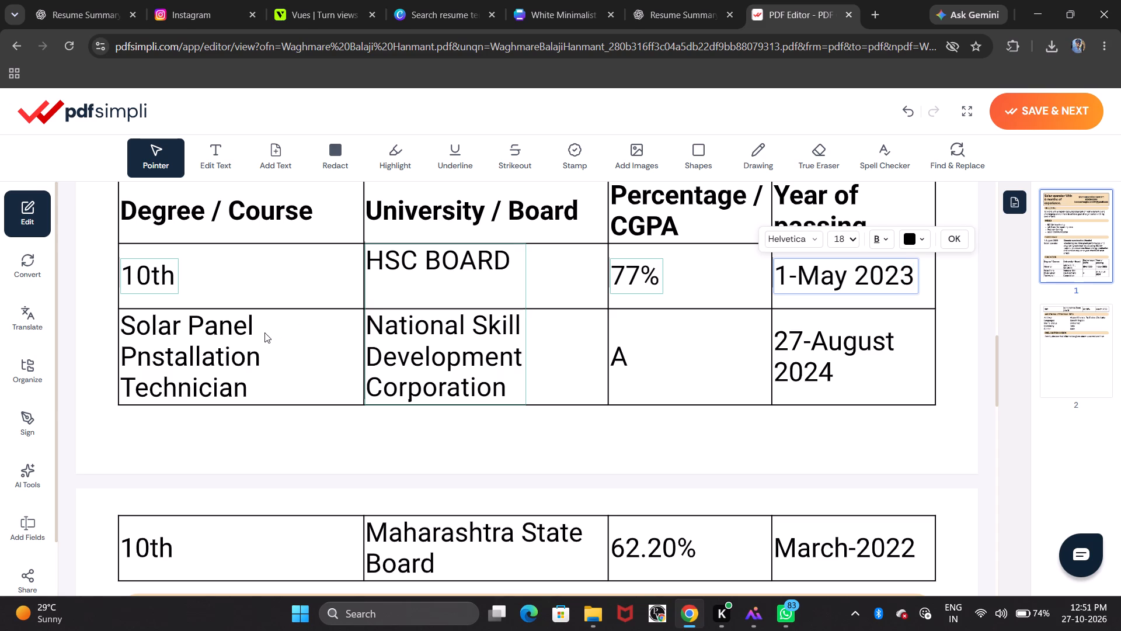
# Replace the course entry in the second data row of the EDUCATION table with "12th".
pyautogui.click(254, 350)
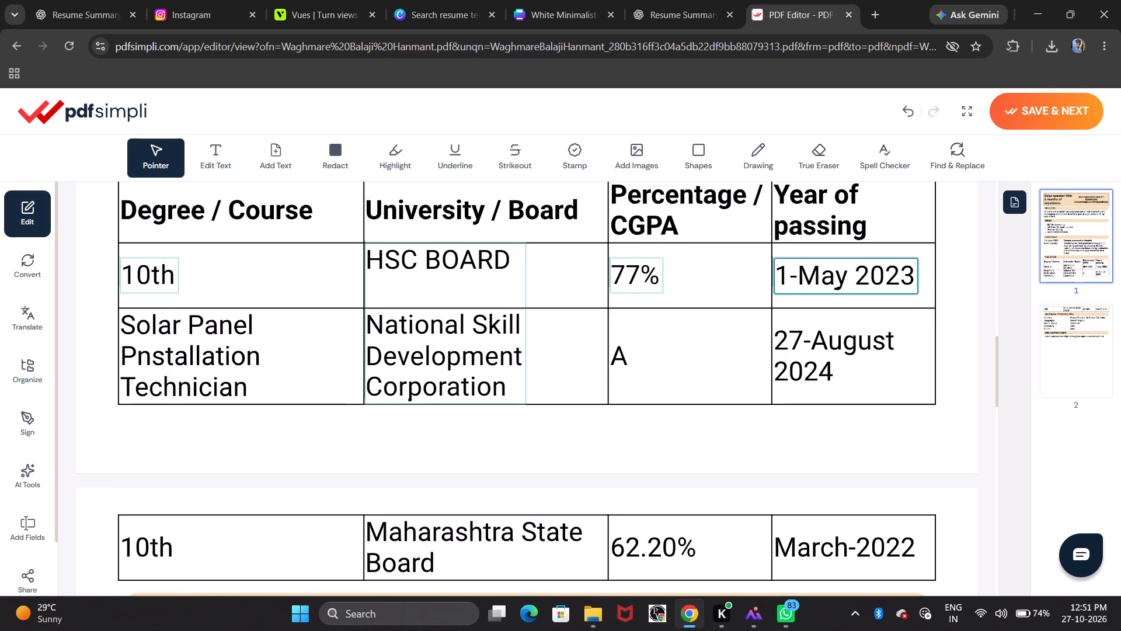
pyautogui.doubleClick(252, 378)
pyautogui.click(243, 378)
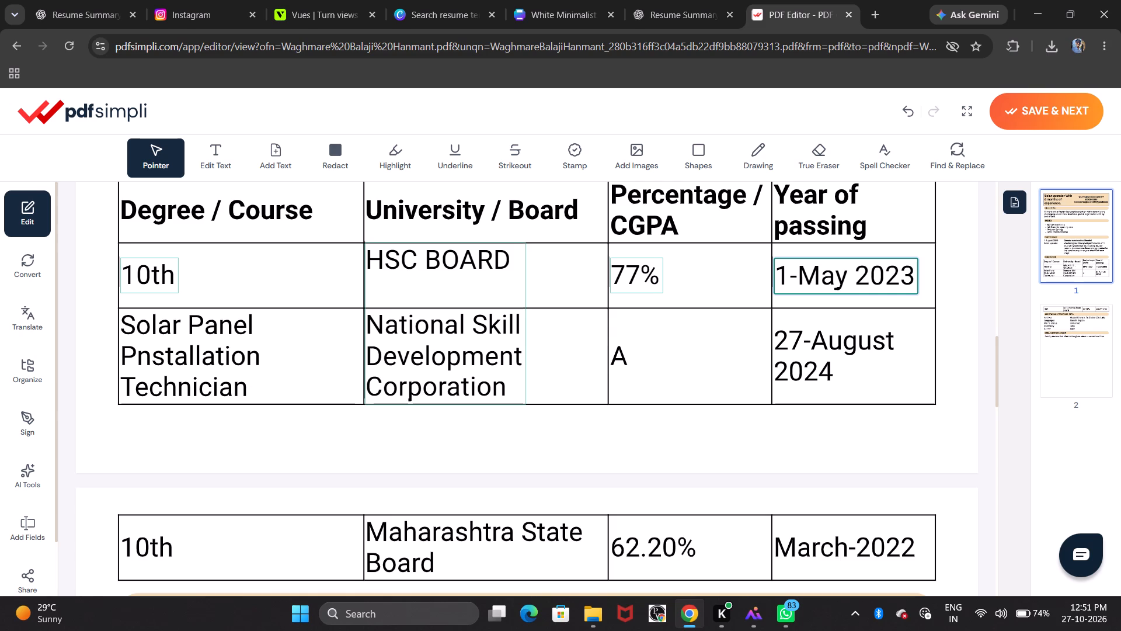
pyautogui.doubleClick(243, 378)
pyautogui.click(221, 421)
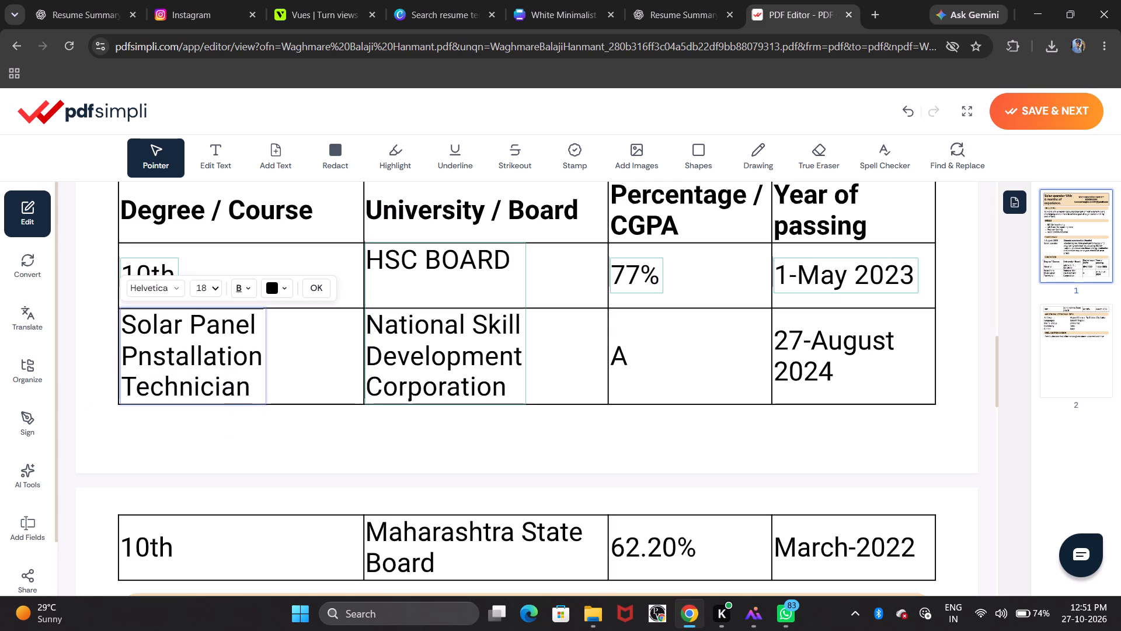
pyautogui.press('BackSpace')
pyautogui.press('BackSpace')
pyautogui.press('BackSpace')
pyautogui.press('BackSpace')
pyautogui.press('BackSpace')
pyautogui.press('BackSpace')
pyautogui.press('BackSpace')
pyautogui.press('BackSpace')
pyautogui.press('BackSpace')
pyautogui.press('BackSpace')
pyautogui.press('BackSpace')
pyautogui.press('BackSpace')
pyautogui.press('BackSpace')
pyautogui.press('BackSpace')
pyautogui.press('BackSpace')
pyautogui.press('BackSpace')
pyautogui.press('BackSpace')
pyautogui.press('BackSpace')
pyautogui.press('BackSpace')
pyautogui.press('BackSpace')
pyautogui.press('BackSpace')
pyautogui.press('BackSpace')
pyautogui.press('BackSpace')
pyautogui.press('BackSpace')
pyautogui.press('BackSpace')
pyautogui.press('BackSpace')
pyautogui.press('BackSpace')
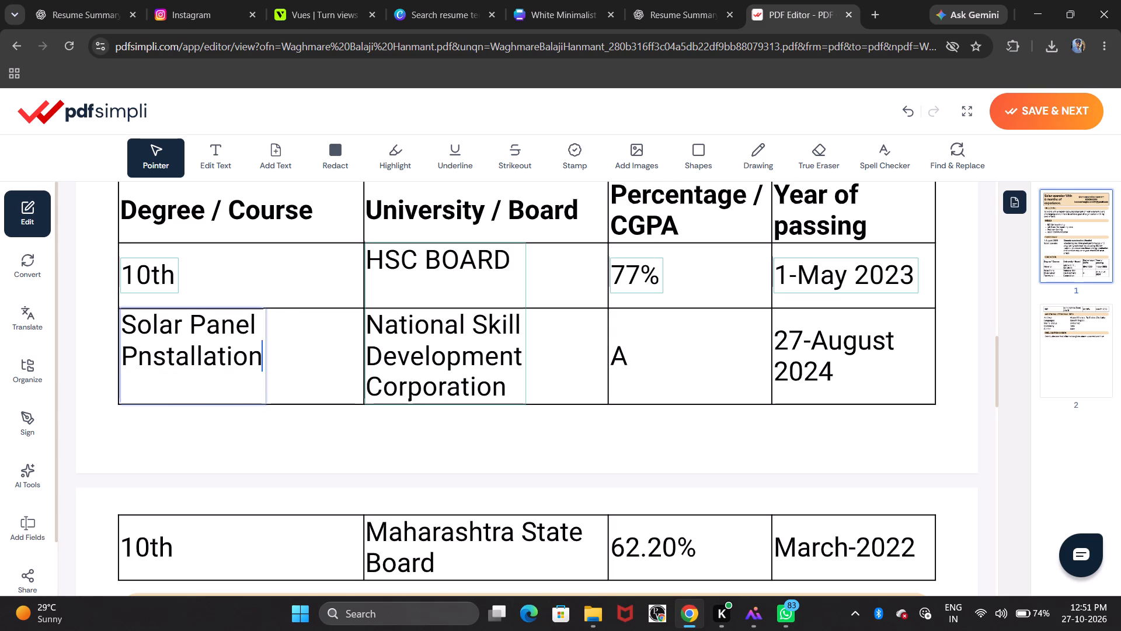
pyautogui.press('BackSpace')
pyautogui.press('BackSpace')
pyautogui.press('BackSpace')
pyautogui.press('BackSpace')
pyautogui.press('BackSpace')
pyautogui.press('BackSpace')
pyautogui.press('BackSpace')
pyautogui.press('BackSpace')
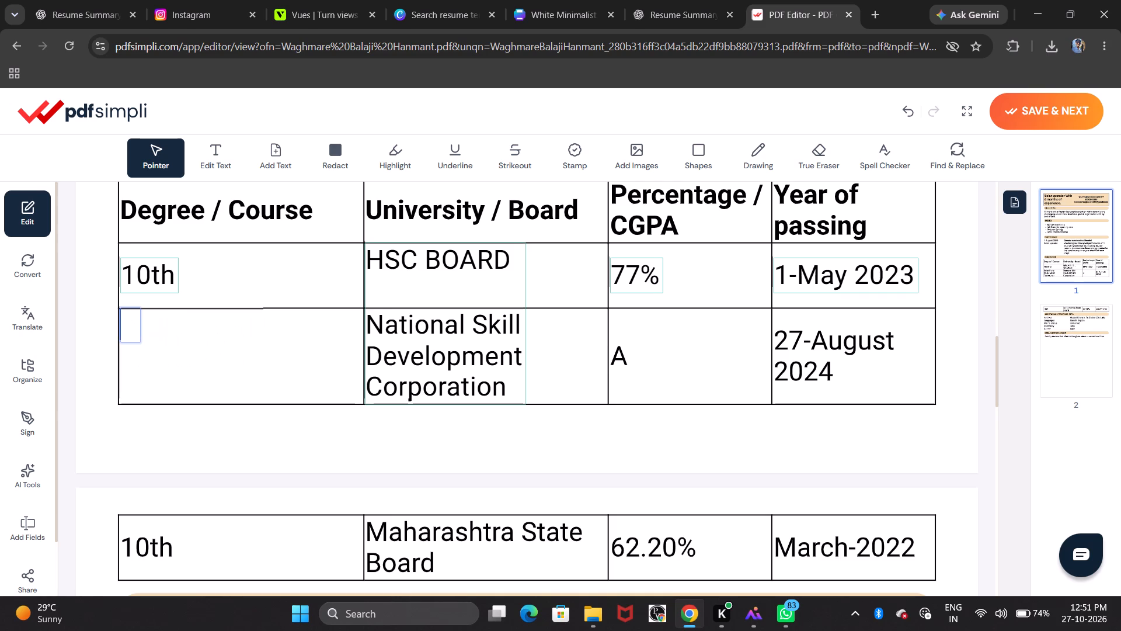
pyautogui.write('12T')
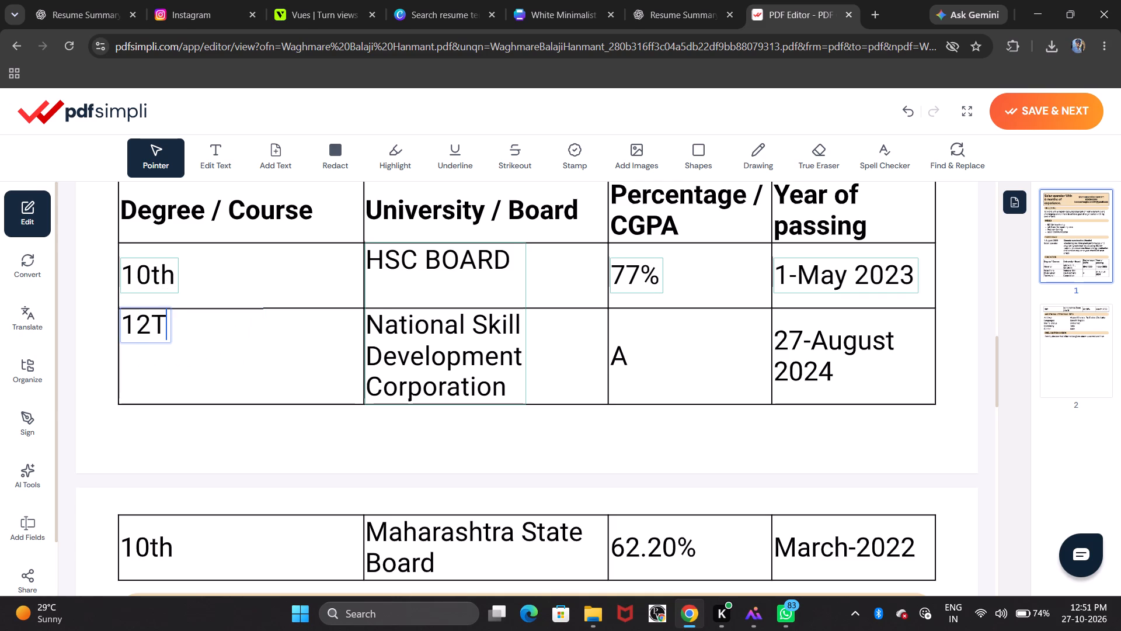
pyautogui.press('BackSpace')
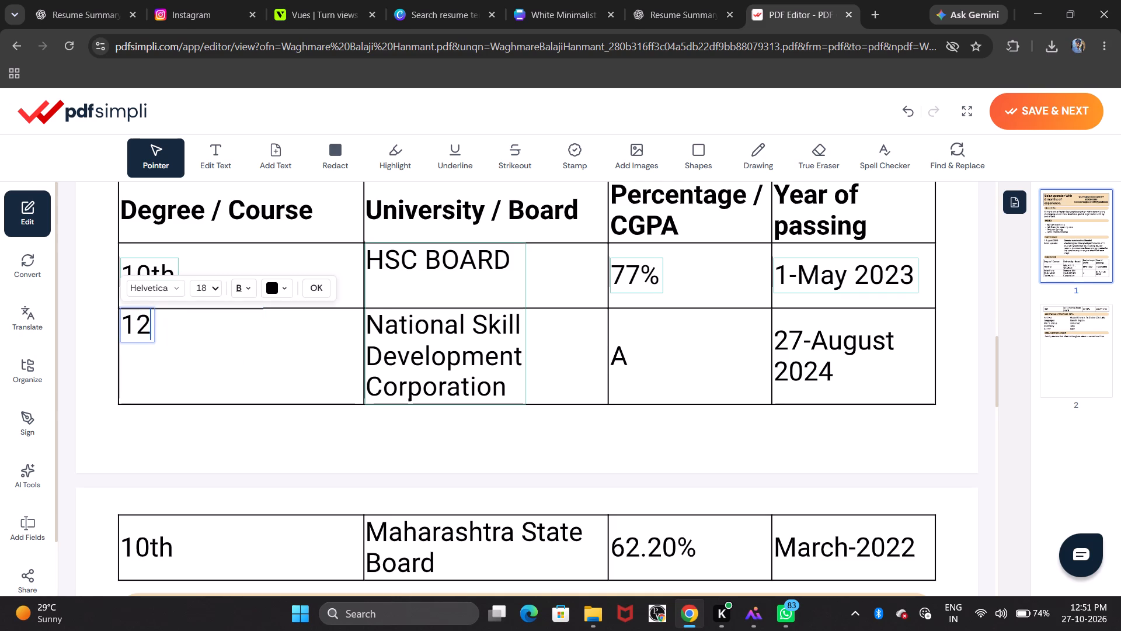
pyautogui.write('th')
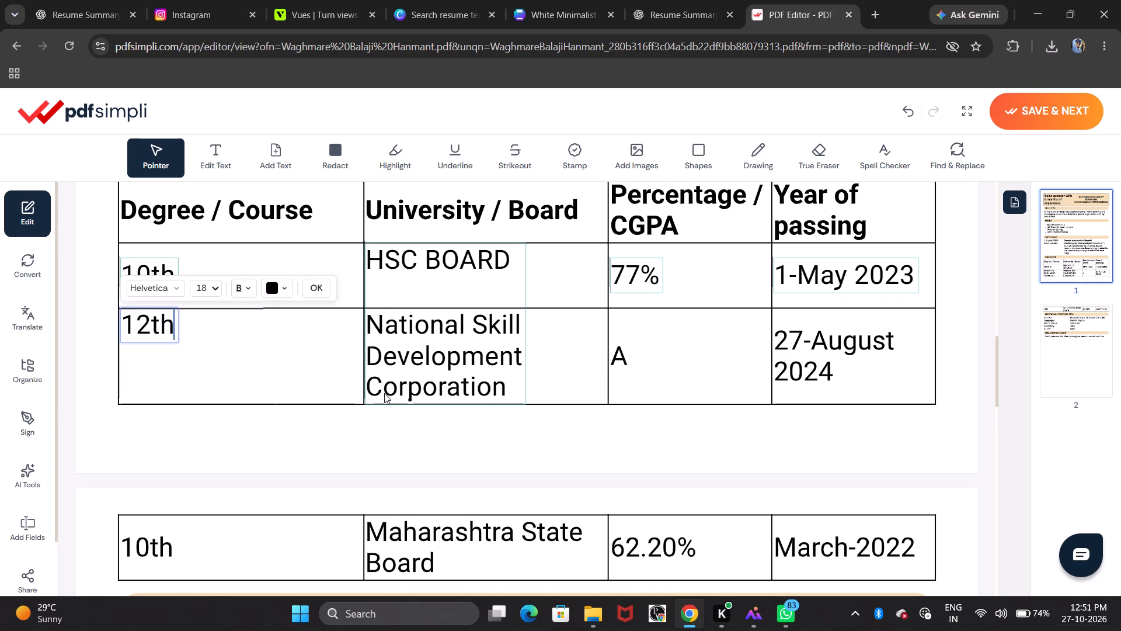
# Replace the University / Board entry in the second data row of the EDUCATION table with "HSC", keeping the first row's text.
pyautogui.doubleClick(414, 371)
pyautogui.click(414, 371)
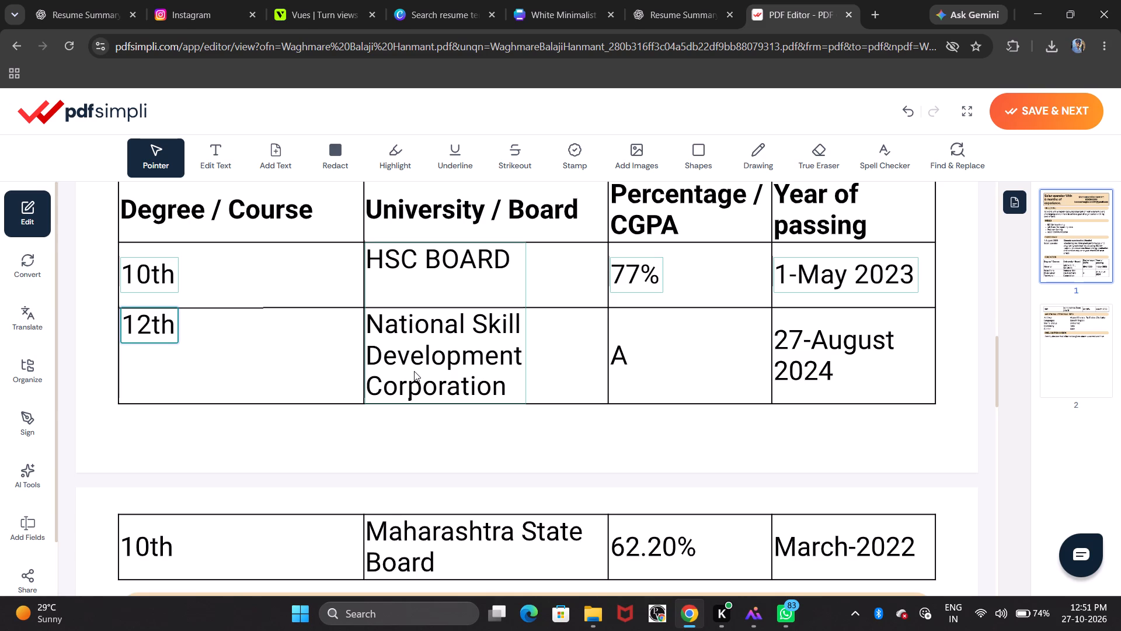
pyautogui.doubleClick(414, 371)
pyautogui.doubleClick(459, 338)
pyautogui.click(451, 360)
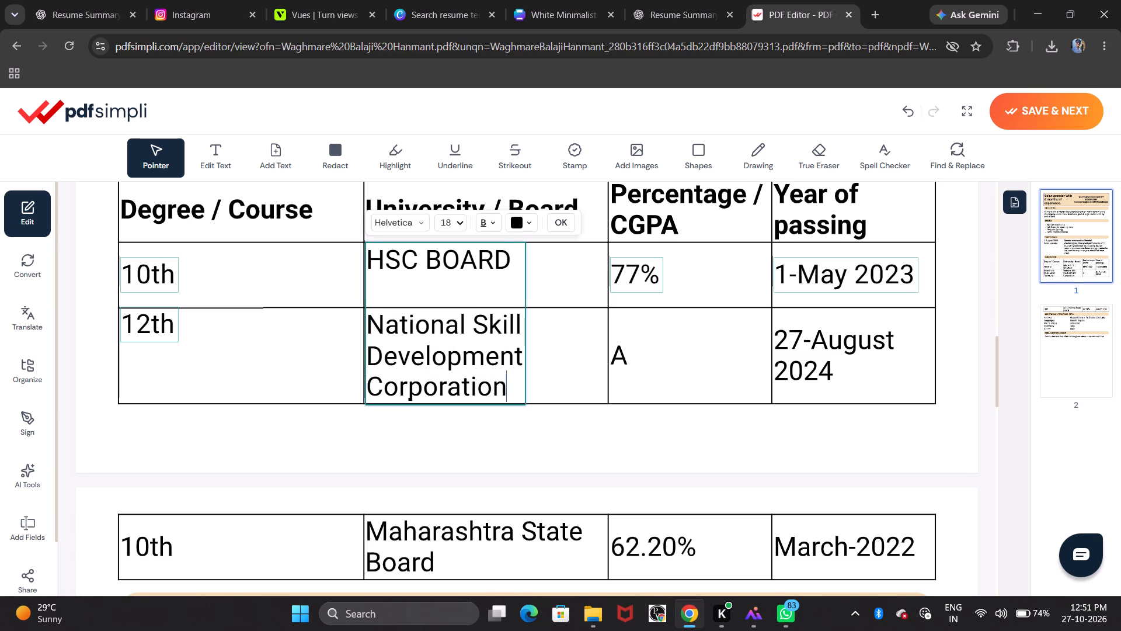
pyautogui.press('BackSpace')
pyautogui.press('BackSpace')
pyautogui.press('BackSpace')
pyautogui.press('BackSpace')
pyautogui.press('BackSpace')
pyautogui.press('BackSpace')
pyautogui.press('BackSpace')
pyautogui.press('BackSpace')
pyautogui.press('BackSpace')
pyautogui.press('BackSpace')
pyautogui.press('BackSpace')
pyautogui.press('BackSpace')
pyautogui.press('BackSpace')
pyautogui.press('BackSpace')
pyautogui.press('BackSpace')
pyautogui.press('BackSpace')
pyautogui.press('BackSpace')
pyautogui.press('BackSpace')
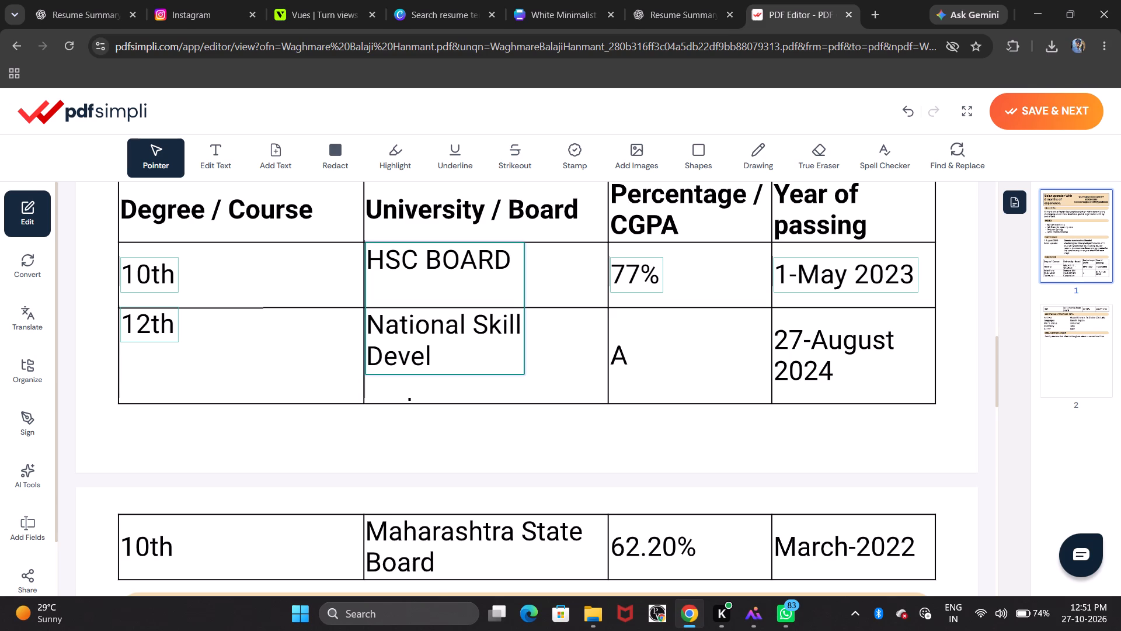
pyautogui.press('BackSpace')
pyautogui.press('BackSpace')
pyautogui.press('BackSpace')
pyautogui.press('BackSpace')
pyautogui.press('BackSpace')
pyautogui.press('BackSpace')
pyautogui.press('BackSpace')
pyautogui.press('BackSpace')
pyautogui.press('BackSpace')
pyautogui.press('BackSpace')
pyautogui.press('BackSpace')
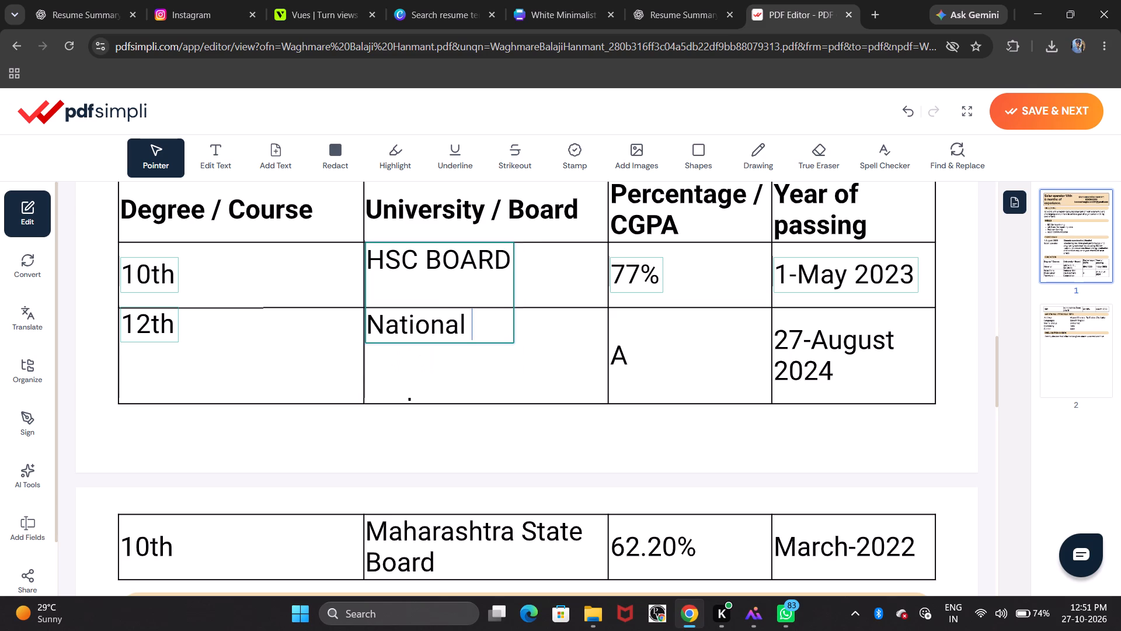
pyautogui.press('BackSpace')
pyautogui.press('BackSpace')
pyautogui.press('BackSpace')
pyautogui.press('BackSpace')
pyautogui.press('BackSpace')
pyautogui.press('BackSpace')
pyautogui.press('BackSpace')
pyautogui.press('BackSpace')
pyautogui.press('BackSpace')
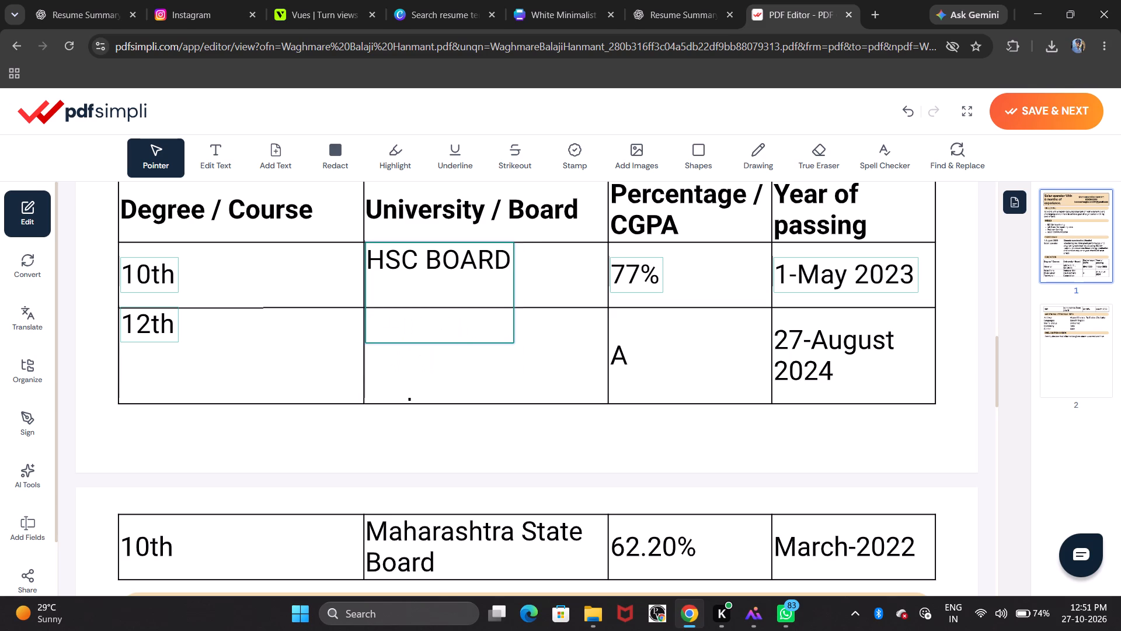
pyautogui.press('h')
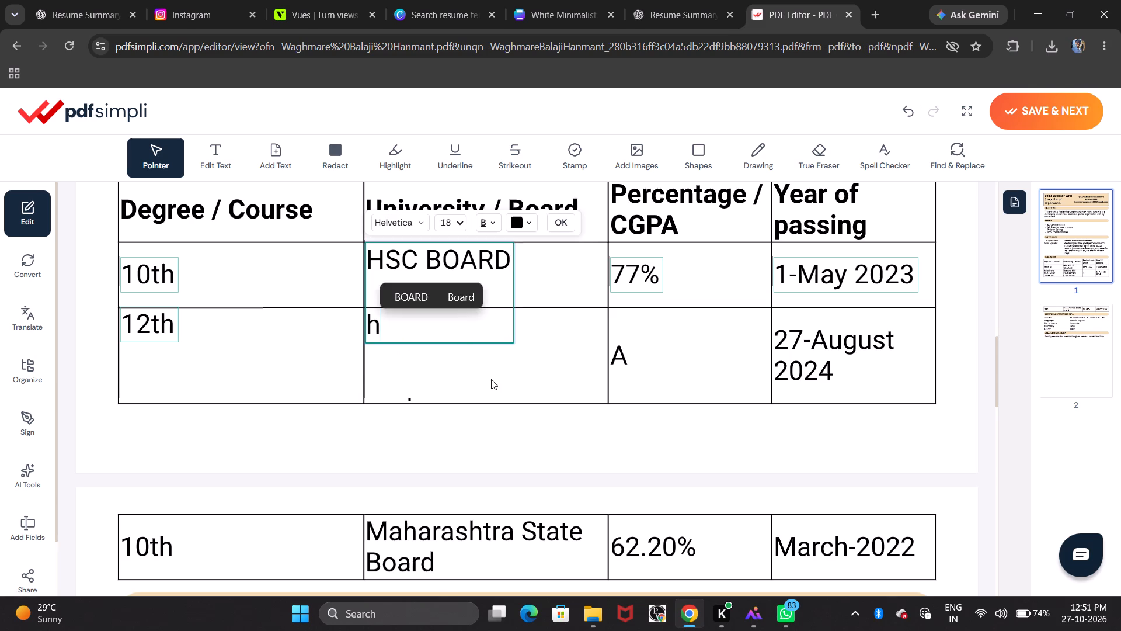
pyautogui.press('BackSpace')
pyautogui.press('h')
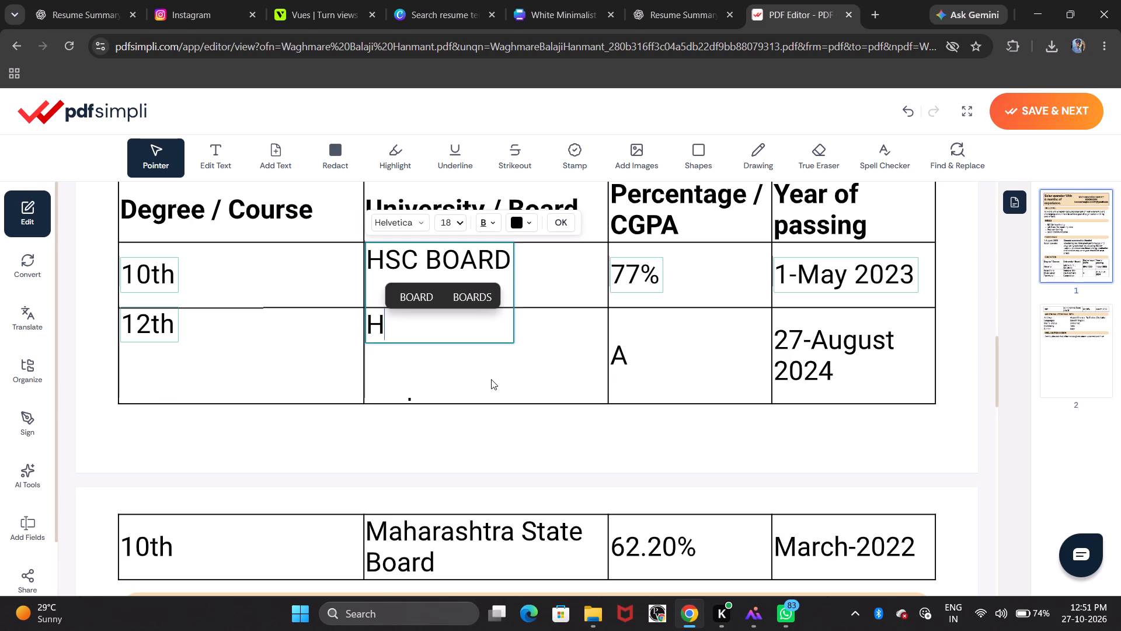
pyautogui.write('SC')
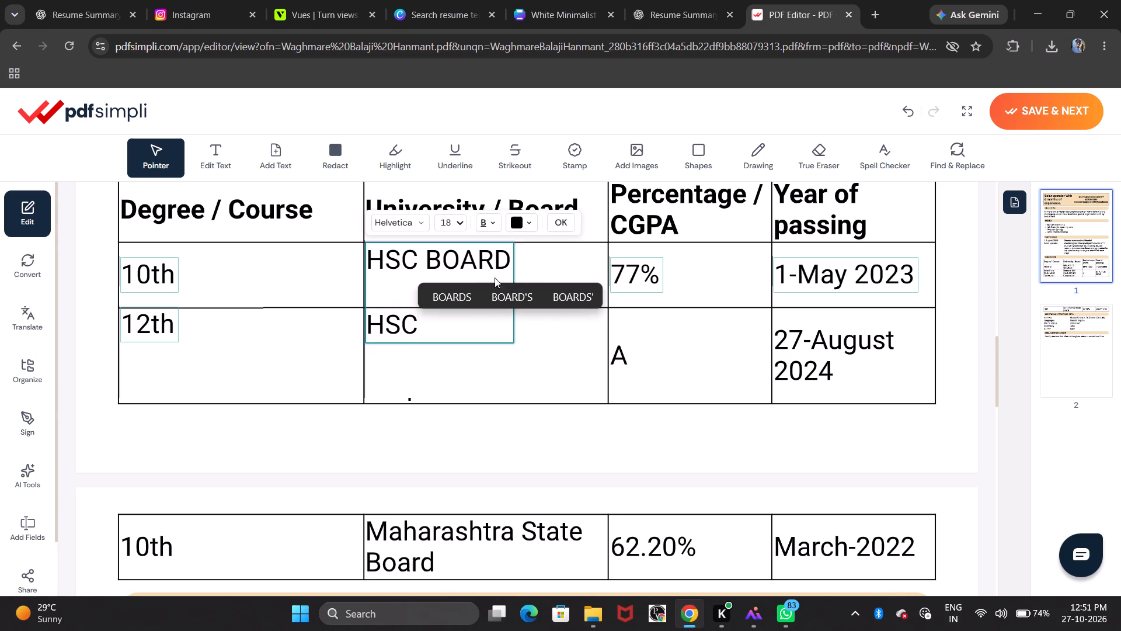
# Correct the University / Board entry in the first data row of the EDUCATION table to "SSC BOARD".
pyautogui.click(505, 266)
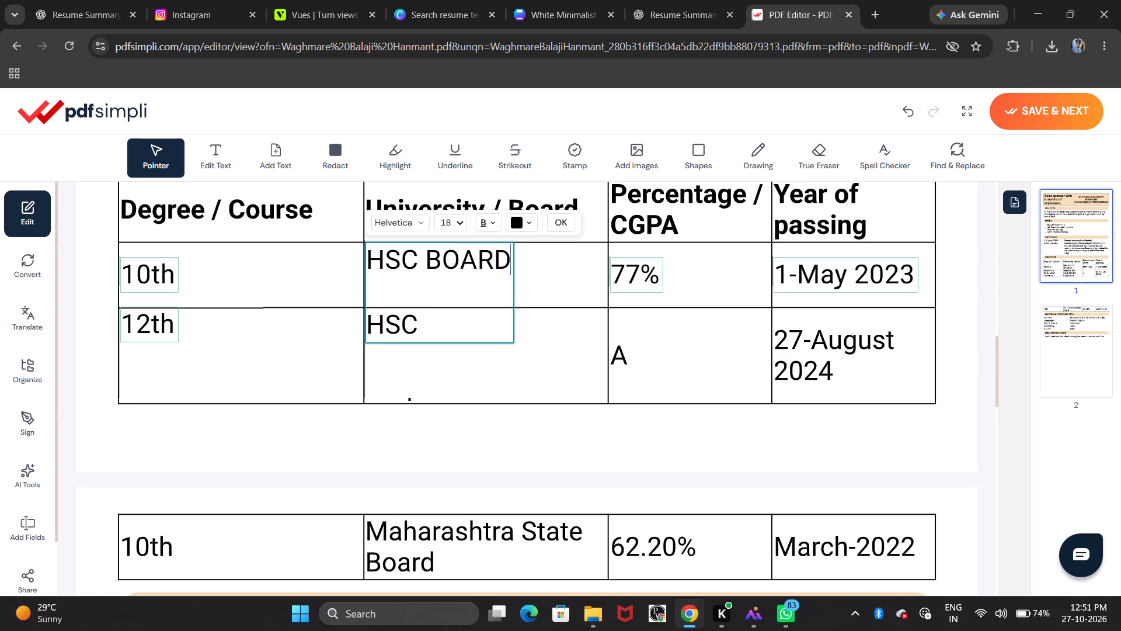
pyautogui.click(384, 262)
pyautogui.press('BackSpace')
pyautogui.press('s')
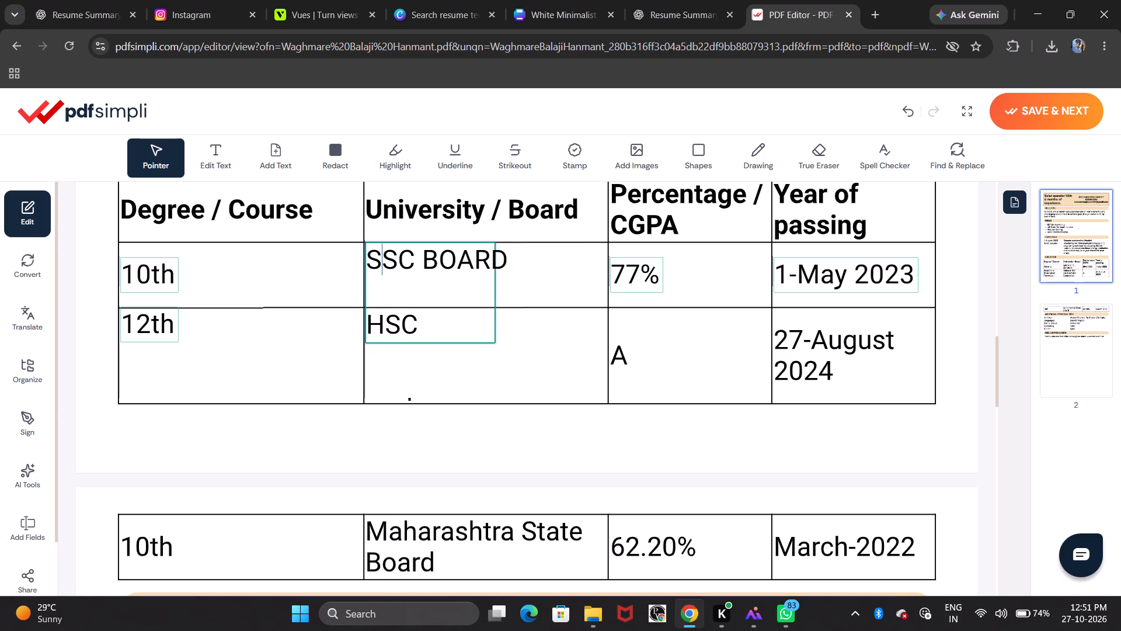
# Set the Percentage / CGPA entry in the second data row of the EDUCATION table to "62%".
pyautogui.click(633, 359)
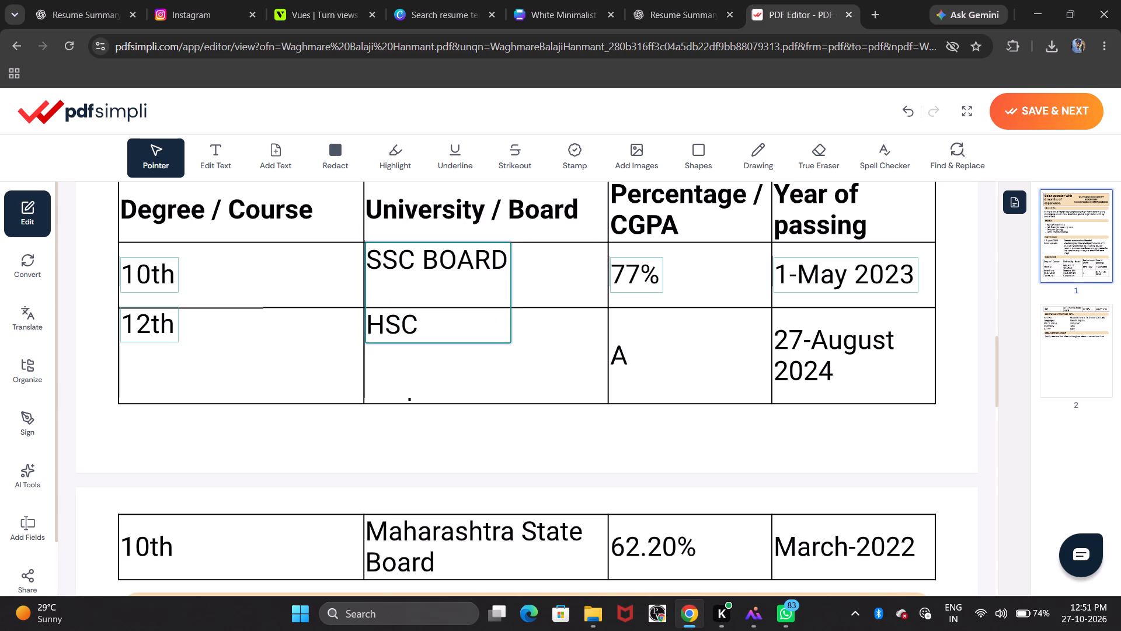
pyautogui.click(633, 359)
pyautogui.doubleClick(633, 359)
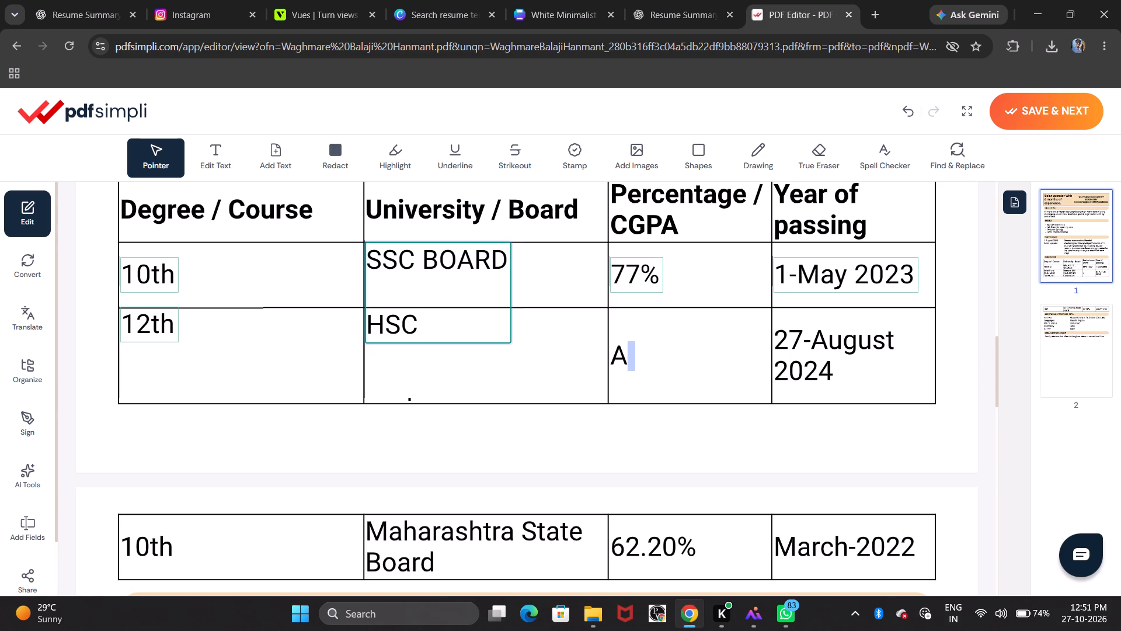
pyautogui.click(624, 356)
pyautogui.click(624, 356)
pyautogui.doubleClick(624, 356)
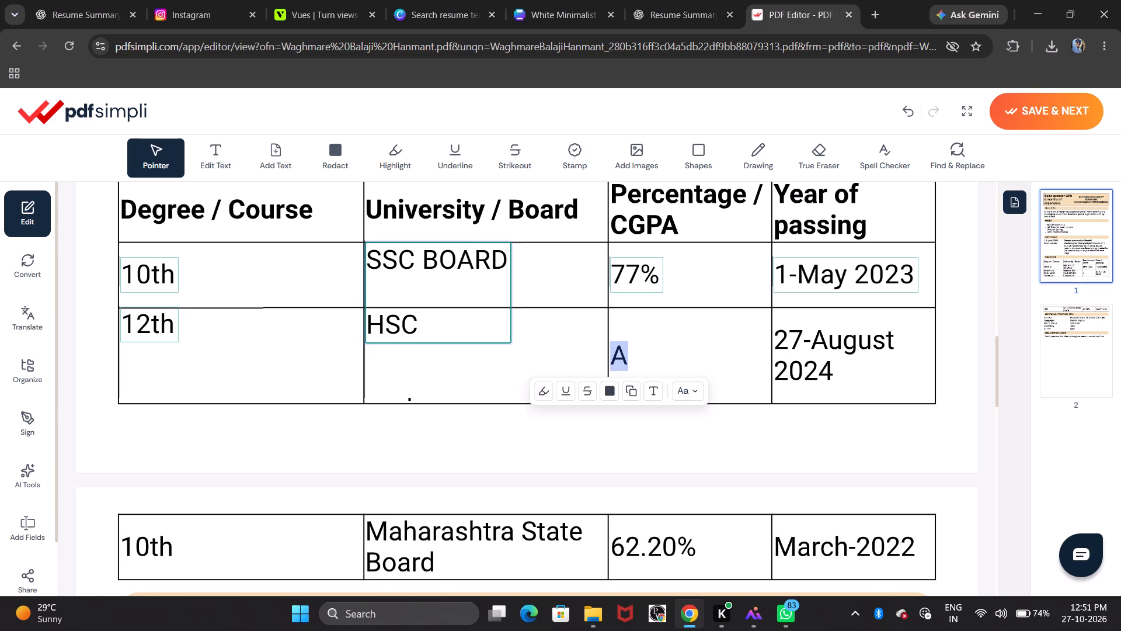
pyautogui.click(624, 356)
pyautogui.click(652, 393)
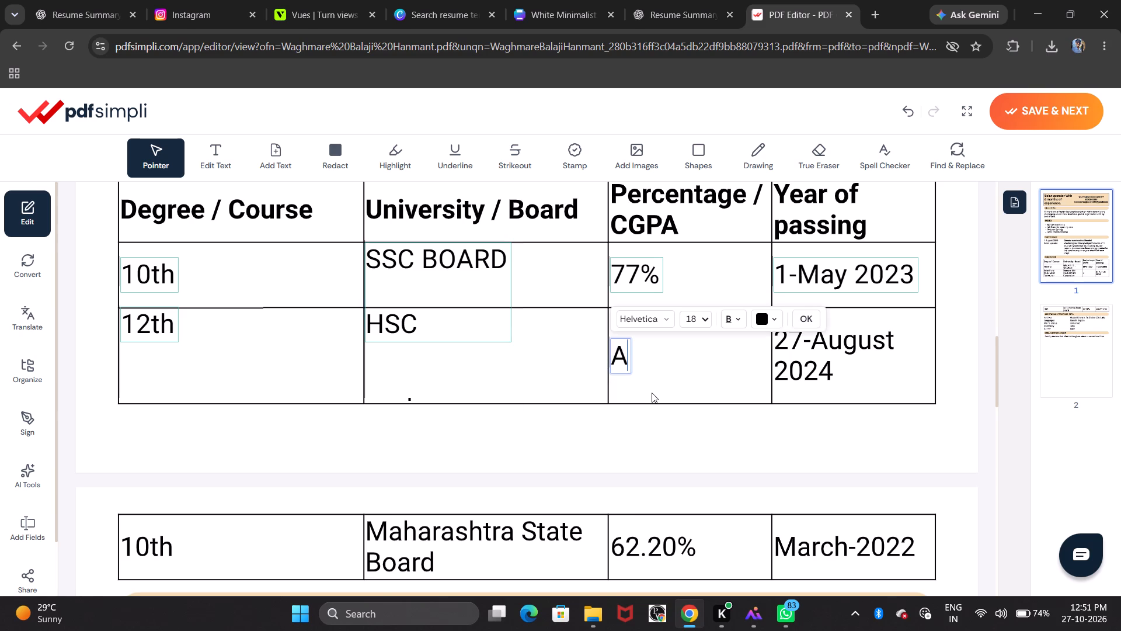
pyautogui.write('62')
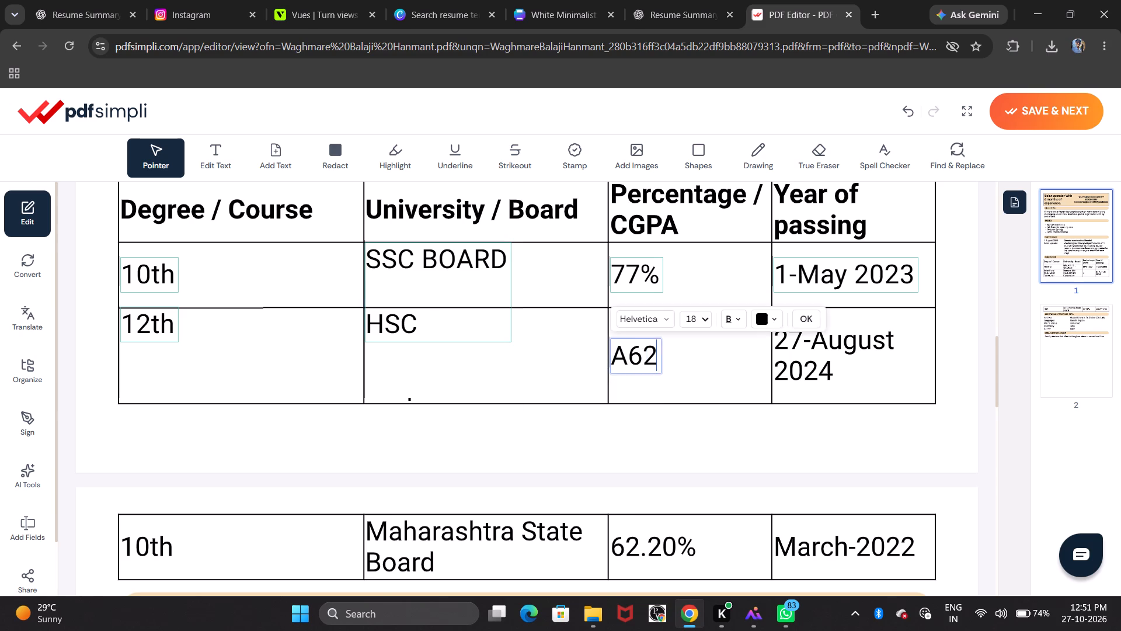
pyautogui.press('BackSpace')
pyautogui.press('BackSpace')
pyautogui.press('BackSpace')
pyautogui.write('62')
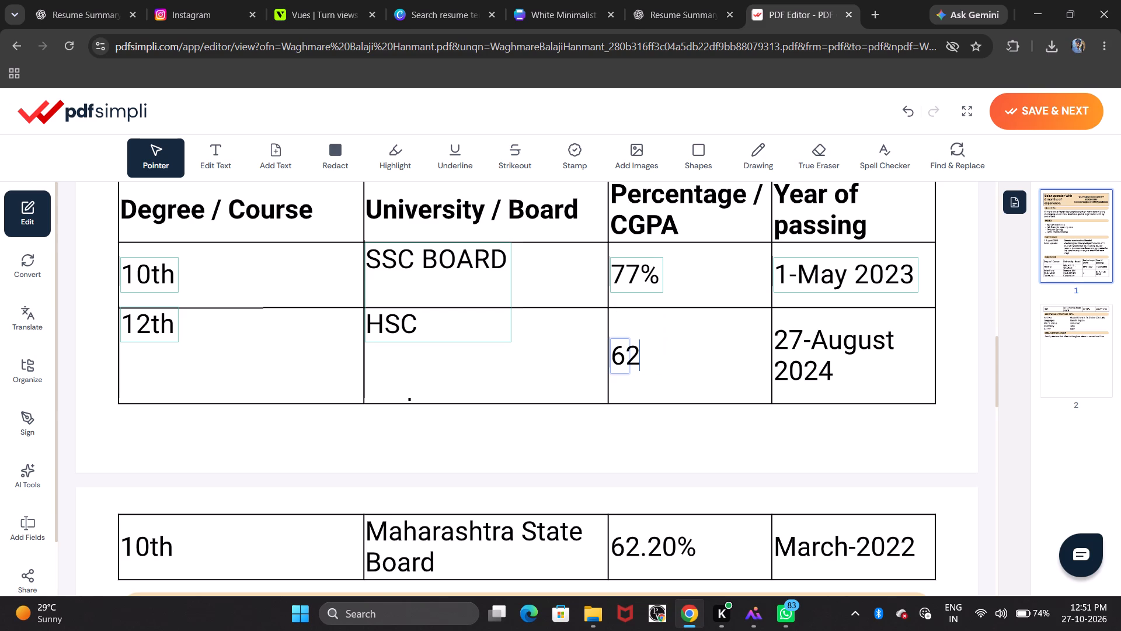
pyautogui.hotkey('shift', '%')
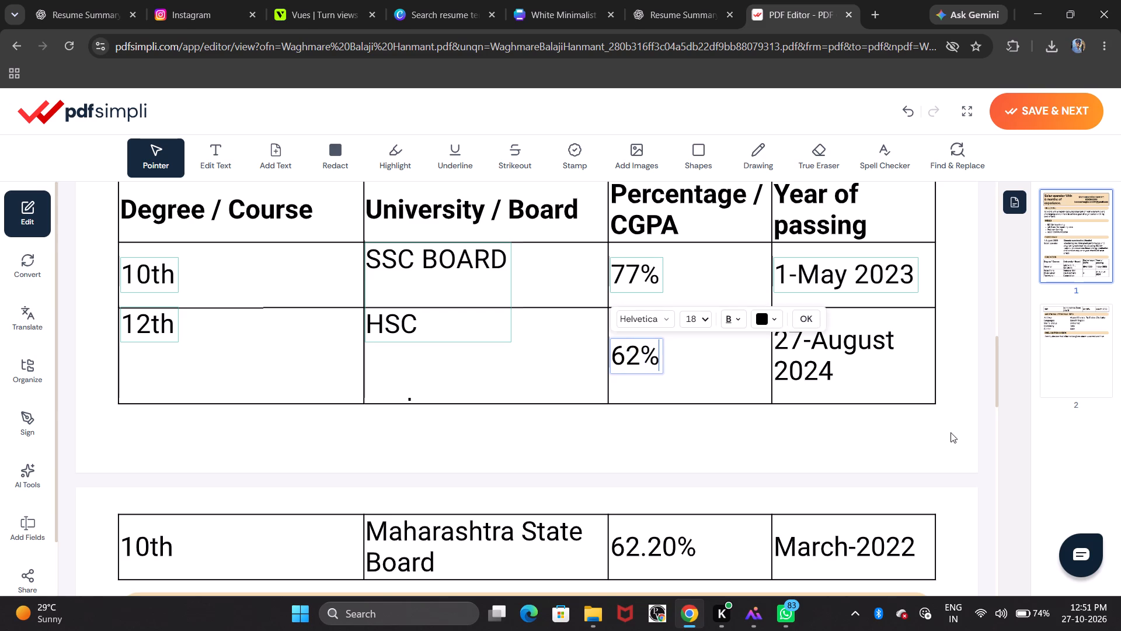
# Change the Year of passing in the second data row of the EDUCATION table to "1-May 2024".
pyautogui.click(844, 367)
pyautogui.click(820, 368)
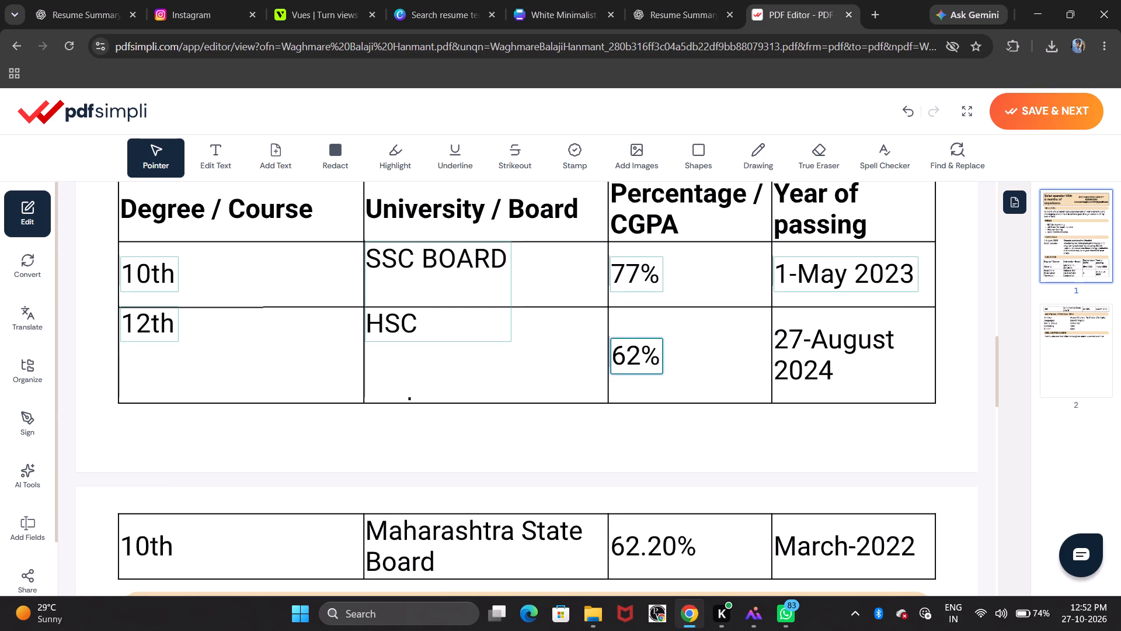
pyautogui.doubleClick(828, 369)
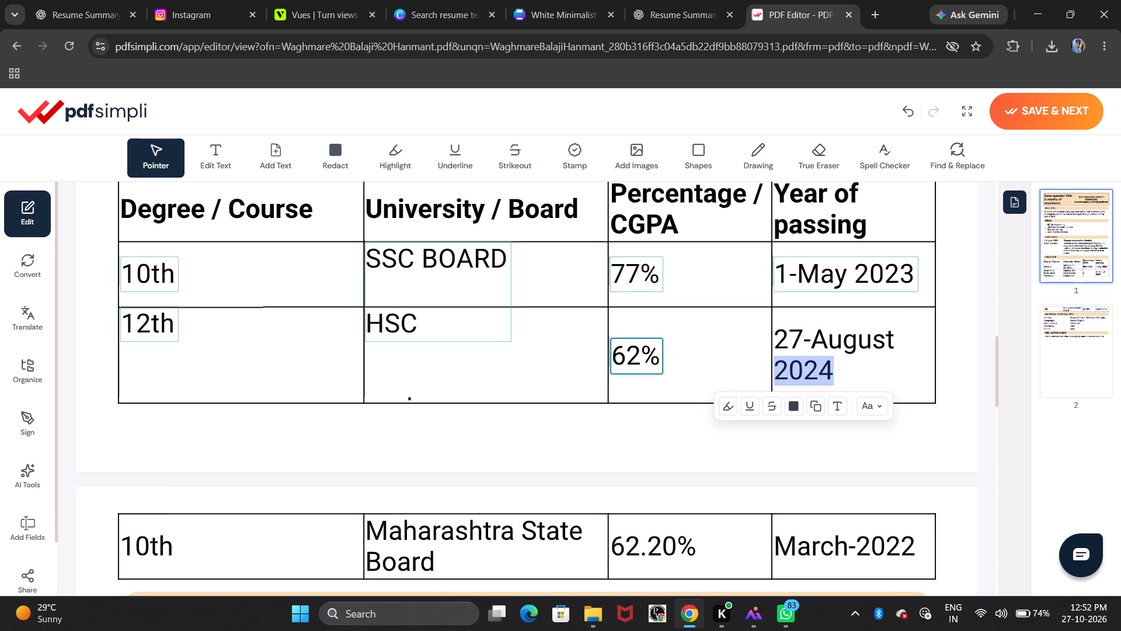
pyautogui.click(837, 401)
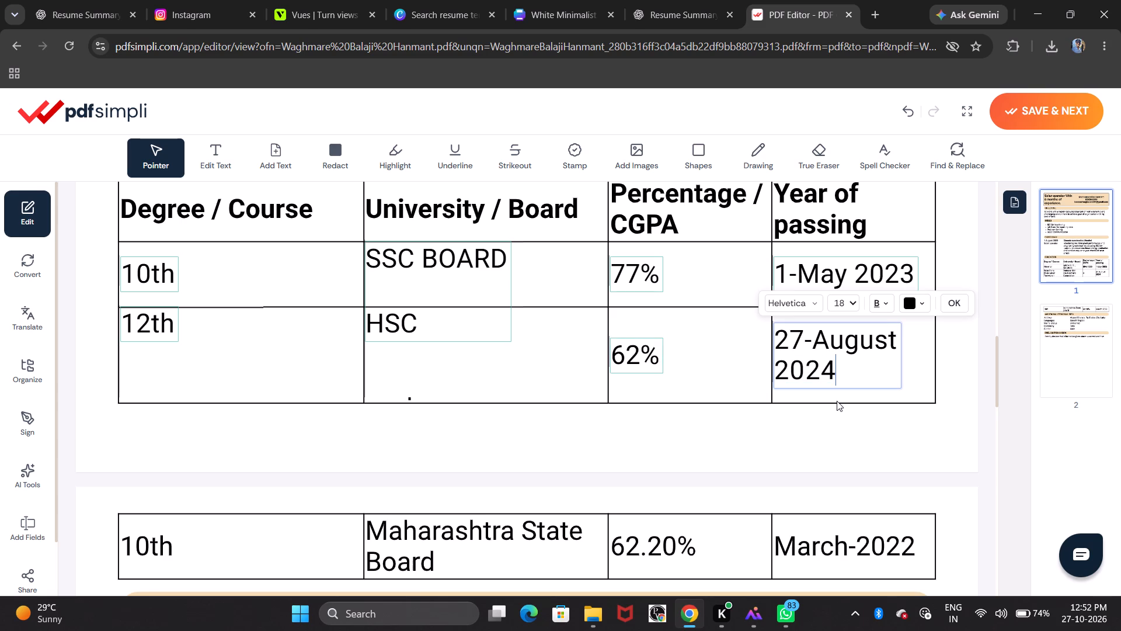
pyautogui.press('BackSpace')
pyautogui.press('4')
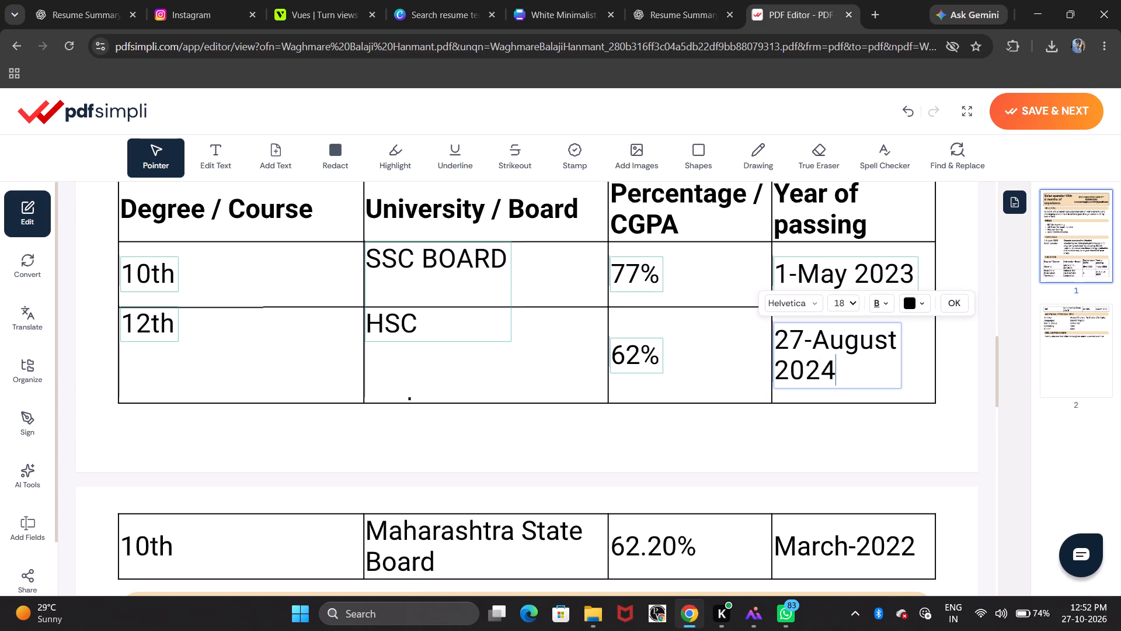
pyautogui.click(893, 335)
pyautogui.press('BackSpace')
pyautogui.press('BackSpace')
pyautogui.press('BackSpace')
pyautogui.press('BackSpace')
pyautogui.press('BackSpace')
pyautogui.press('BackSpace')
pyautogui.press('BackSpace')
pyautogui.press('BackSpace')
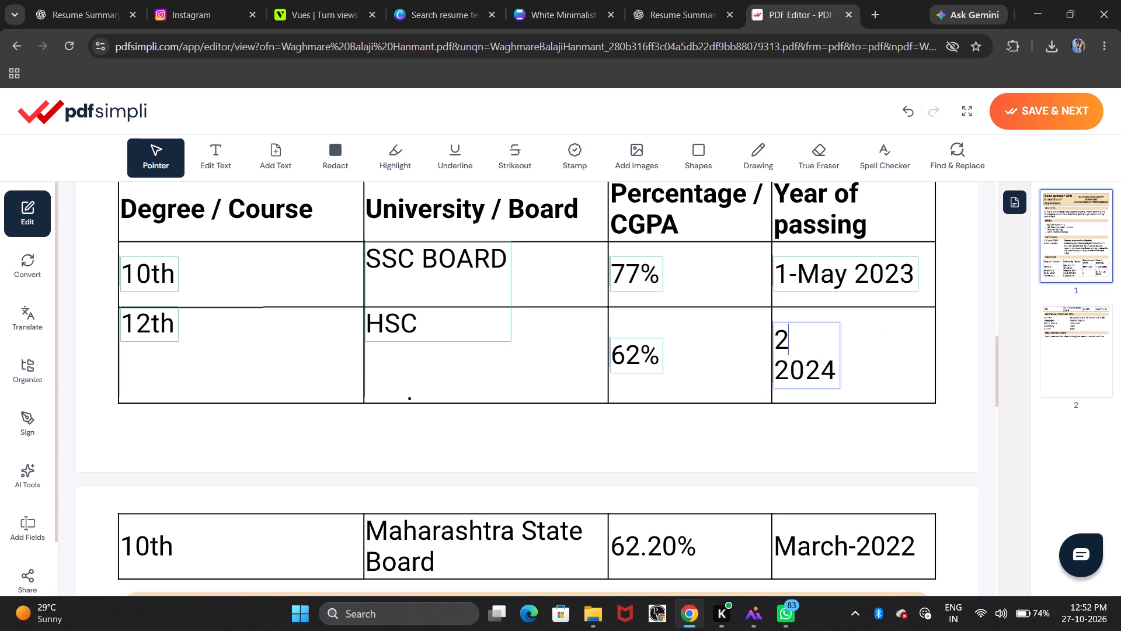
pyautogui.press('BackSpace')
pyautogui.press('1')
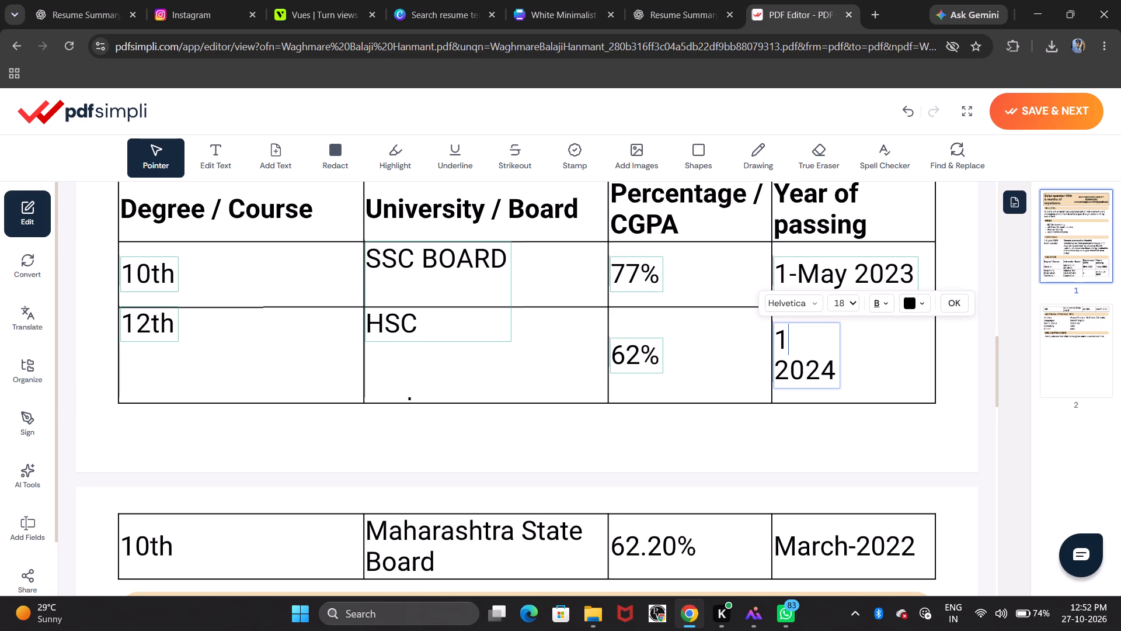
pyautogui.press('-')
pyautogui.press('m')
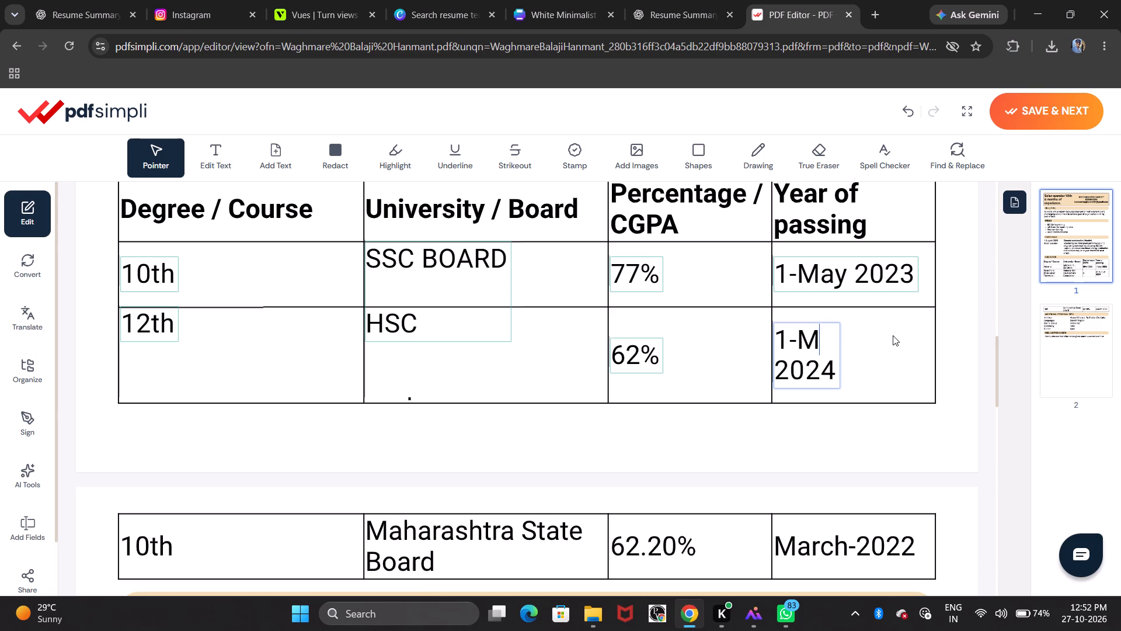
pyautogui.write('ay')
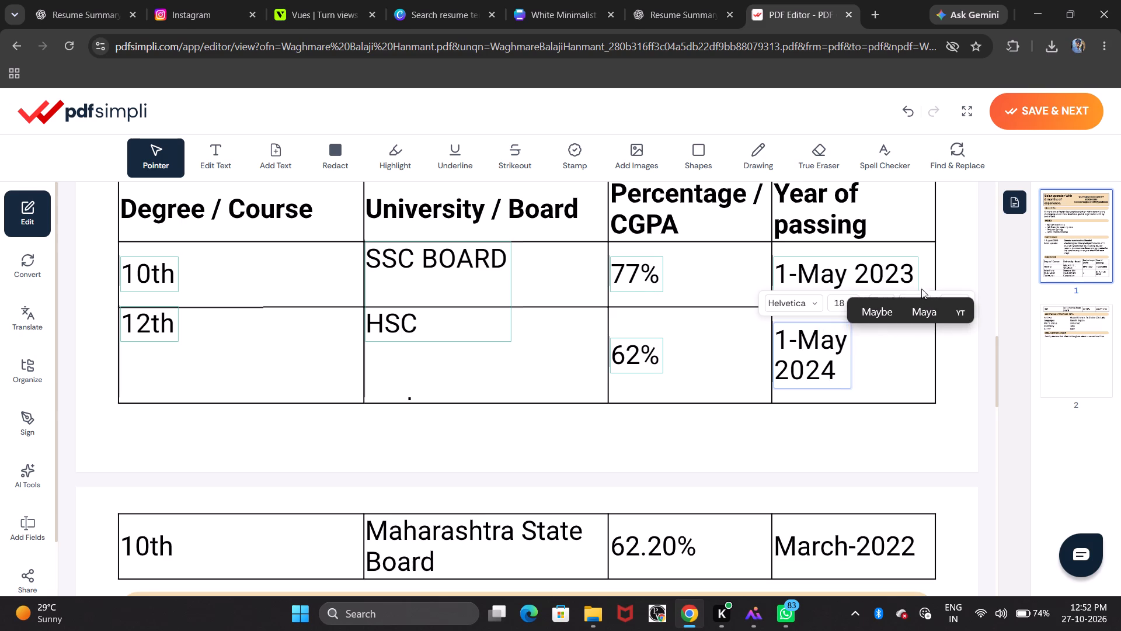
# Change the Year of passing in the first data row of the EDUCATION table to "1-May 2022".
pyautogui.click(913, 273)
pyautogui.doubleClick(903, 273)
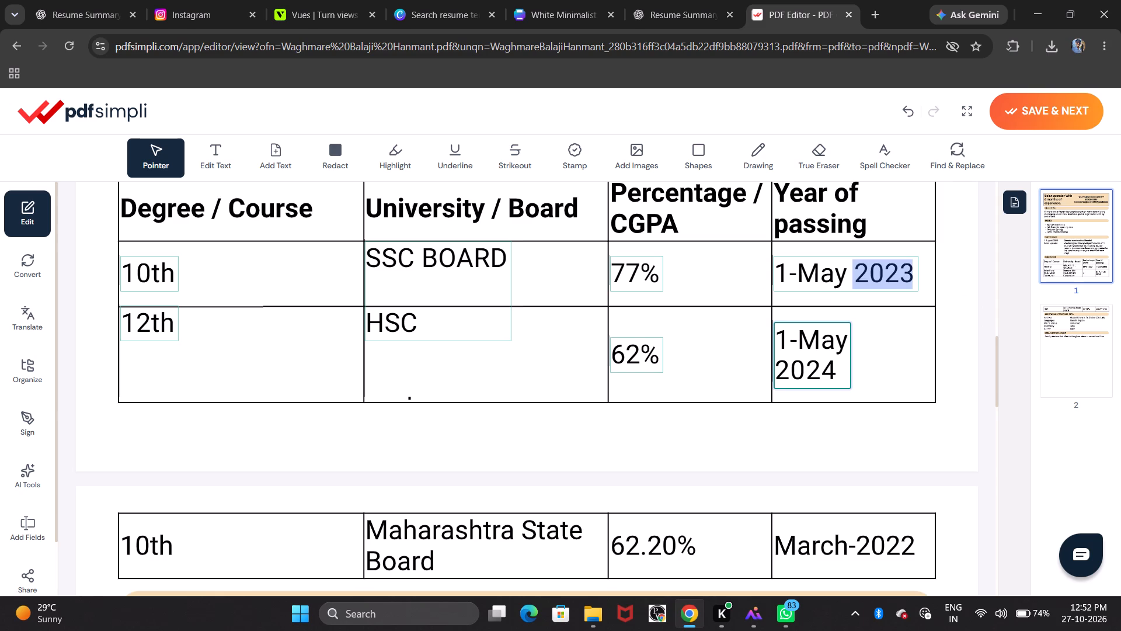
pyautogui.click(917, 309)
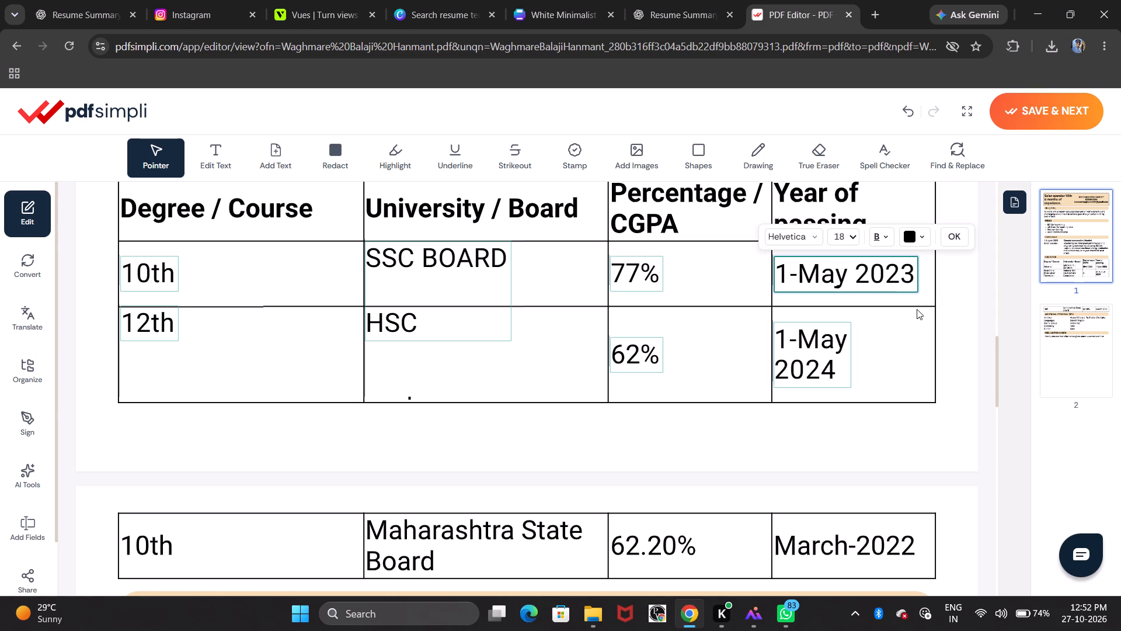
pyautogui.press('BackSpace')
pyautogui.press('2')
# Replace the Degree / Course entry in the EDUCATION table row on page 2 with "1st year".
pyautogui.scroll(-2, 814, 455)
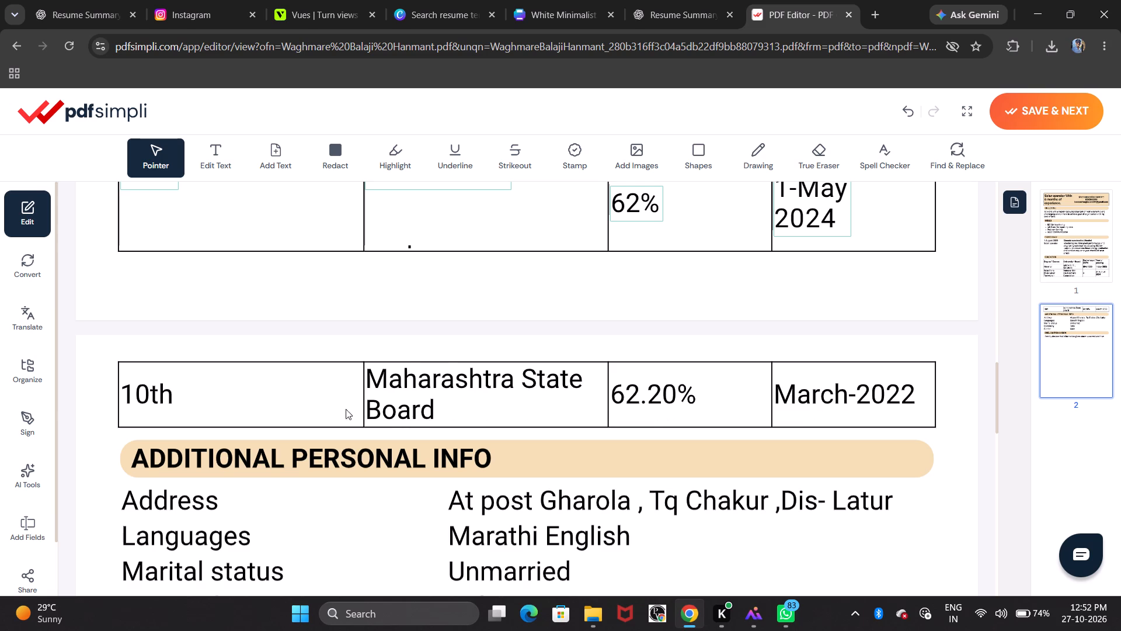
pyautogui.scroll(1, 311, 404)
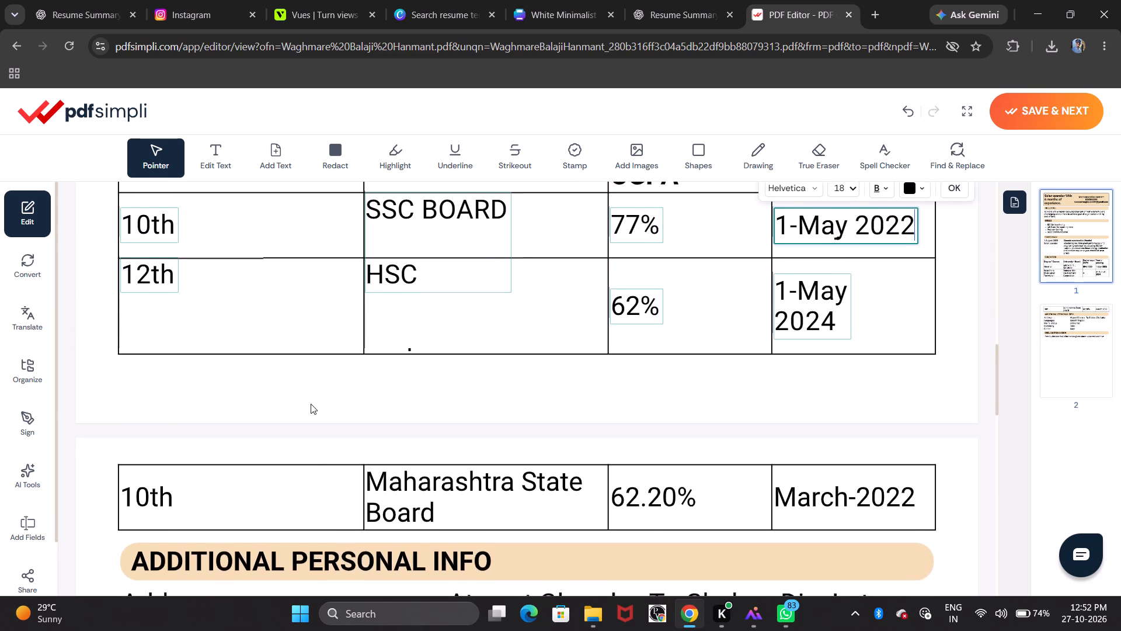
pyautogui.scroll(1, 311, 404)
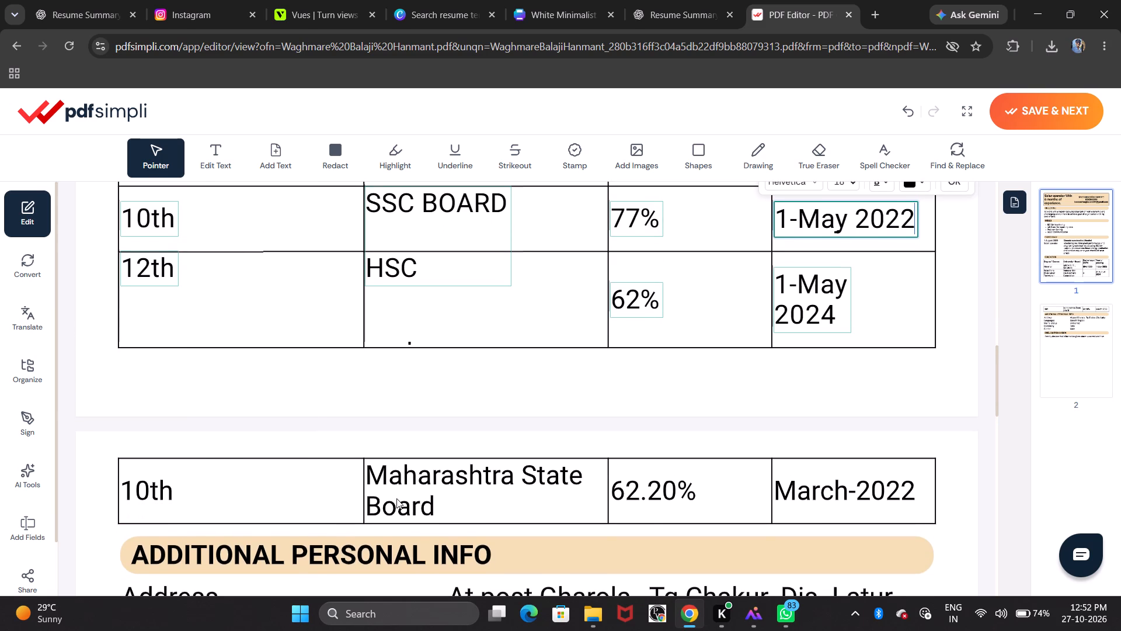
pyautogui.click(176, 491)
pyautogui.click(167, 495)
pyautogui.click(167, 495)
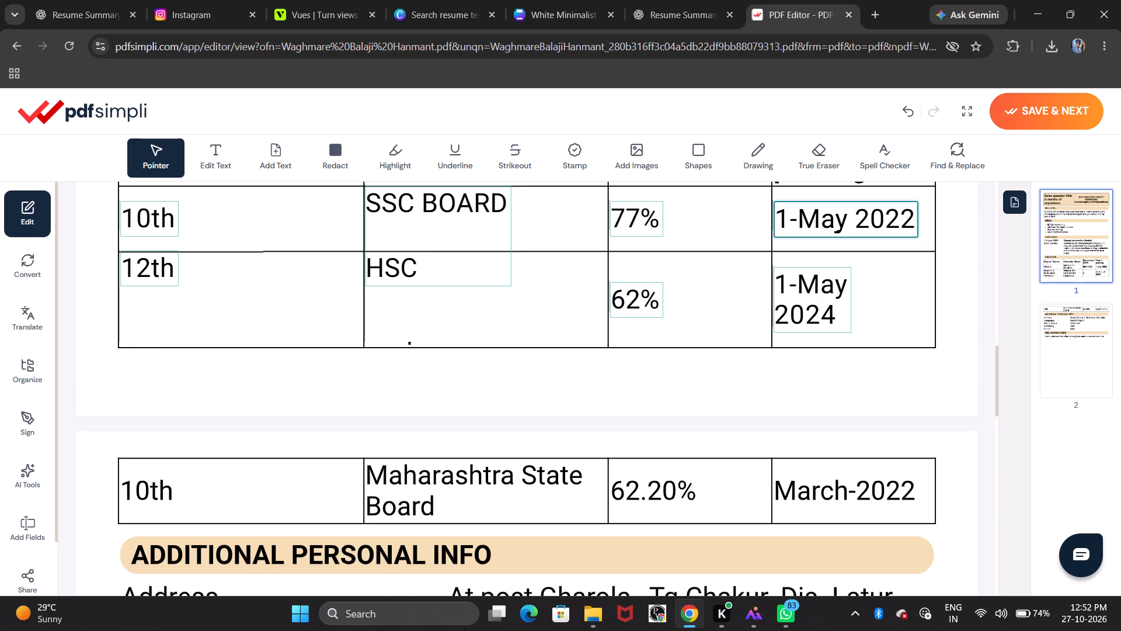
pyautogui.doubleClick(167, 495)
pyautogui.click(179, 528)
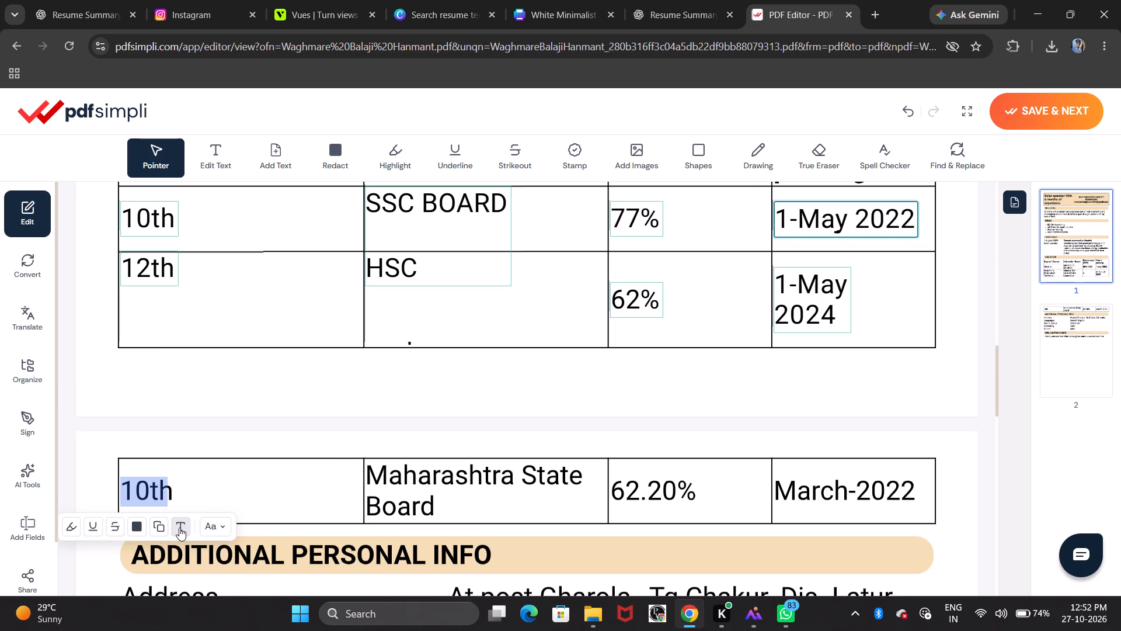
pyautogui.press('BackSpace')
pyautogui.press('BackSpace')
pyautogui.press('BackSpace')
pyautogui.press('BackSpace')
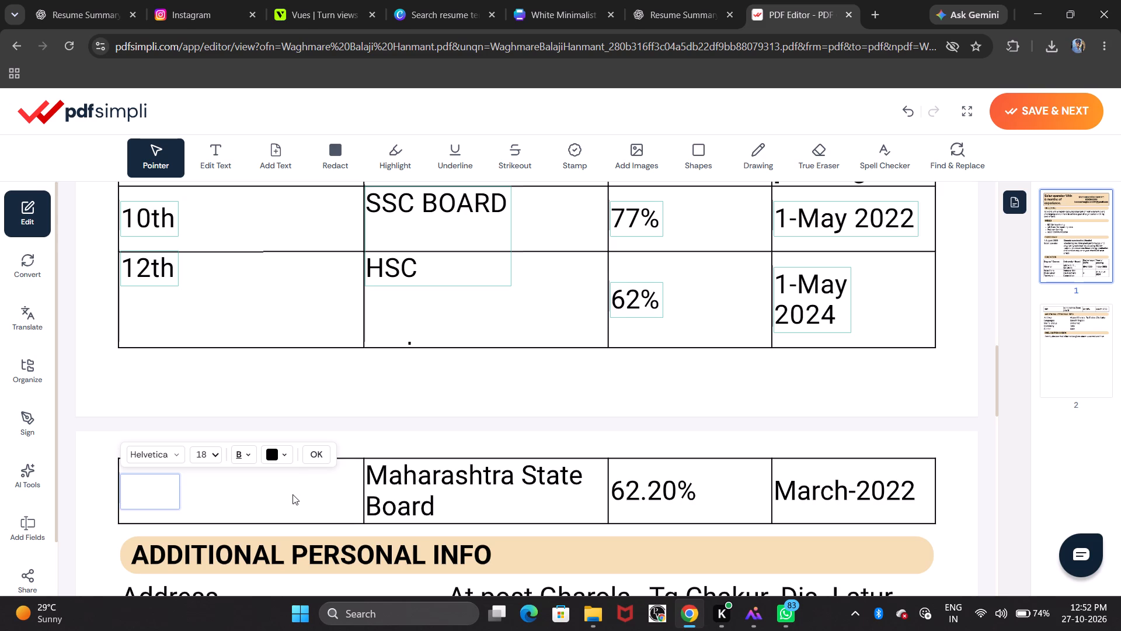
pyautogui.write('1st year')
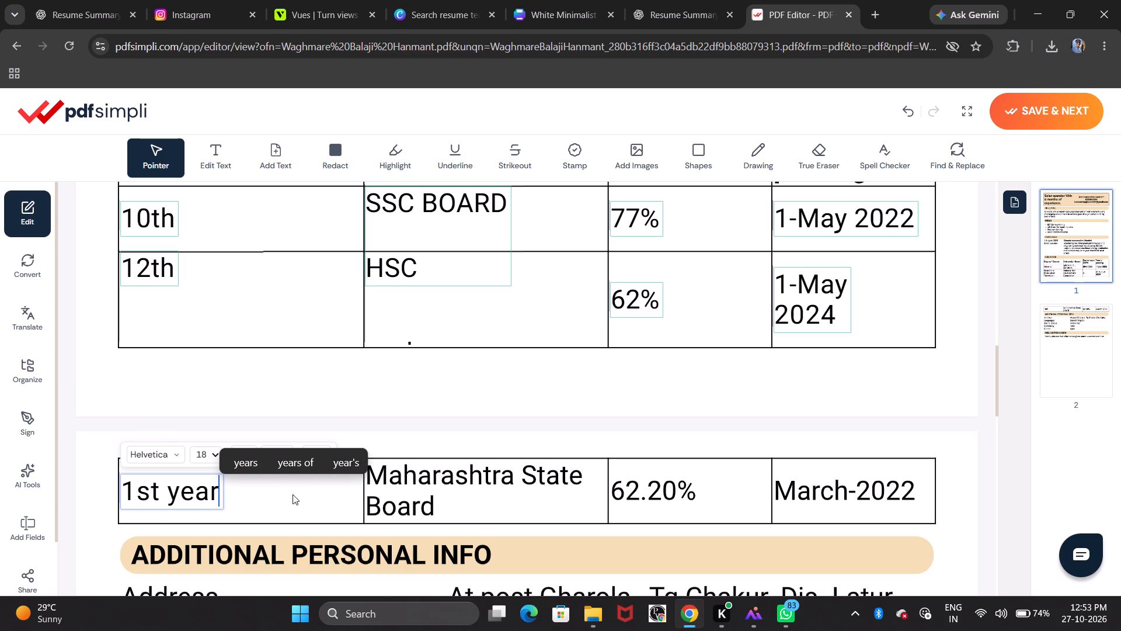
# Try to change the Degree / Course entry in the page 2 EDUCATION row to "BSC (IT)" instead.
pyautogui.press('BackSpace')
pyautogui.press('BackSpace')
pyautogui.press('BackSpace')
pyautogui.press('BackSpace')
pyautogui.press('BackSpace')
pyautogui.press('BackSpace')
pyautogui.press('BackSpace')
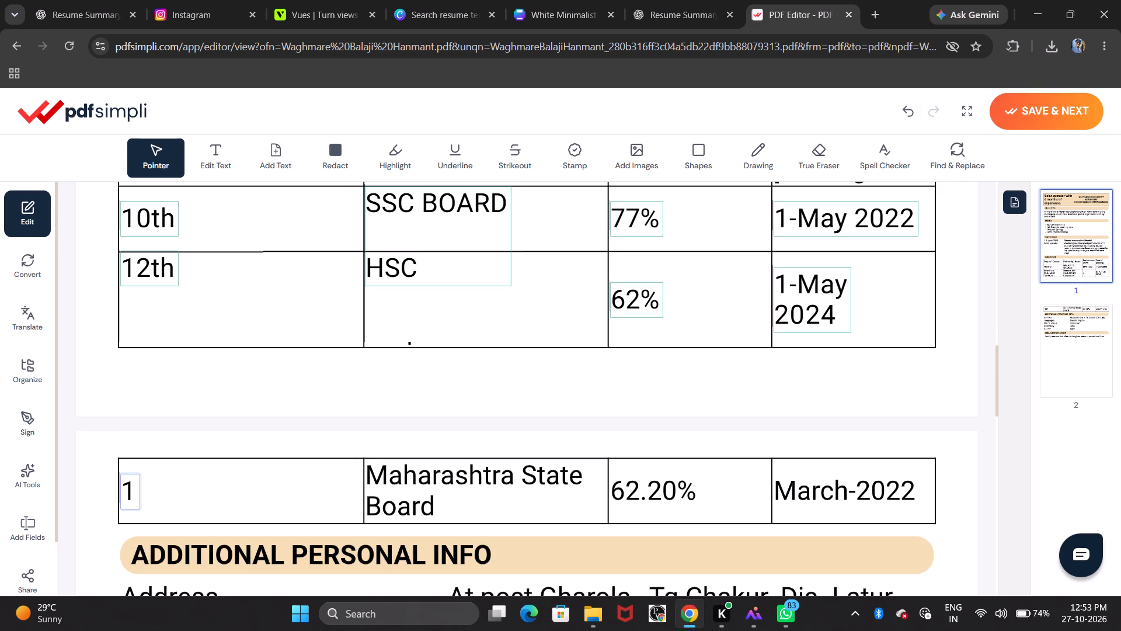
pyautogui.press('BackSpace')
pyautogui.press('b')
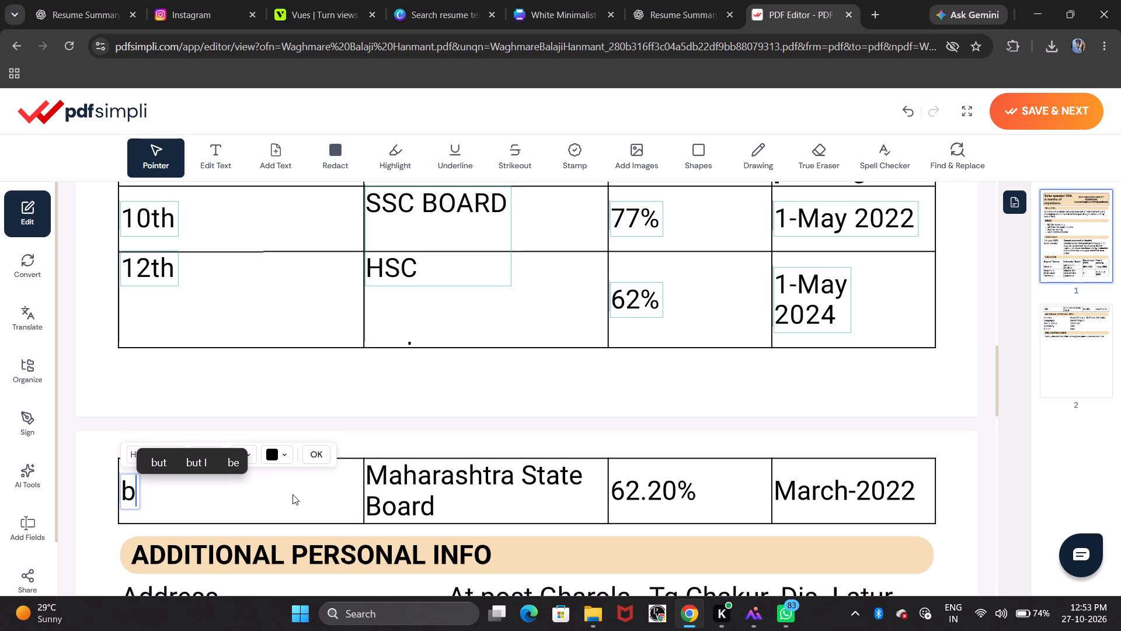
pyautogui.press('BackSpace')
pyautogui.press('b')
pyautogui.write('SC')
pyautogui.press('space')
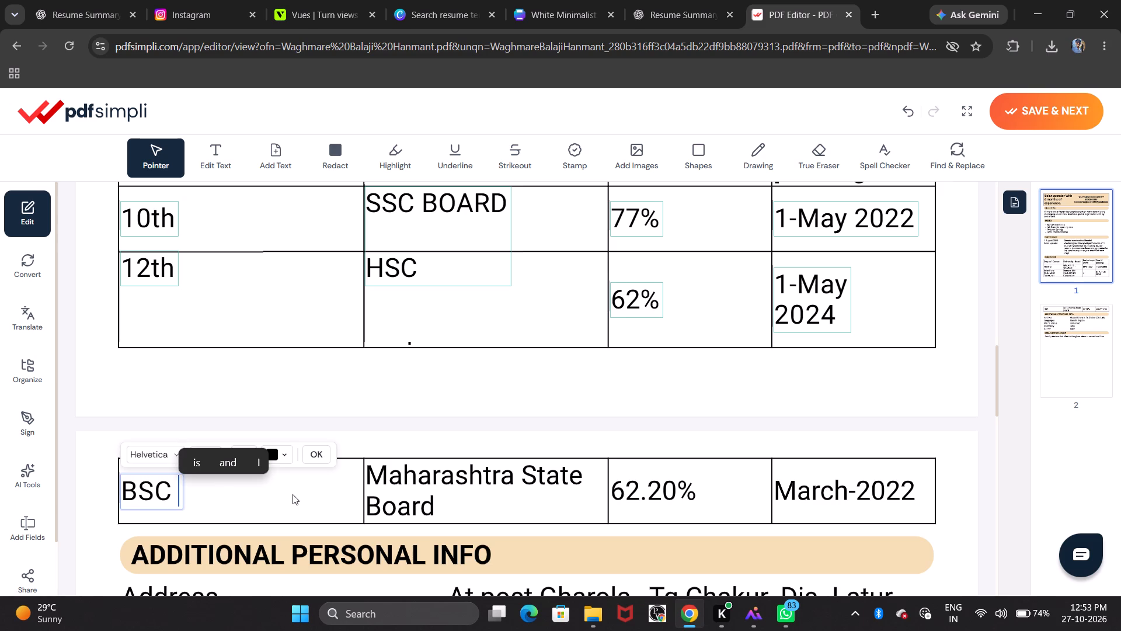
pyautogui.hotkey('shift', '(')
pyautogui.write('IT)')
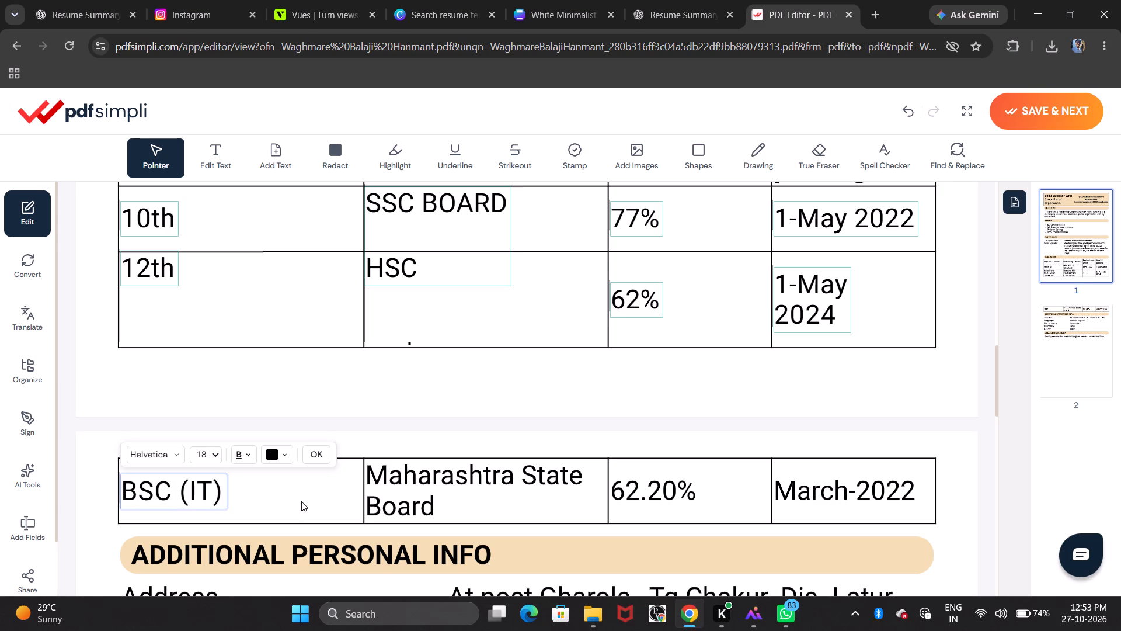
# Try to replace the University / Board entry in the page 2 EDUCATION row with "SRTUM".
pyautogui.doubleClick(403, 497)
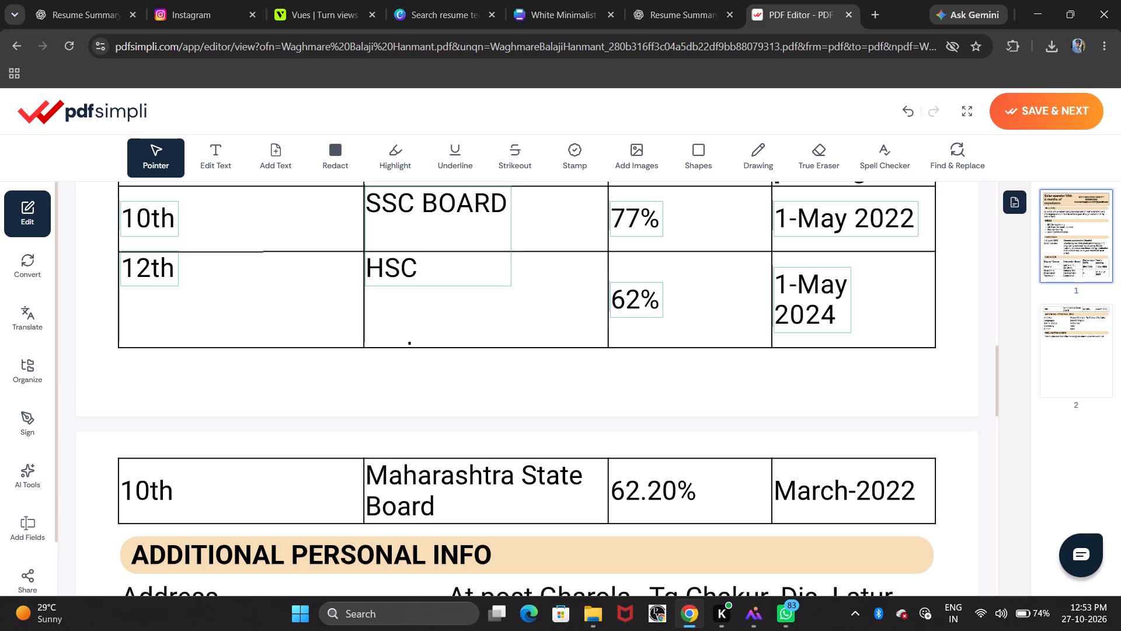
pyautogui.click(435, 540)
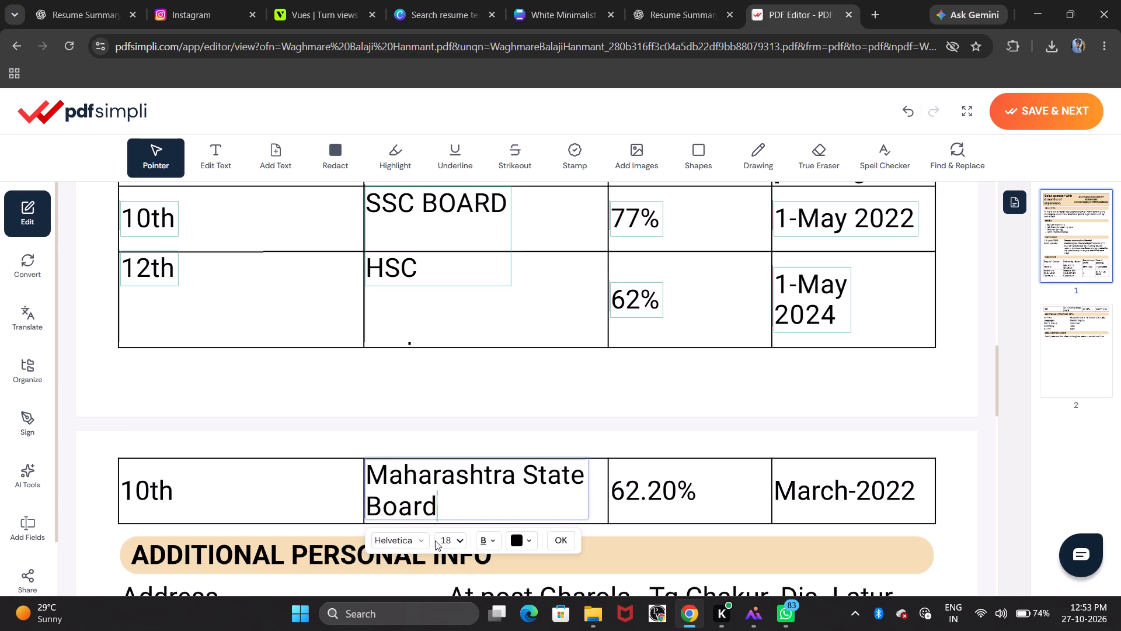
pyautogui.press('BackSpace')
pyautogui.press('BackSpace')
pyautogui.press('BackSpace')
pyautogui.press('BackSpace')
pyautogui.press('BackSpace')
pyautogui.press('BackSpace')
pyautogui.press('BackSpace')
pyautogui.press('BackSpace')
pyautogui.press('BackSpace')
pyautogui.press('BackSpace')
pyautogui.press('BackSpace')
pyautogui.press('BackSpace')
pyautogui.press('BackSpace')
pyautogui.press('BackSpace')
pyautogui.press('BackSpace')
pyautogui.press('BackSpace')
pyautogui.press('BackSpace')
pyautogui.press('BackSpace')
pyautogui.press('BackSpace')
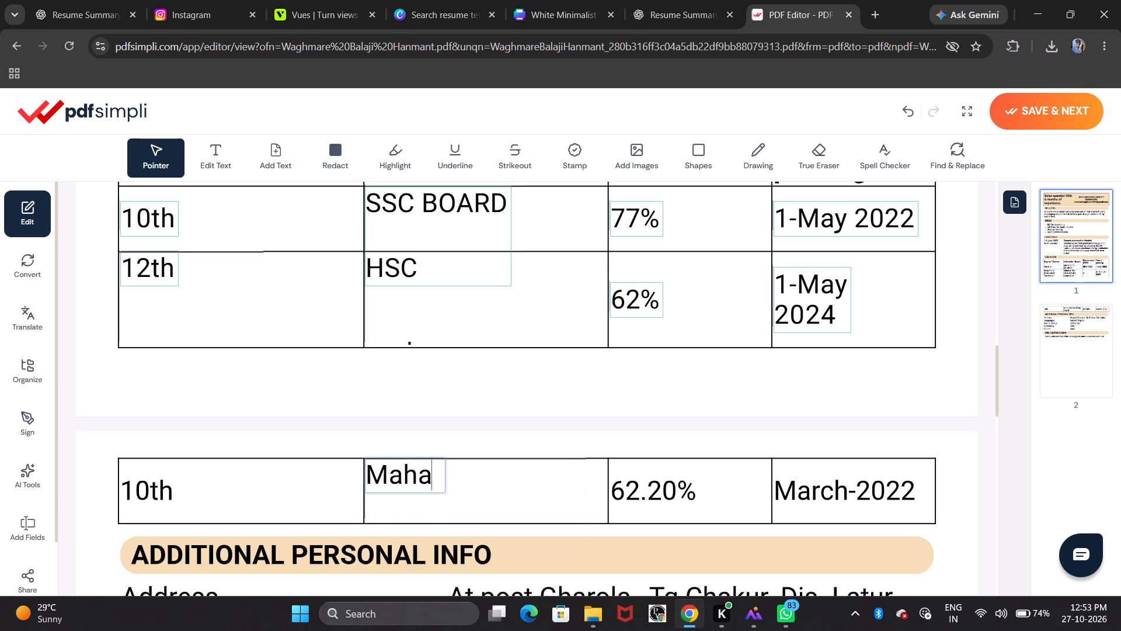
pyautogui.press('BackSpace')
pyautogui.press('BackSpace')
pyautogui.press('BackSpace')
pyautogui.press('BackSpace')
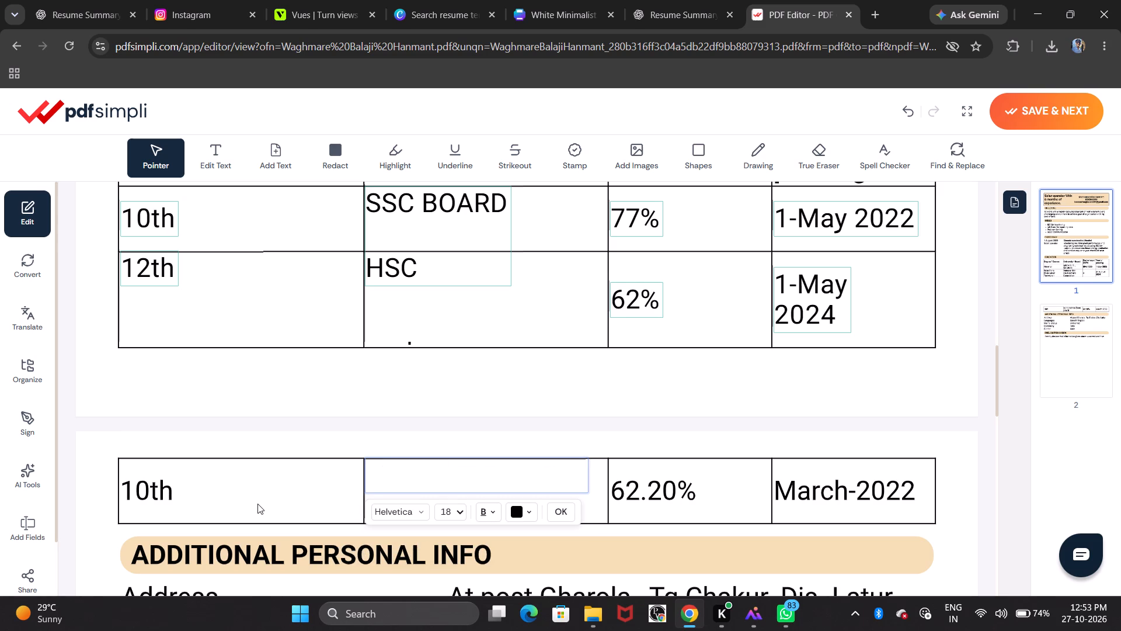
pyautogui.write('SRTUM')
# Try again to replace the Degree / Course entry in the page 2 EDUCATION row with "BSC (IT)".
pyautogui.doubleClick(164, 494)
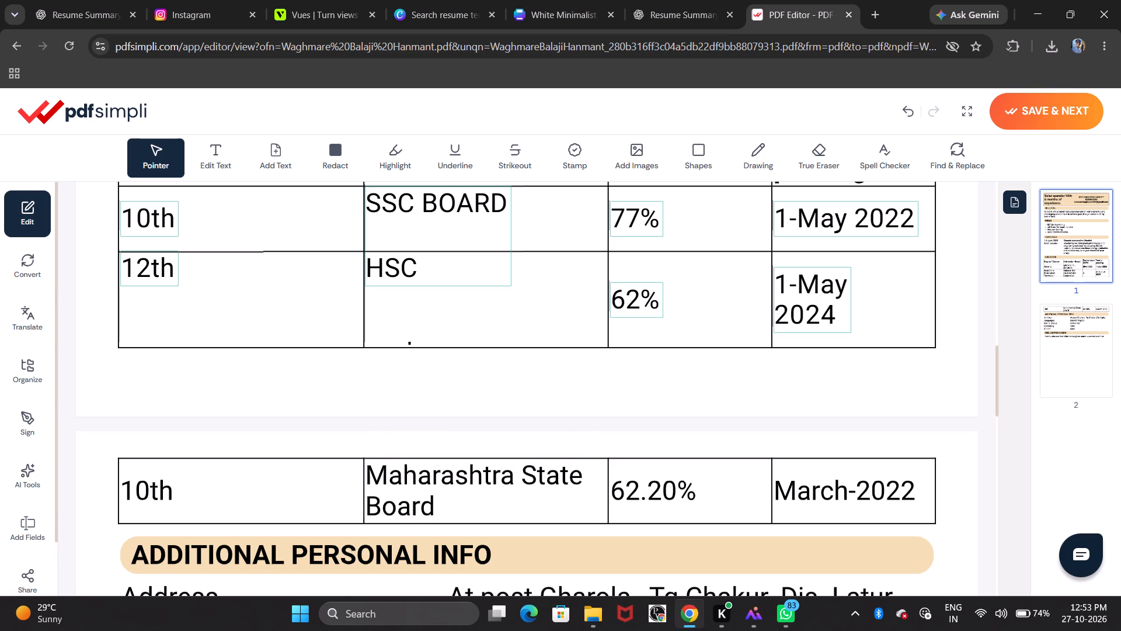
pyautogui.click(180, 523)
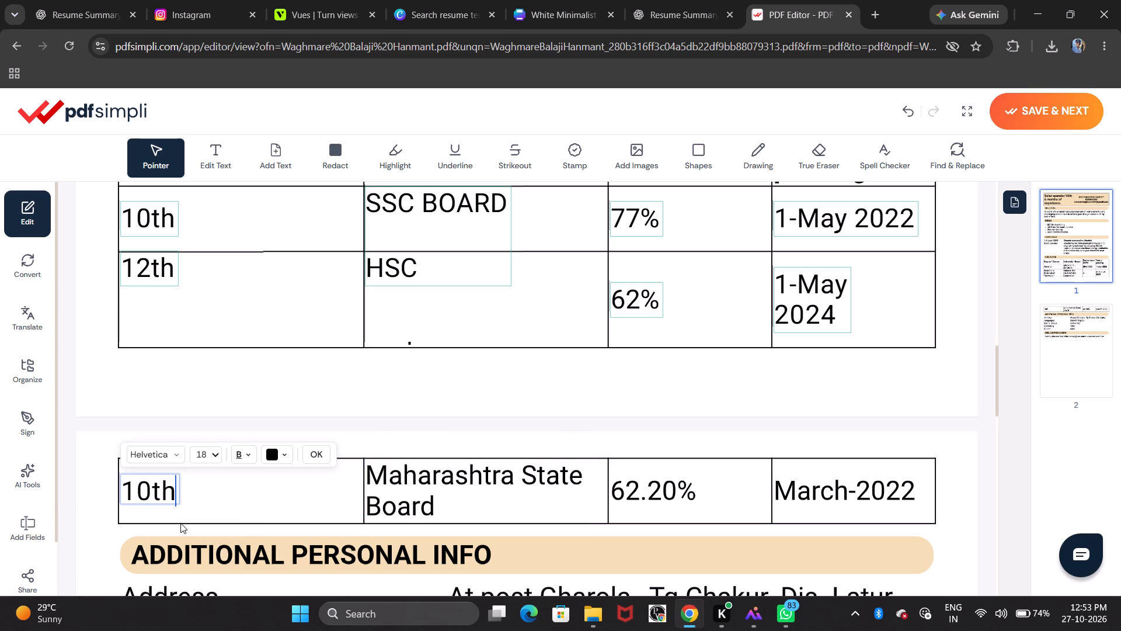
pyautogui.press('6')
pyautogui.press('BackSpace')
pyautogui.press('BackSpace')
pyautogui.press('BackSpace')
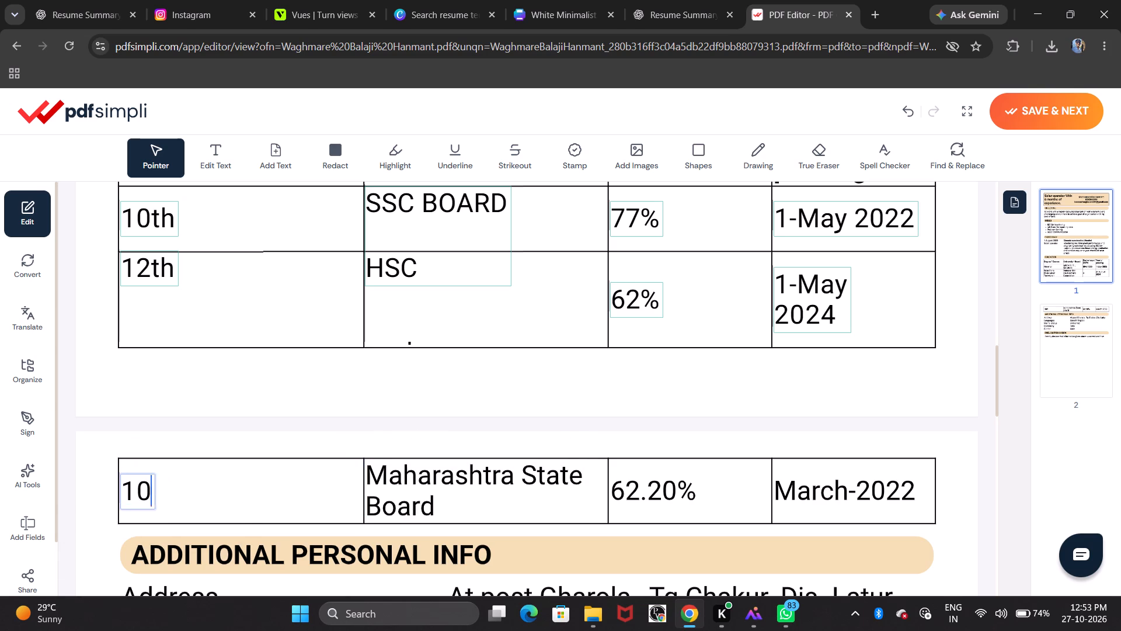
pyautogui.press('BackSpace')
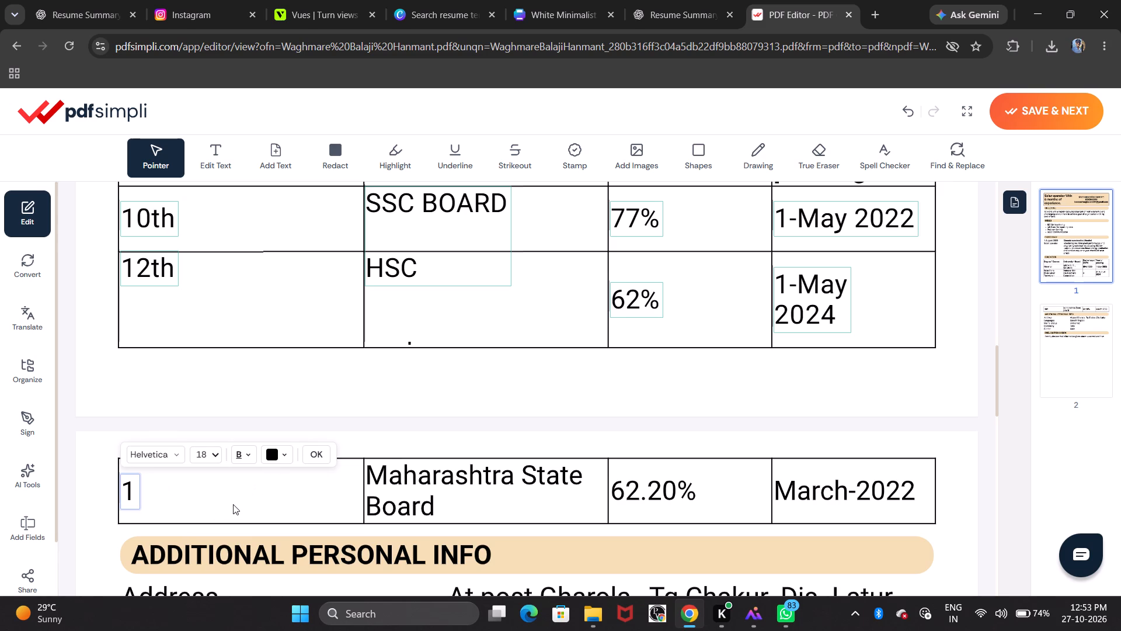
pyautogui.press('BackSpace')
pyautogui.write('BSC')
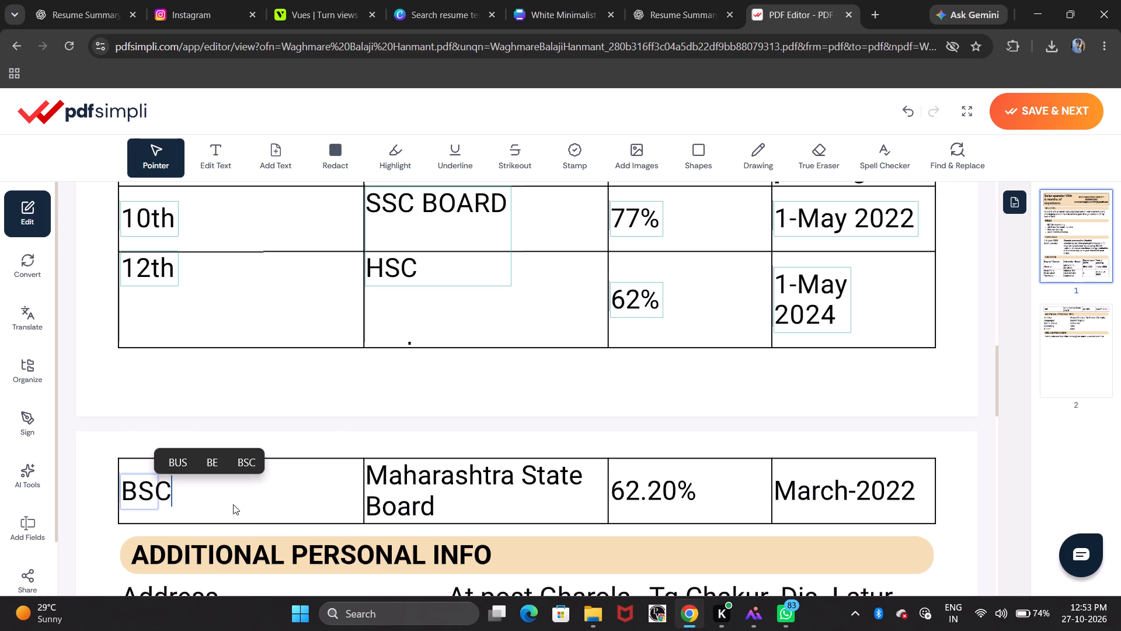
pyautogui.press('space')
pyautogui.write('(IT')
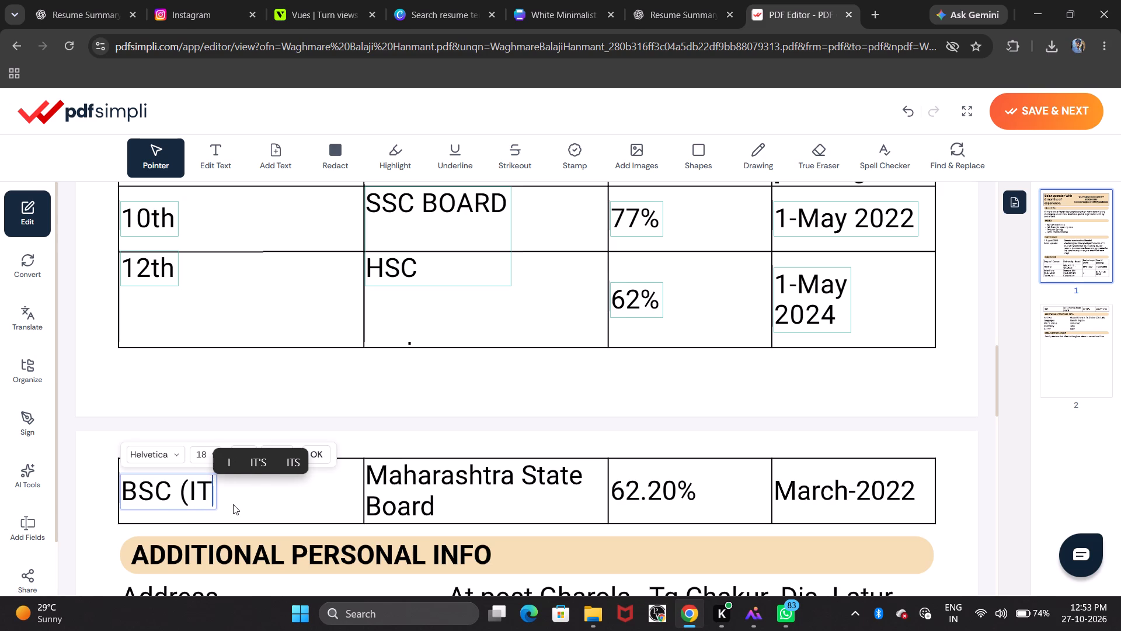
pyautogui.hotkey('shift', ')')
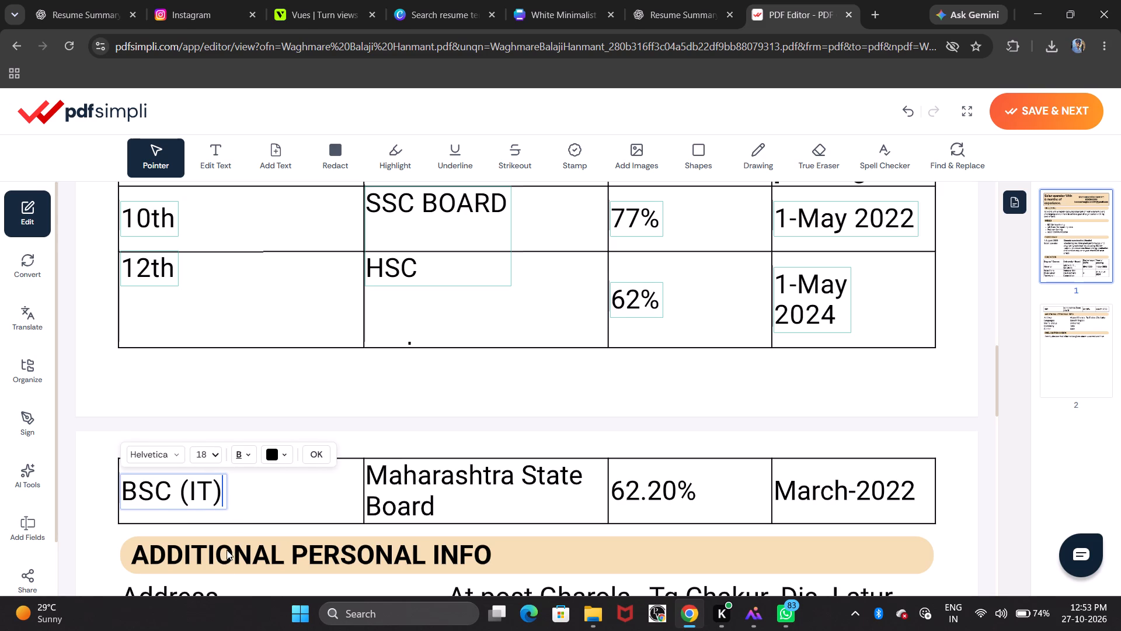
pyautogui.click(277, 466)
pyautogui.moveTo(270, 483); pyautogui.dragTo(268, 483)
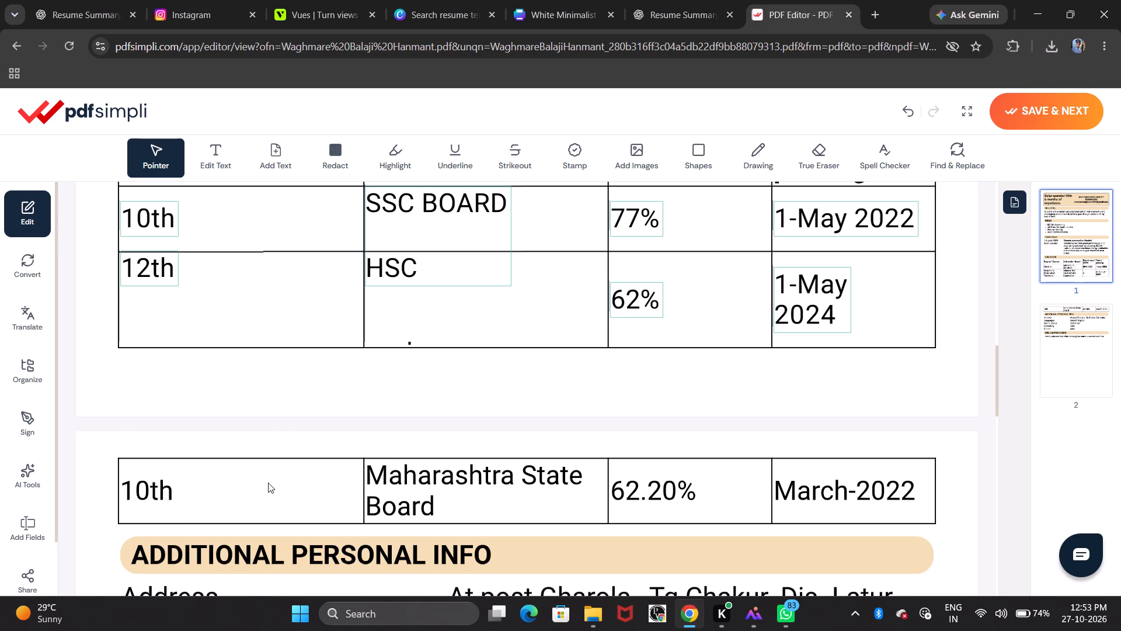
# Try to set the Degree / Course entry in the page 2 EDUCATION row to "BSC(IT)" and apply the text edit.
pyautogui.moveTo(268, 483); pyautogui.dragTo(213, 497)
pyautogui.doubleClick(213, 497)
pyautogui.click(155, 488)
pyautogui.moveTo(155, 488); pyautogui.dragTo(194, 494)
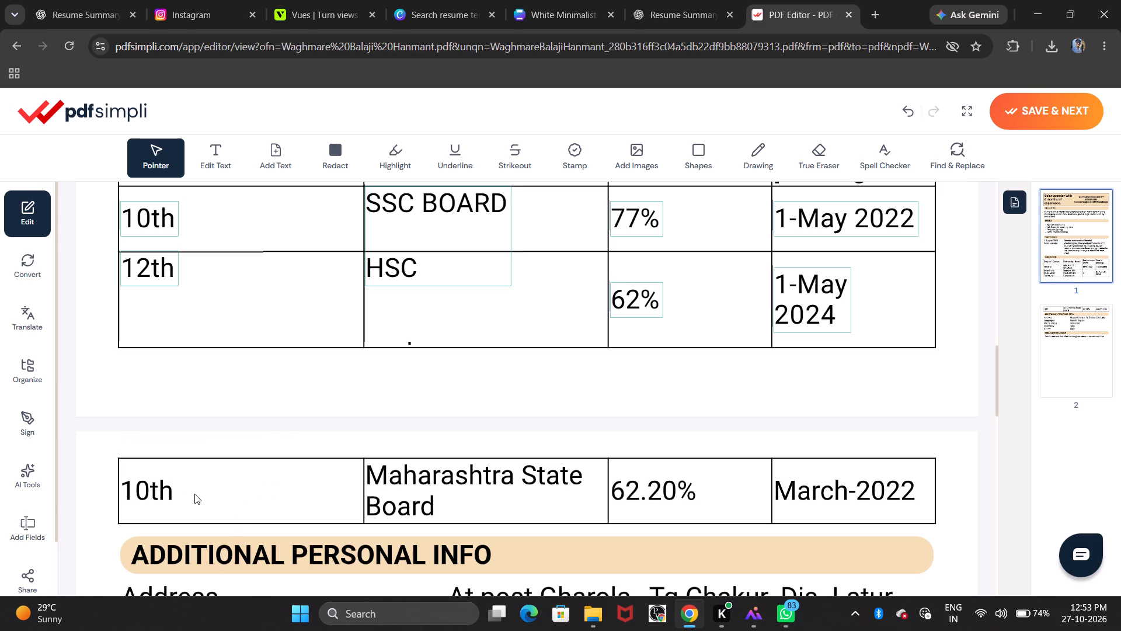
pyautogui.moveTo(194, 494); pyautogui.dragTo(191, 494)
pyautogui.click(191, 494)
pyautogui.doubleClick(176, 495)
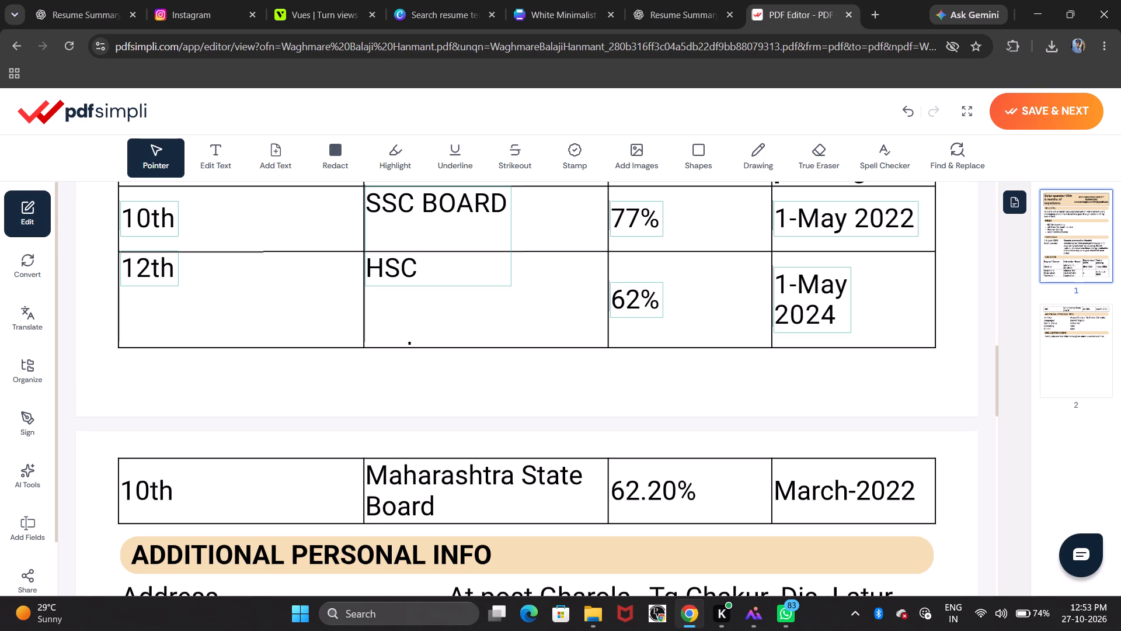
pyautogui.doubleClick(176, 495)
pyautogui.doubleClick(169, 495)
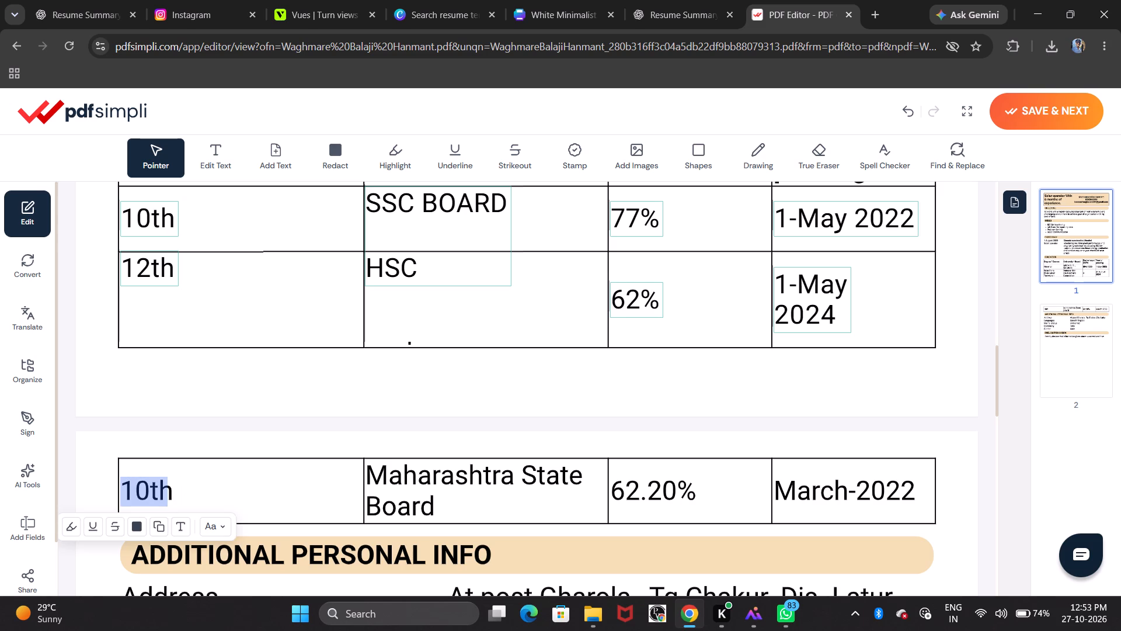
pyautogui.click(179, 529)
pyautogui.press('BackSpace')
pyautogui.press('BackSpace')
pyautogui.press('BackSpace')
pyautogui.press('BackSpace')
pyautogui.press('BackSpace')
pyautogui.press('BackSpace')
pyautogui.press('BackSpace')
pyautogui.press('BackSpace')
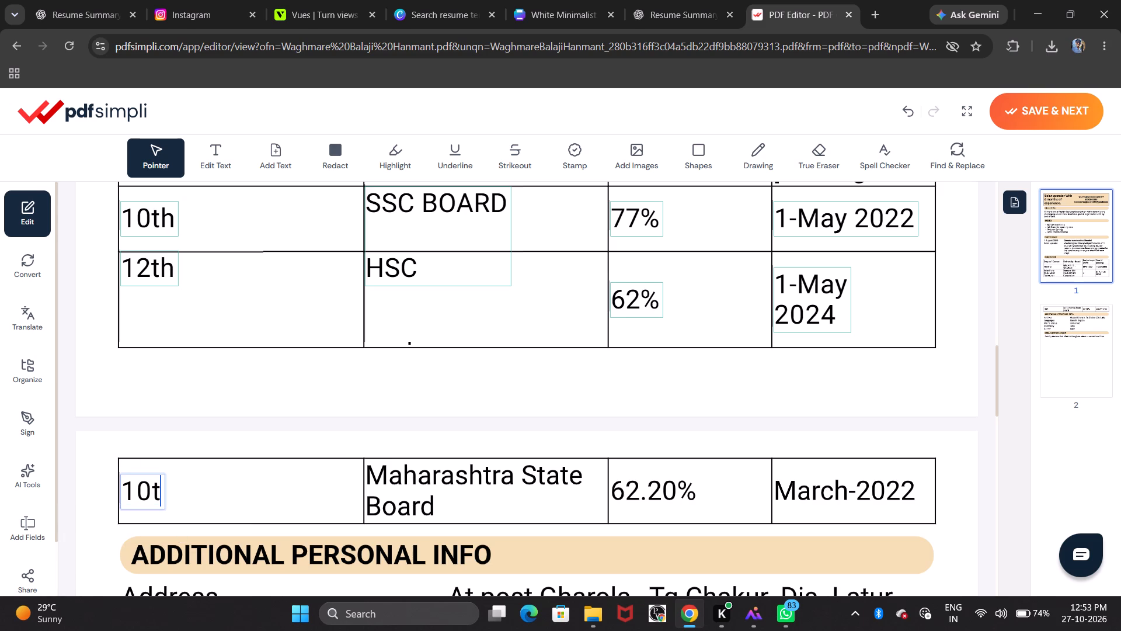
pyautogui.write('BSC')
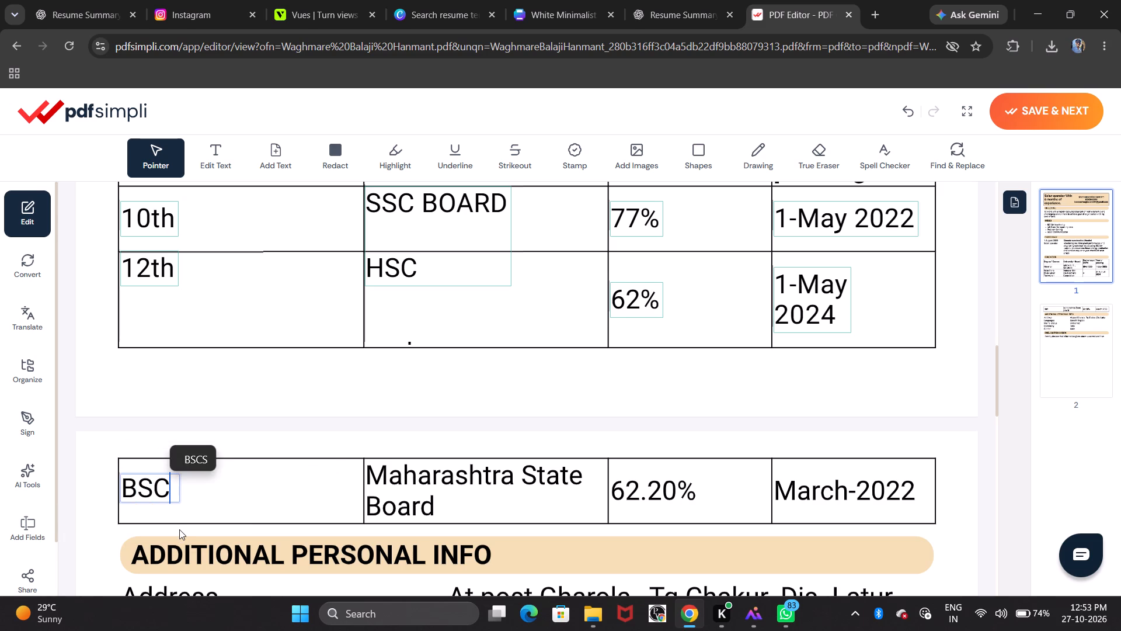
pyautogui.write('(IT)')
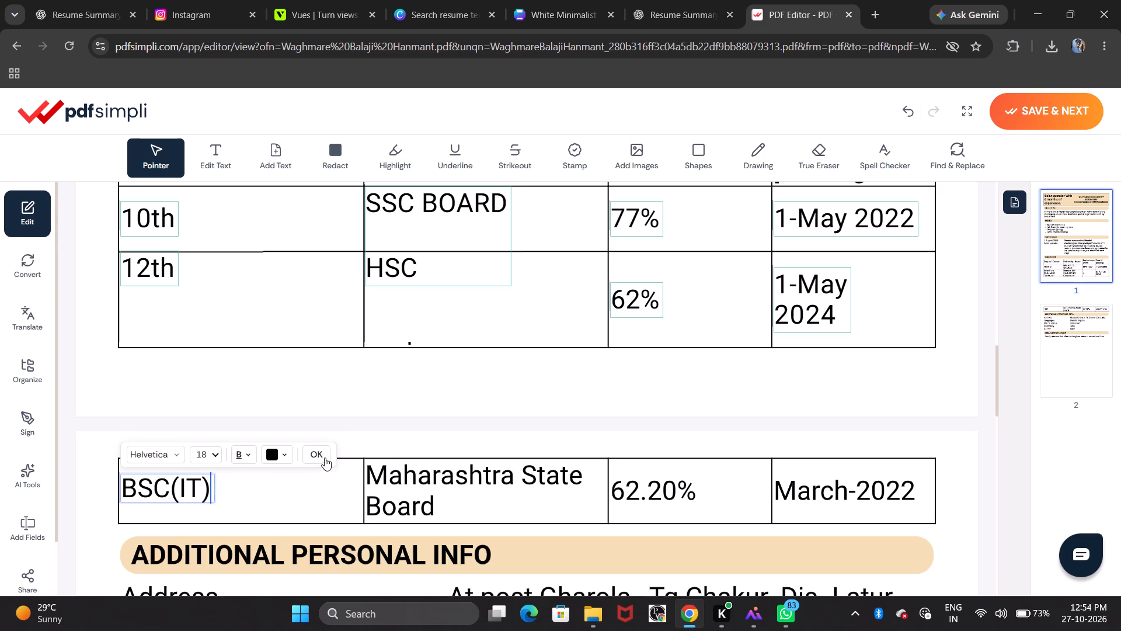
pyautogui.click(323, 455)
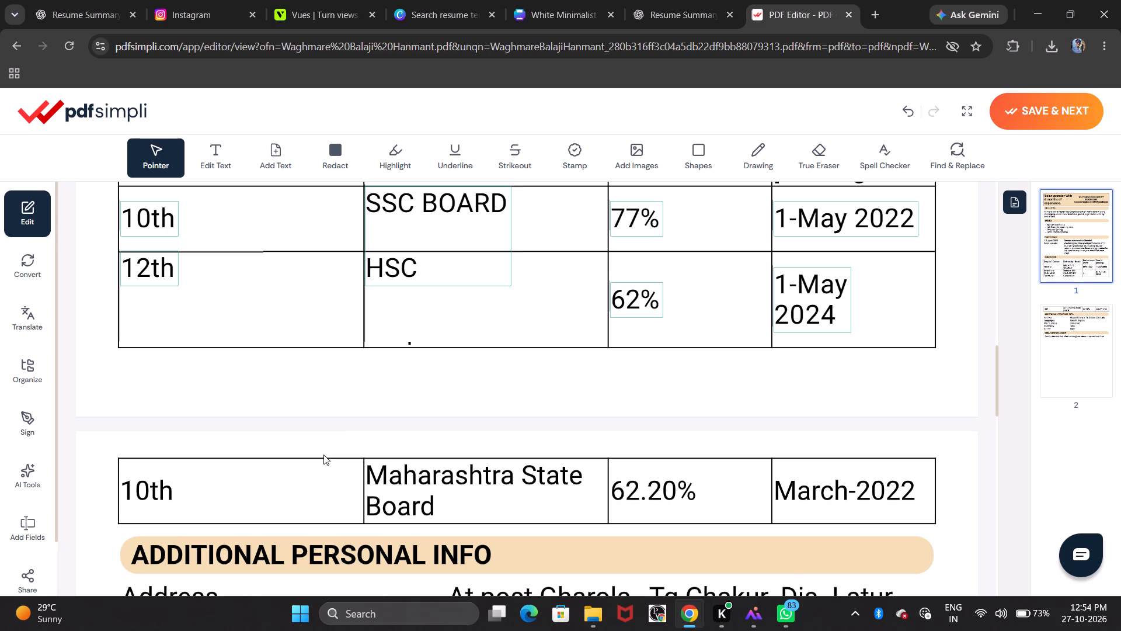
# Set the Degree / Course entry in the page 2 EDUCATION row to "BSC IT".
pyautogui.scroll(-4, 323, 455)
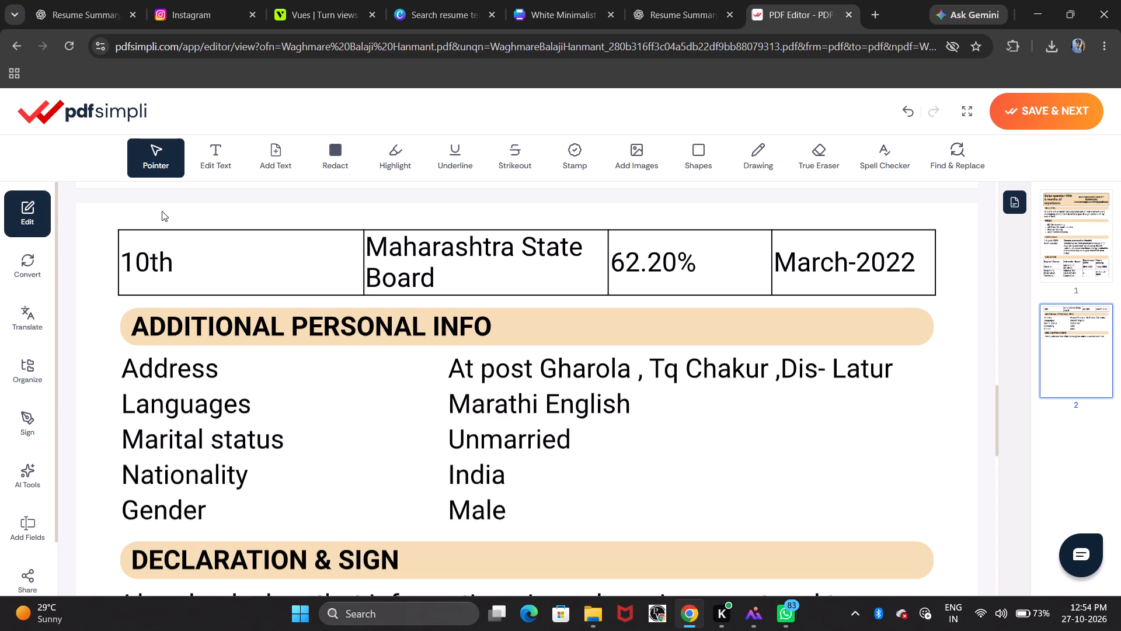
pyautogui.doubleClick(171, 268)
pyautogui.click(183, 290)
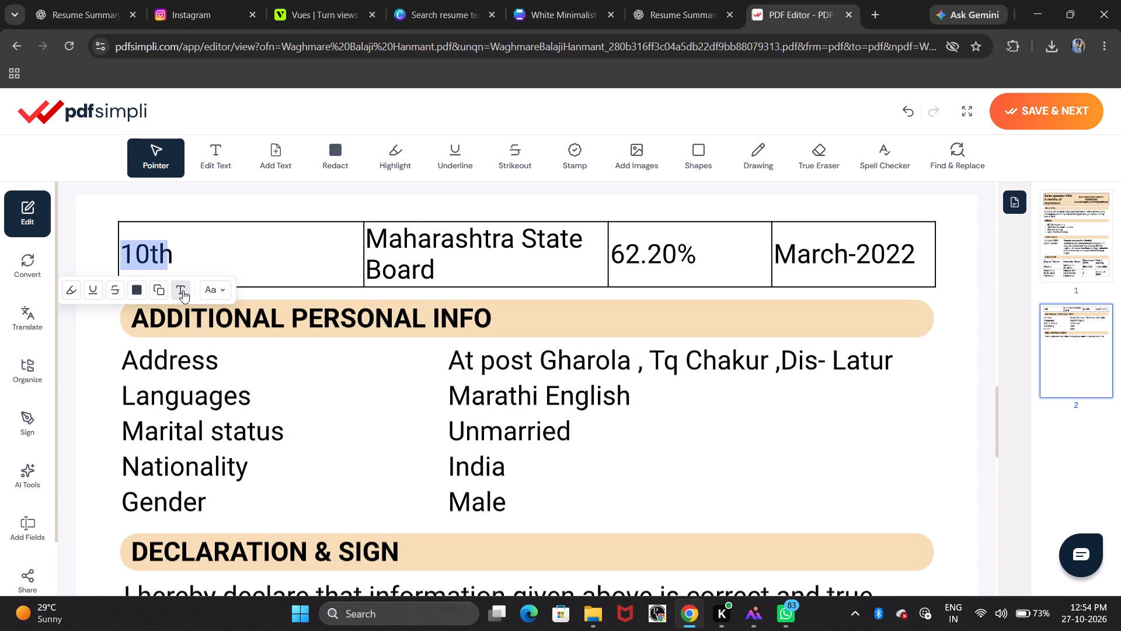
pyautogui.press('BackSpace')
pyautogui.press('BackSpace')
pyautogui.press('BackSpace')
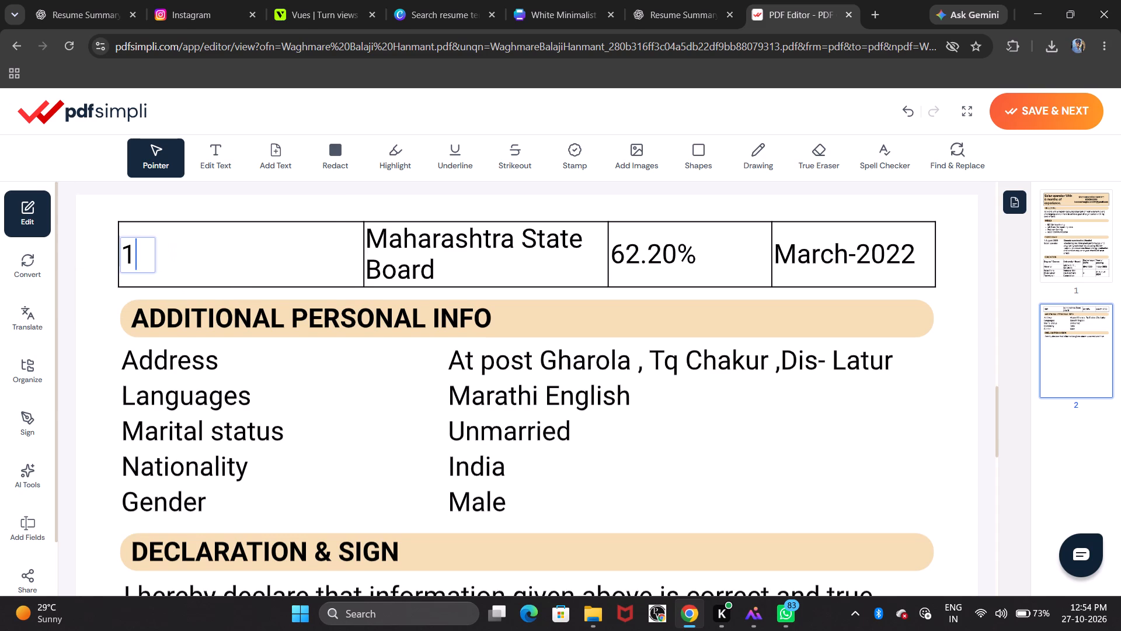
pyautogui.press('BackSpace')
pyautogui.write('BSC')
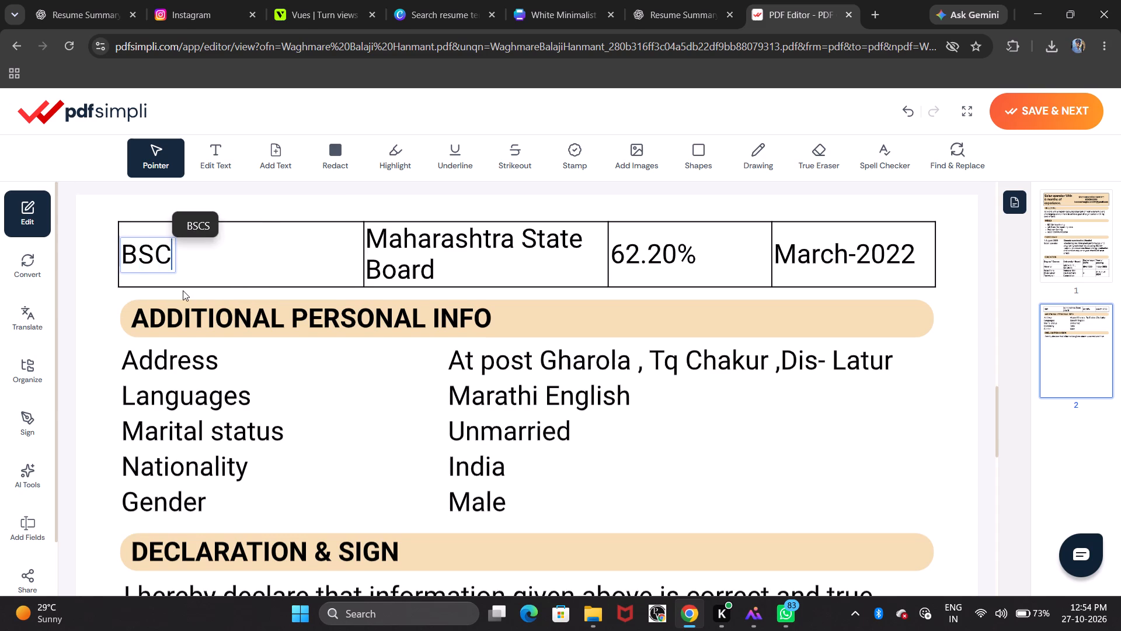
pyautogui.press('space')
pyautogui.write('IT')
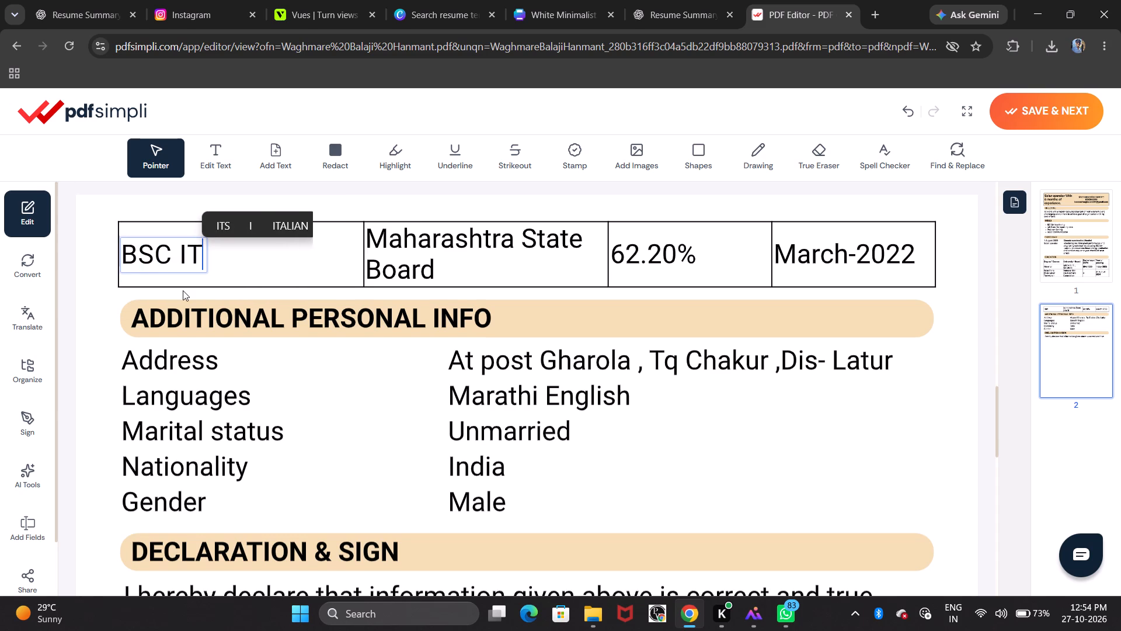
pyautogui.click(231, 275)
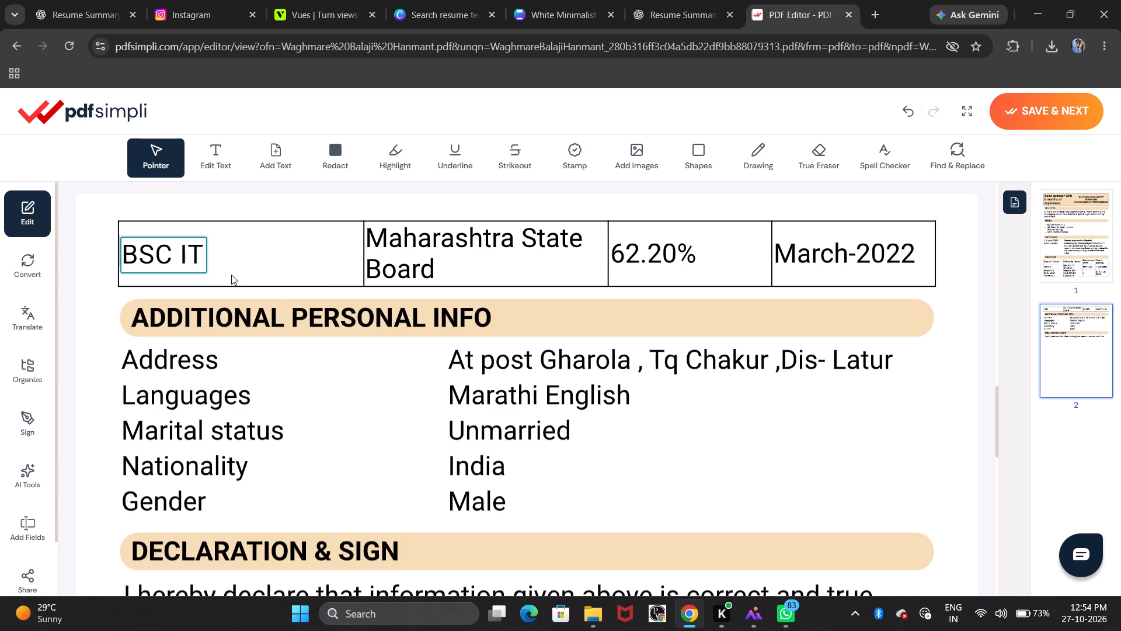
# Replace the University / Board entry in the page 2 EDUCATION row with "SRTMU" and apply the text edit.
pyautogui.click(380, 245)
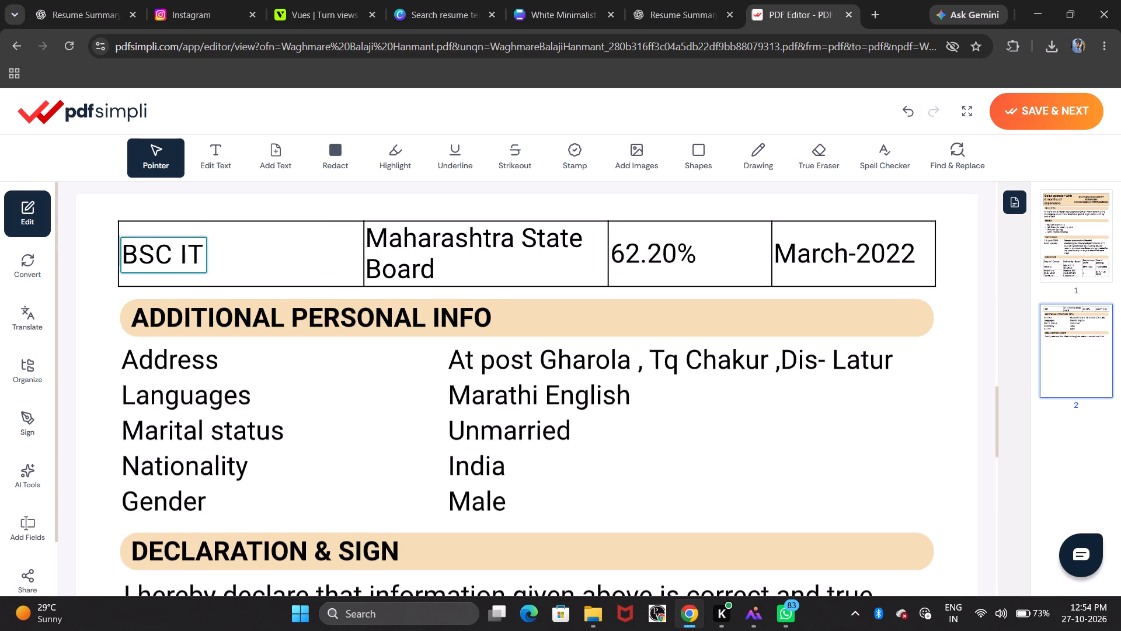
pyautogui.click(380, 245)
pyautogui.doubleClick(403, 269)
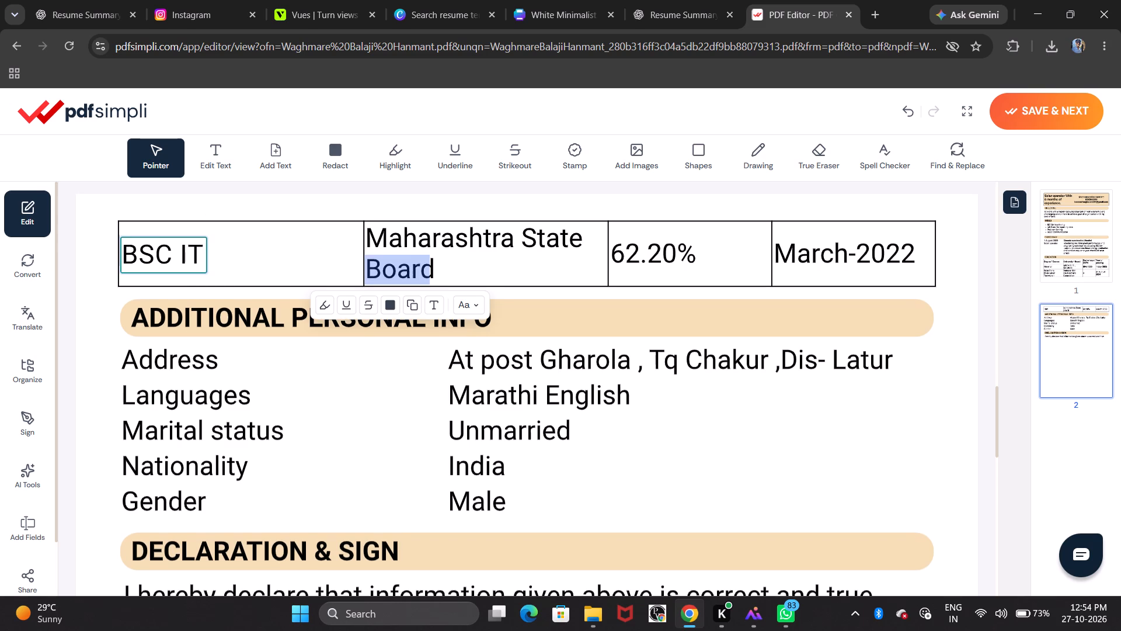
pyautogui.click(431, 303)
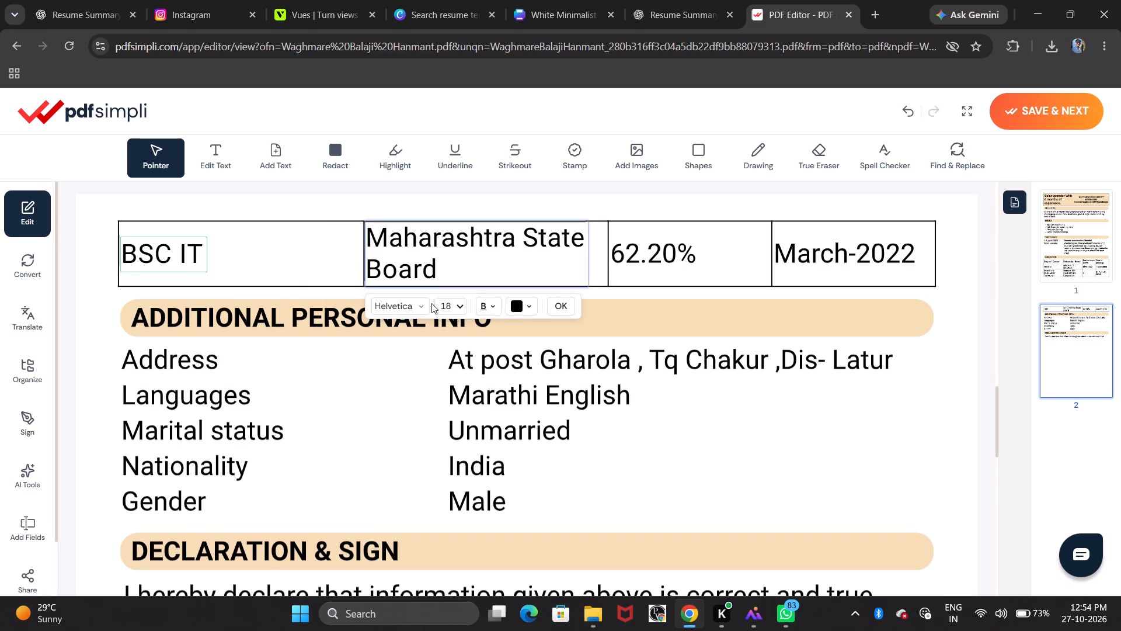
pyautogui.press('BackSpace')
pyautogui.press('BackSpace')
pyautogui.press('BackSpace')
pyautogui.press('BackSpace')
pyautogui.press('BackSpace')
pyautogui.press('BackSpace')
pyautogui.press('BackSpace')
pyautogui.press('BackSpace')
pyautogui.press('BackSpace')
pyautogui.press('BackSpace')
pyautogui.press('BackSpace')
pyautogui.press('BackSpace')
pyautogui.press('BackSpace')
pyautogui.press('BackSpace')
pyautogui.press('BackSpace')
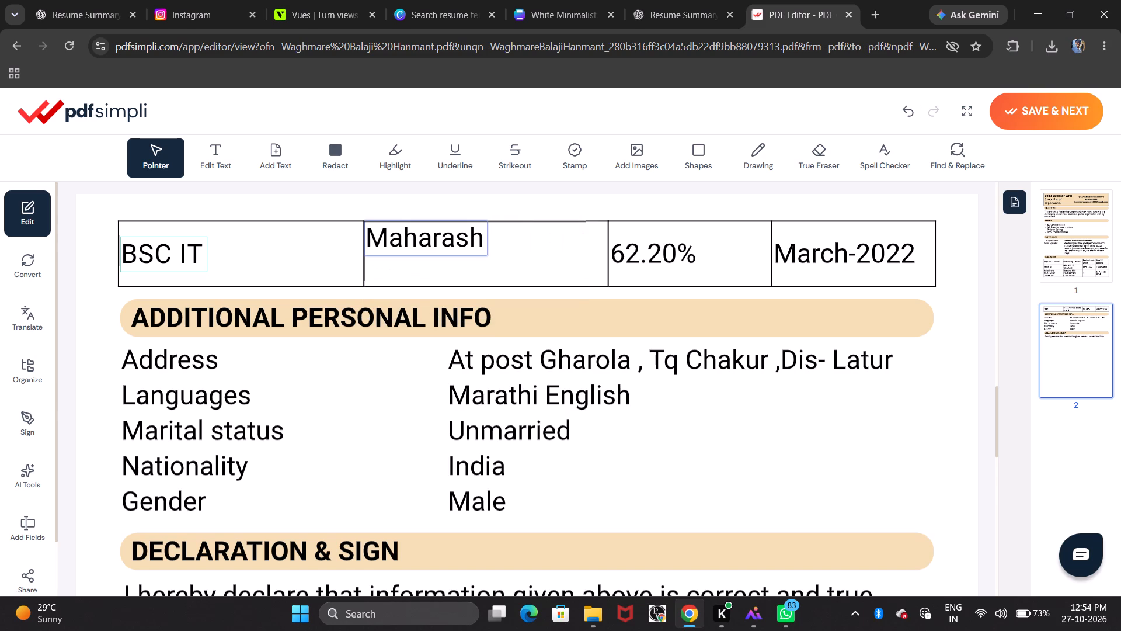
pyautogui.press('BackSpace')
pyautogui.press('BackSpace')
pyautogui.press('BackSpace')
pyautogui.press('BackSpace')
pyautogui.press('BackSpace')
pyautogui.press('BackSpace')
pyautogui.press('BackSpace')
pyautogui.press('BackSpace')
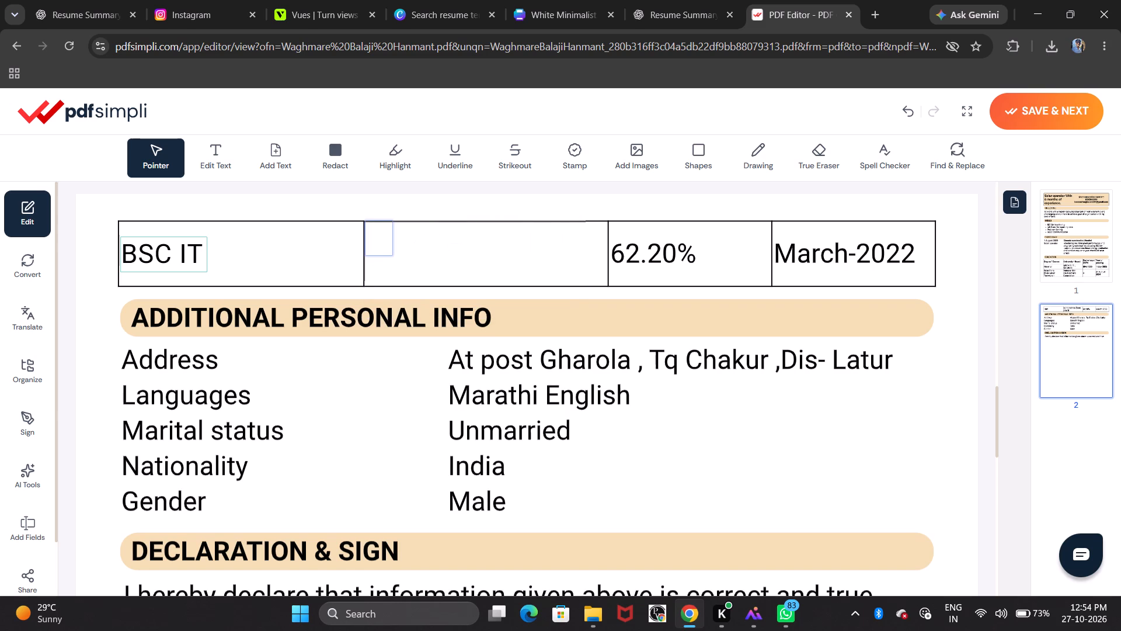
pyautogui.write('SR')
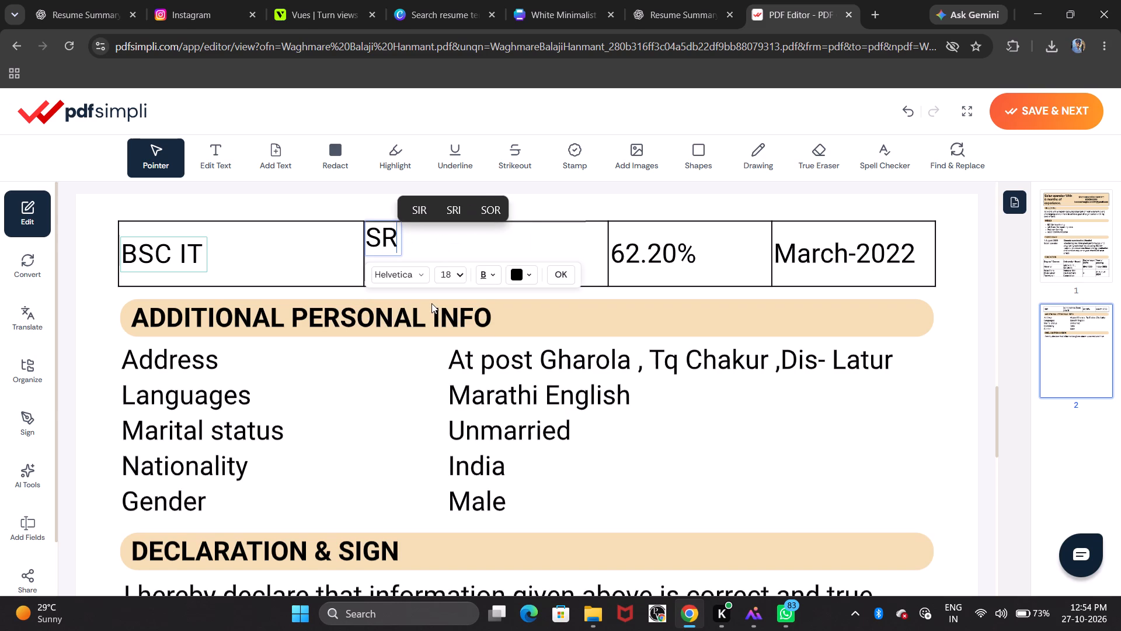
pyautogui.write('TU')
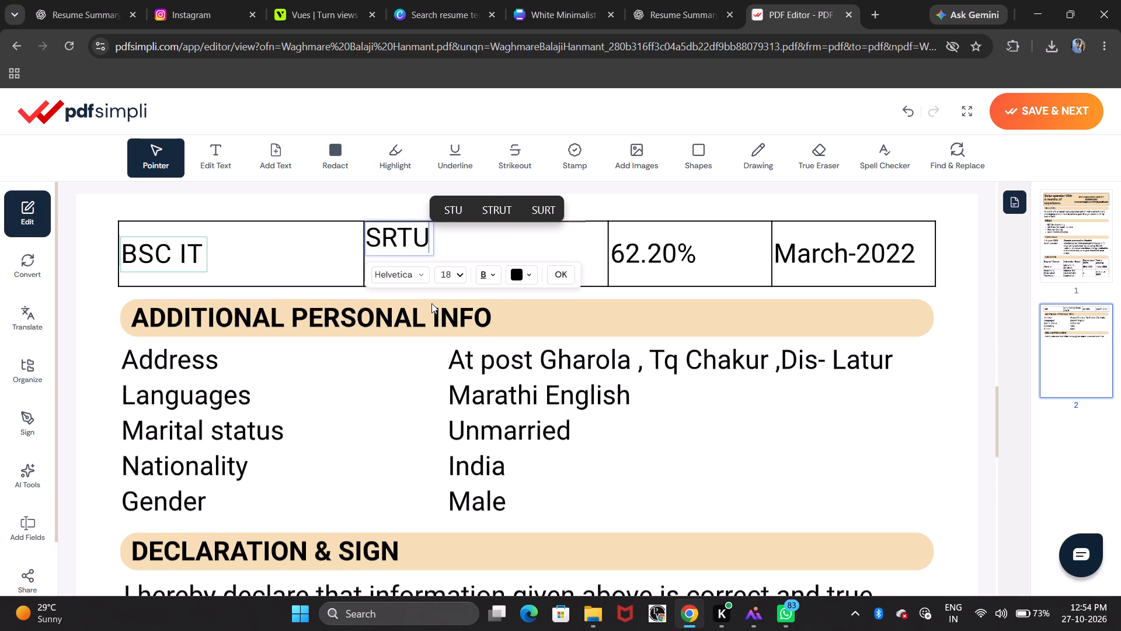
pyautogui.press('m')
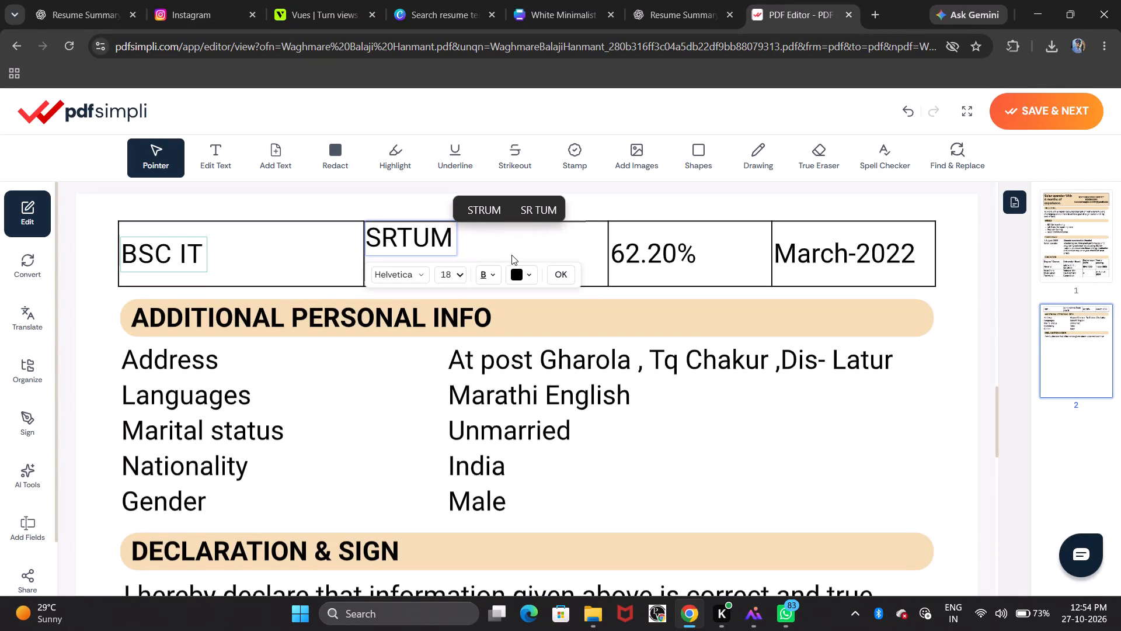
pyautogui.press('BackSpace')
pyautogui.press('BackSpace')
pyautogui.write('MU')
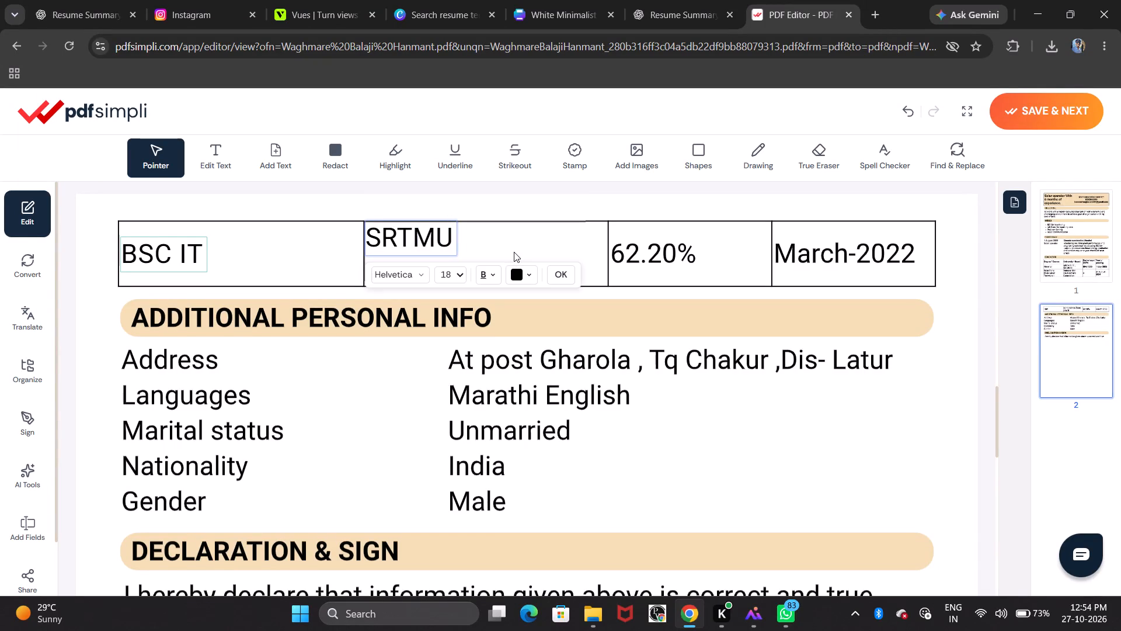
pyautogui.click(563, 272)
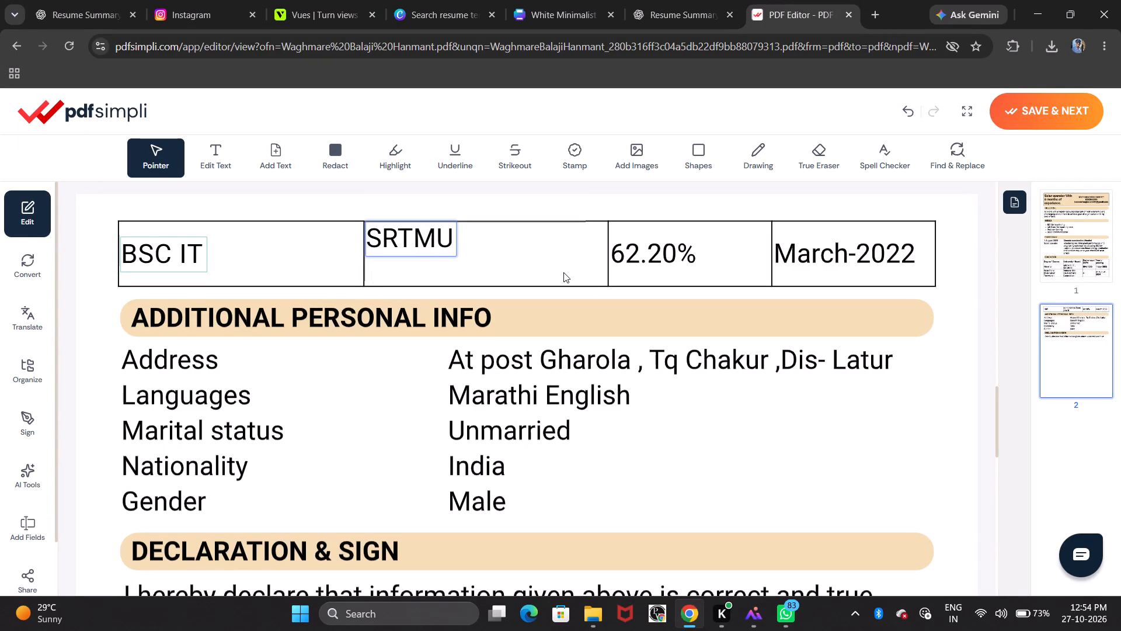
# Replace the percentage entry in the page 2 EDUCATION row with "9 CGP".
pyautogui.click(646, 265)
pyautogui.doubleClick(667, 259)
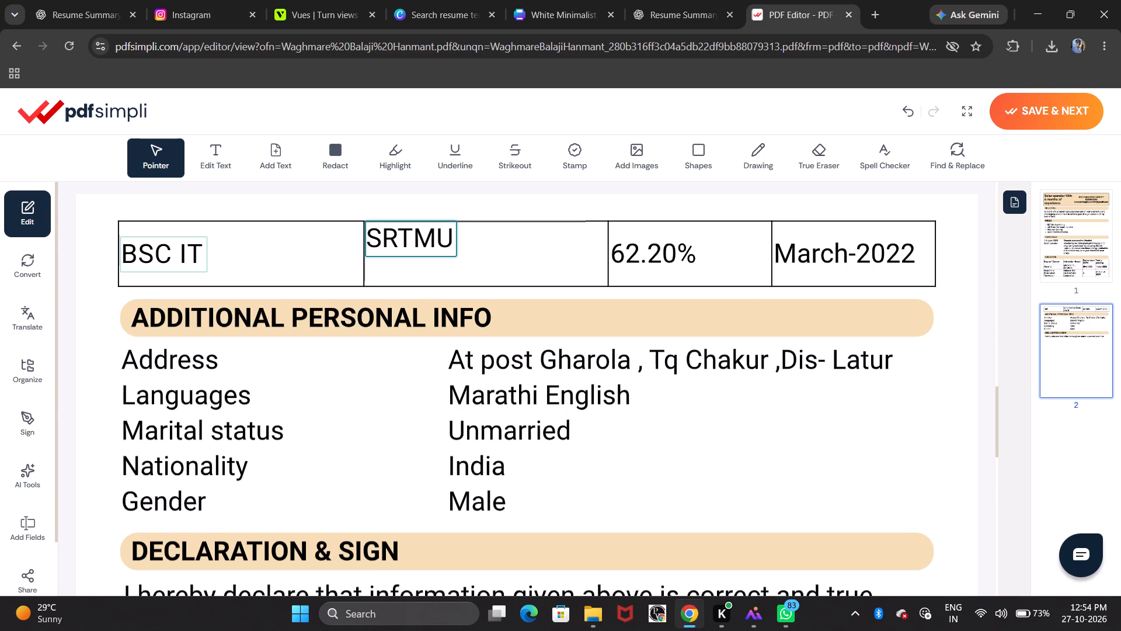
pyautogui.doubleClick(691, 252)
pyautogui.click(688, 284)
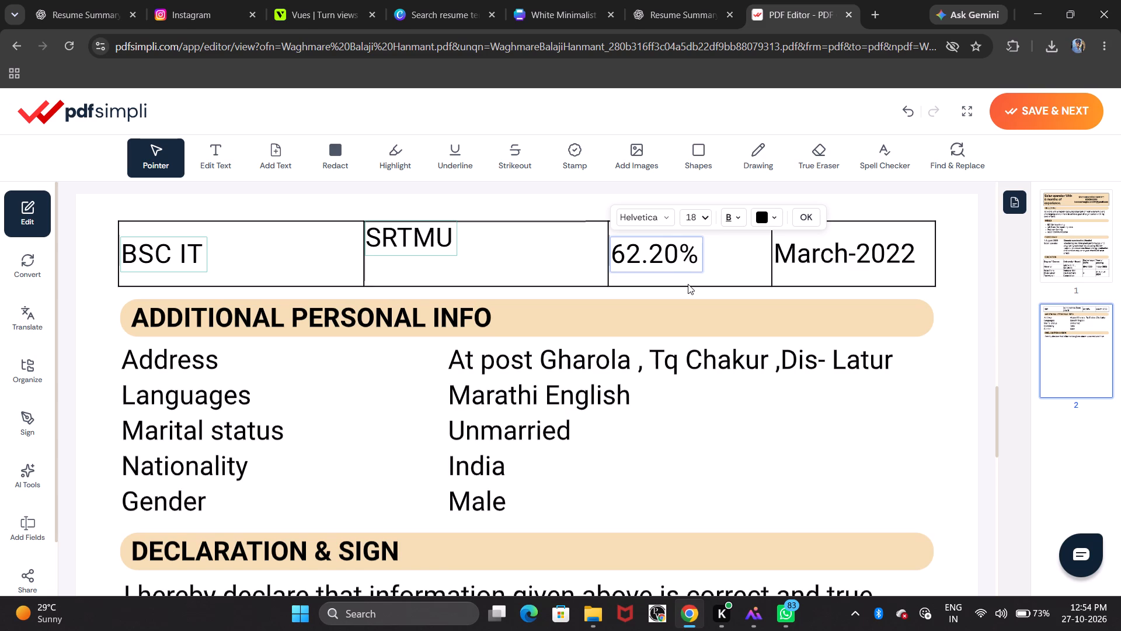
pyautogui.press('BackSpace')
pyautogui.press('BackSpace')
pyautogui.press('BackSpace')
pyautogui.press('BackSpace')
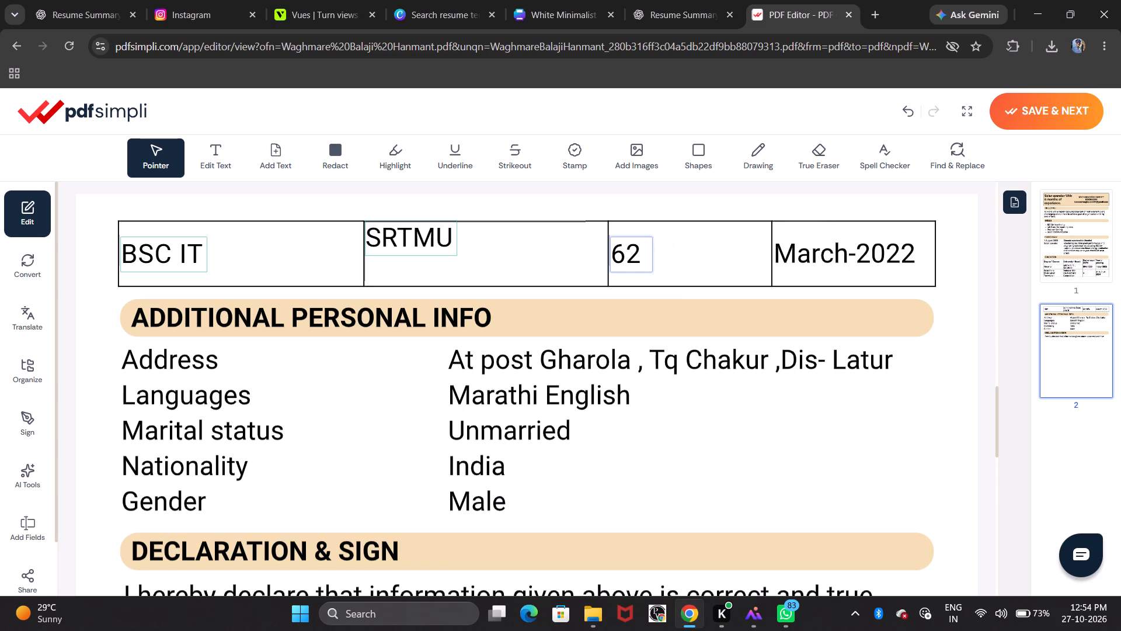
pyautogui.press('BackSpace')
pyautogui.press('BackSpace')
pyautogui.press('9')
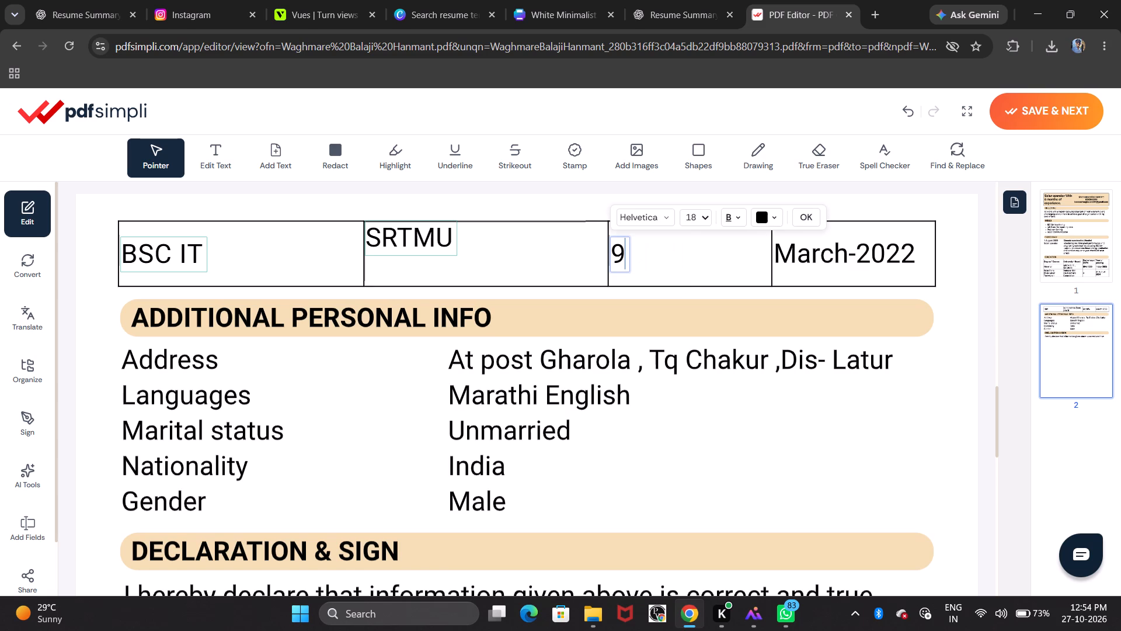
pyautogui.press('space')
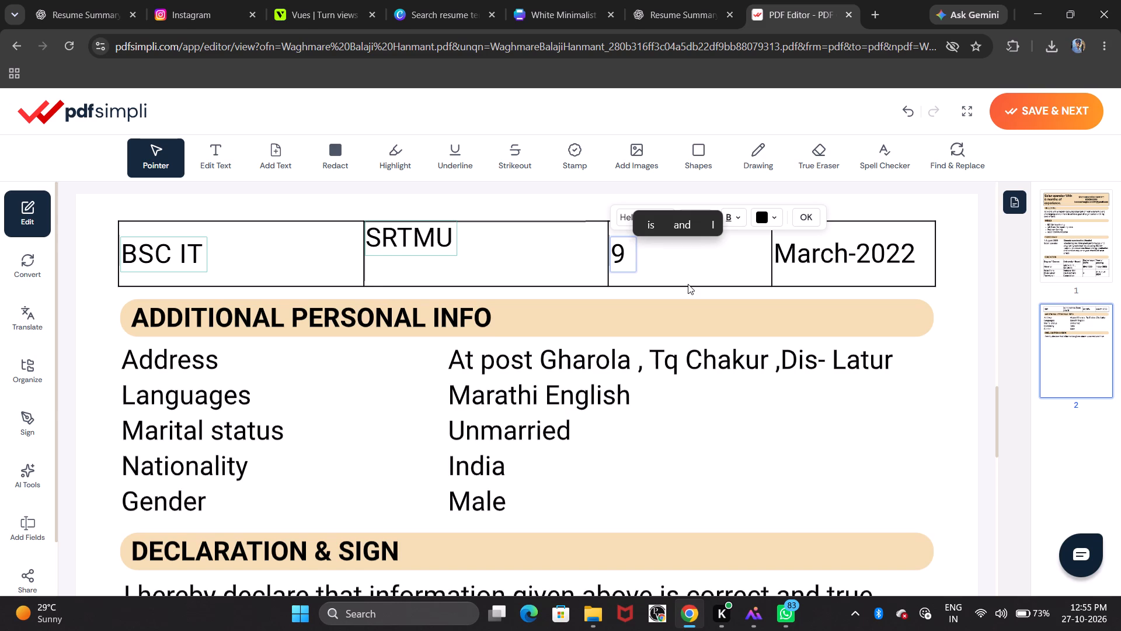
pyautogui.press('c')
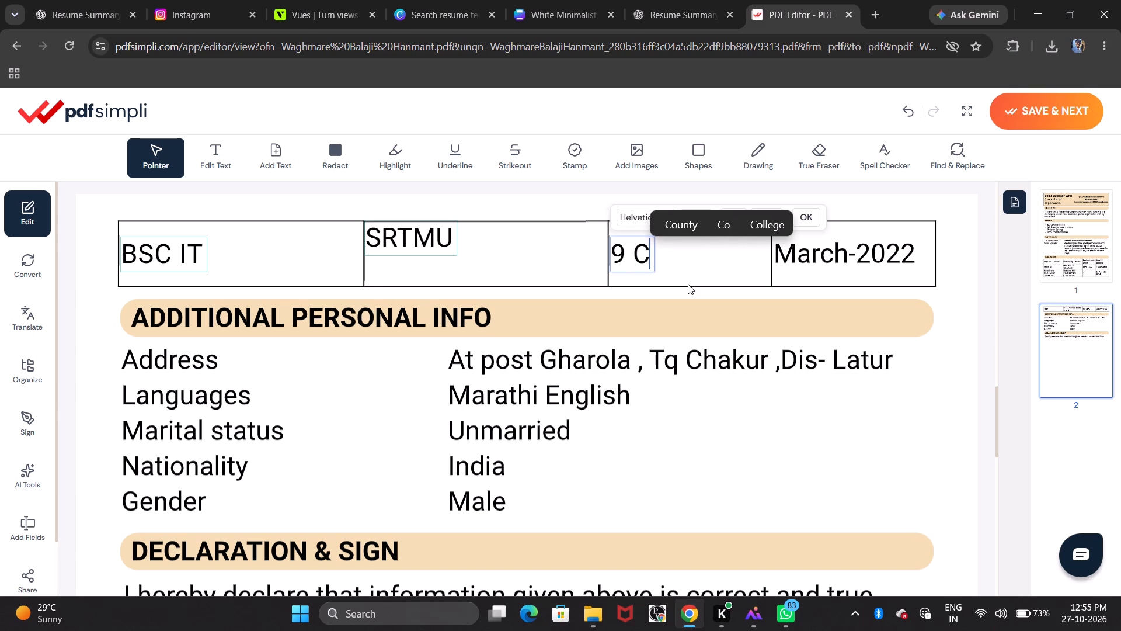
pyautogui.write('GP')
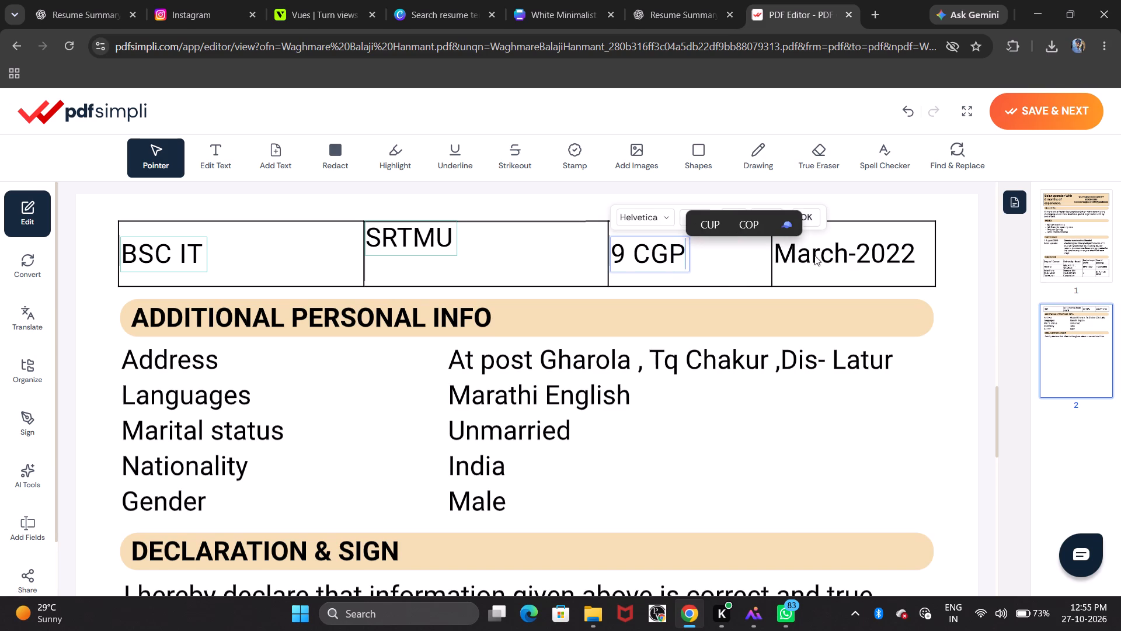
# Change the date entry in the page 2 EDUCATION row to "March-2025".
pyautogui.doubleClick(820, 252)
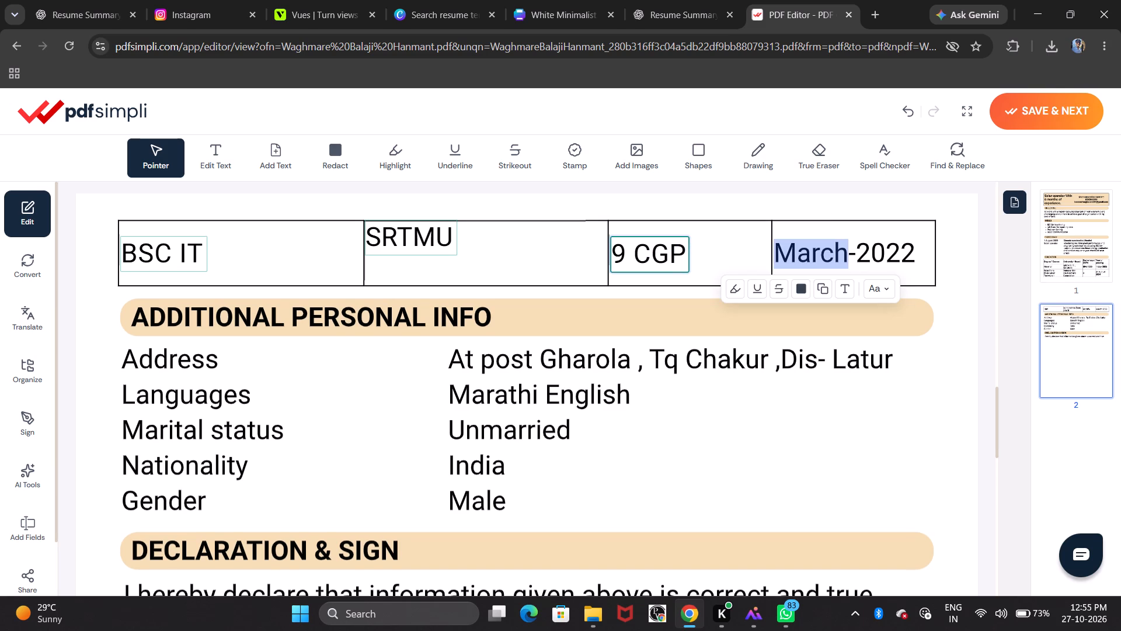
pyautogui.click(844, 290)
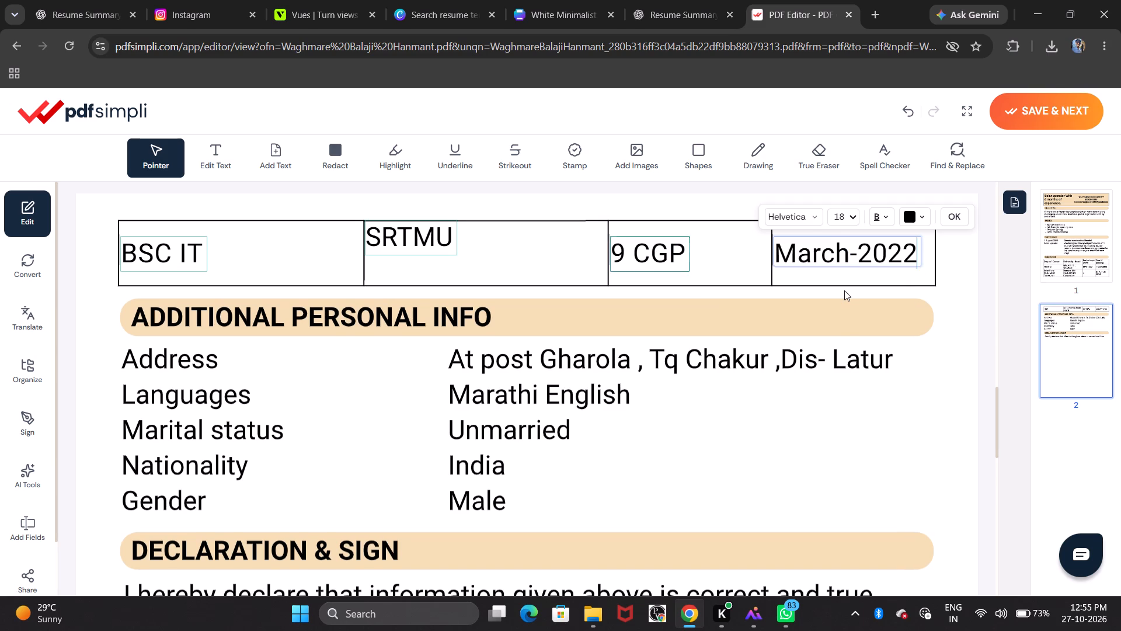
pyautogui.press('BackSpace')
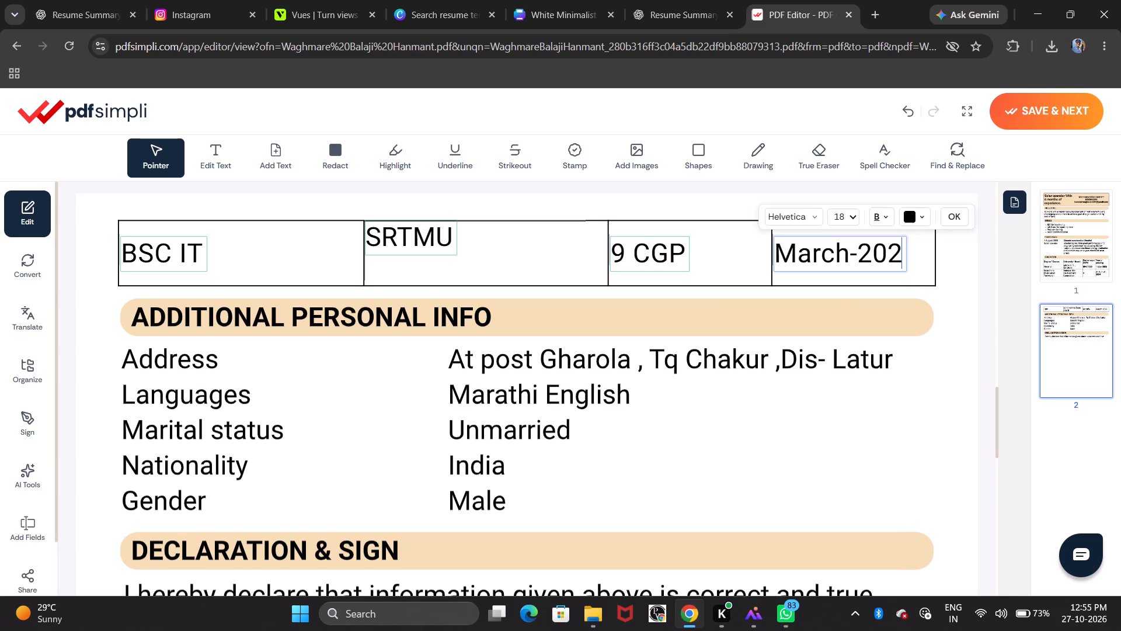
pyautogui.press('5')
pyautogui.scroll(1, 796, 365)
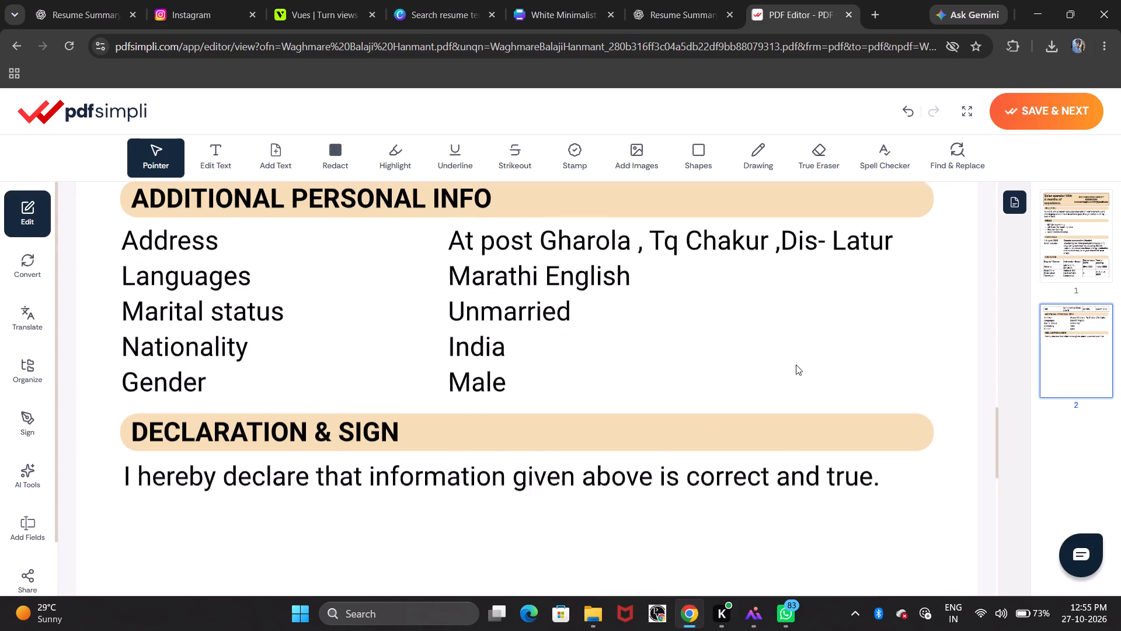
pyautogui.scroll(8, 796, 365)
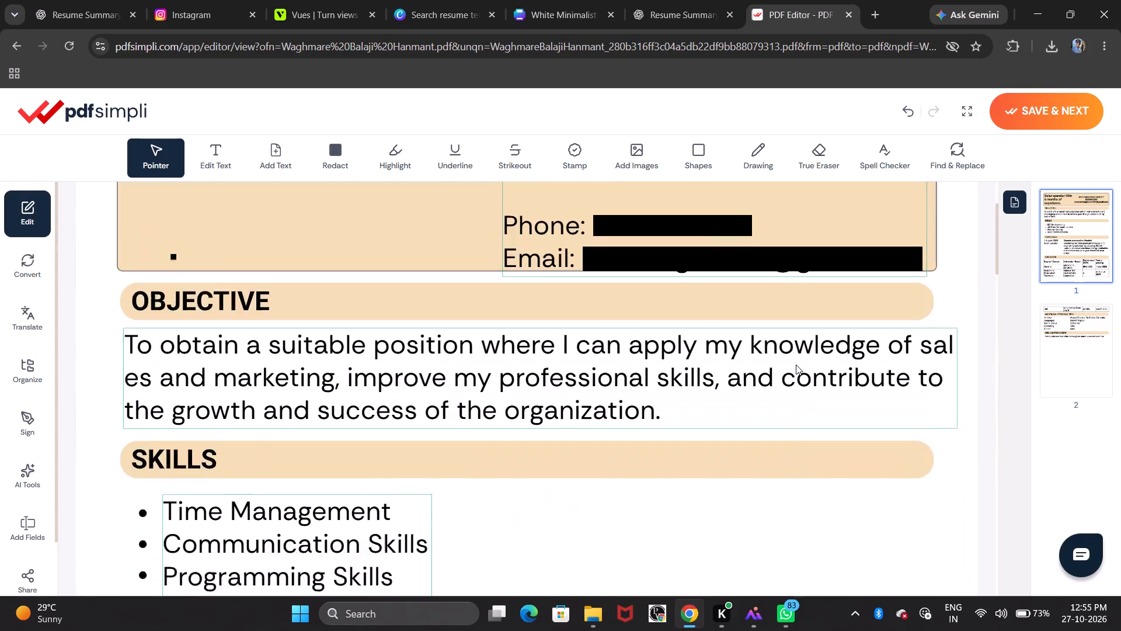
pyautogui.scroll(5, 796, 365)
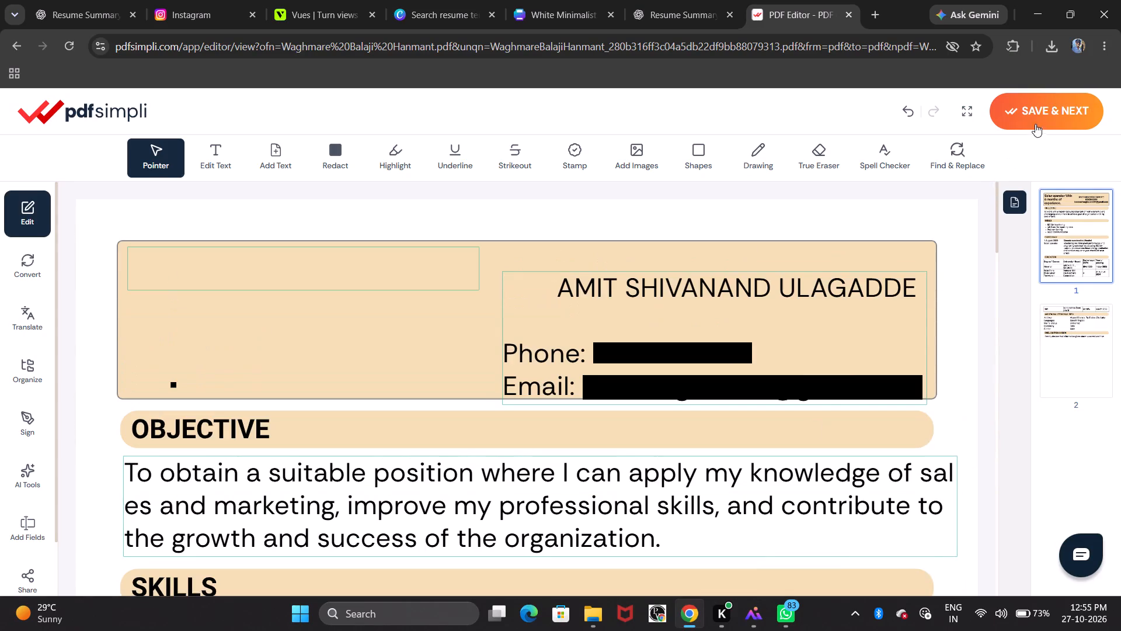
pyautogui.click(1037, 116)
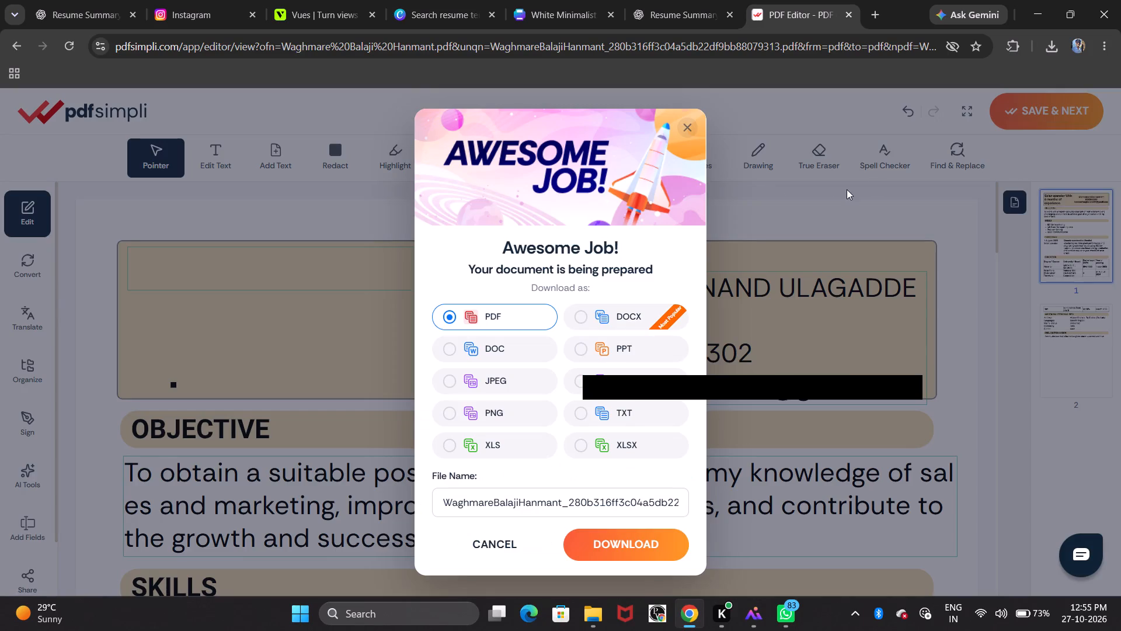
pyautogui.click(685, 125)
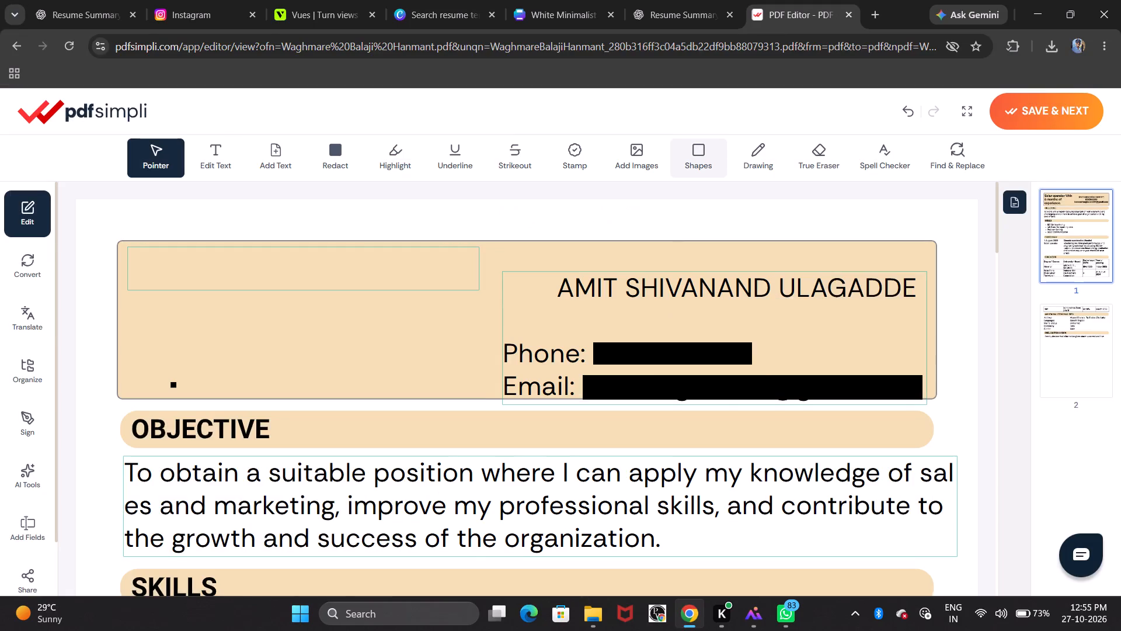
# Open the contact text in the page 1 header for editing at the end of the phone number.
pyautogui.click(760, 358)
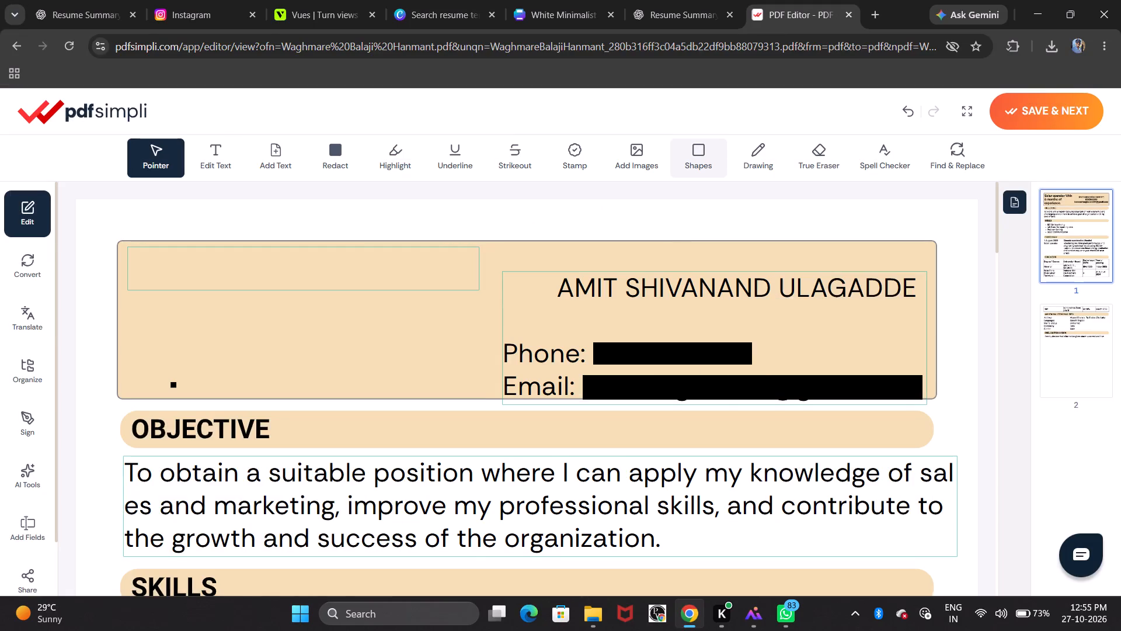
pyautogui.click(751, 353)
pyautogui.doubleClick(751, 353)
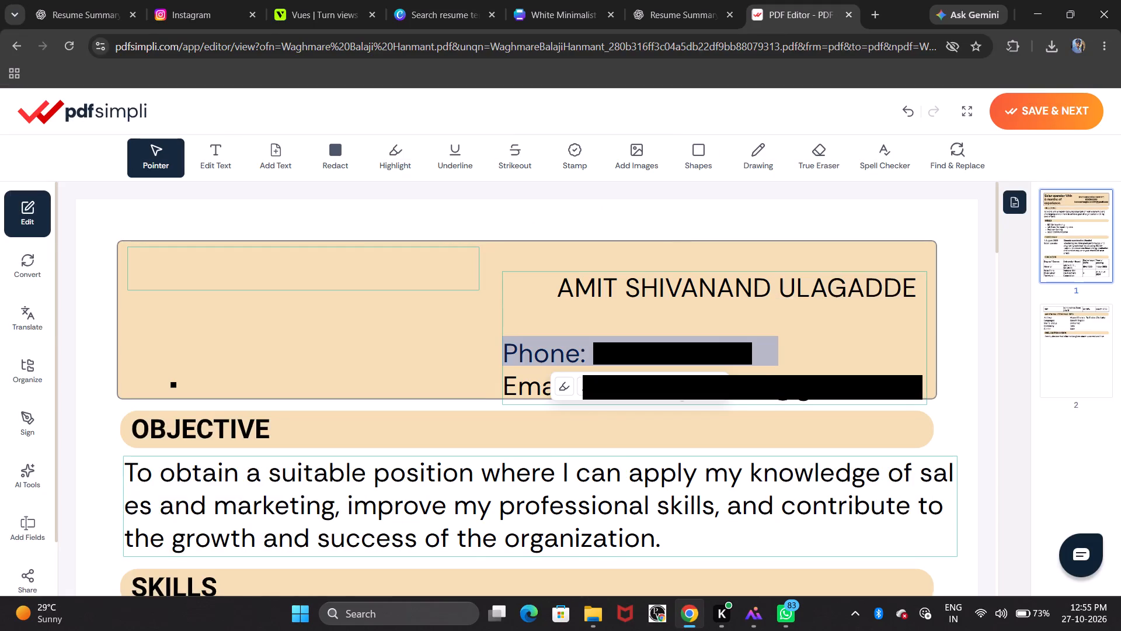
pyautogui.click(673, 386)
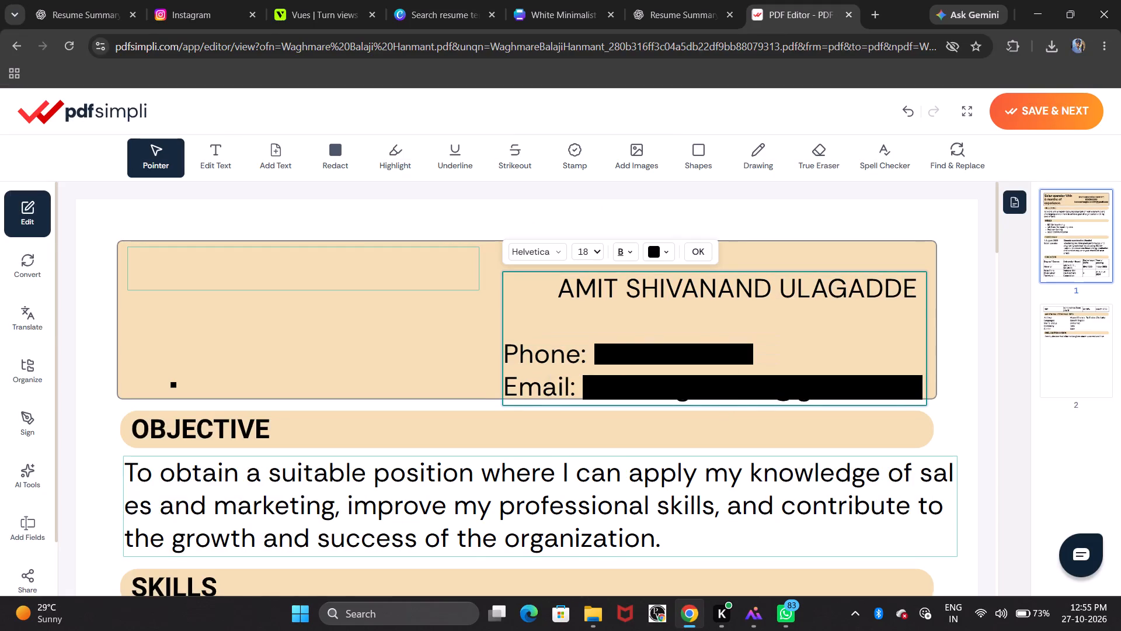
pyautogui.click(762, 350)
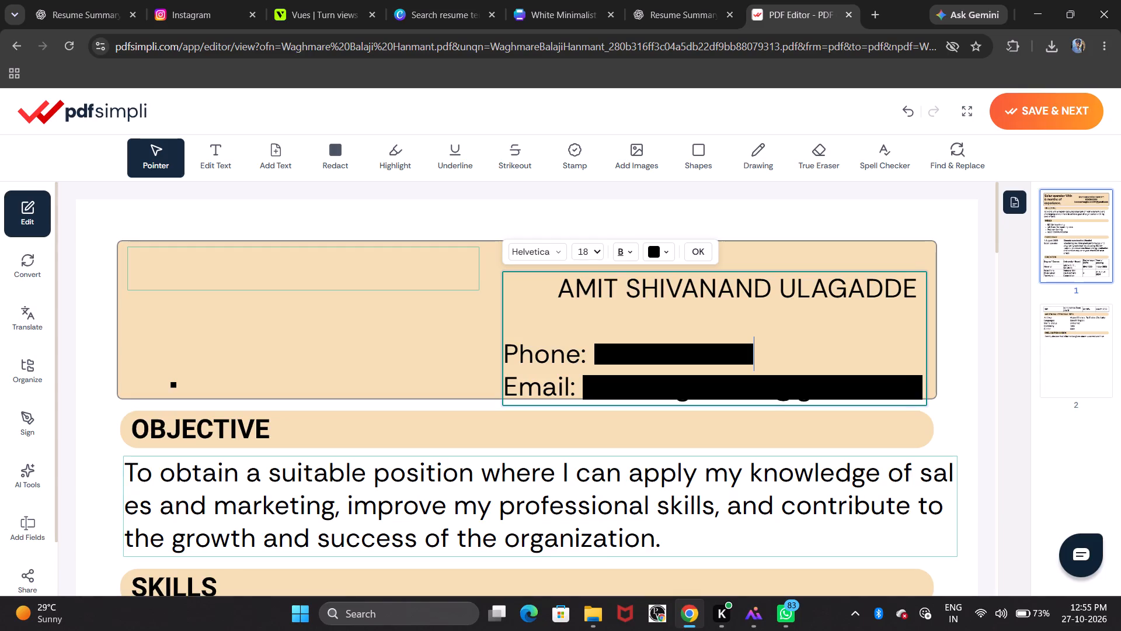
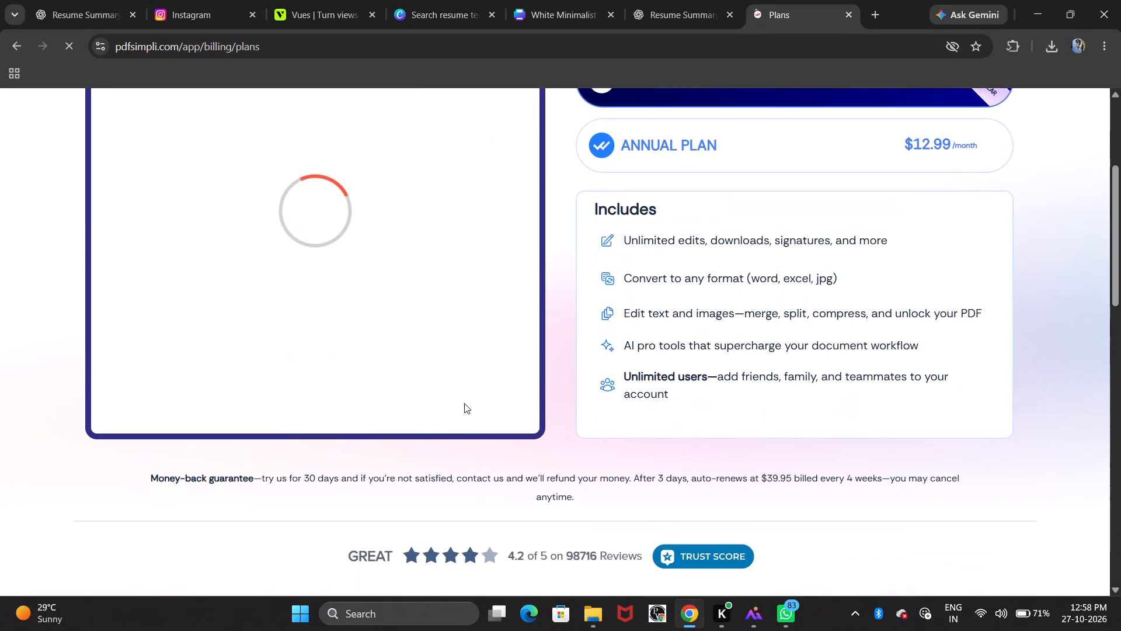
# Look through the plan selection page, including the access plans, their included features and the document preview area.
pyautogui.scroll(1, 464, 403)
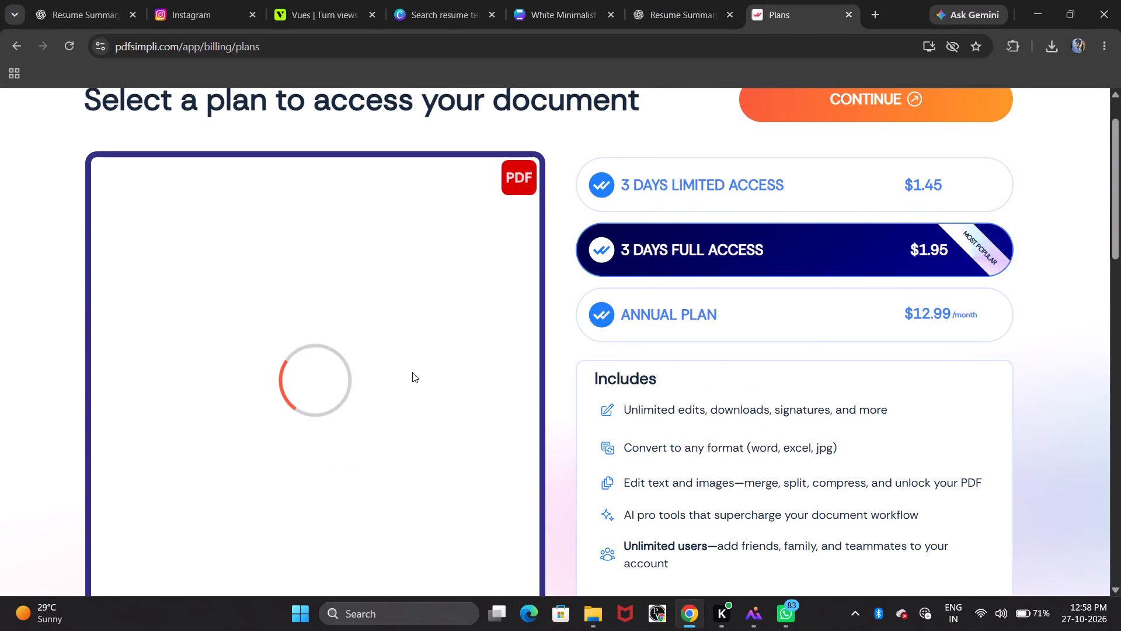
pyautogui.rightClick(412, 372)
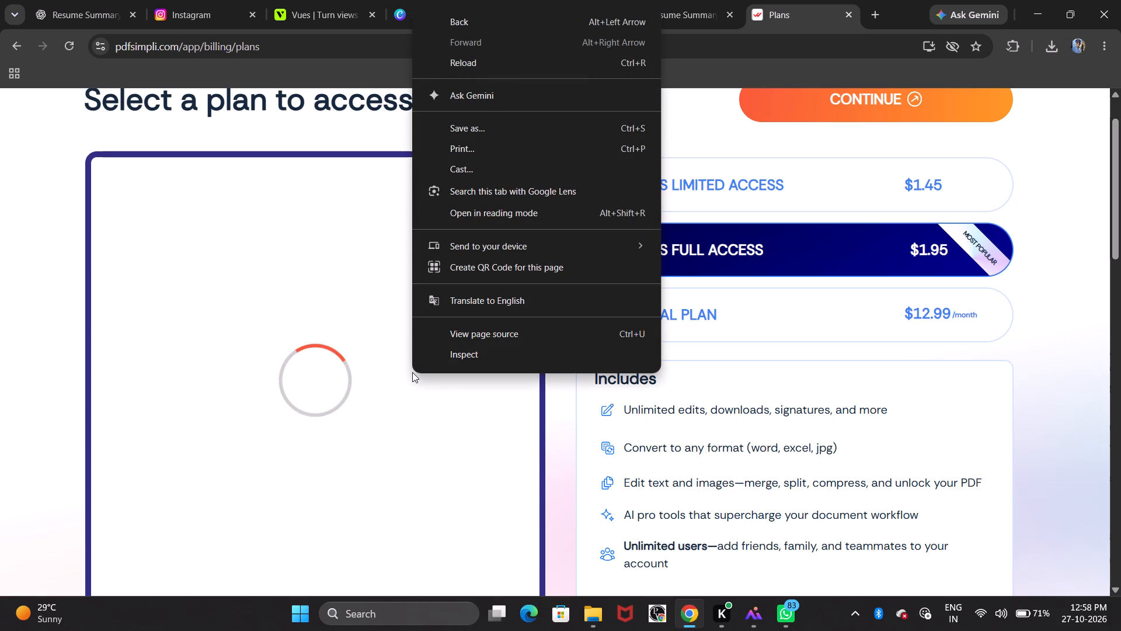
pyautogui.click(375, 418)
pyautogui.scroll(-1, 375, 418)
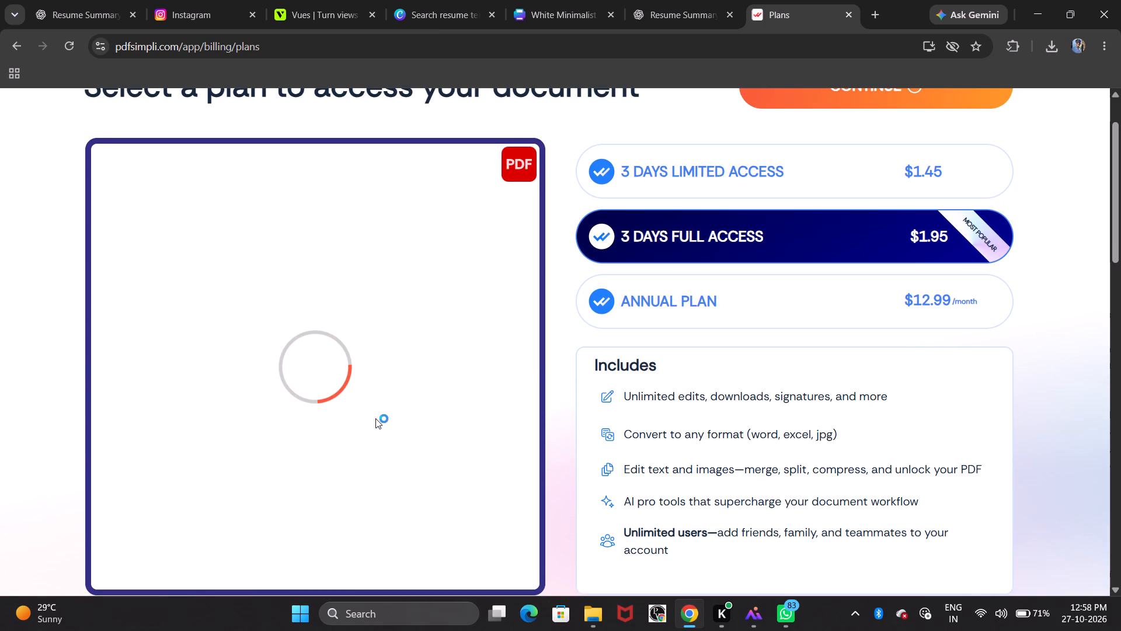
pyautogui.scroll(-2, 375, 418)
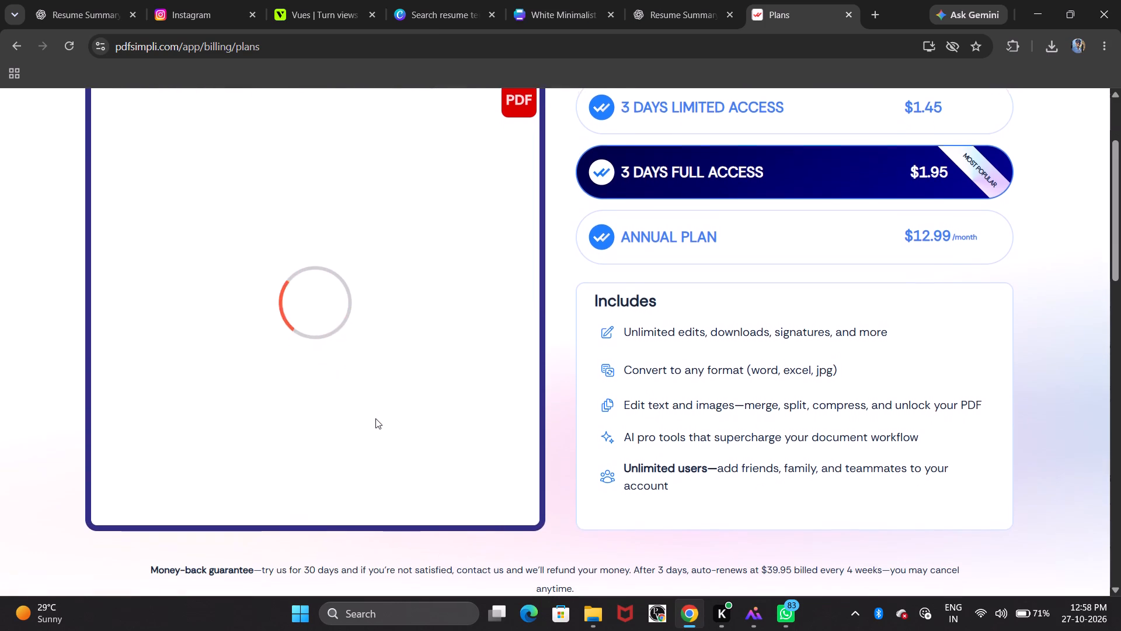
pyautogui.scroll(-1, 375, 418)
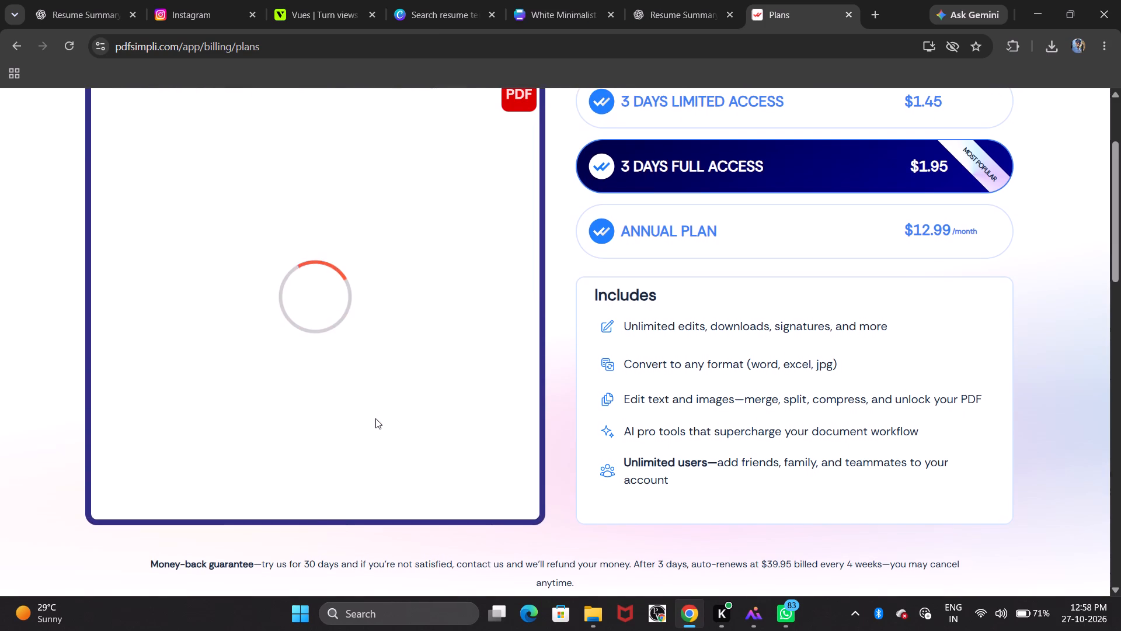
pyautogui.scroll(-1, 375, 418)
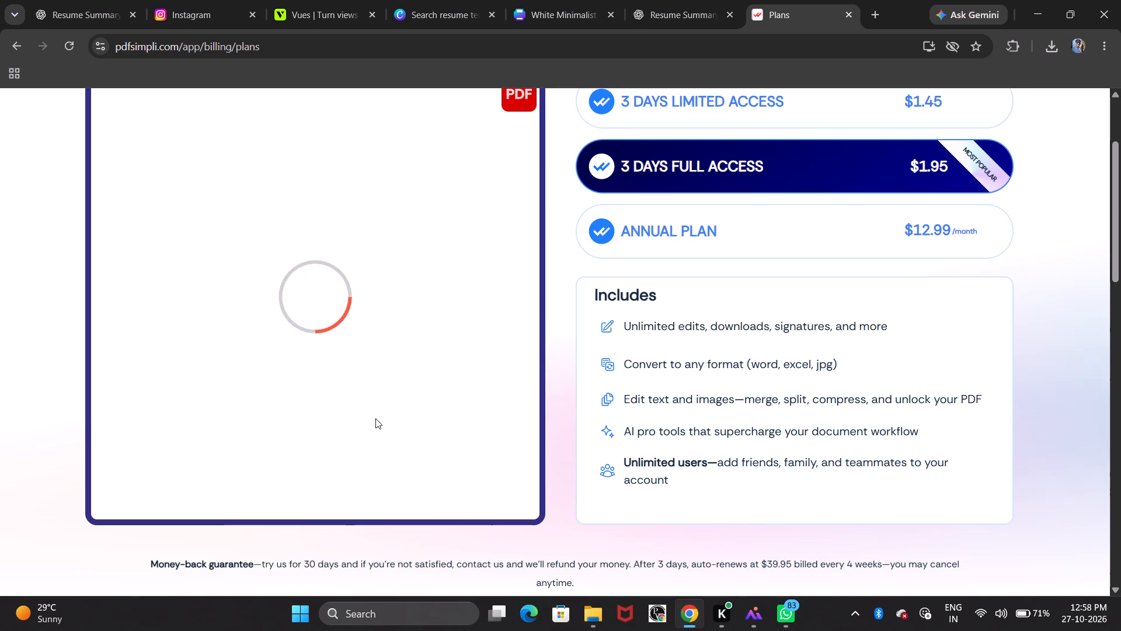
pyautogui.scroll(-1, 375, 418)
pyautogui.scroll(1, 469, 411)
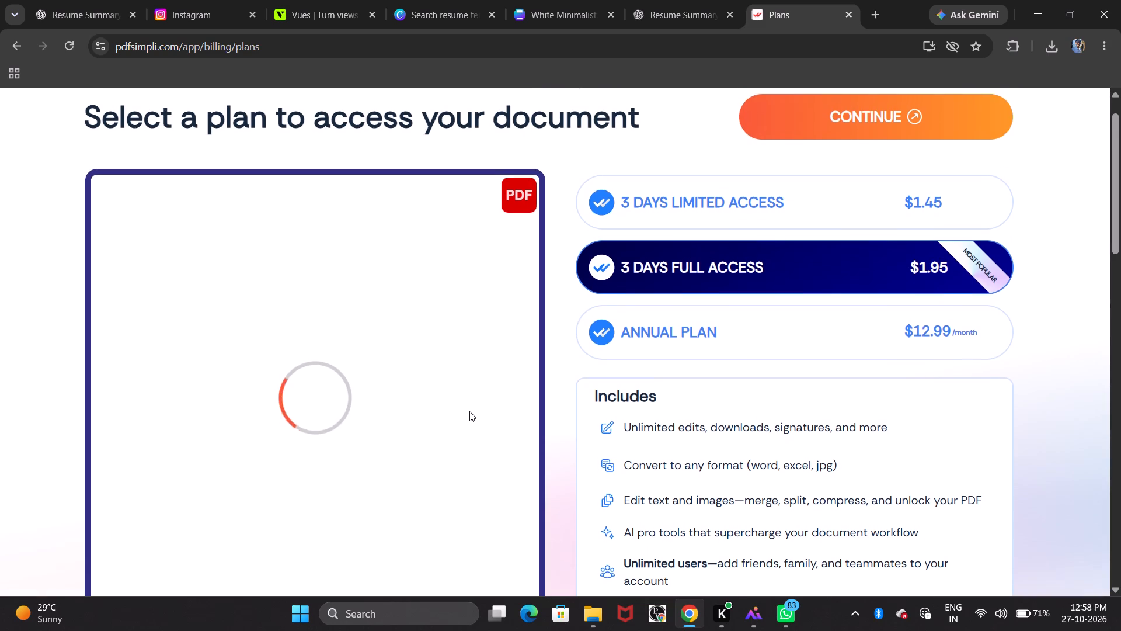
pyautogui.scroll(1, 469, 411)
pyautogui.click(521, 192)
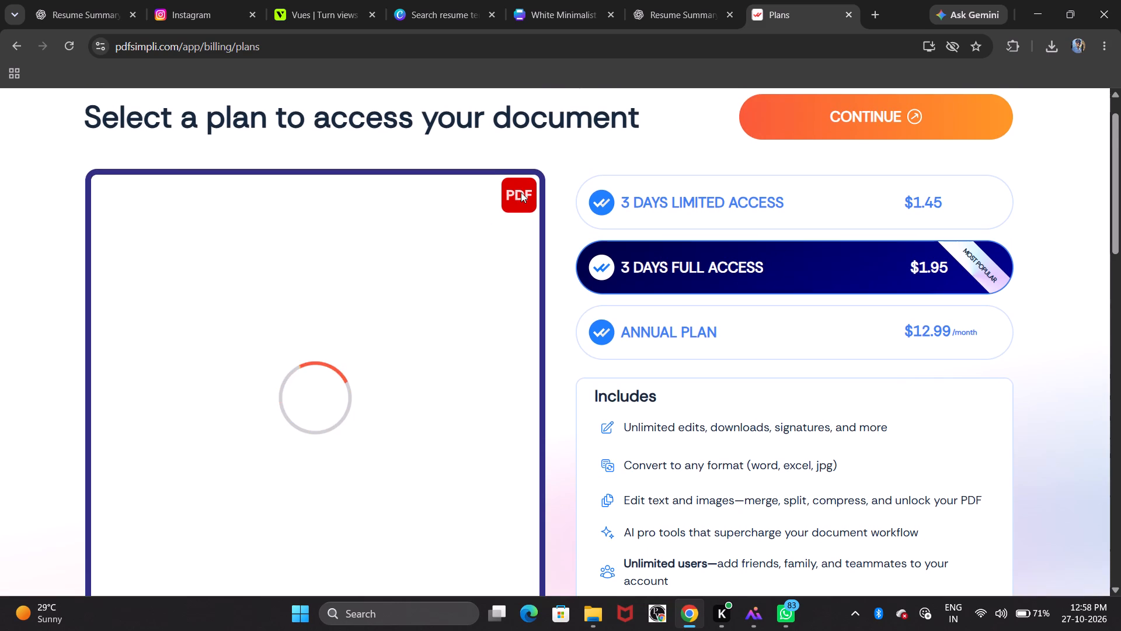
pyautogui.scroll(-5, 405, 323)
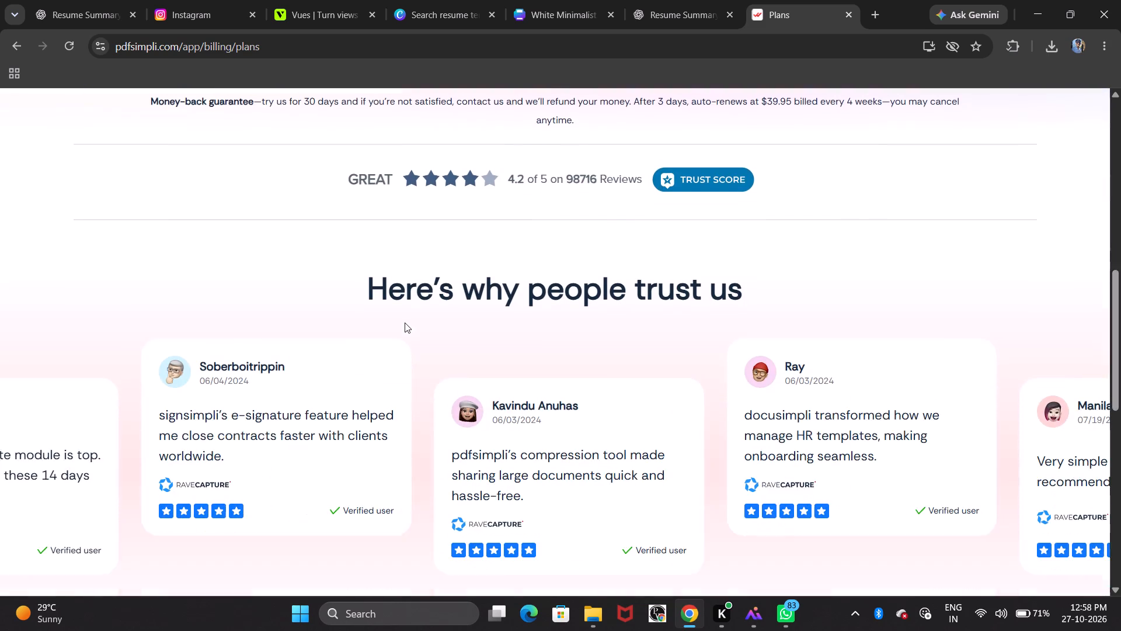
pyautogui.scroll(-3, 405, 323)
pyautogui.scroll(1, 405, 323)
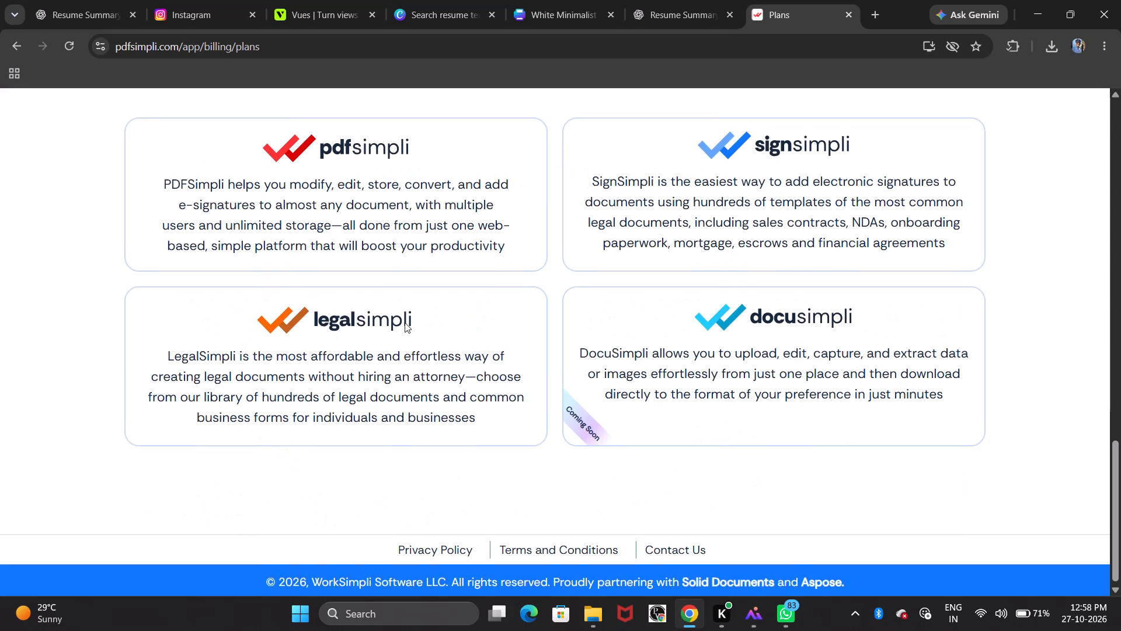
pyautogui.scroll(1, 405, 323)
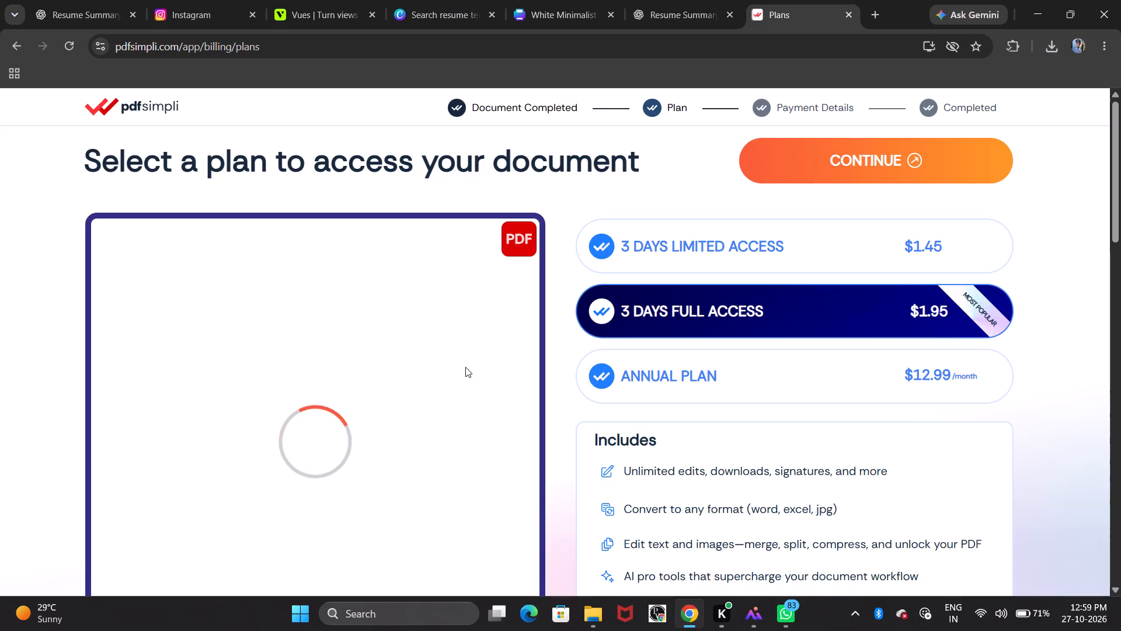
pyautogui.scroll(-2, 465, 367)
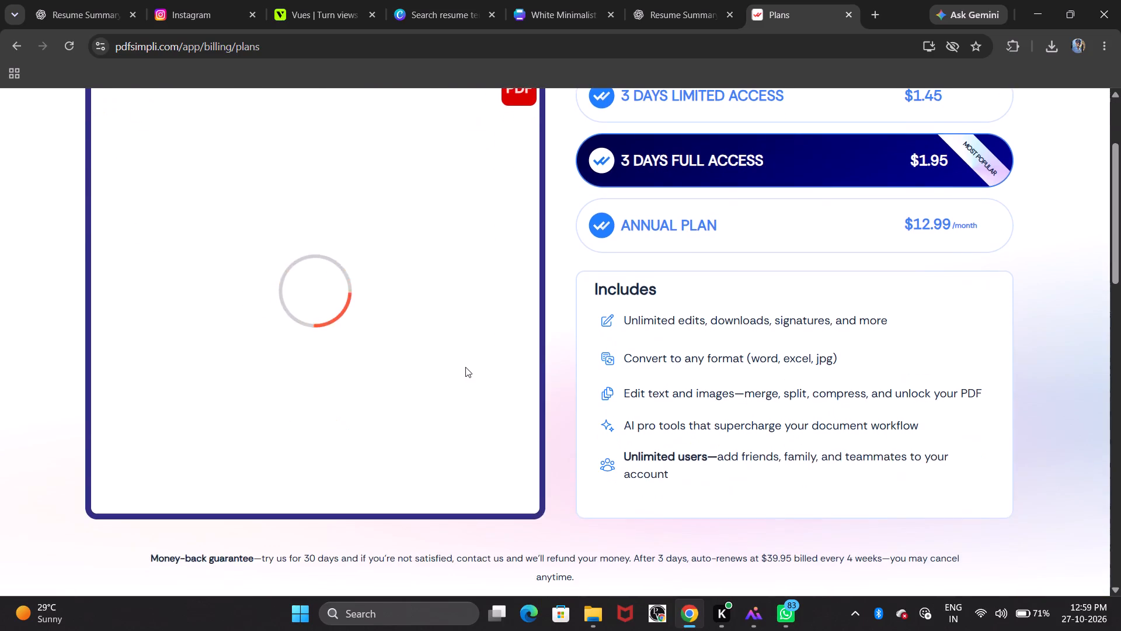
pyautogui.scroll(1, 465, 367)
pyautogui.scroll(-1, 385, 366)
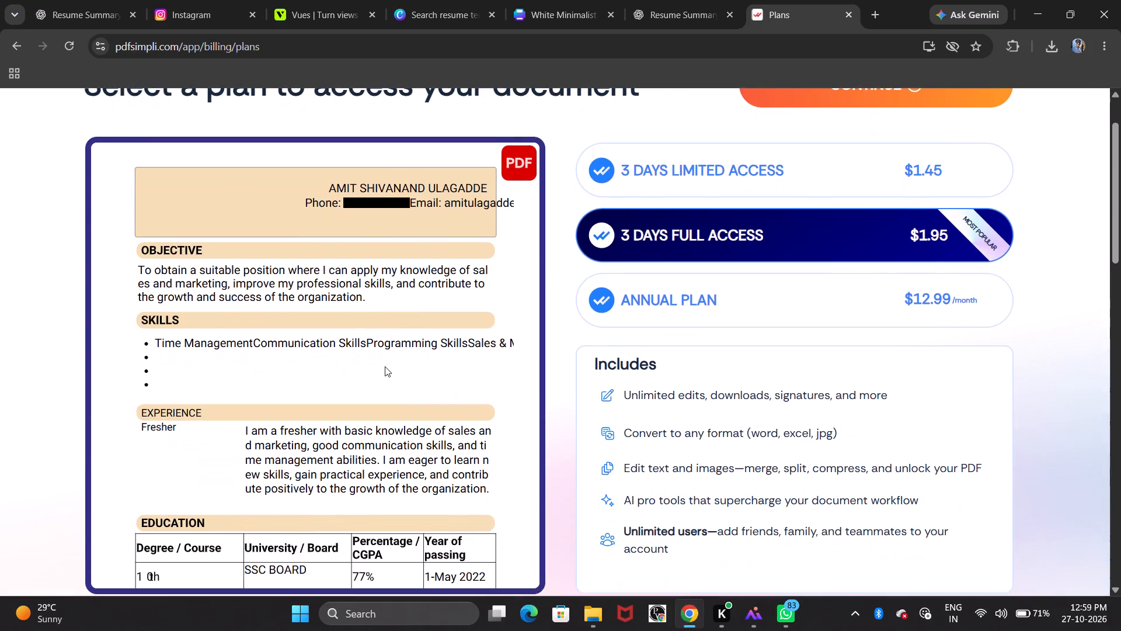
# Examine the resume preview on the plans page from the header to the EDUCATION table for a way to save it.
pyautogui.rightClick(398, 328)
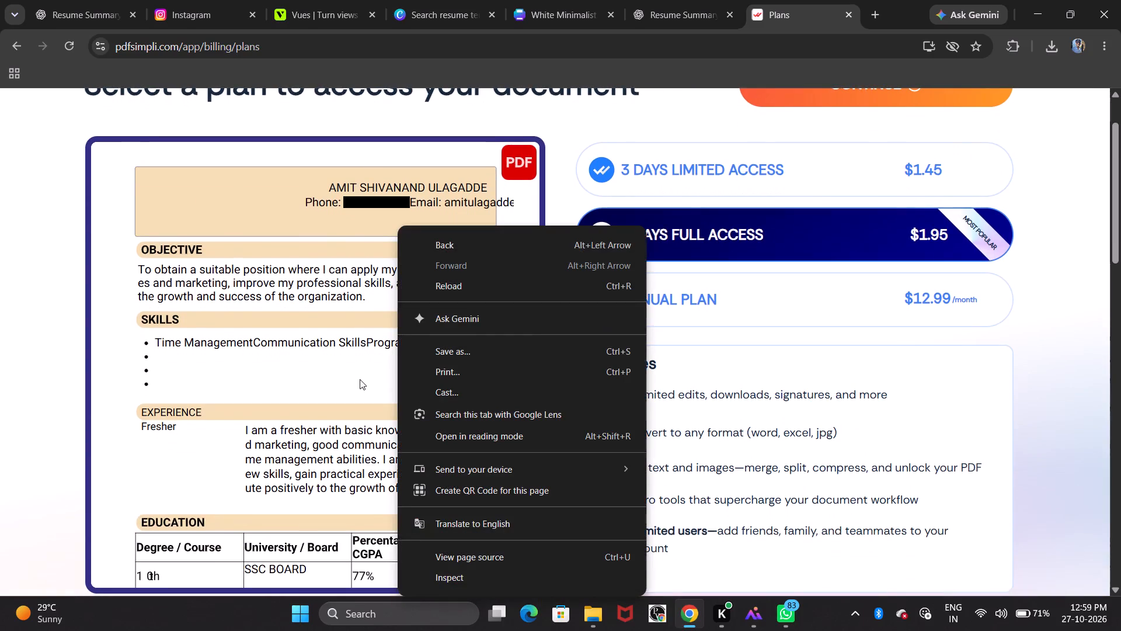
pyautogui.click(321, 333)
pyautogui.scroll(-1, 321, 333)
pyautogui.doubleClick(321, 333)
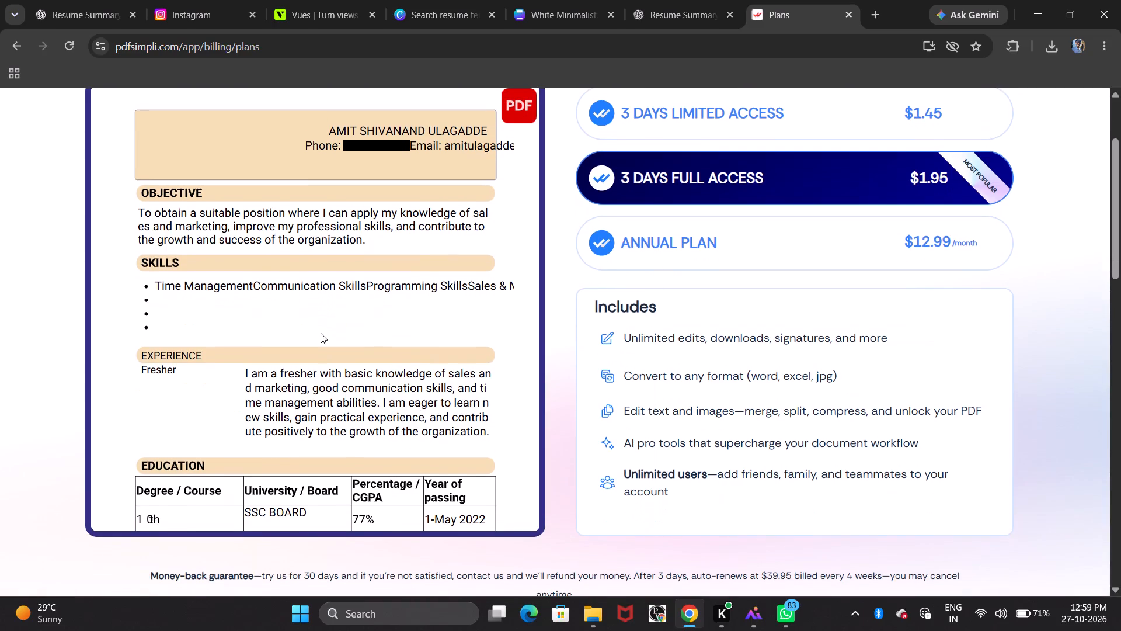
pyautogui.scroll(-1, 321, 333)
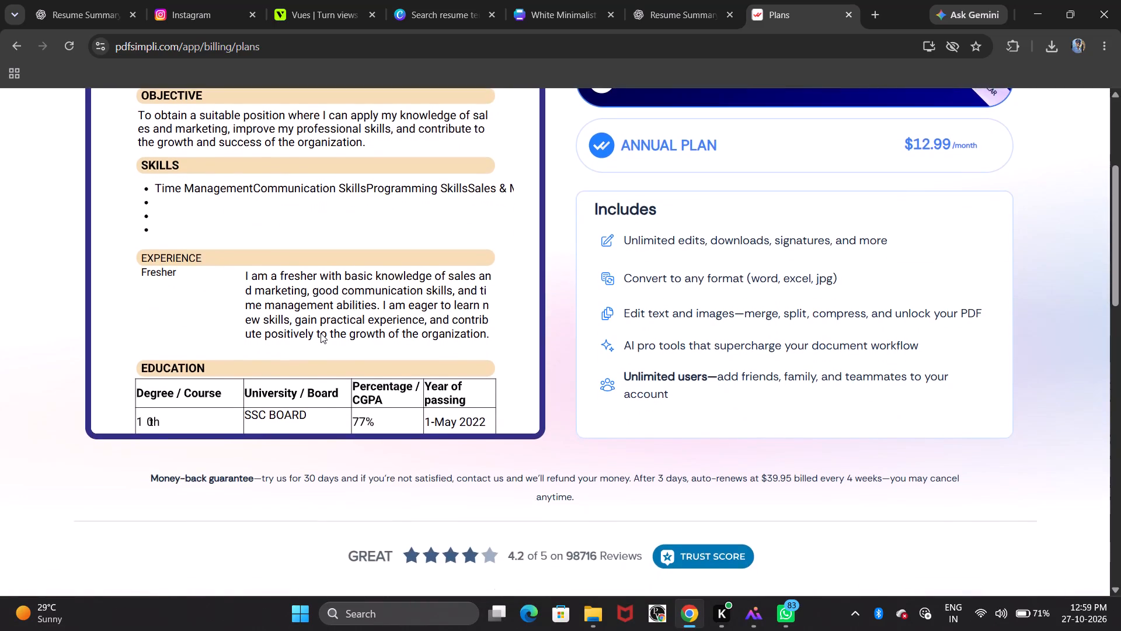
pyautogui.scroll(-1, 321, 333)
pyautogui.scroll(2, 321, 333)
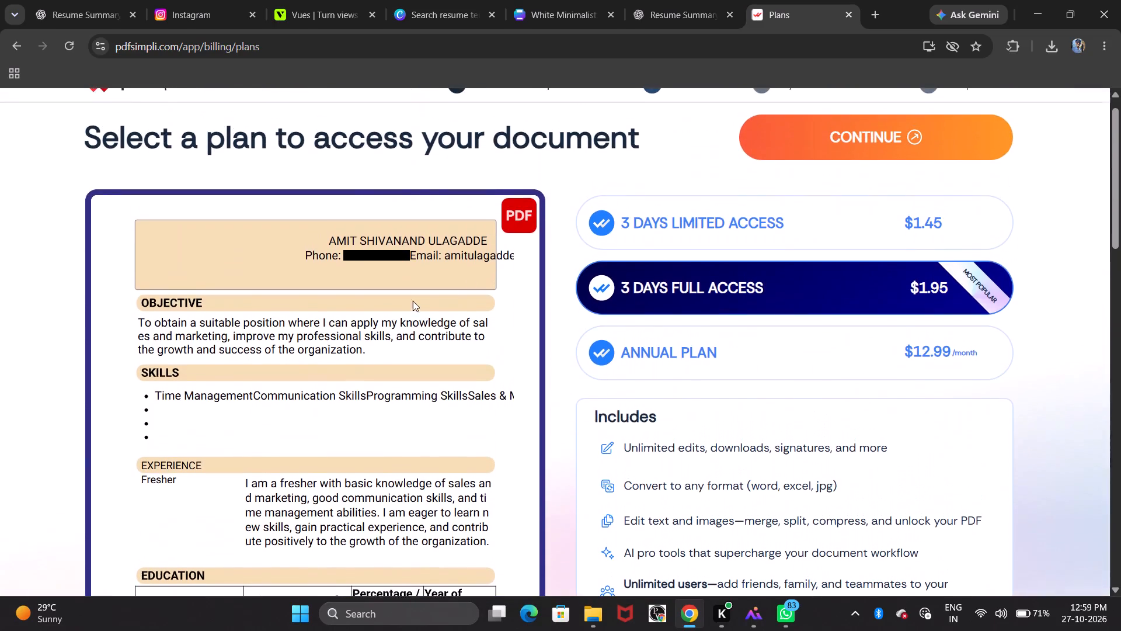
pyautogui.click(524, 209)
pyautogui.scroll(1, 524, 209)
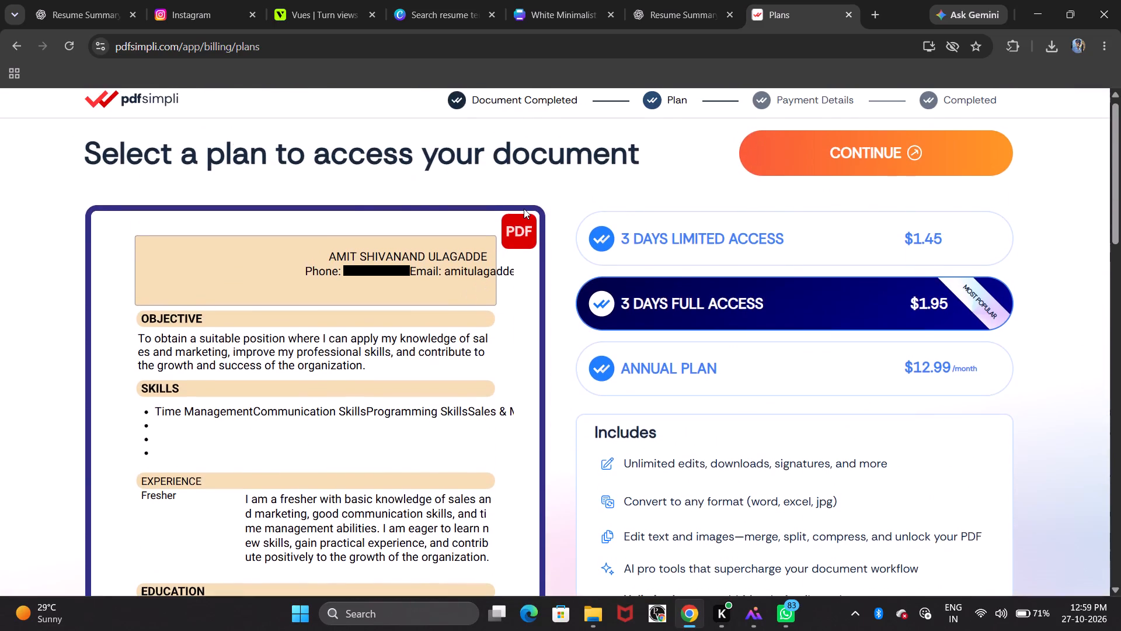
pyautogui.scroll(1, 524, 209)
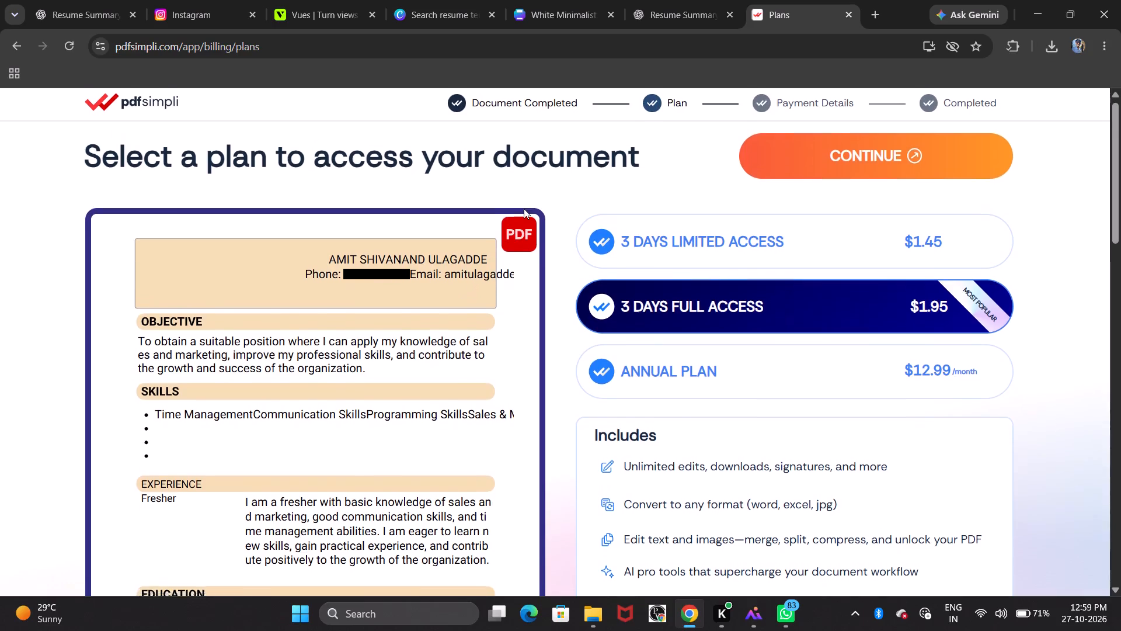
pyautogui.scroll(1, 524, 209)
pyautogui.rightClick(387, 308)
pyautogui.doubleClick(387, 308)
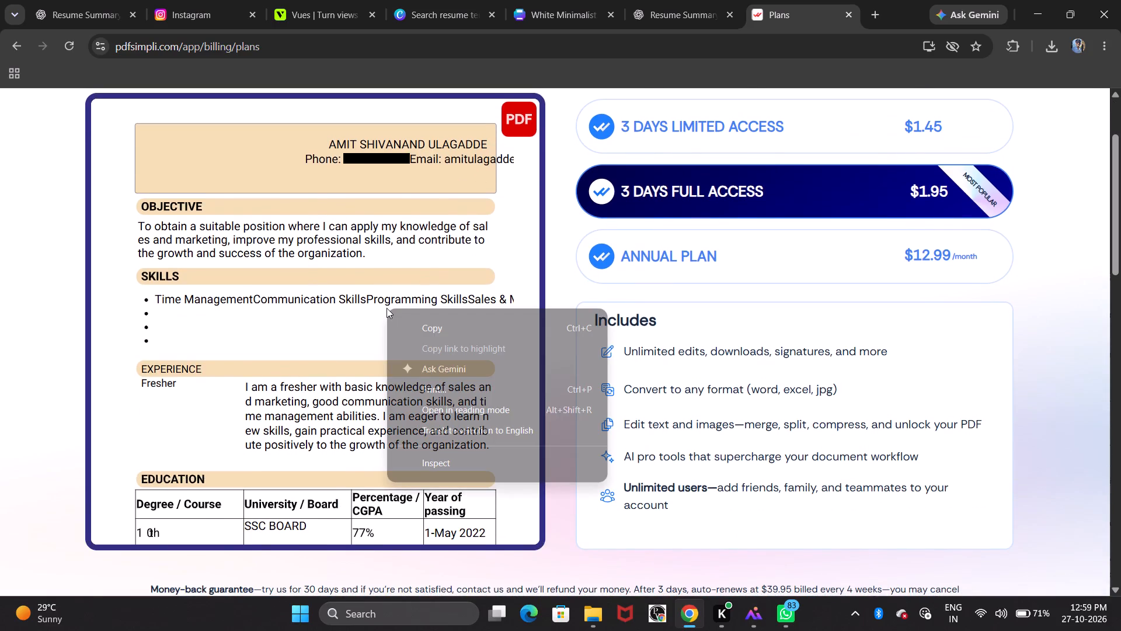
pyautogui.tripleClick(387, 308)
pyautogui.tripleClick(387, 308)
pyautogui.click(387, 308)
# Open the most recently downloaded resume PDF from the download history and read through its contents.
pyautogui.click(1051, 50)
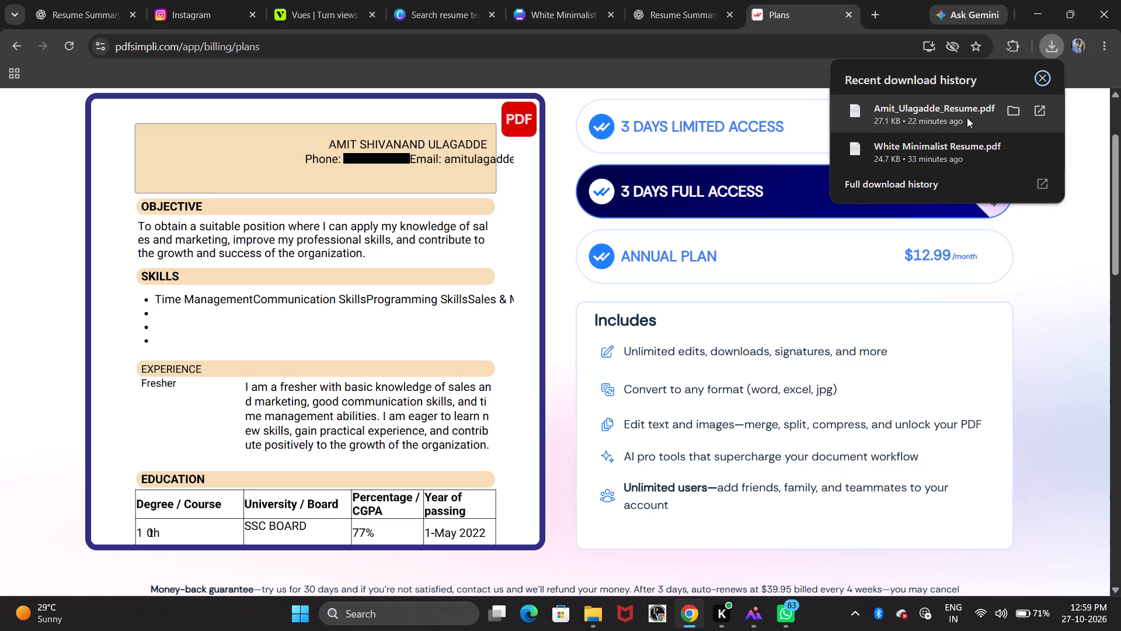
pyautogui.click(992, 113)
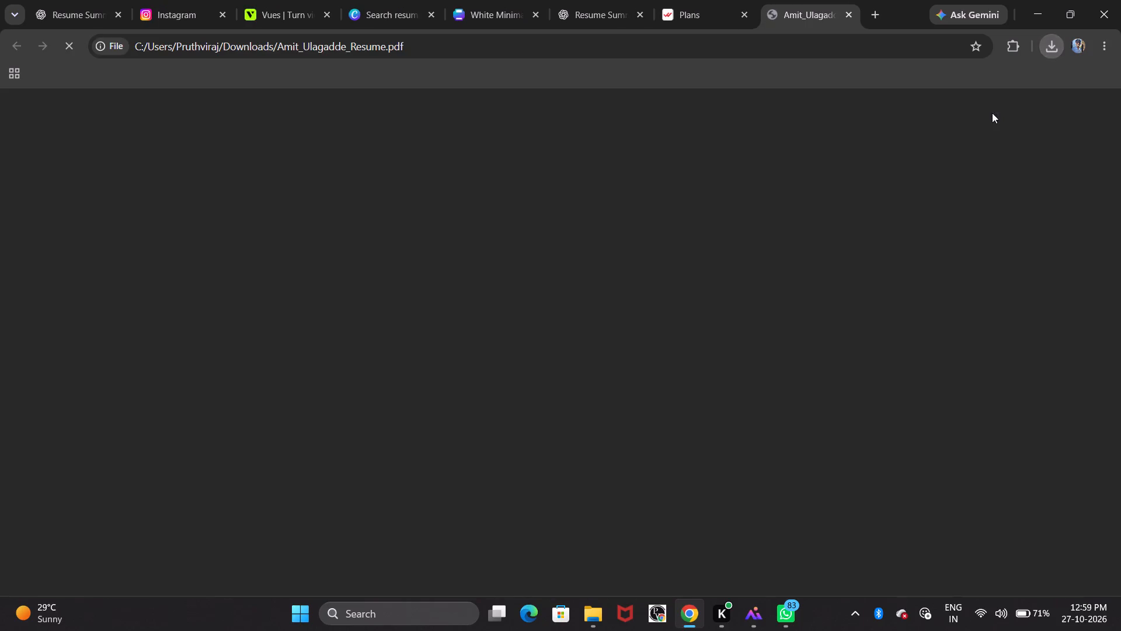
pyautogui.scroll(-2, 597, 256)
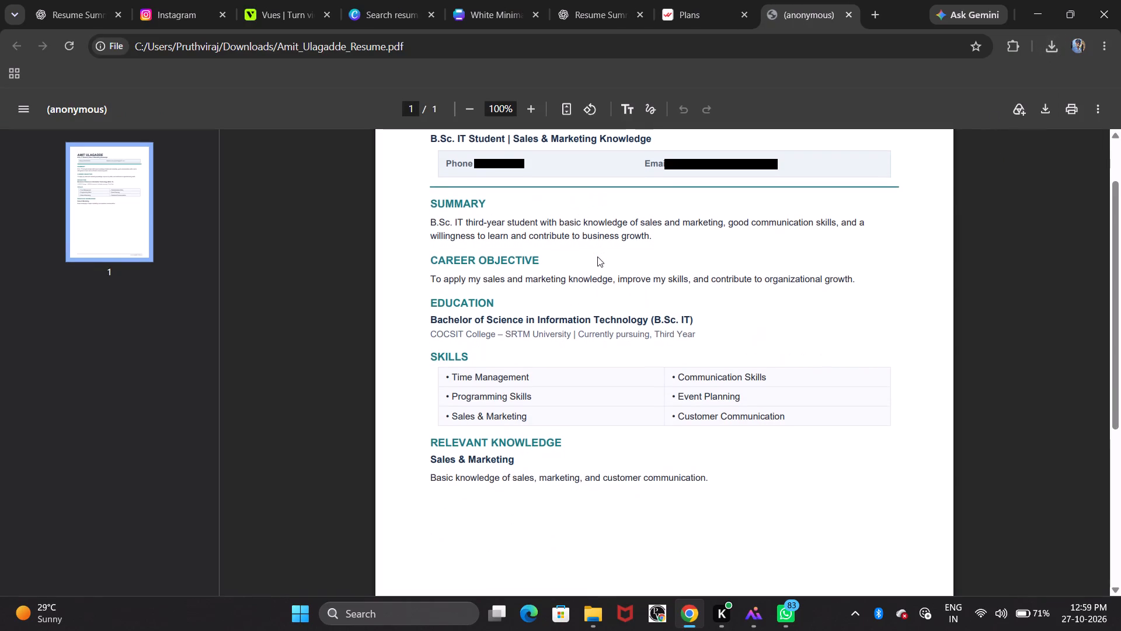
pyautogui.scroll(-3, 597, 256)
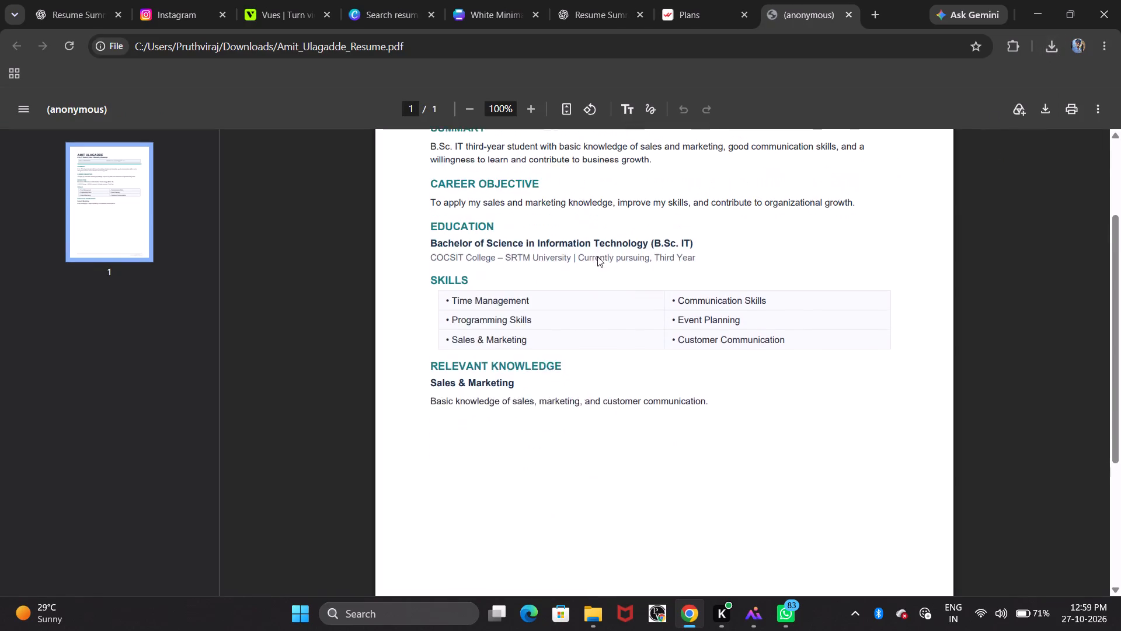
pyautogui.scroll(-1, 597, 256)
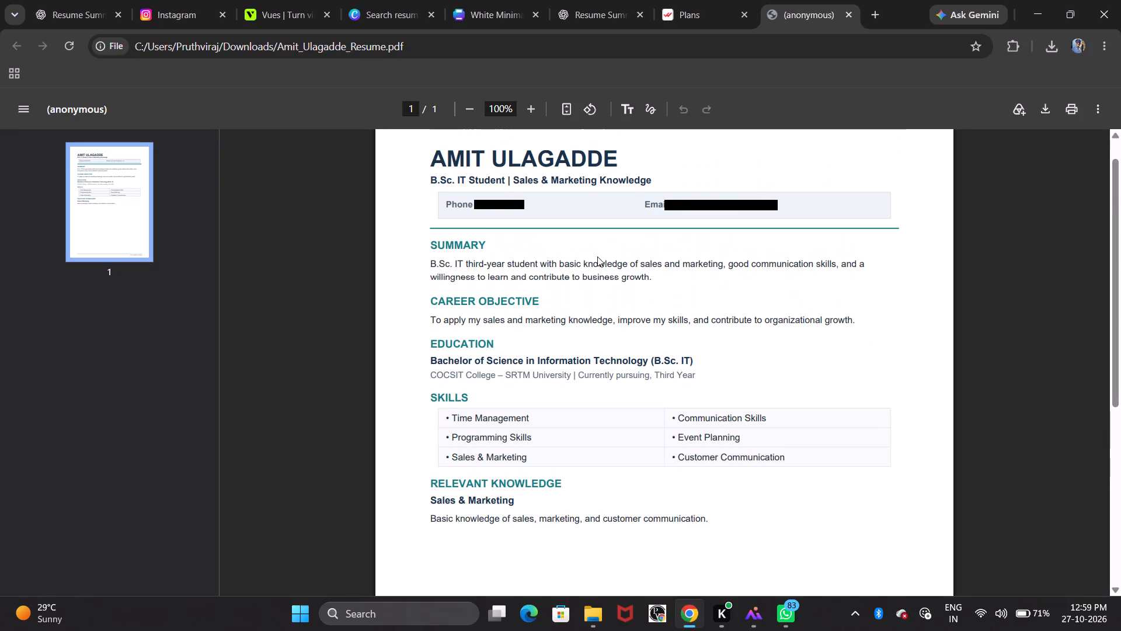
pyautogui.scroll(-2, 597, 256)
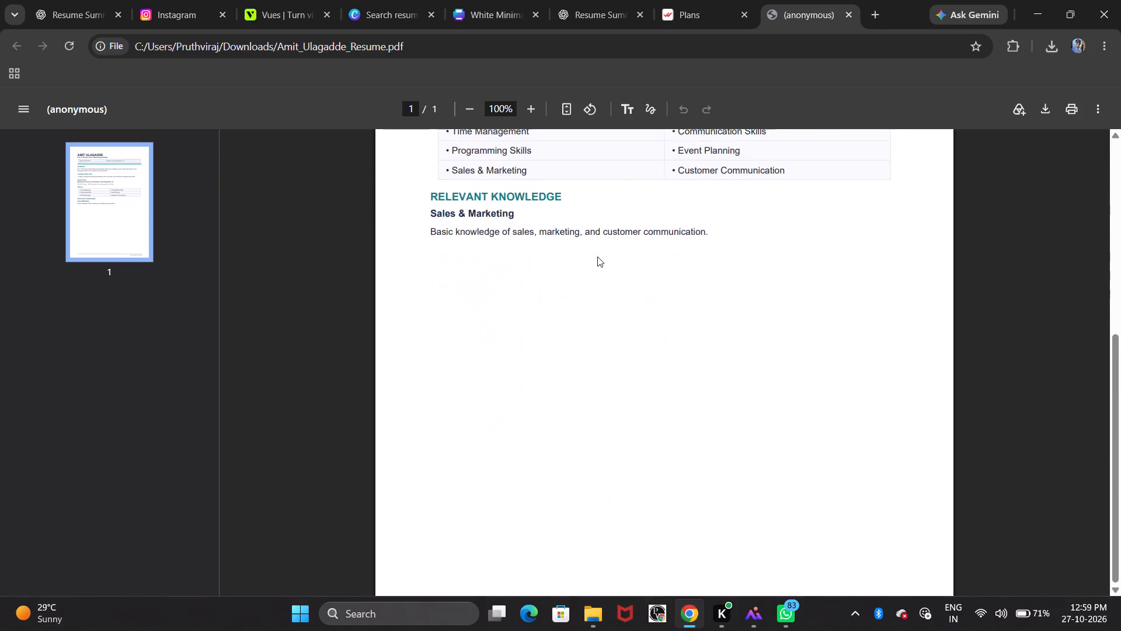
# Return to the PDFSimpli plans page and check the edited resume preview again.
pyautogui.click(725, 0)
pyautogui.scroll(-2, 396, 429)
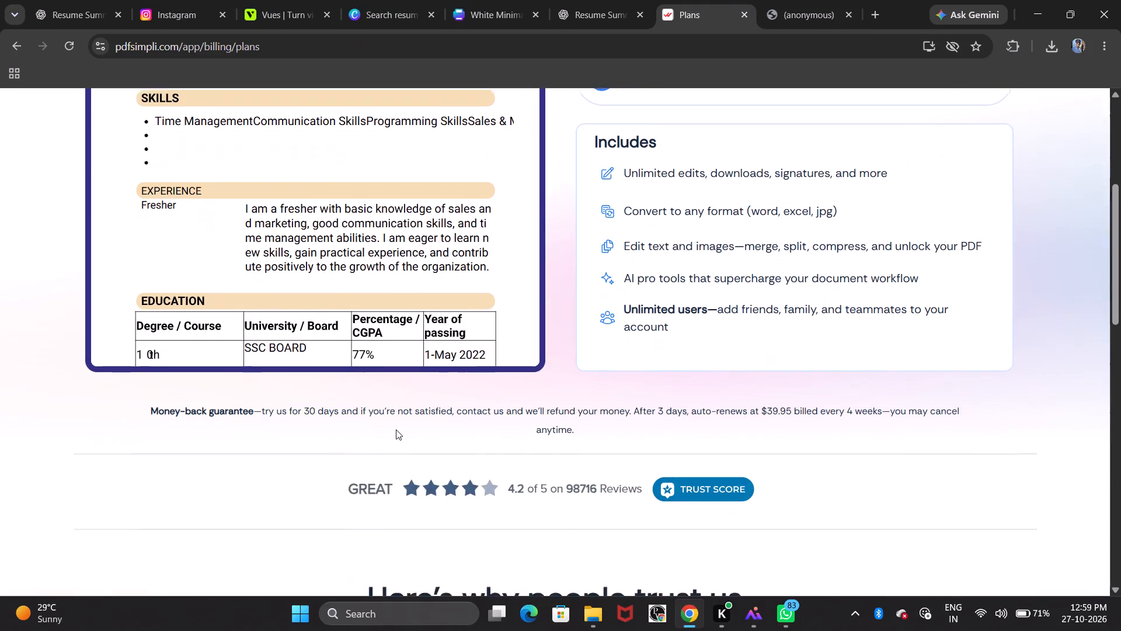
pyautogui.scroll(-2, 396, 429)
pyautogui.scroll(1, 396, 429)
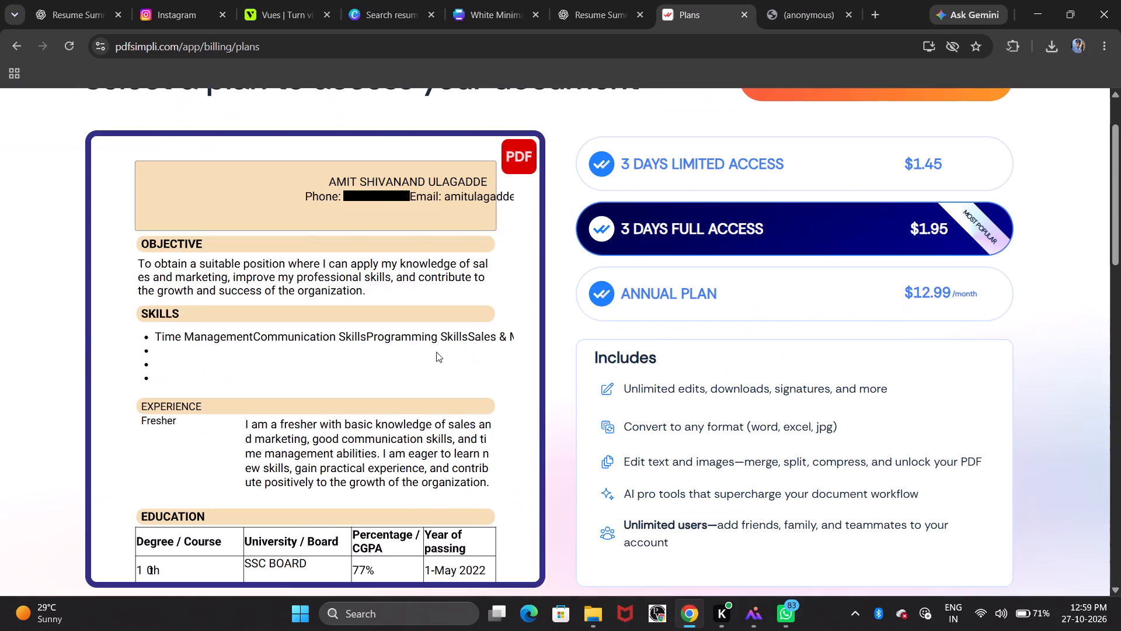
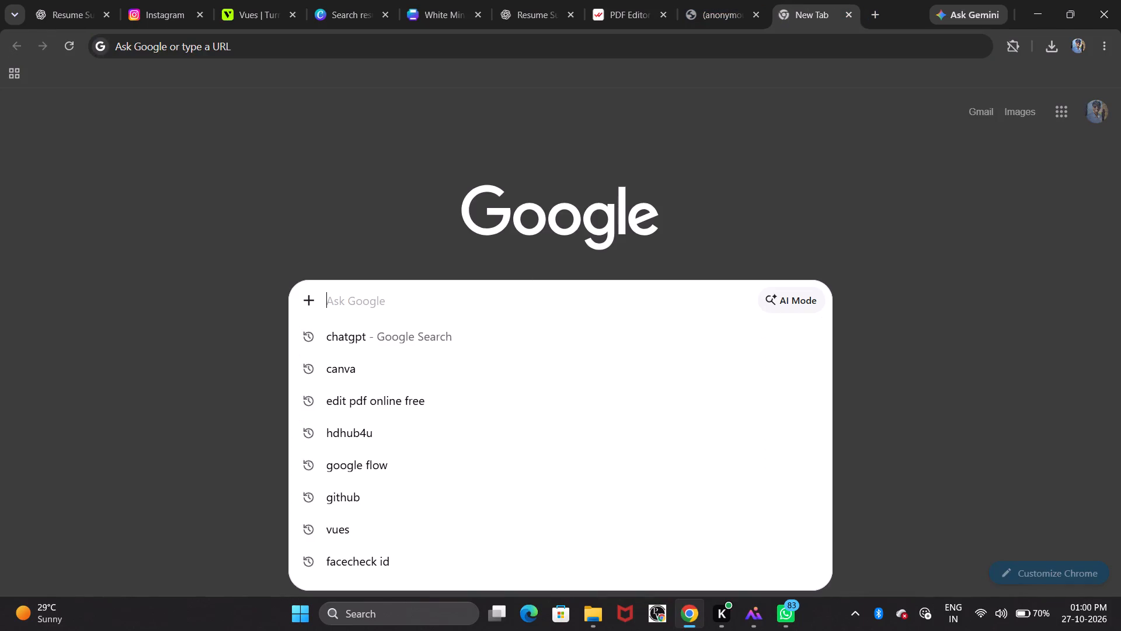
pyautogui.click(420, 398)
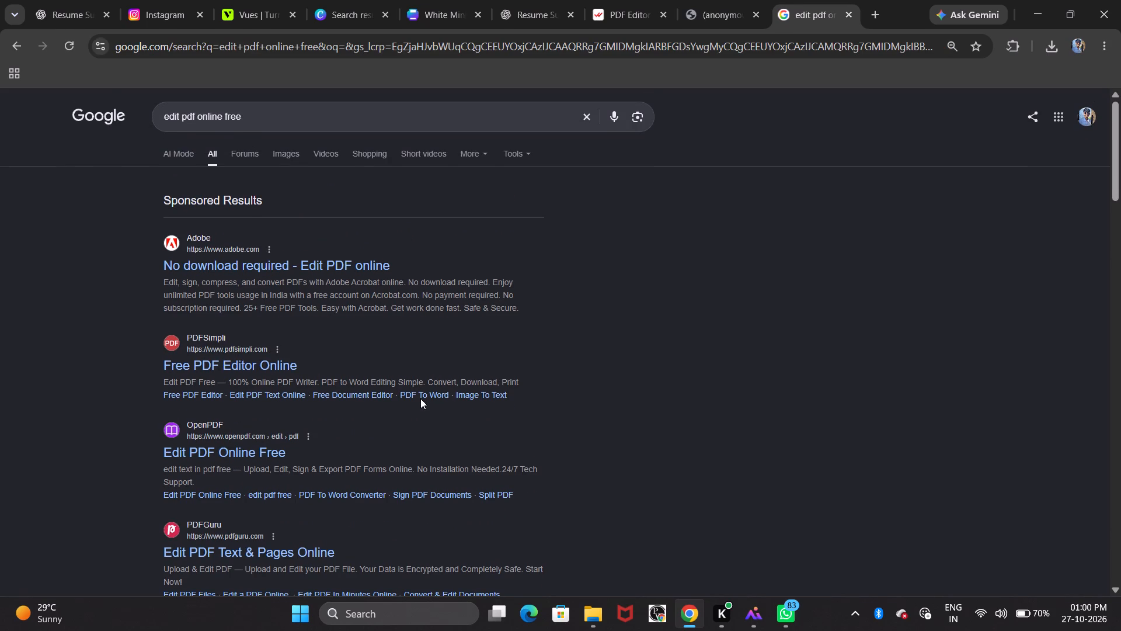
pyautogui.scroll(-1, 420, 398)
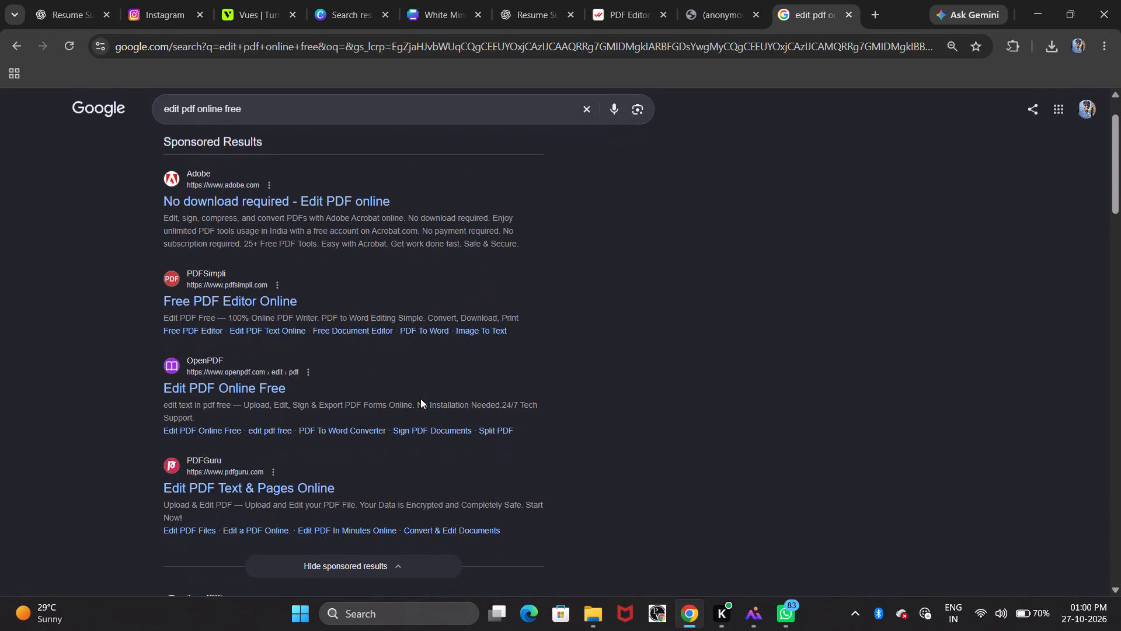
pyautogui.scroll(-1, 420, 398)
pyautogui.click(292, 486)
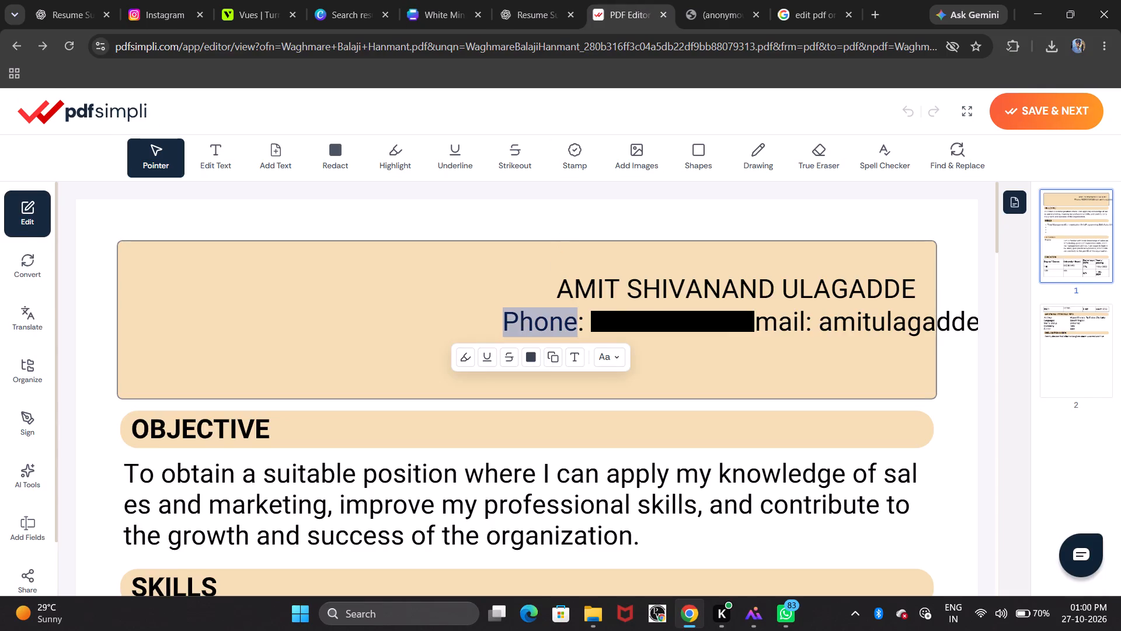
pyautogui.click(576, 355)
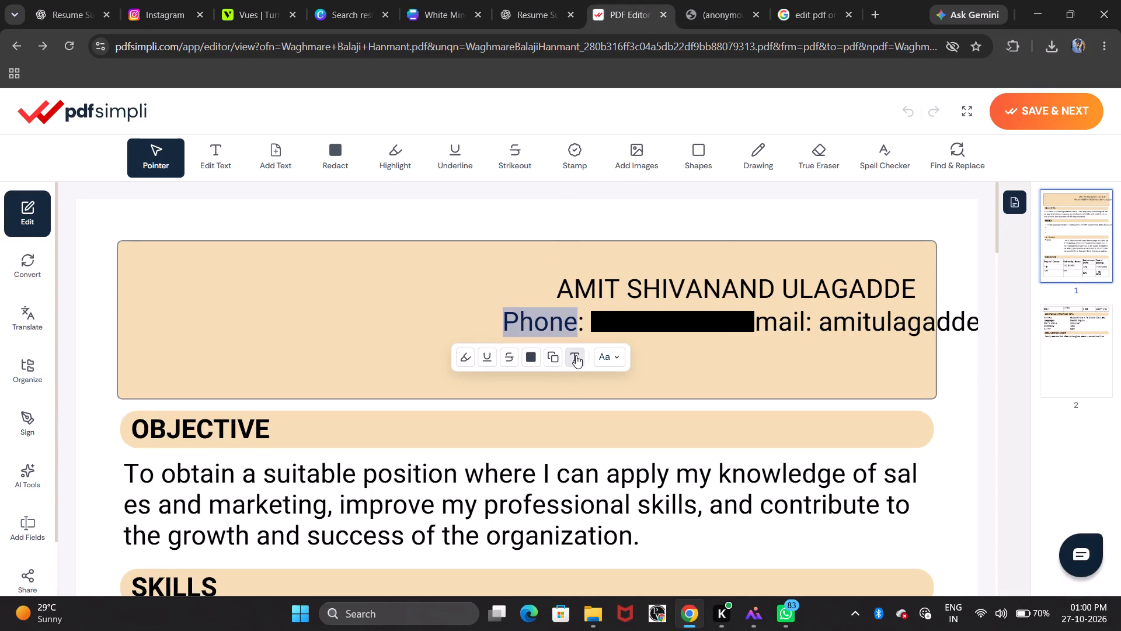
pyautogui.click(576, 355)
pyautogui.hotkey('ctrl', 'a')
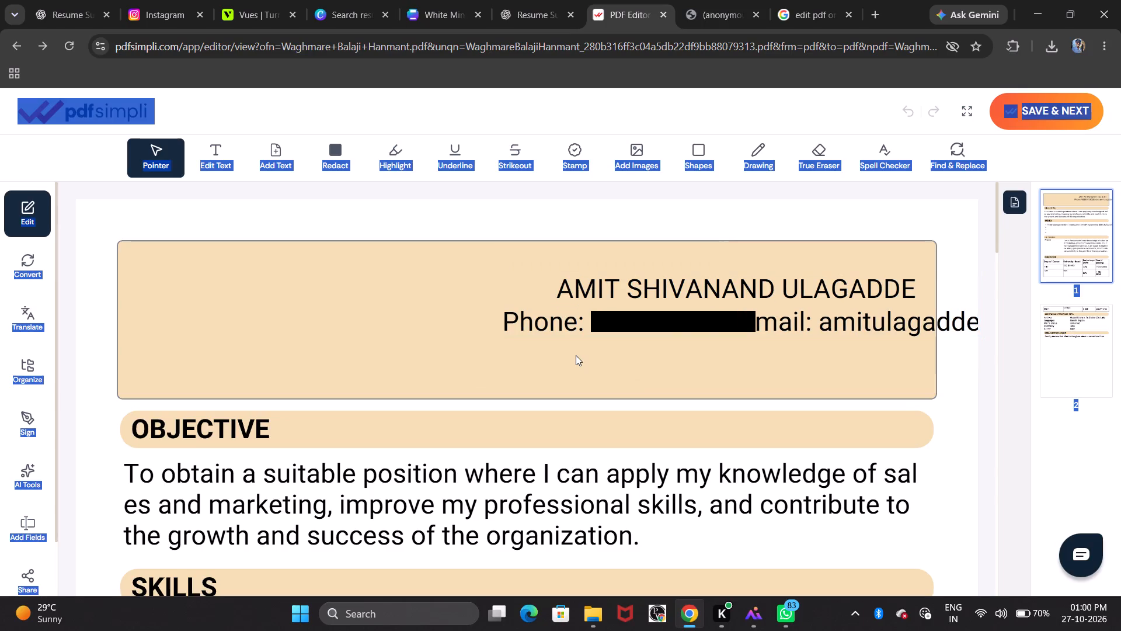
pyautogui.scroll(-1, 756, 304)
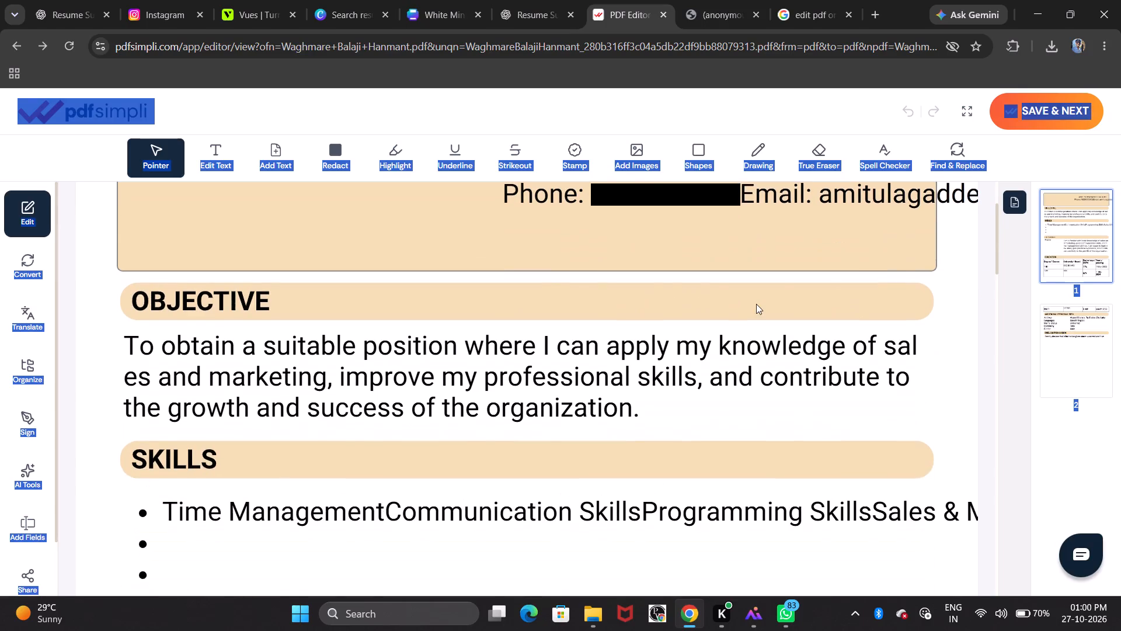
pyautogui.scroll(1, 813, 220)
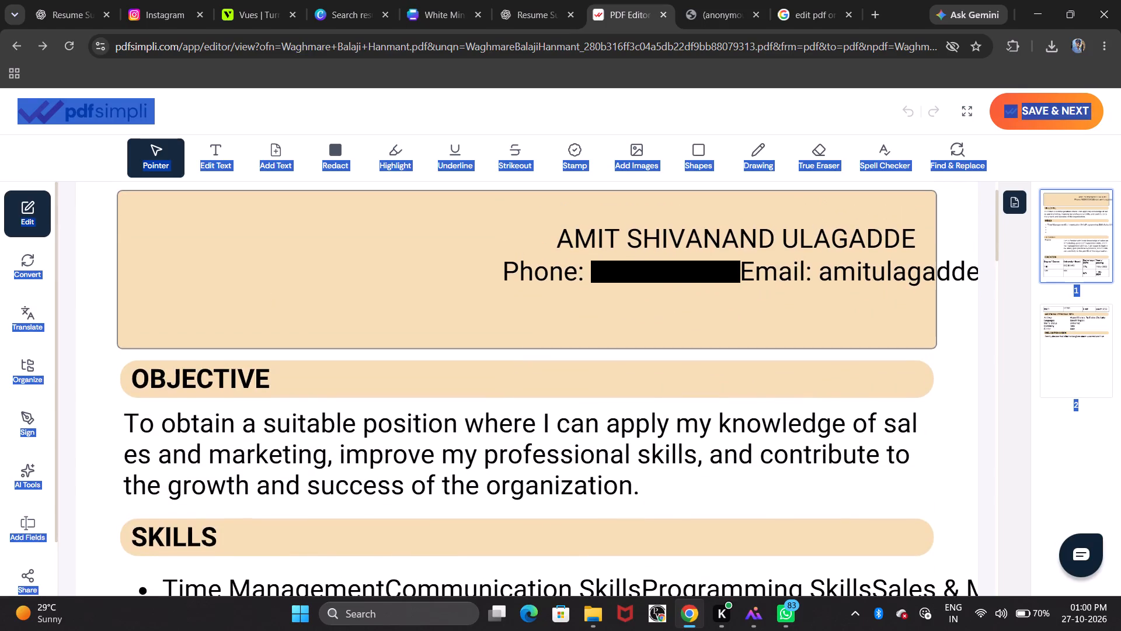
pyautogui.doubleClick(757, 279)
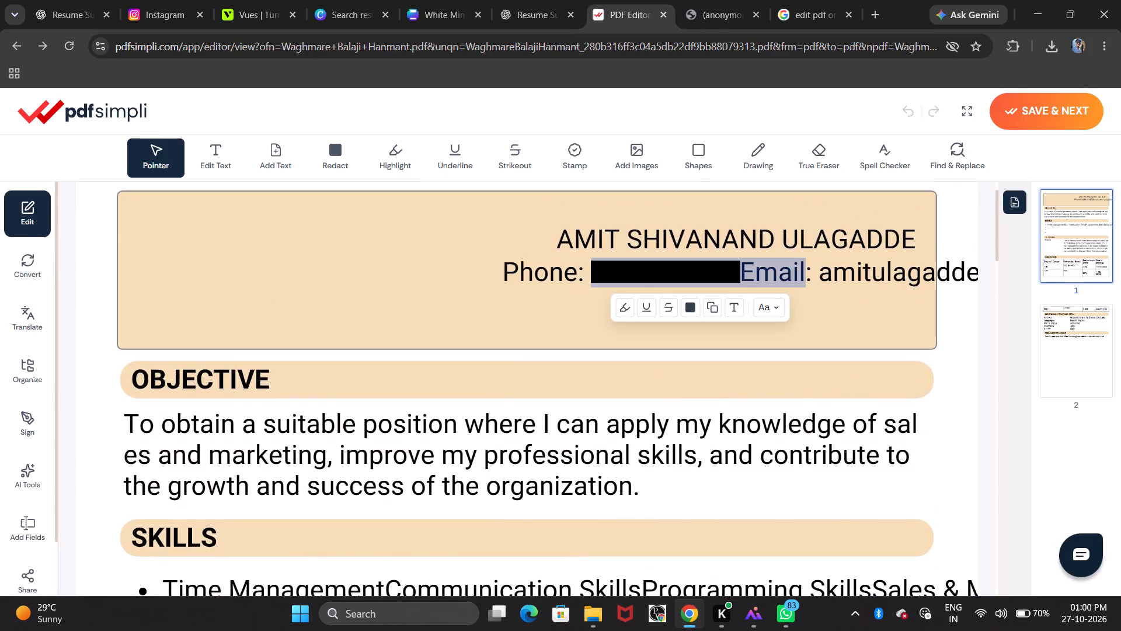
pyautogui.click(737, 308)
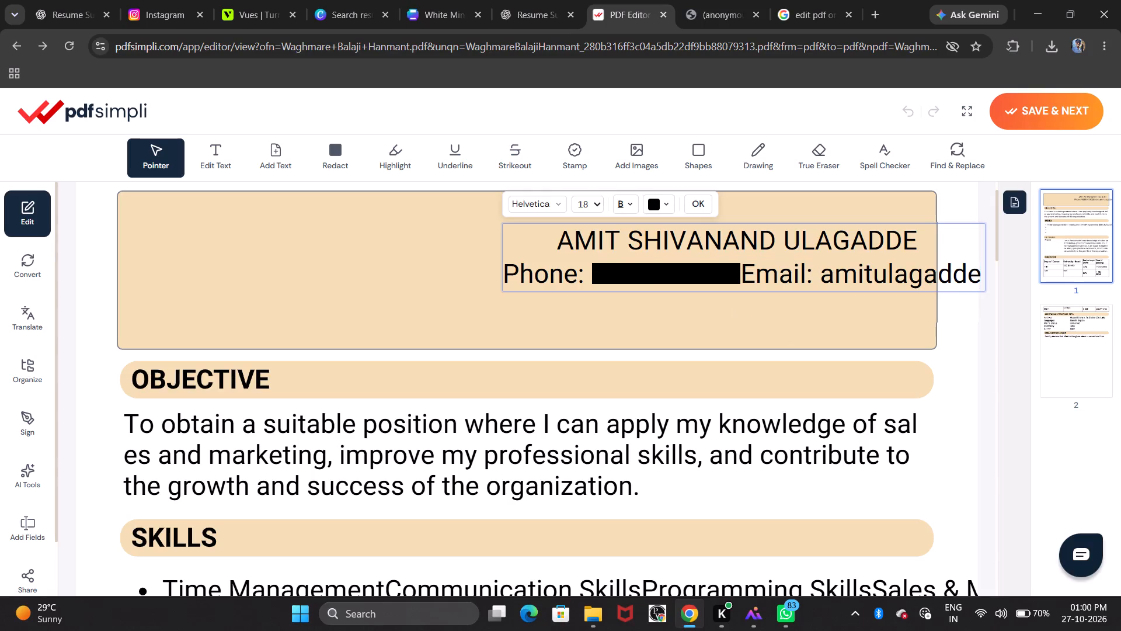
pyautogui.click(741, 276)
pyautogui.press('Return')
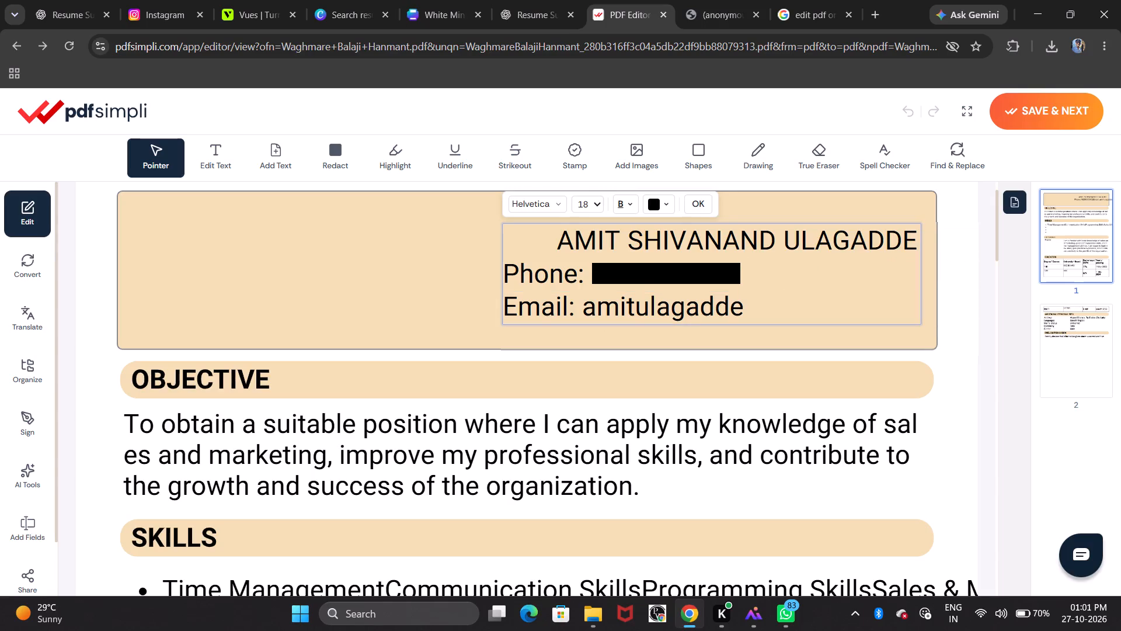
# Review the resume's skills, experience, education, personal info and declaration sections.
pyautogui.scroll(-2, 757, 303)
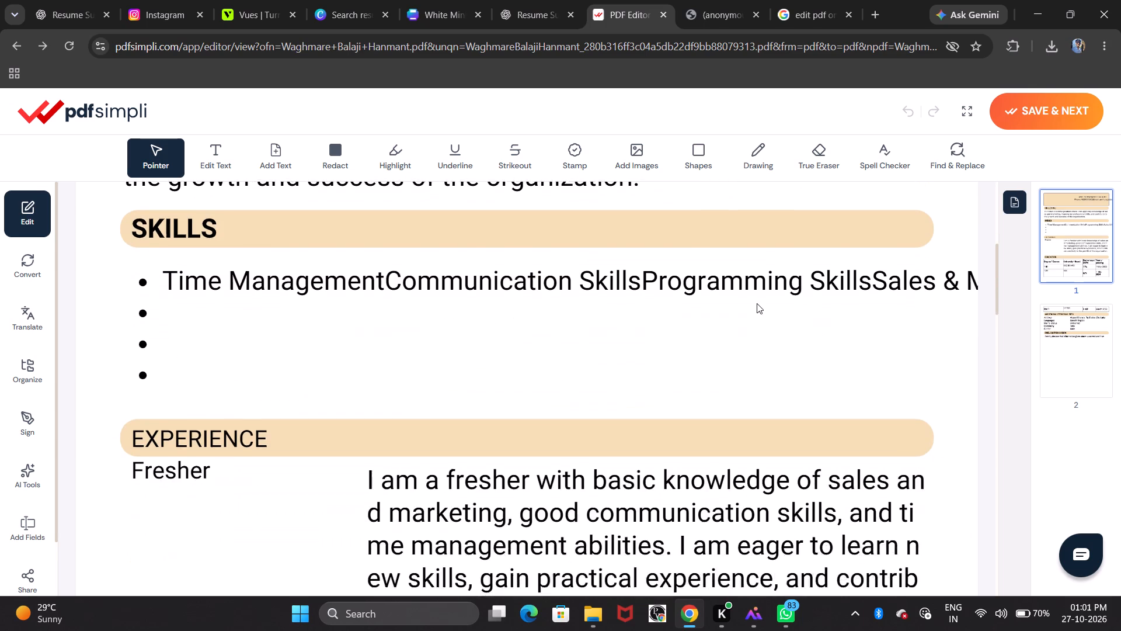
pyautogui.scroll(-5, 757, 303)
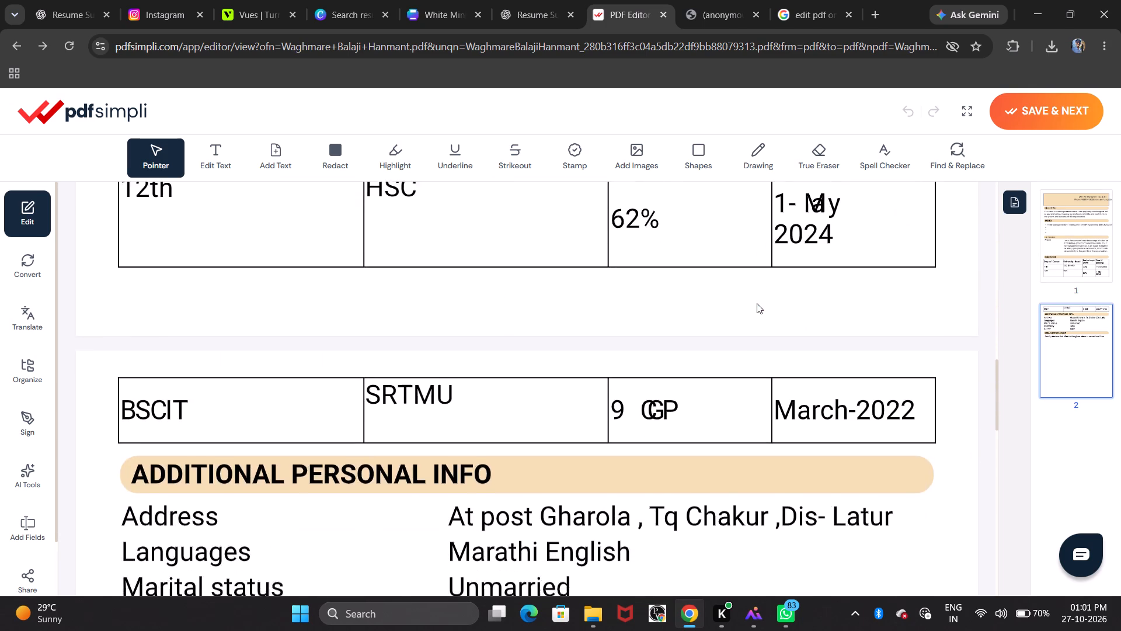
pyautogui.scroll(-2, 757, 303)
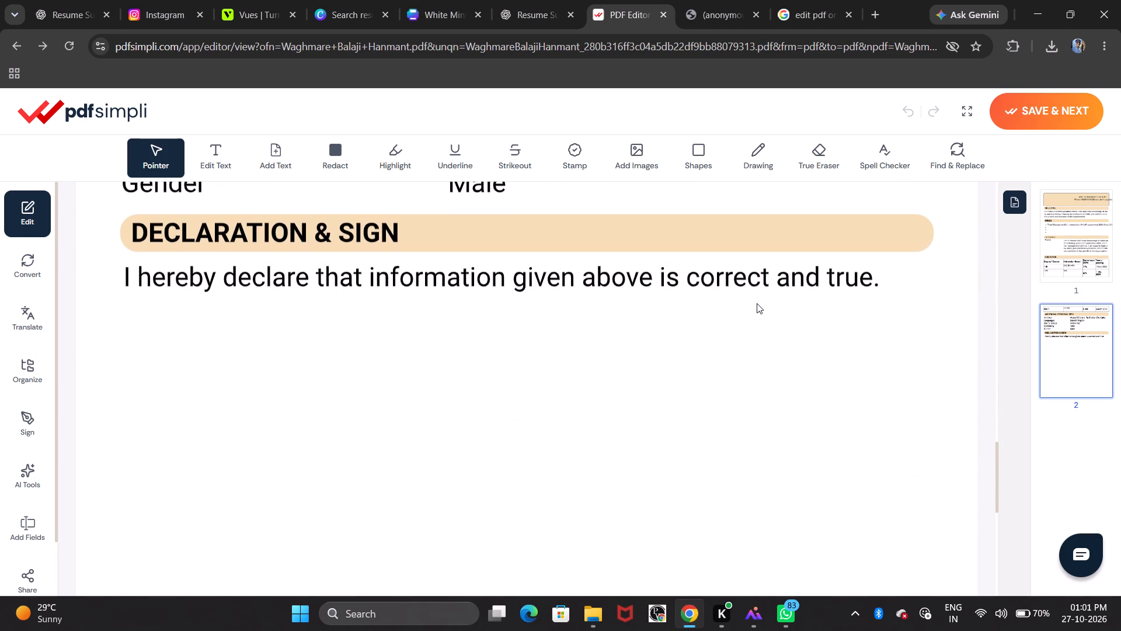
pyautogui.scroll(1, 757, 303)
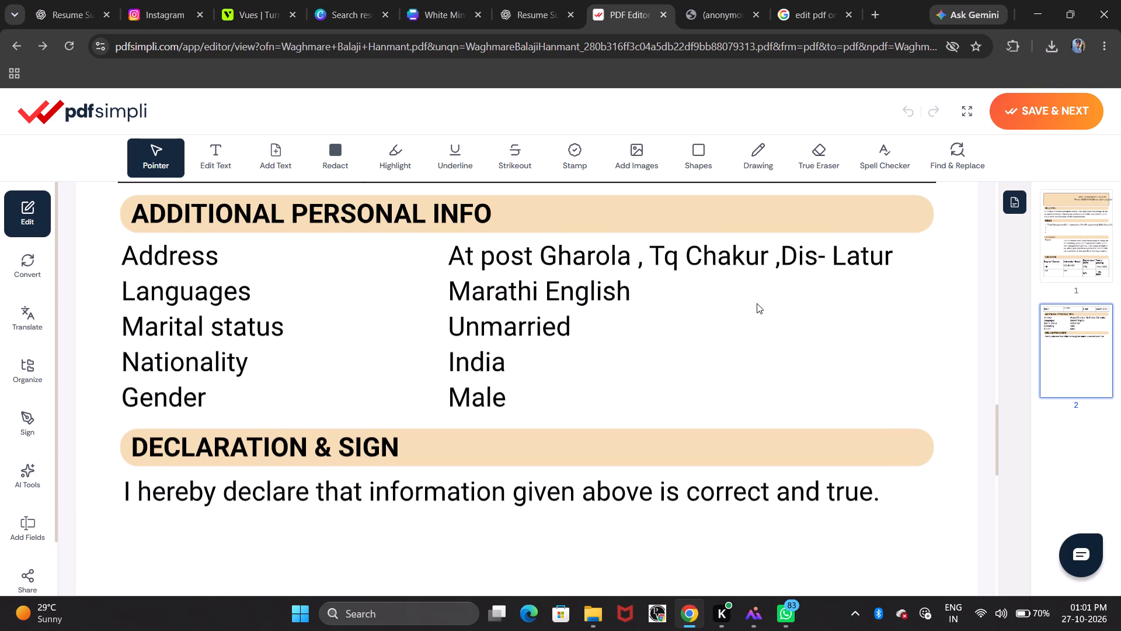
pyautogui.scroll(2, 757, 303)
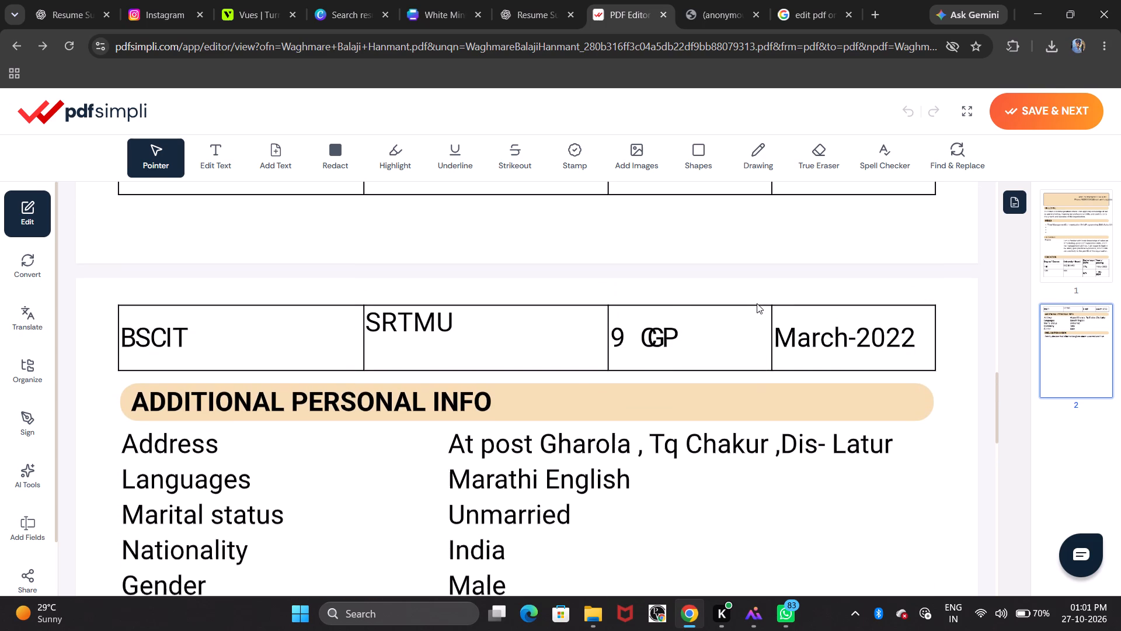
# Activate the Edit Text tool and return to the resume's header block on page 1.
pyautogui.click(215, 165)
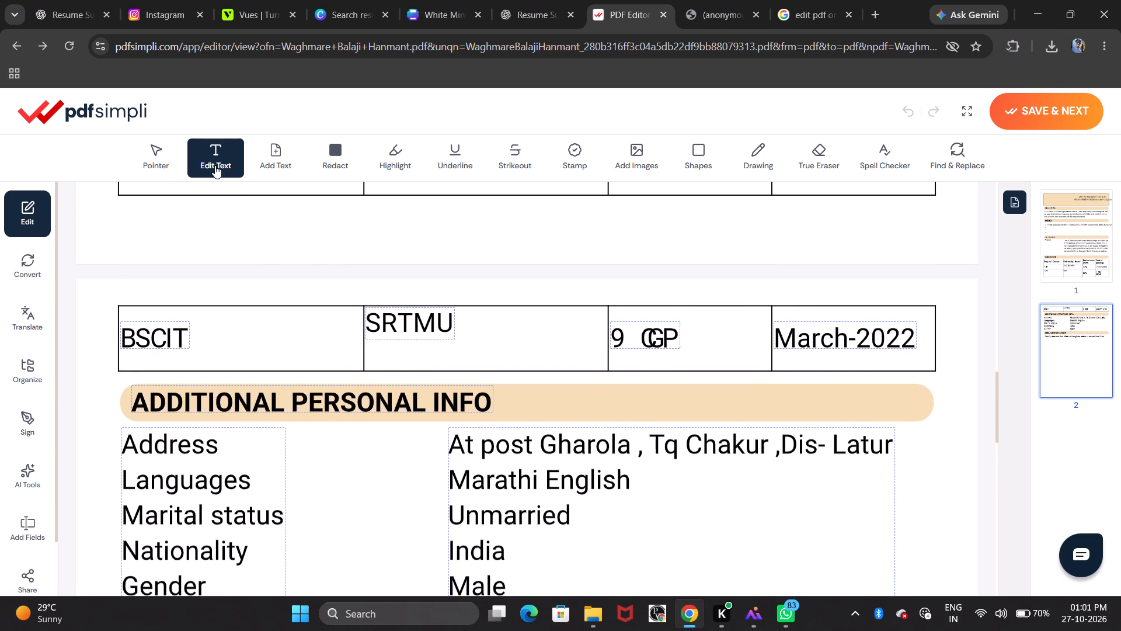
pyautogui.scroll(9, 288, 264)
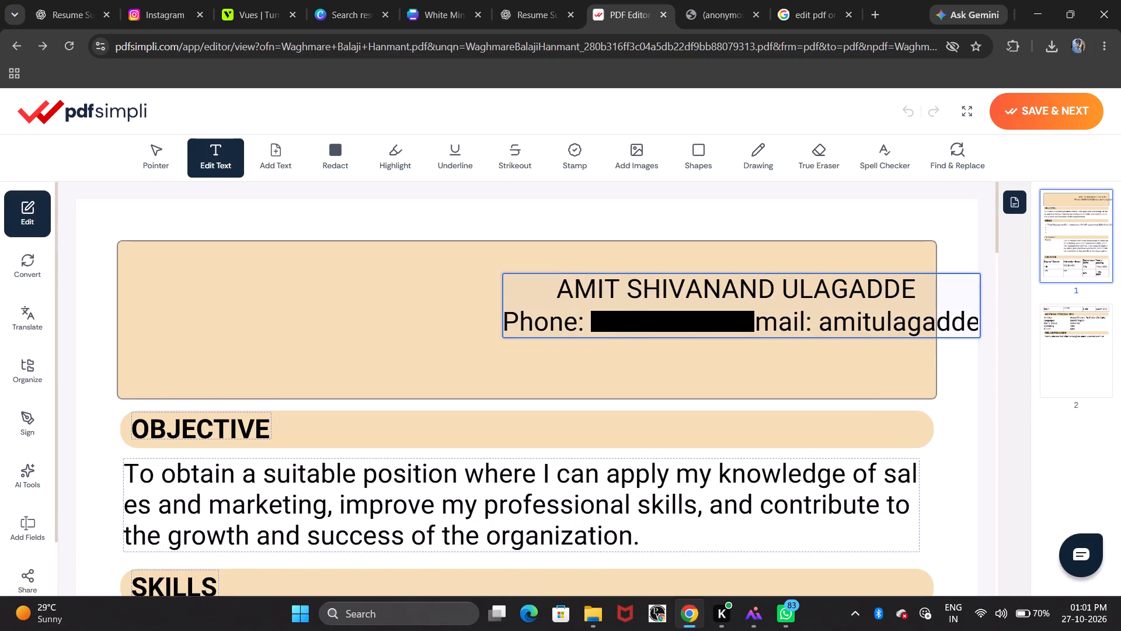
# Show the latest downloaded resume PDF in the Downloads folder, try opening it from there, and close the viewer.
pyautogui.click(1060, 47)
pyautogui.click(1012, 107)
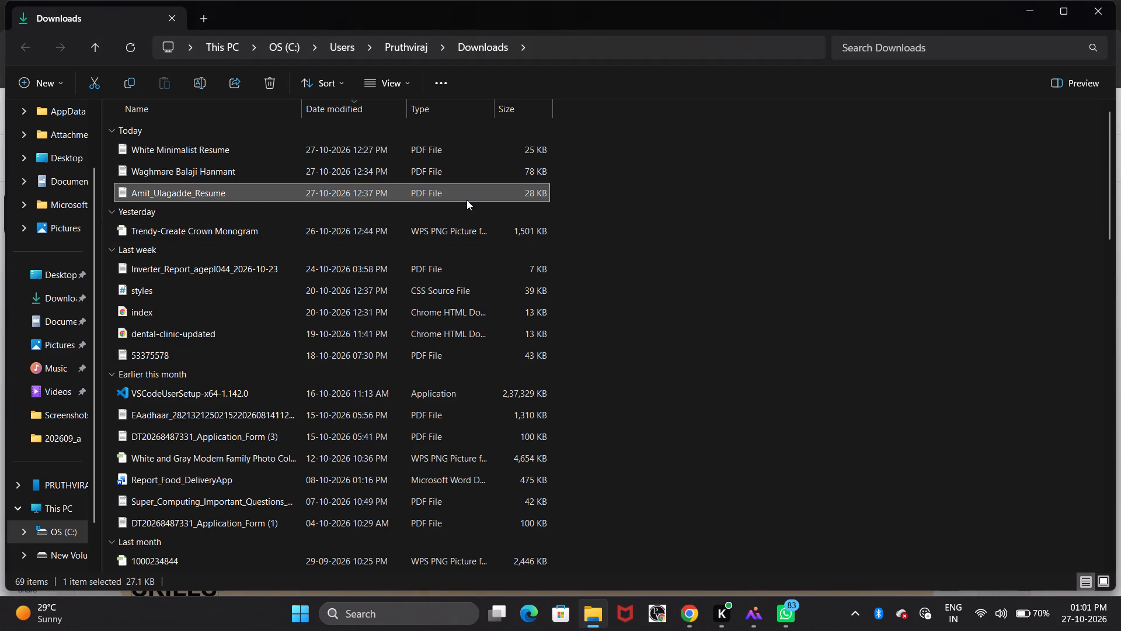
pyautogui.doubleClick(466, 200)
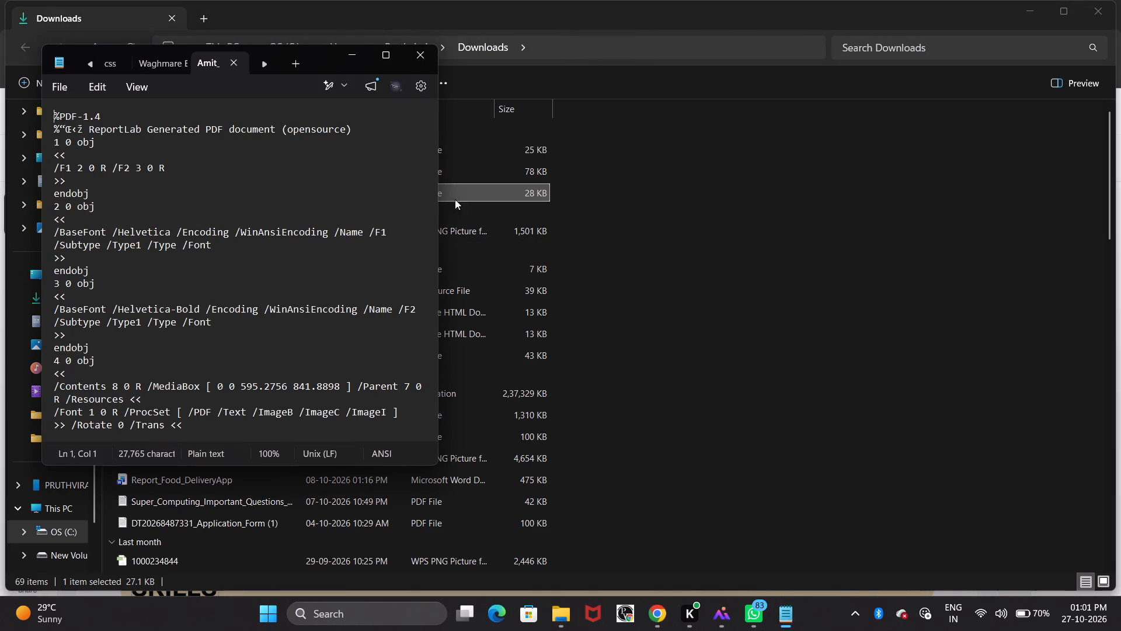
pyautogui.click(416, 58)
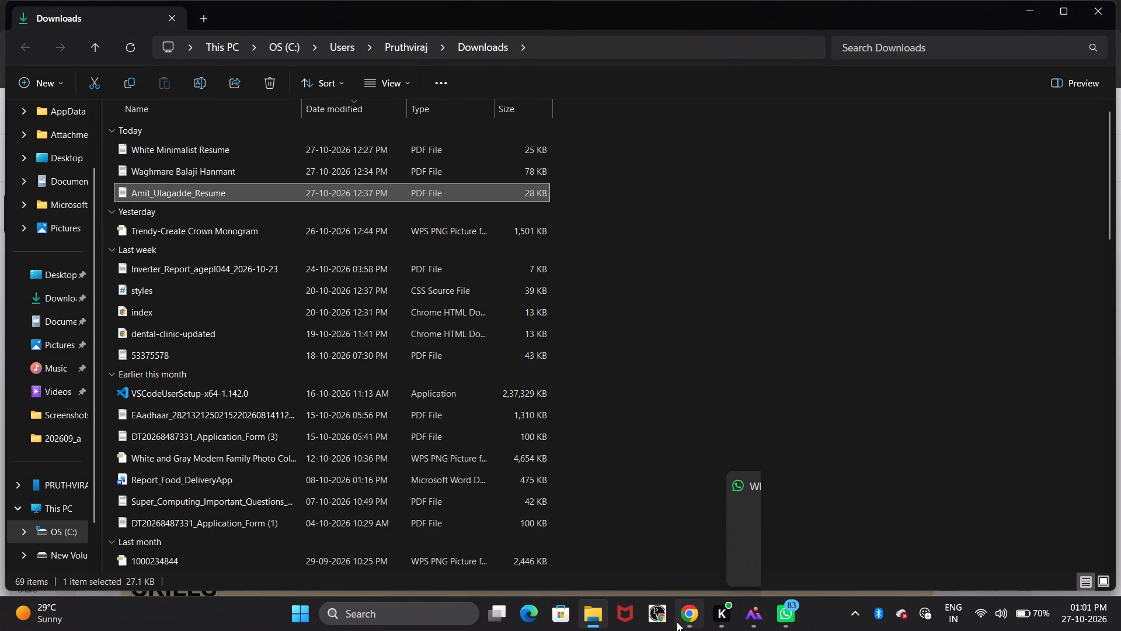
# Return to the browser and open the most recently downloaded resume PDF to view its contents.
pyautogui.click(687, 625)
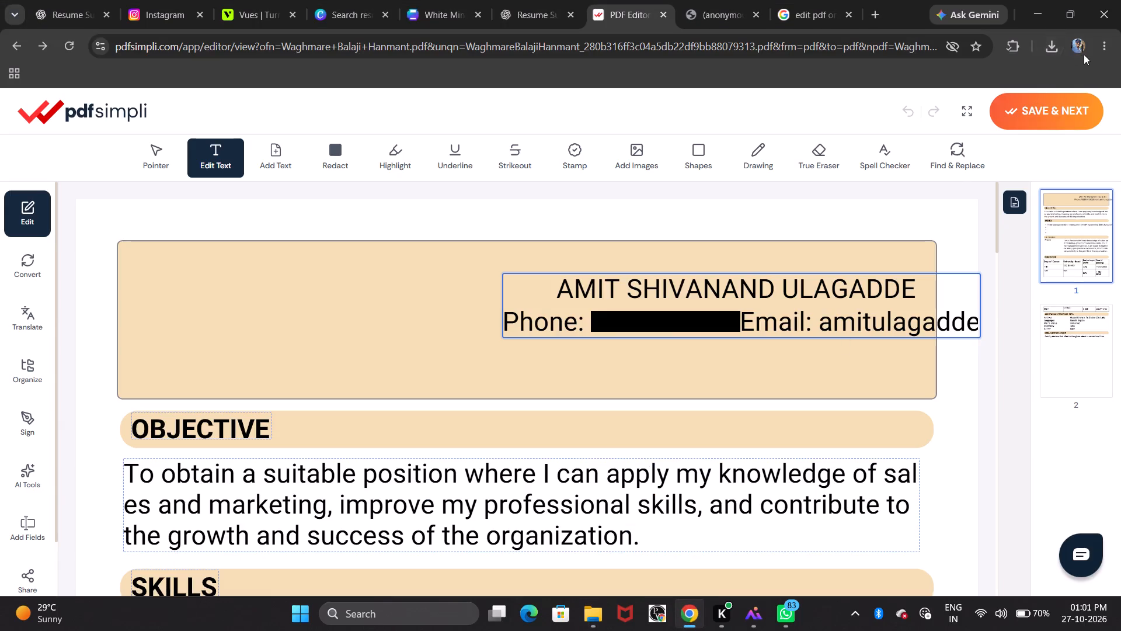
pyautogui.click(1097, 50)
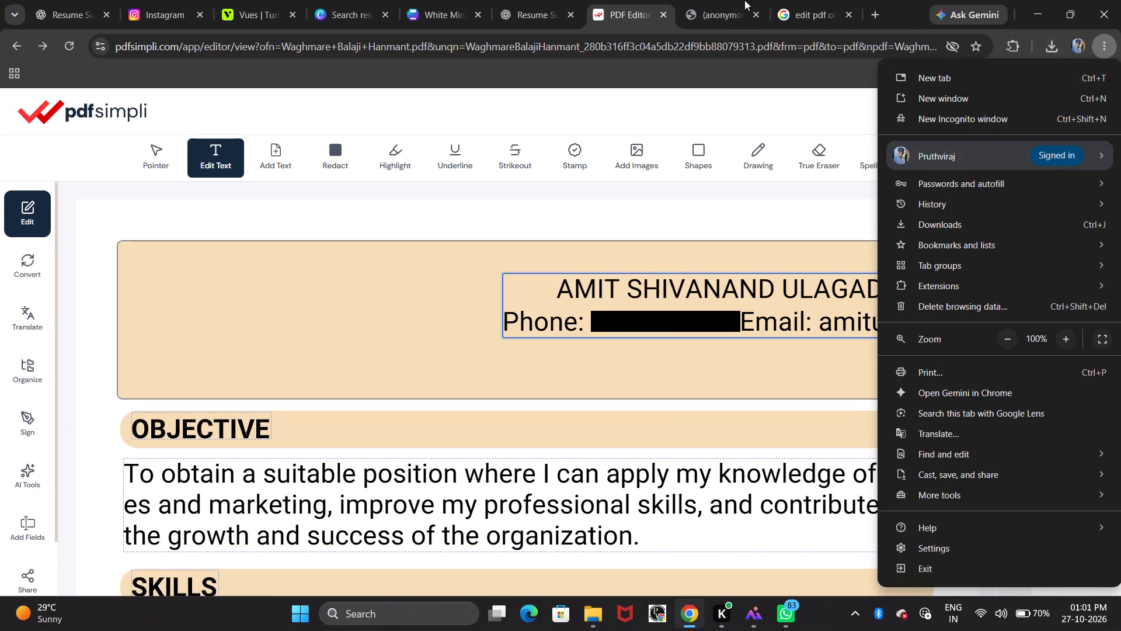
pyautogui.click(543, 8)
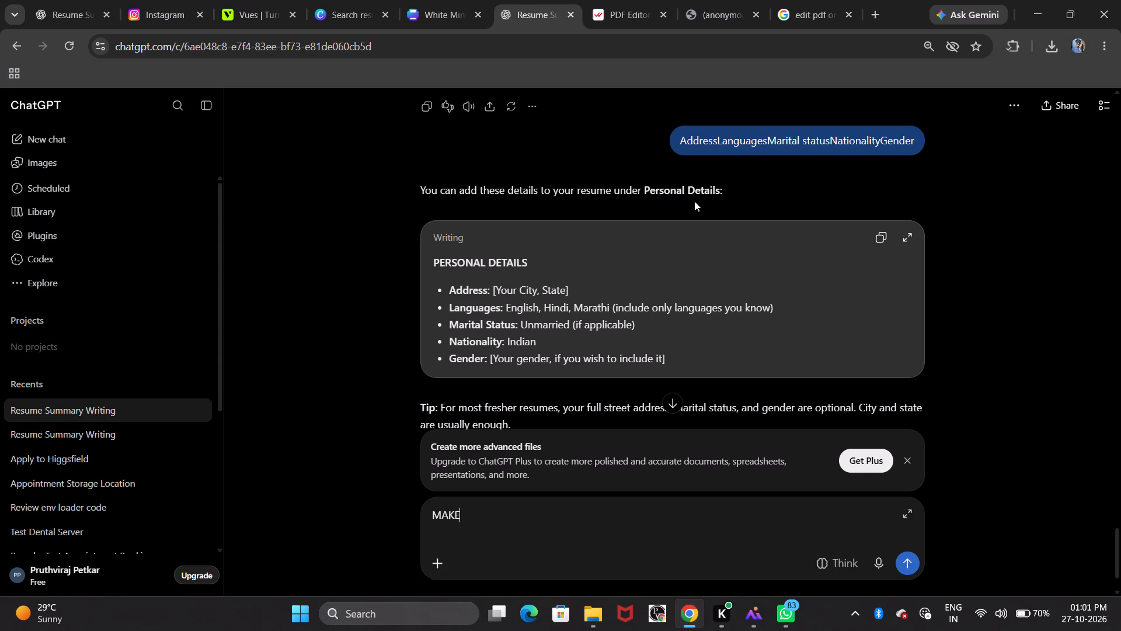
pyautogui.scroll(-2, 753, 293)
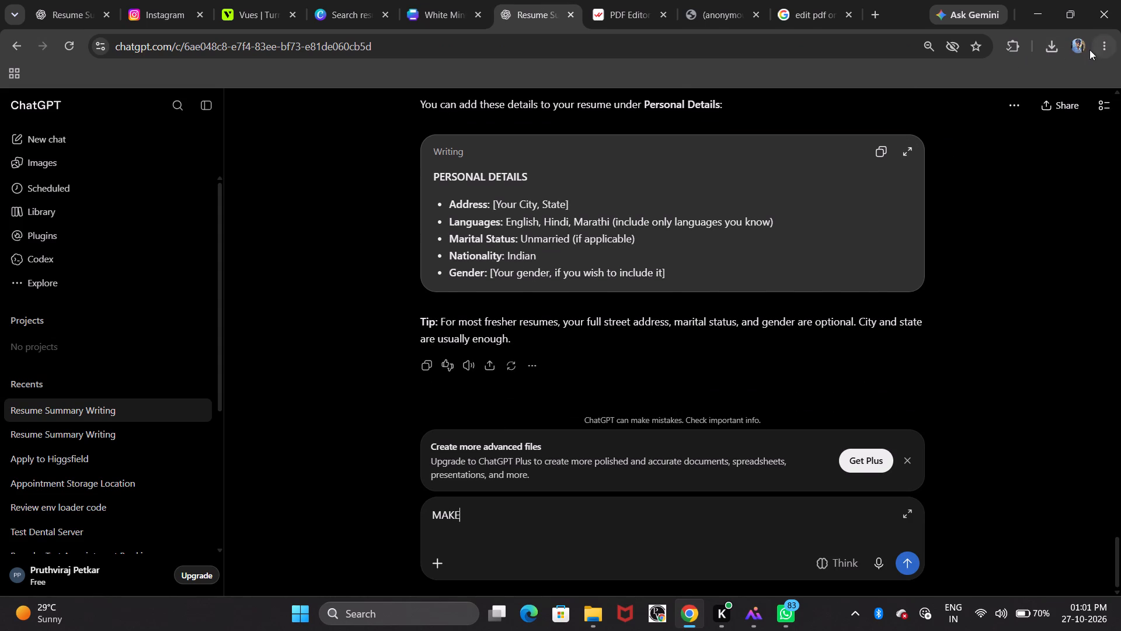
pyautogui.click(1054, 44)
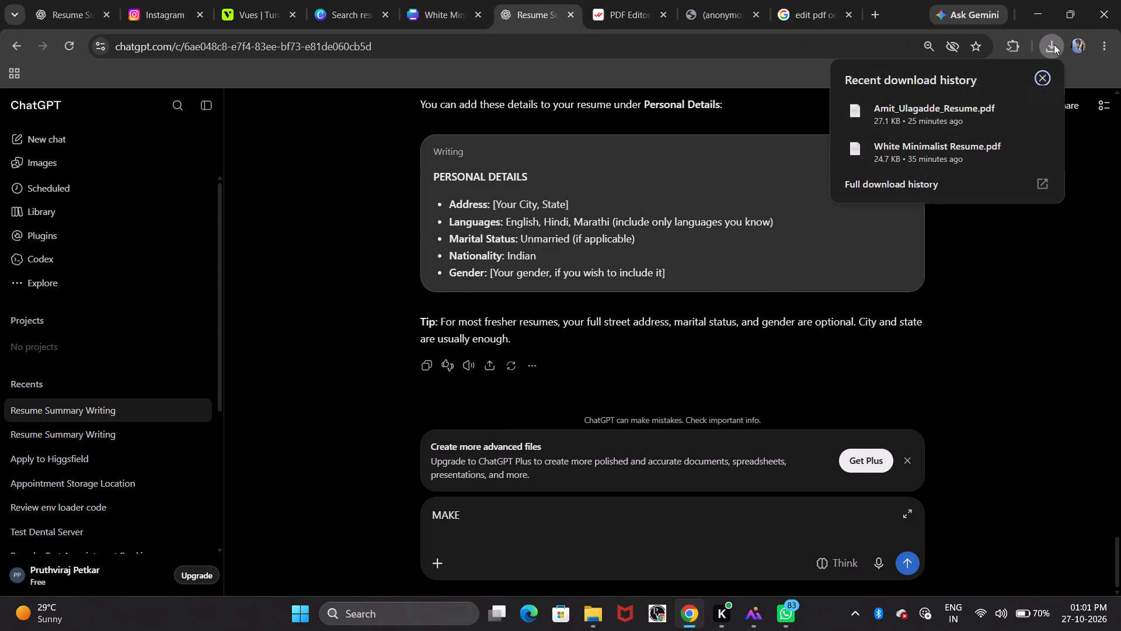
pyautogui.doubleClick(987, 109)
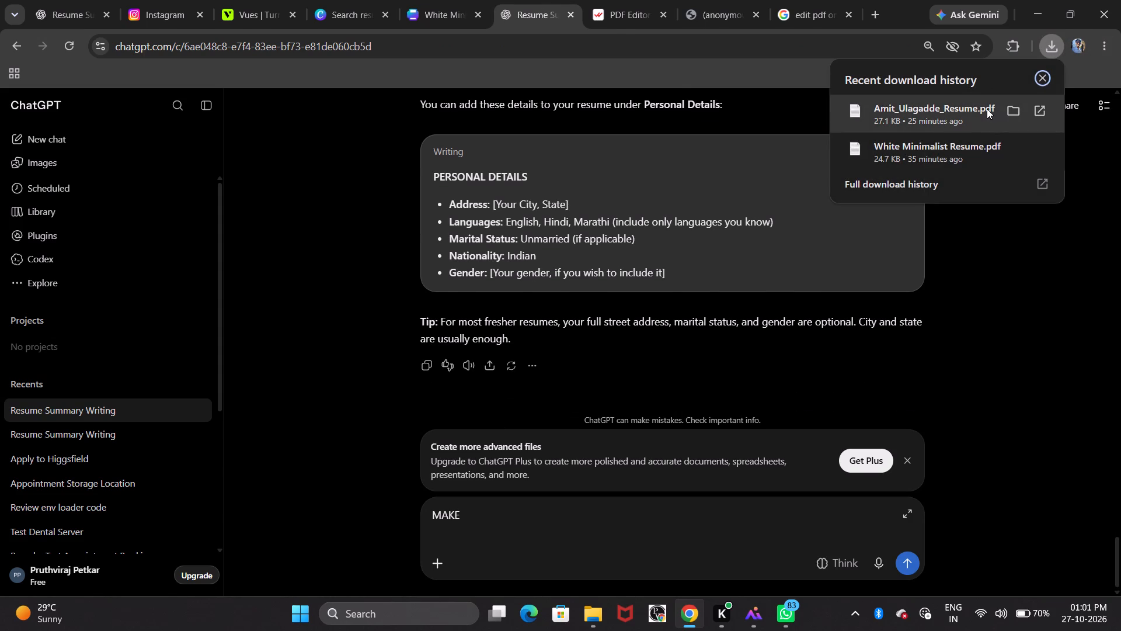
pyautogui.scroll(1, 692, 247)
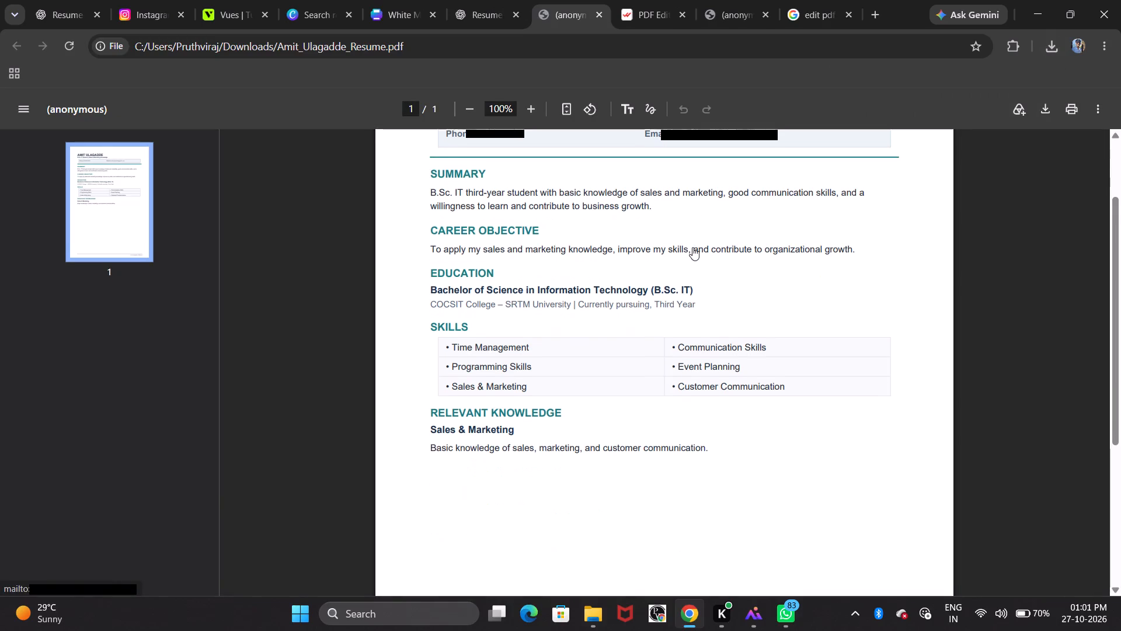
# Examine the downloaded resume PDF from the header and summary through the education, skills and relevant knowledge sections.
pyautogui.scroll(1, 692, 247)
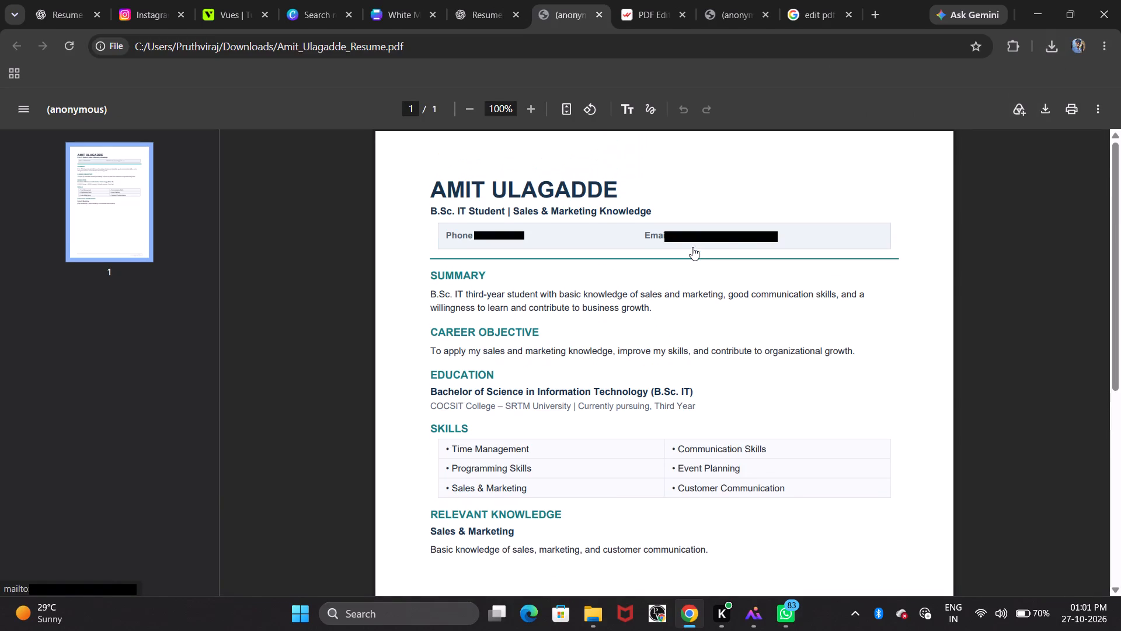
pyautogui.scroll(1, 692, 247)
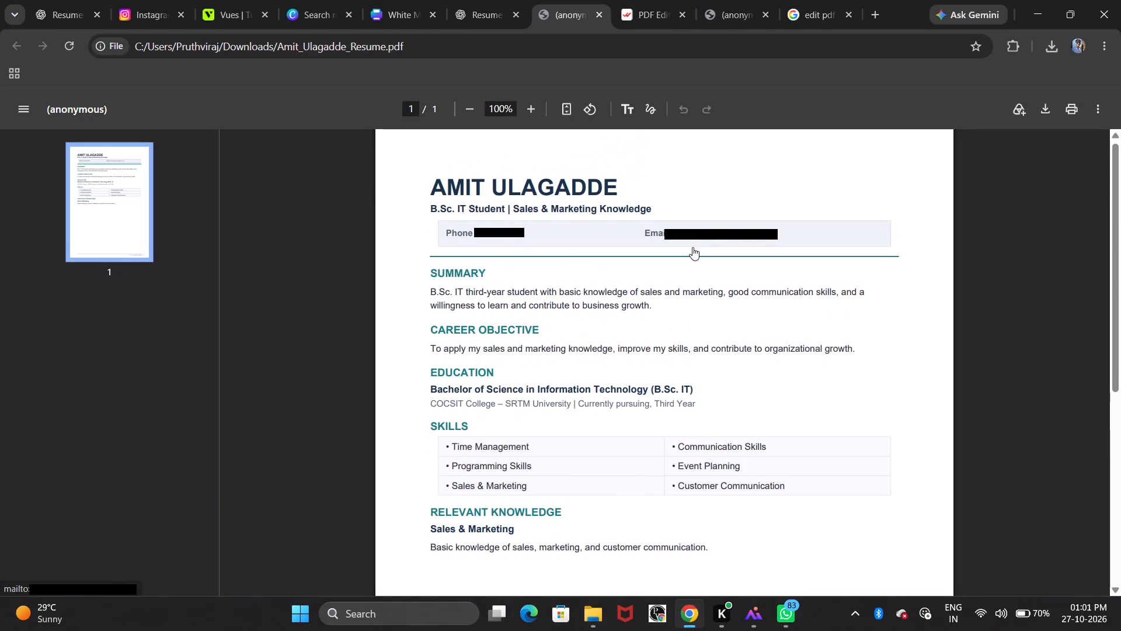
pyautogui.scroll(1, 692, 247)
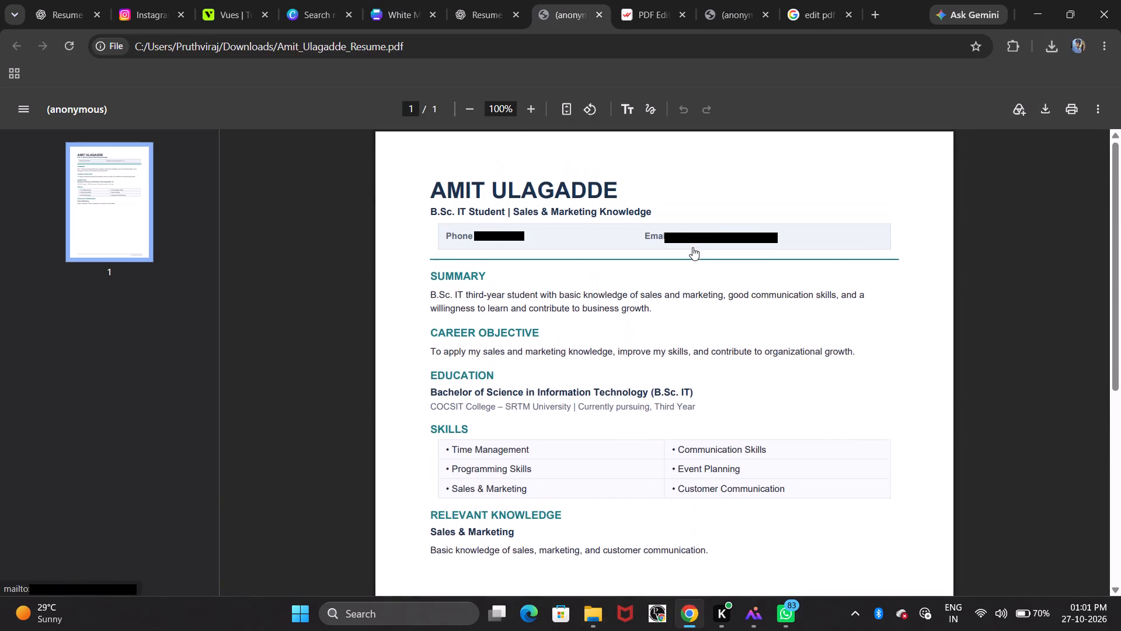
pyautogui.scroll(1, 692, 247)
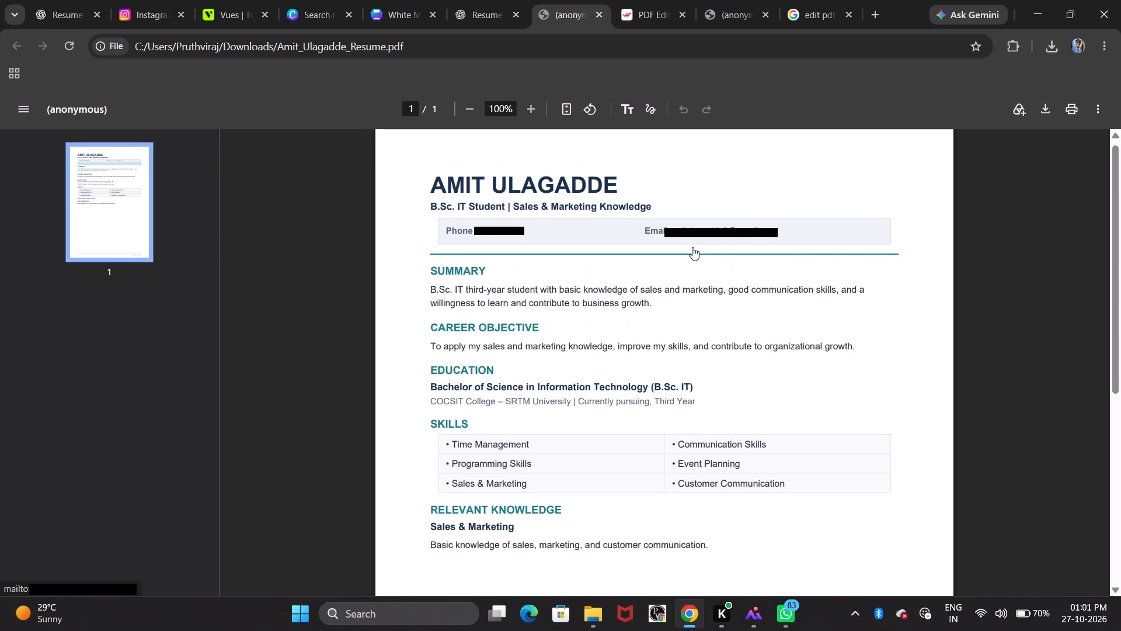
pyautogui.scroll(1, 692, 247)
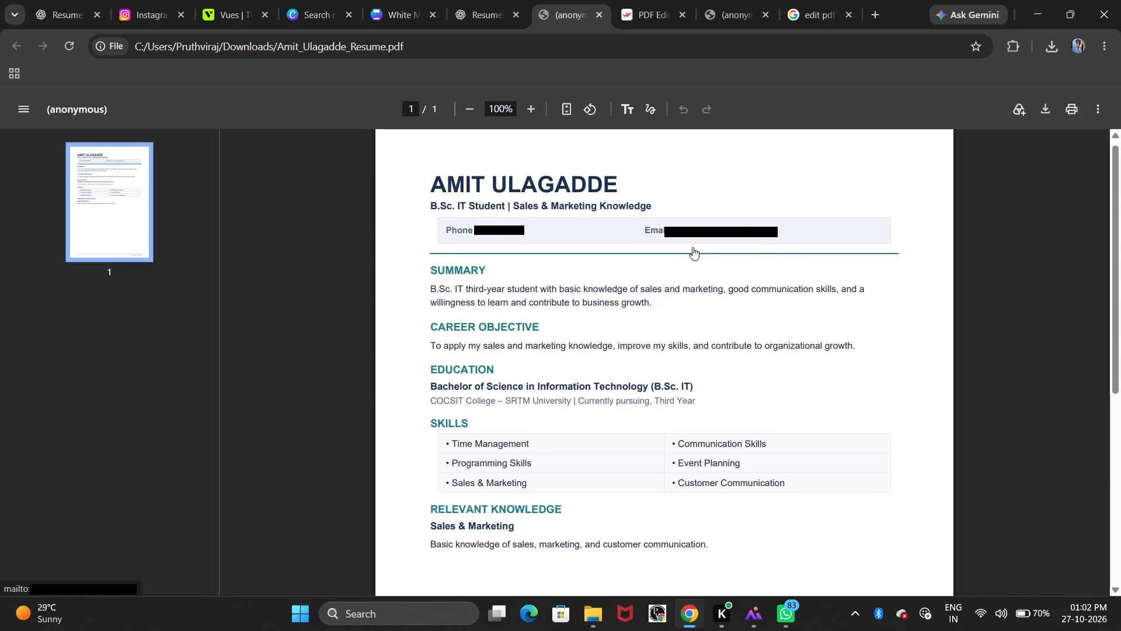
pyautogui.scroll(-1, 692, 247)
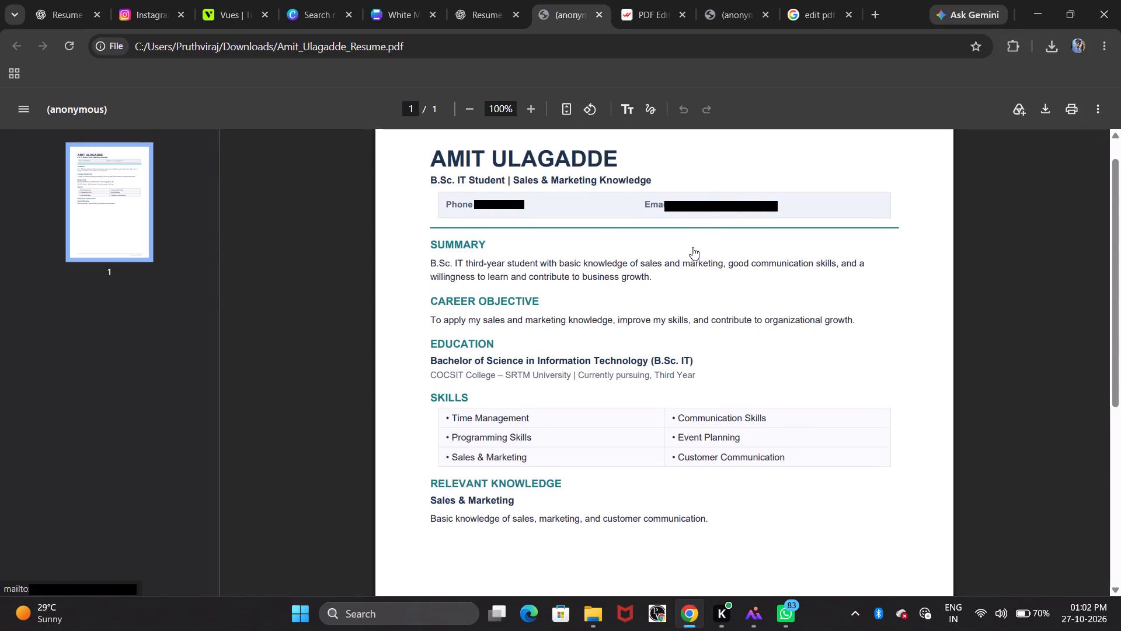
pyautogui.scroll(-1, 692, 247)
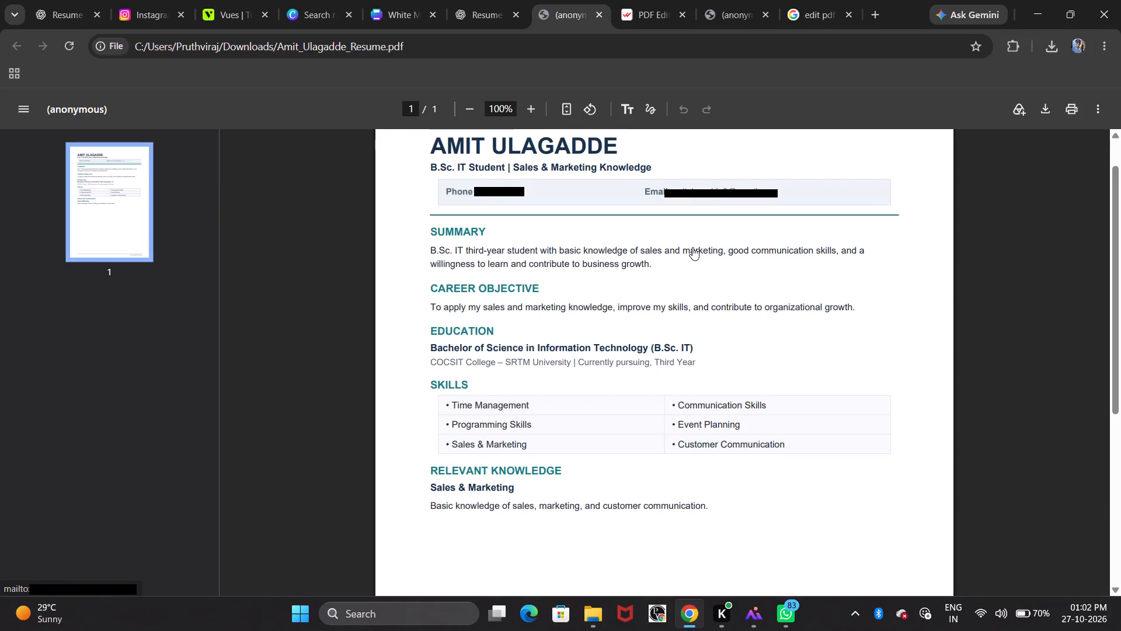
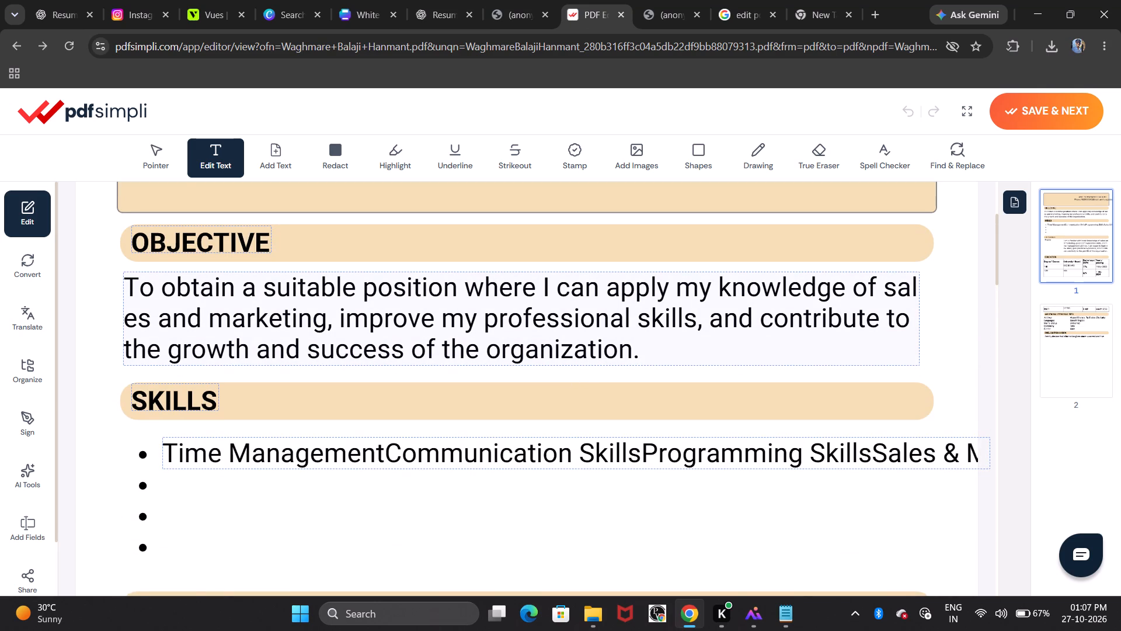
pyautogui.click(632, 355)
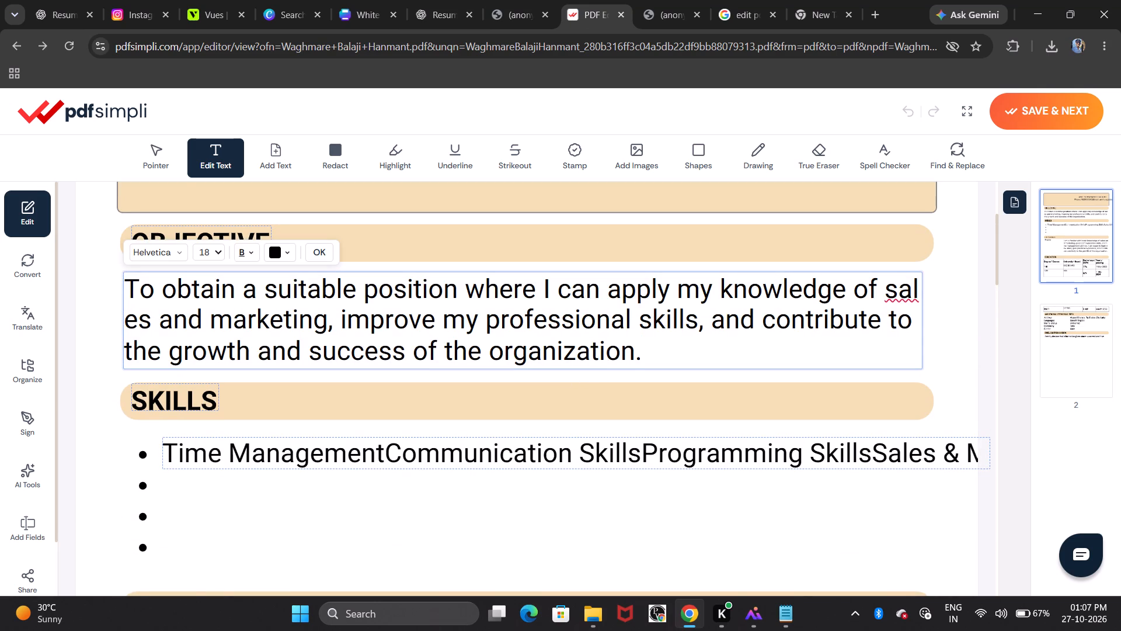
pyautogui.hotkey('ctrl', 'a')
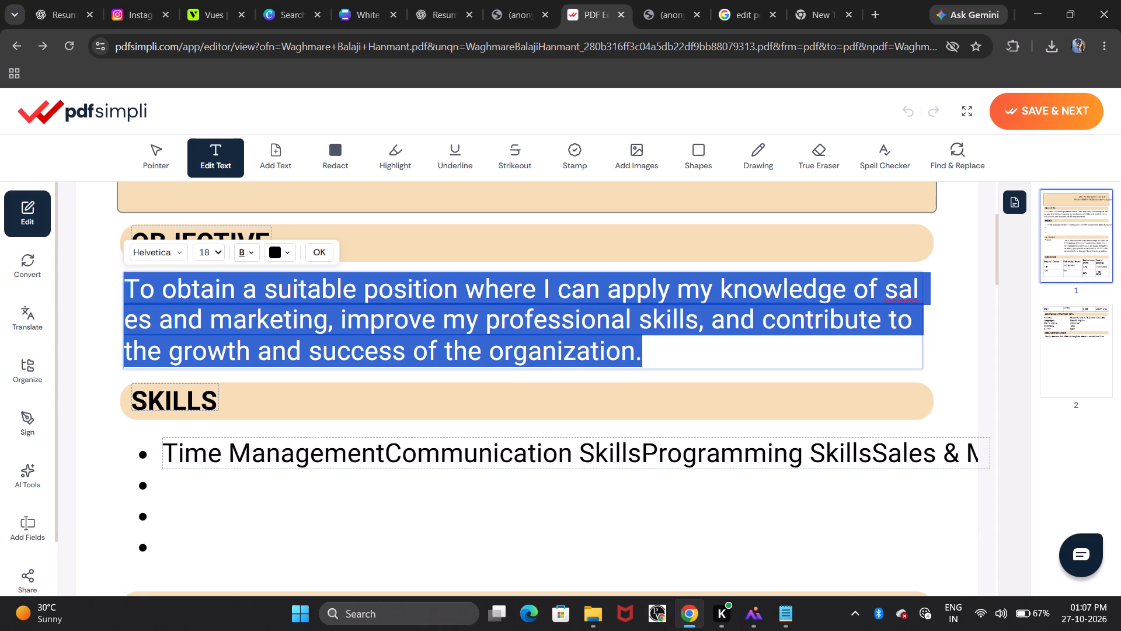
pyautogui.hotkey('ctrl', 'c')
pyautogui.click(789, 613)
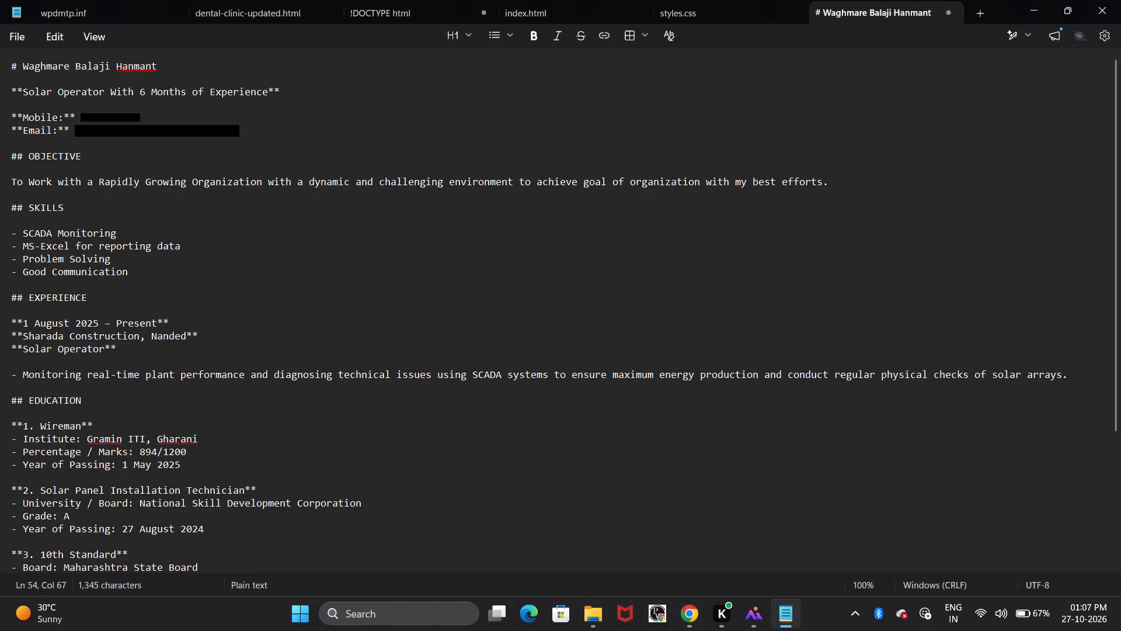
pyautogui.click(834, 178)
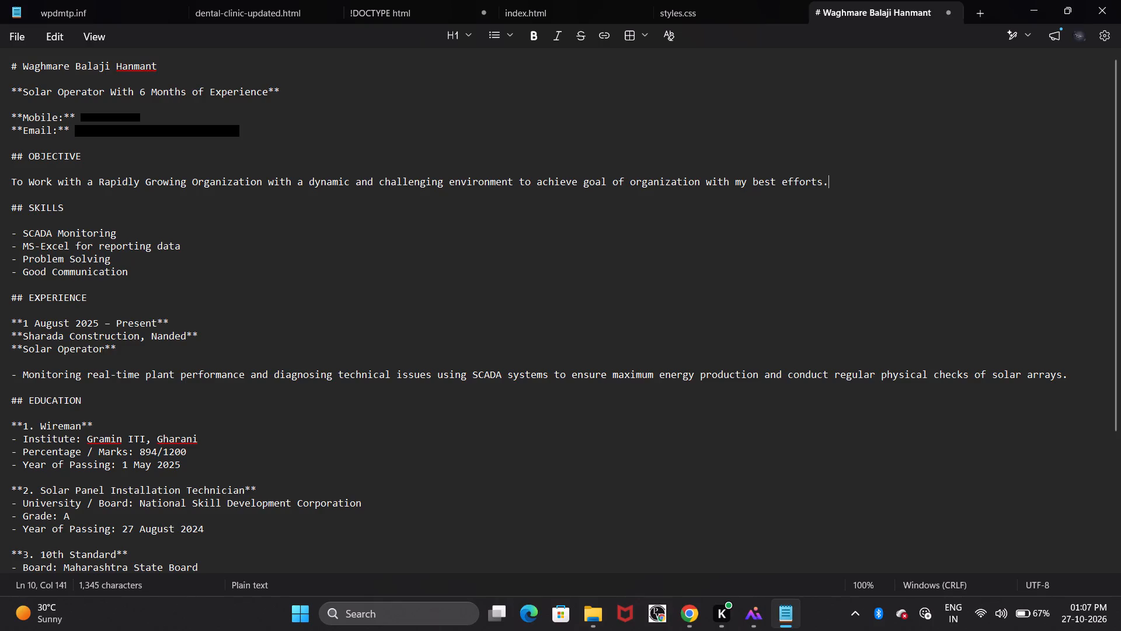
# Copy the combined skills line from the PDF editor and paste it over the four listed skills in Notepad.
pyautogui.click(691, 625)
pyautogui.scroll(-1, 590, 466)
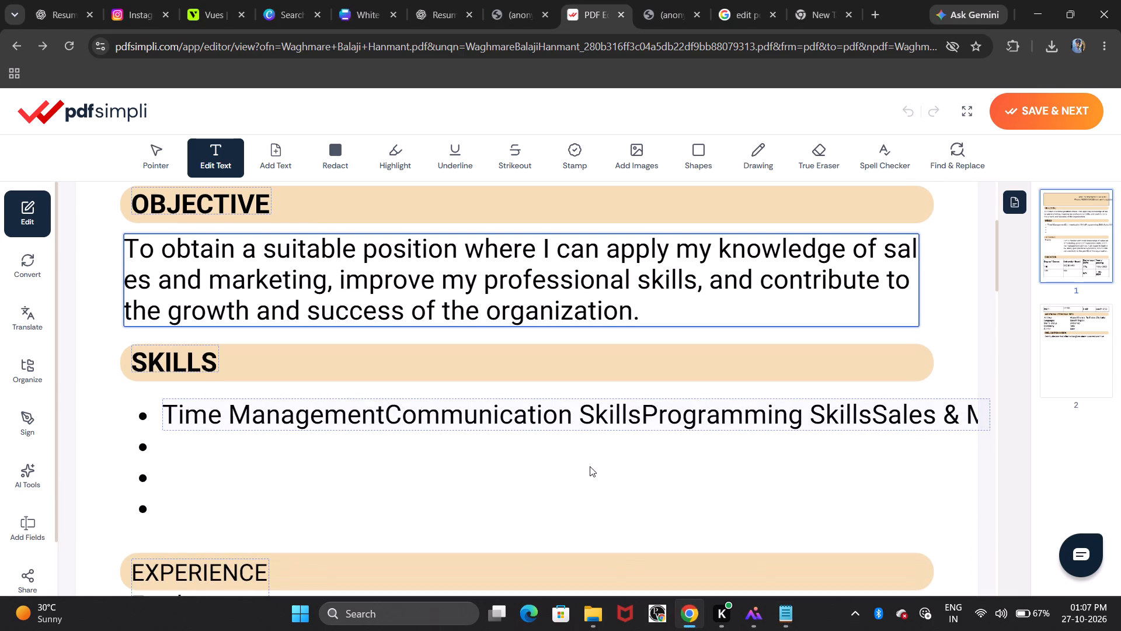
pyautogui.doubleClick(635, 422)
pyautogui.hotkey('ctrl', 'a')
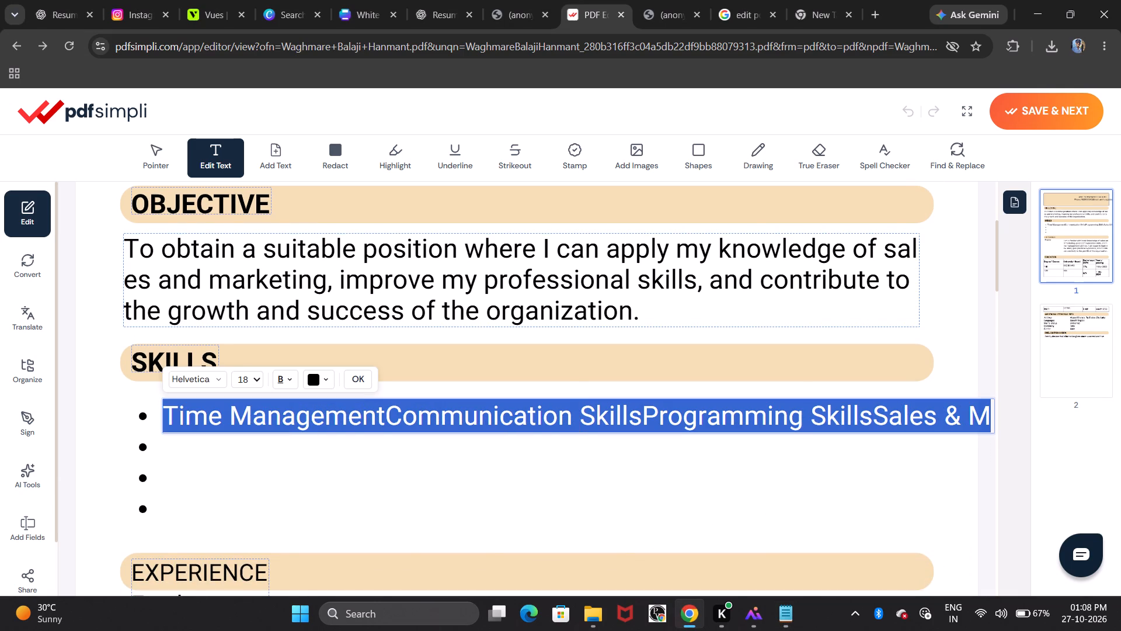
pyautogui.hotkey('ctrl', 'c')
pyautogui.hotkey('alt', 'Tab')
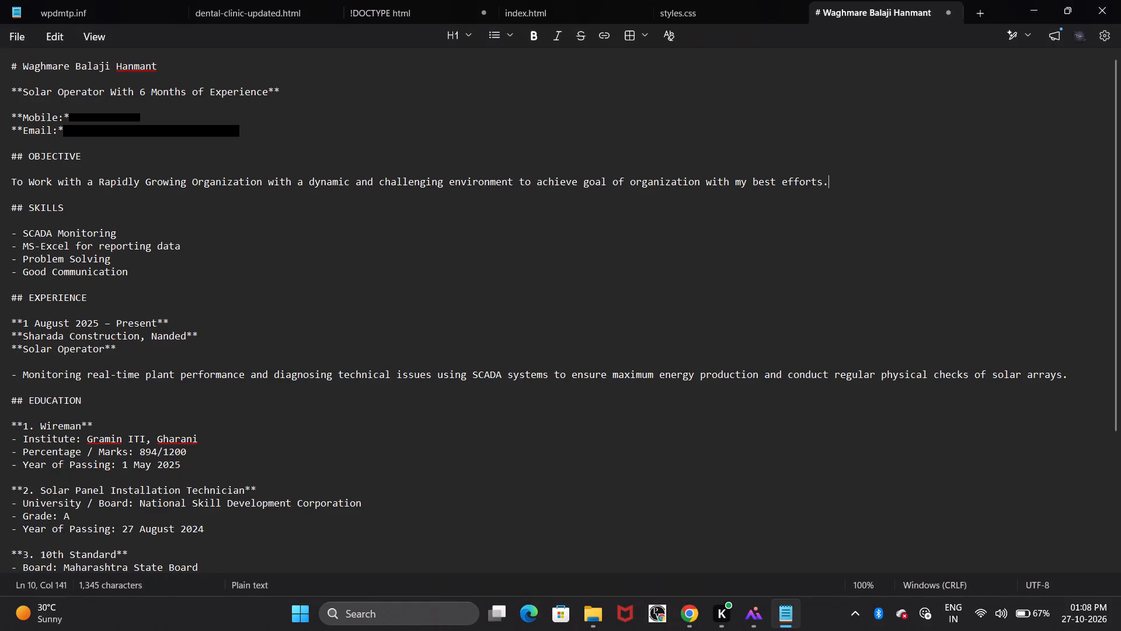
pyautogui.moveTo(133, 273); pyautogui.dragTo(43, 274)
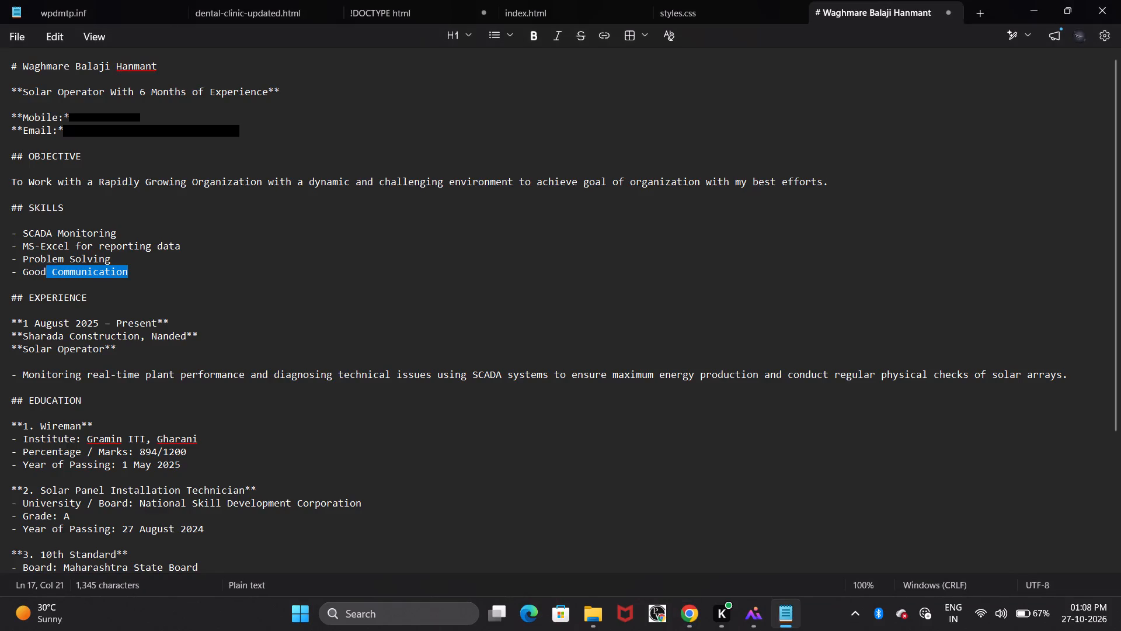
pyautogui.moveTo(43, 274); pyautogui.dragTo(6, 230)
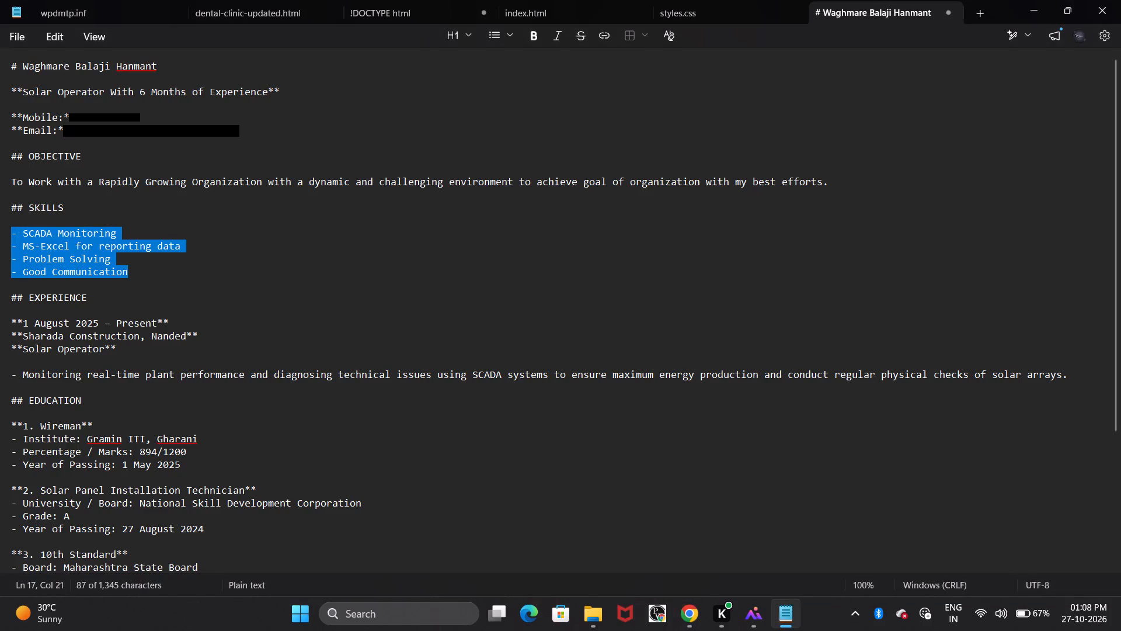
pyautogui.moveTo(6, 230); pyautogui.dragTo(6, 230)
pyautogui.hotkey('ctrl', 'v')
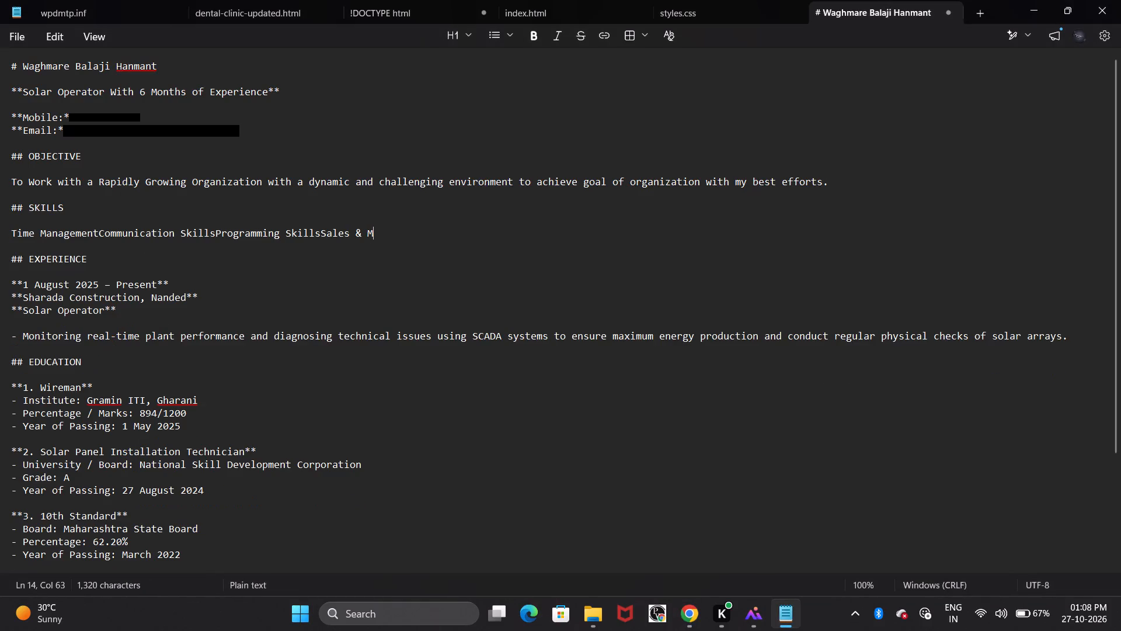
# Split the pasted skills text so Time Management, Communication Skills and Programming Skills each start on a separate line.
pyautogui.click(98, 231)
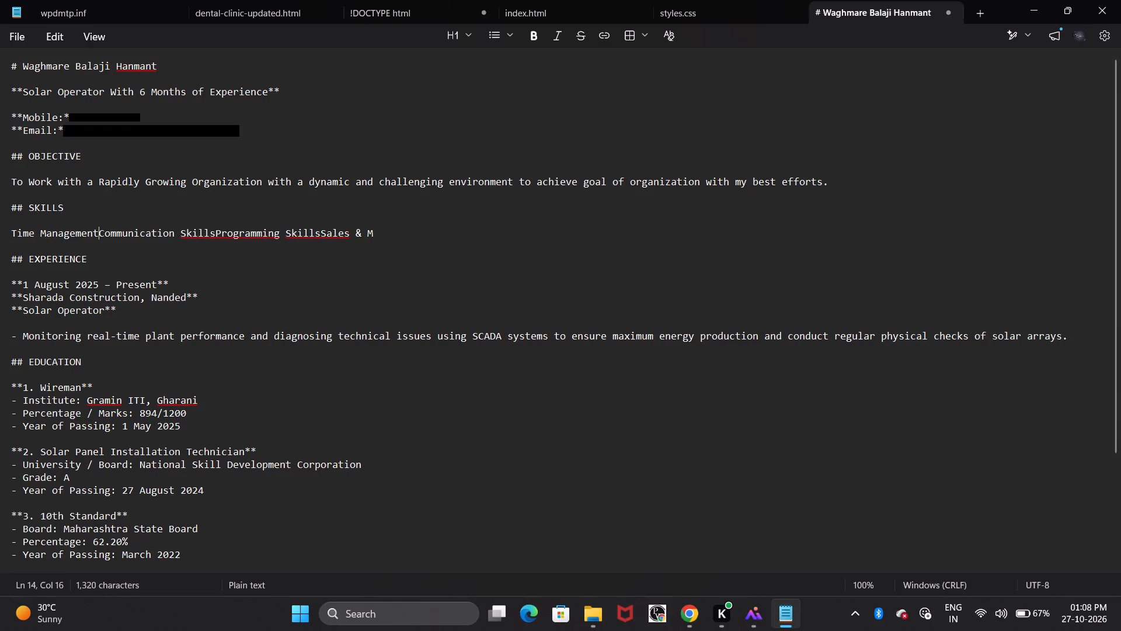
pyautogui.press('Return')
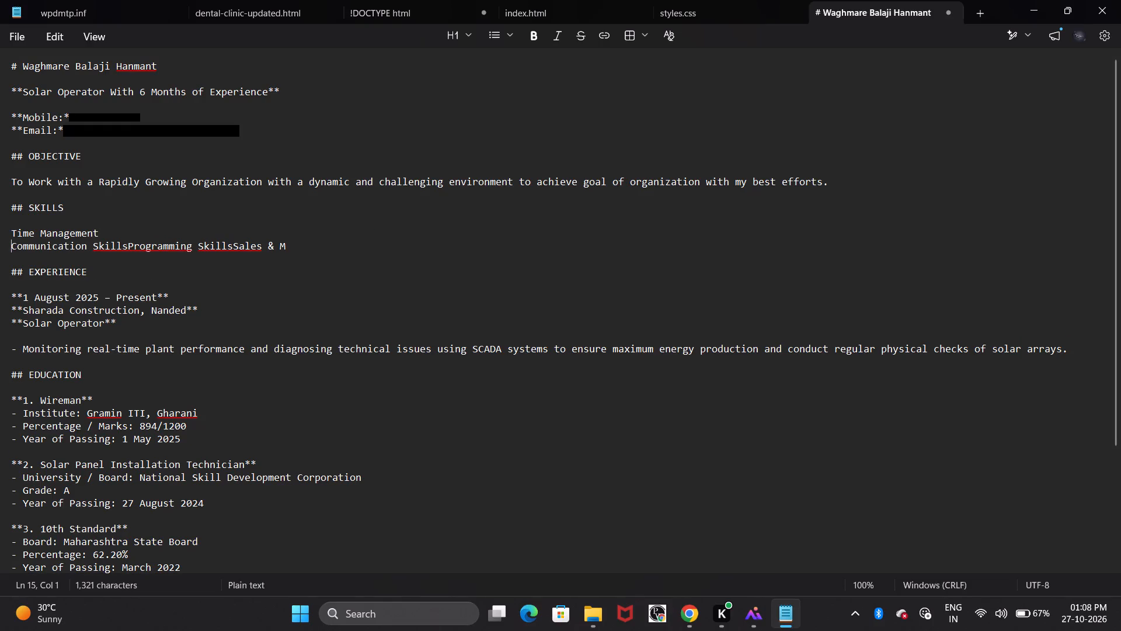
pyautogui.click(129, 243)
pyautogui.press('Return')
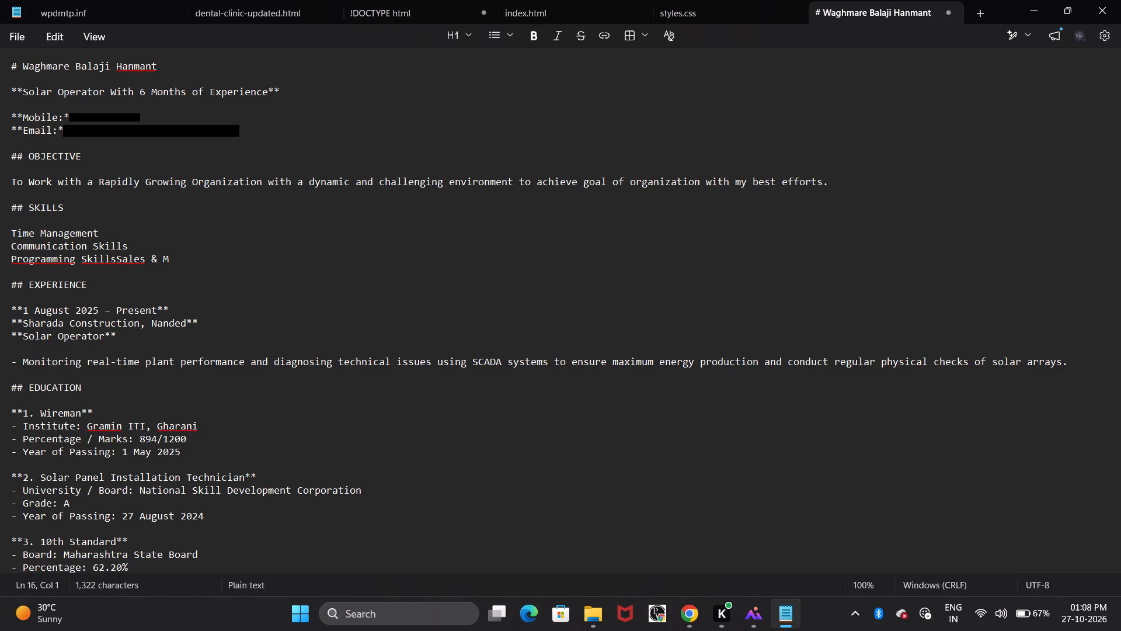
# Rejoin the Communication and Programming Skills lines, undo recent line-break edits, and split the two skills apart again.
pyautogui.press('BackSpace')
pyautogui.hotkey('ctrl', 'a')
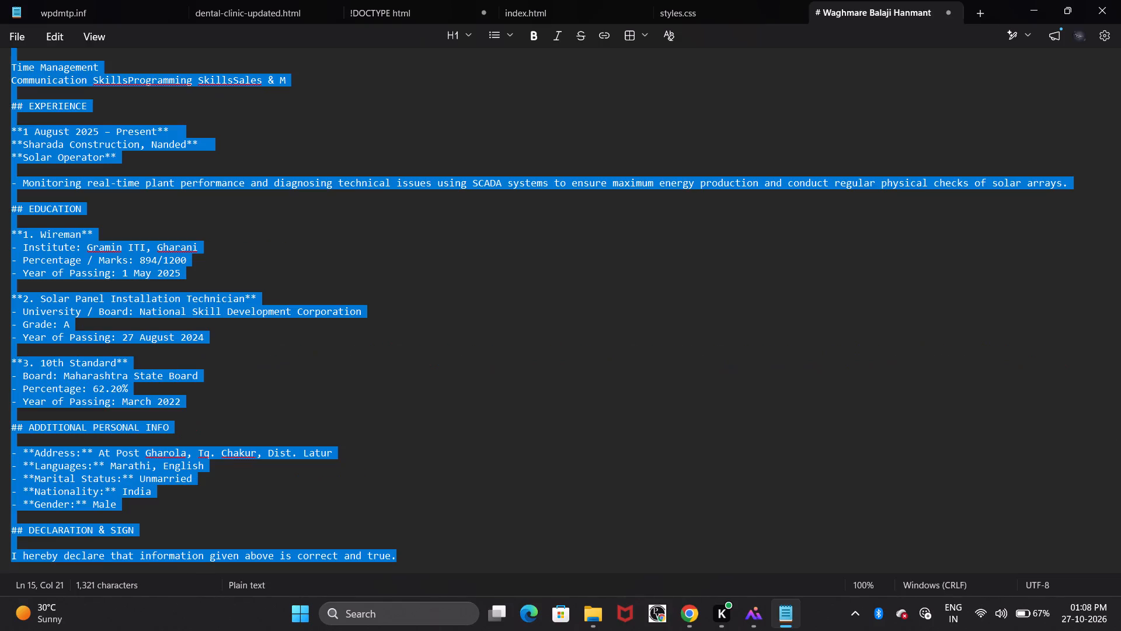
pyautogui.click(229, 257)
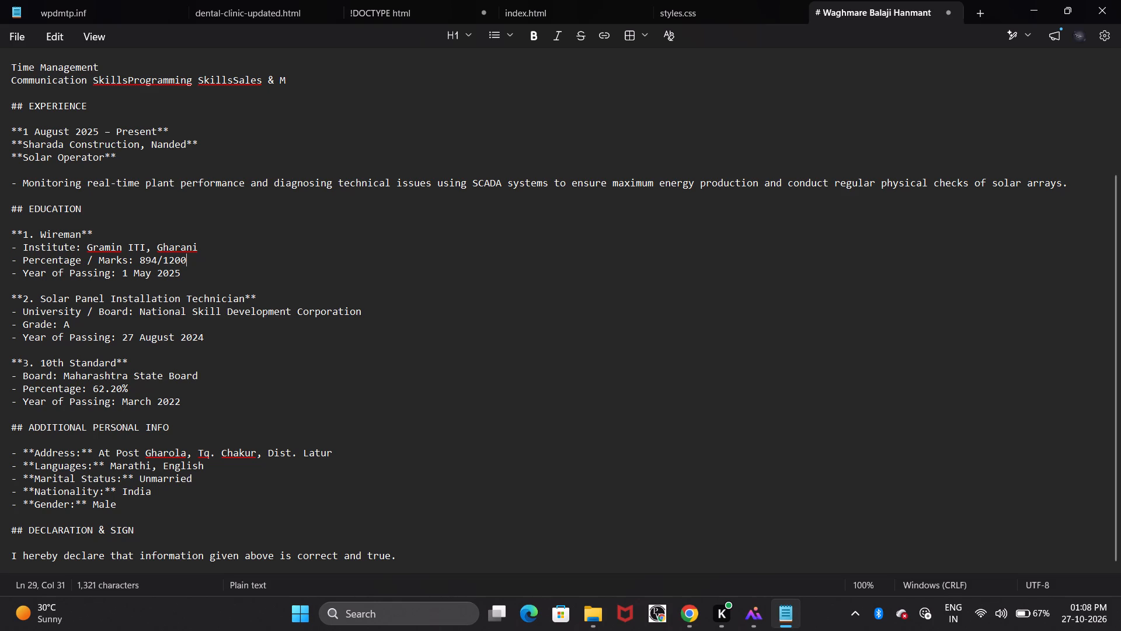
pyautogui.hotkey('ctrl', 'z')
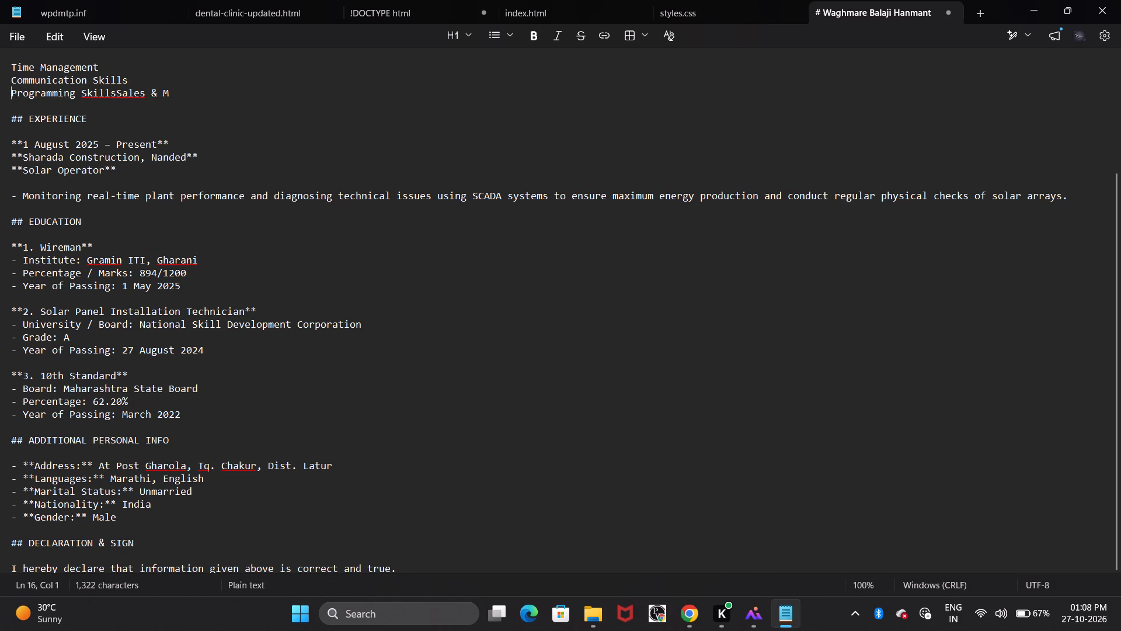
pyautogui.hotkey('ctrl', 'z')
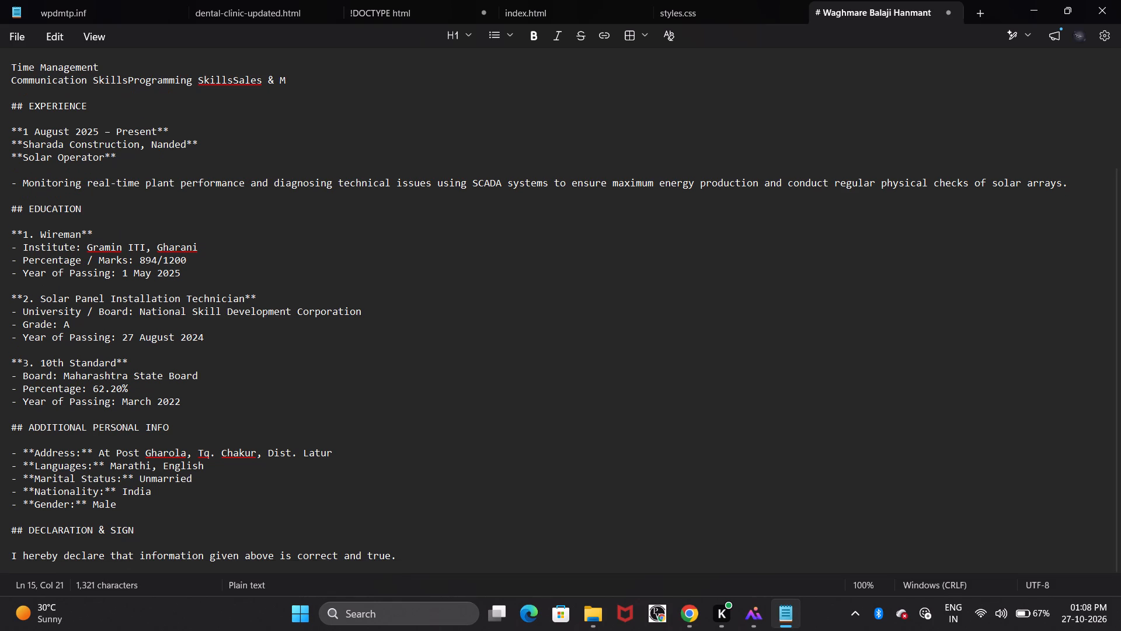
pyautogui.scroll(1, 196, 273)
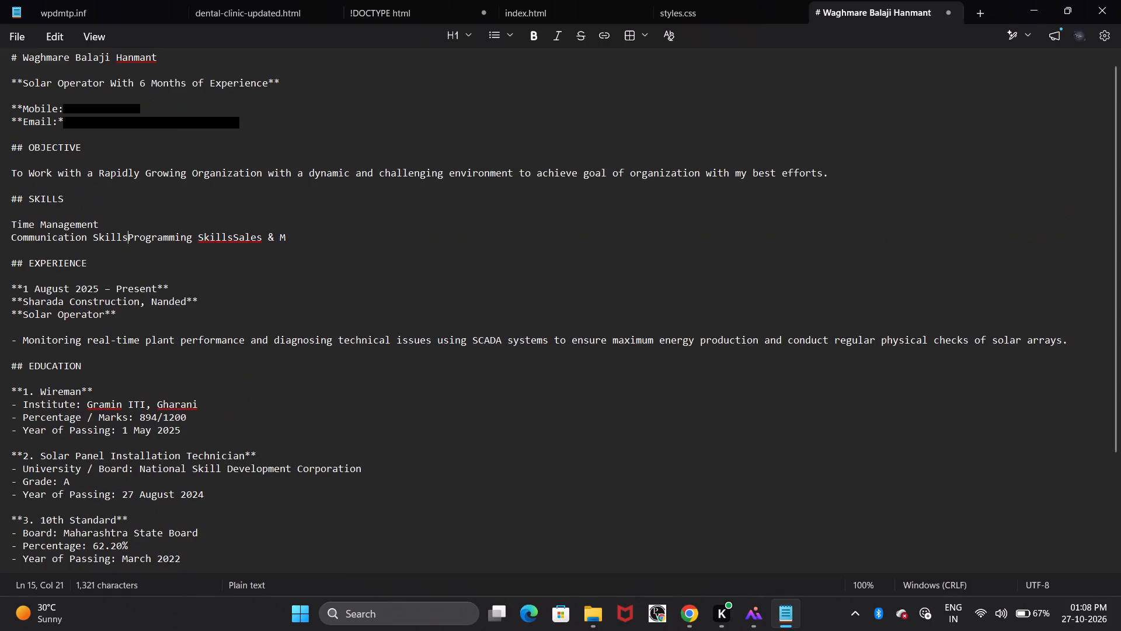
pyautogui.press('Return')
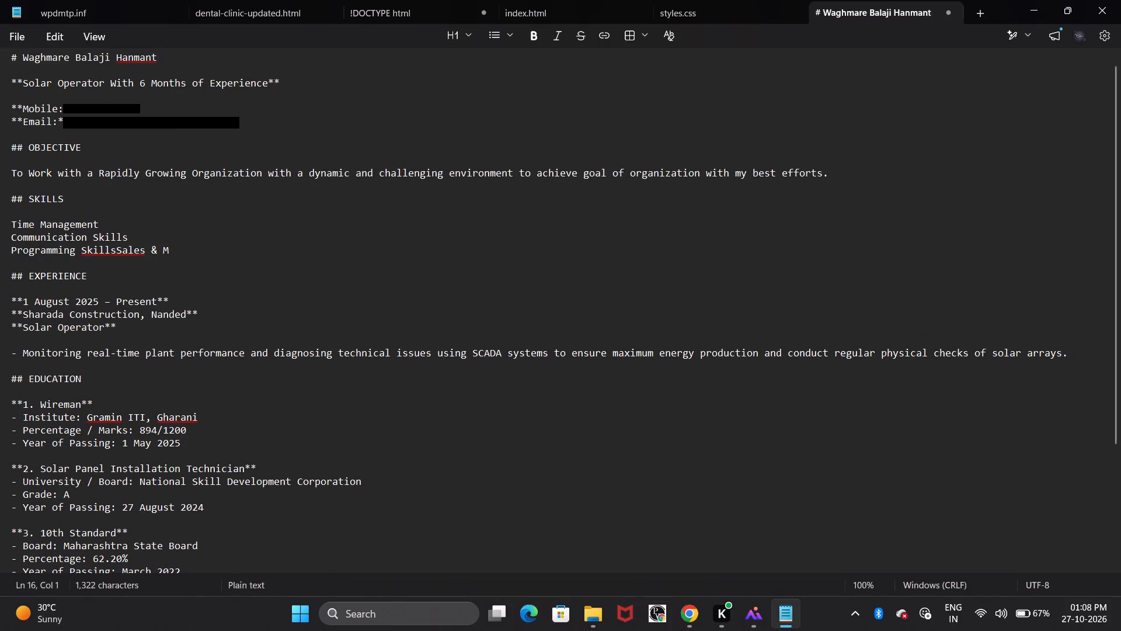
# Delete the leftover "Sales & M" text from the end of the Programming Skills line.
pyautogui.click(182, 251)
pyautogui.press('BackSpace')
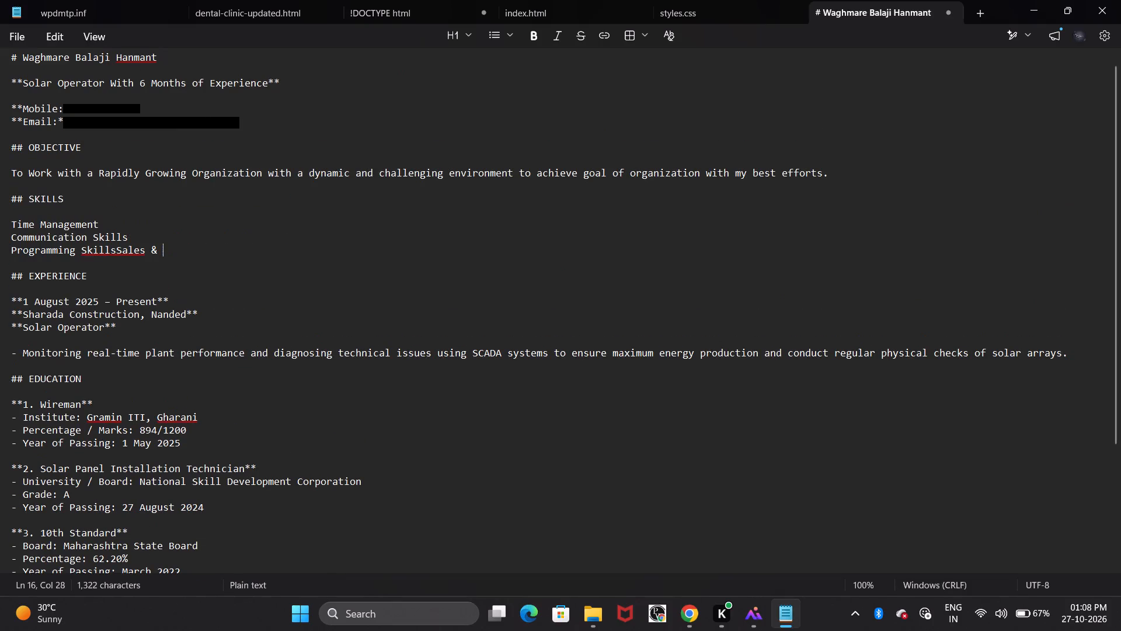
pyautogui.press('BackSpace')
pyautogui.press('BackSpace')
pyautogui.press('BackSpace')
pyautogui.press('BackSpace')
pyautogui.press('BackSpace')
pyautogui.press('BackSpace')
pyautogui.press('BackSpace')
pyautogui.press('BackSpace')
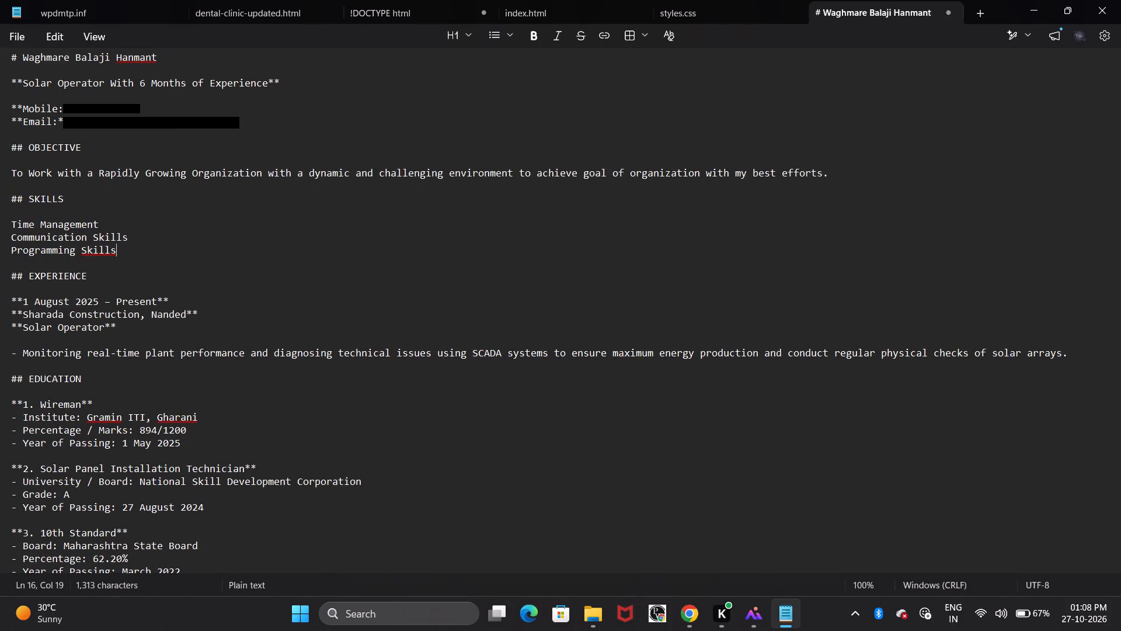
# Replace the name in the Notepad resume's heading line with the fresher's full name in capitals, and remove the blank line below it.
pyautogui.scroll(1, 182, 251)
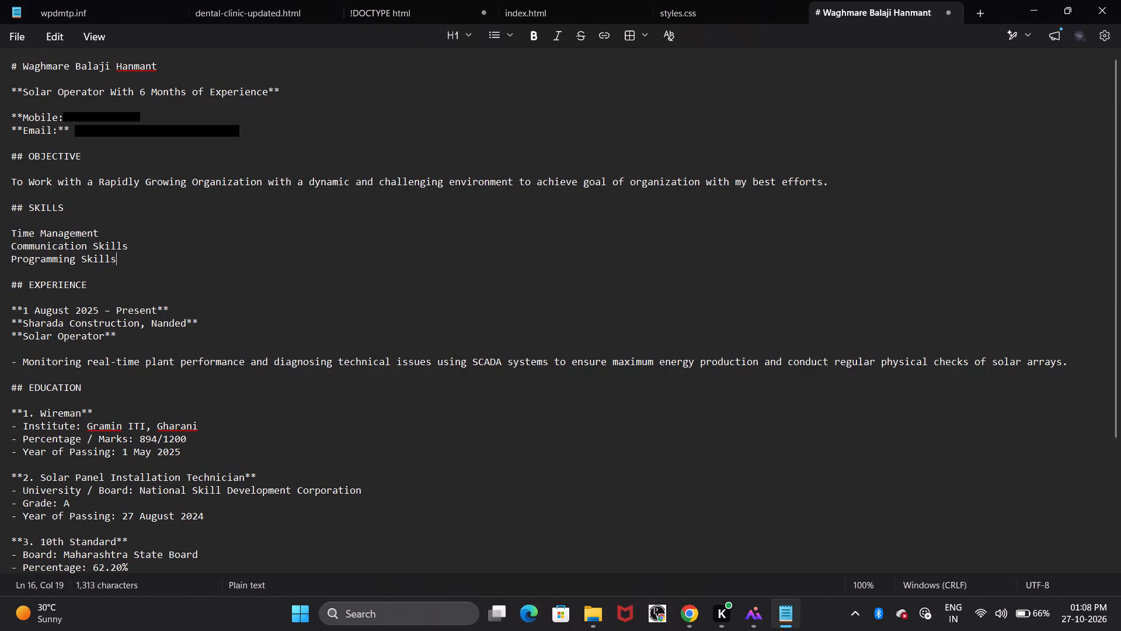
pyautogui.doubleClick(168, 65)
pyautogui.press('BackSpace')
pyautogui.press('BackSpace')
pyautogui.press('BackSpace')
pyautogui.press('BackSpace')
pyautogui.press('BackSpace')
pyautogui.press('BackSpace')
pyautogui.press('BackSpace')
pyautogui.press('BackSpace')
pyautogui.press('BackSpace')
pyautogui.press('BackSpace')
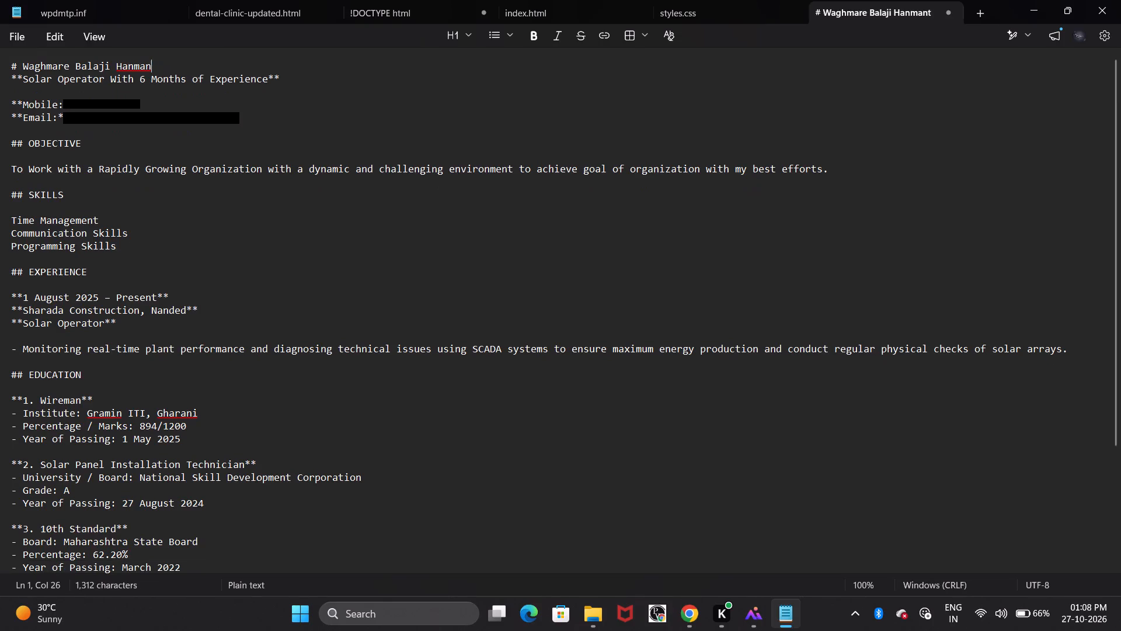
pyautogui.press('BackSpace')
pyautogui.press('BackSpace')
pyautogui.press('BackSpace')
pyautogui.press('BackSpace')
pyautogui.press('BackSpace')
pyautogui.press('BackSpace')
pyautogui.press('BackSpace')
pyautogui.press('BackSpace')
pyautogui.press('BackSpace')
pyautogui.press('BackSpace')
pyautogui.press('BackSpace')
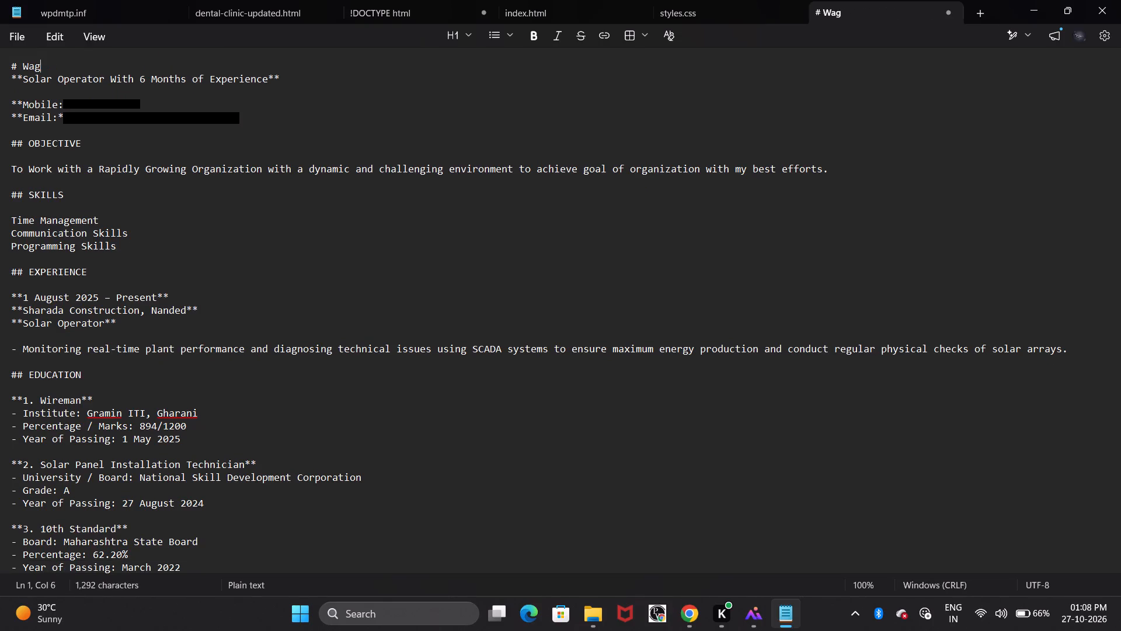
pyautogui.press('BackSpace')
pyautogui.press('BackSpace')
pyautogui.press('BackSpace')
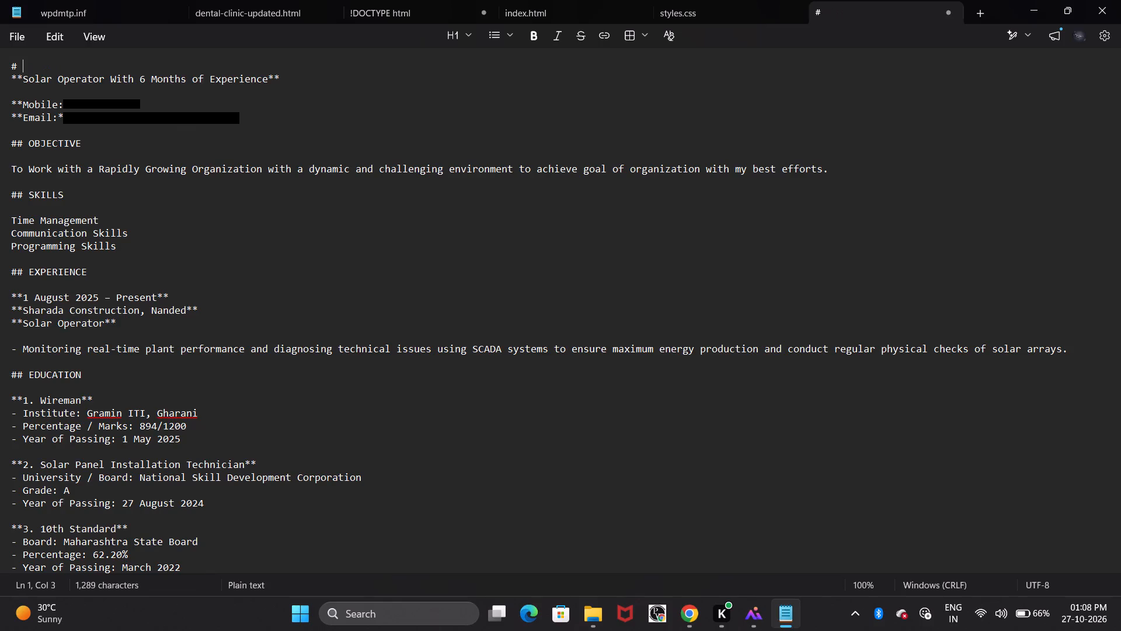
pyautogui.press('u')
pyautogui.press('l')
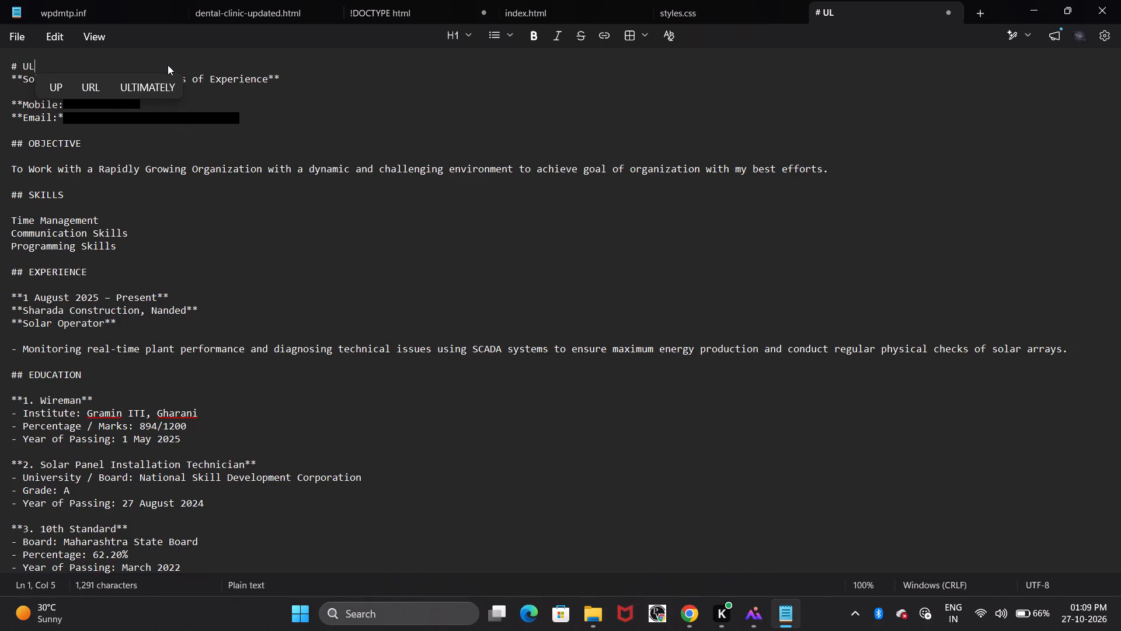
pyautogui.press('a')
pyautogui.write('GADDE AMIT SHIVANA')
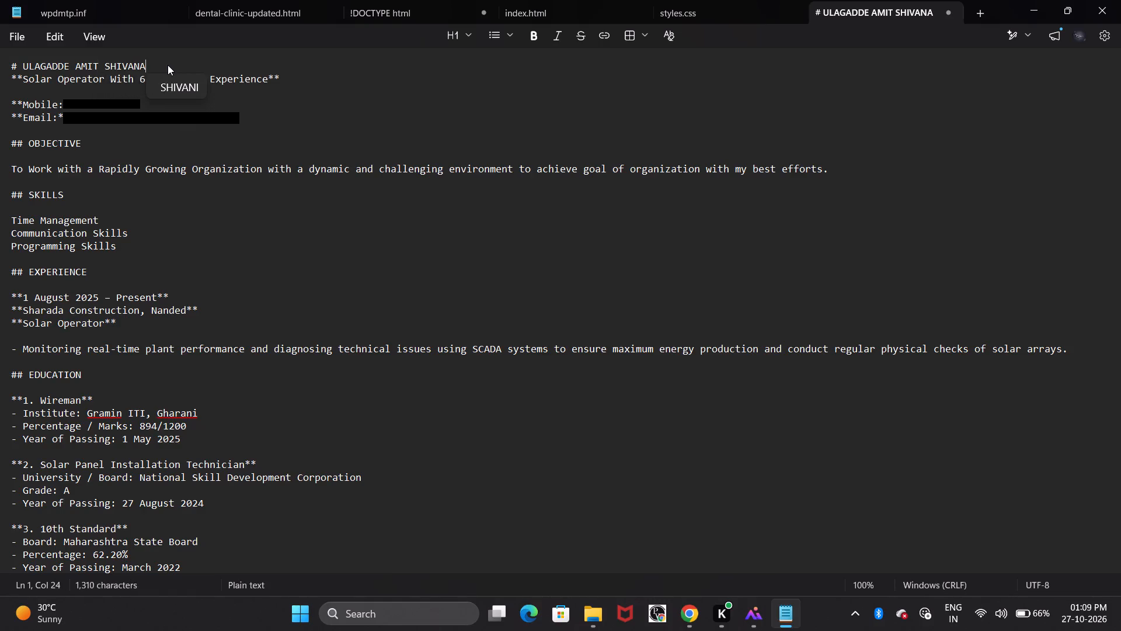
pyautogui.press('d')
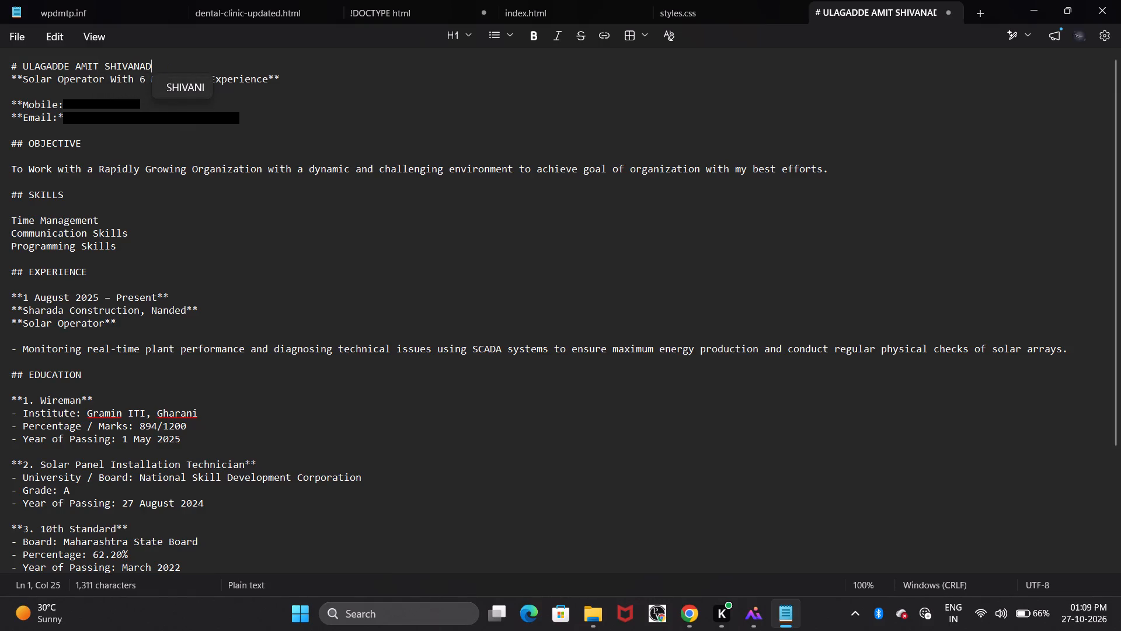
# Delete the middle name from the heading, leaving the fresher's surname and first name.
pyautogui.scroll(-1, 162, 176)
pyautogui.scroll(1, 162, 176)
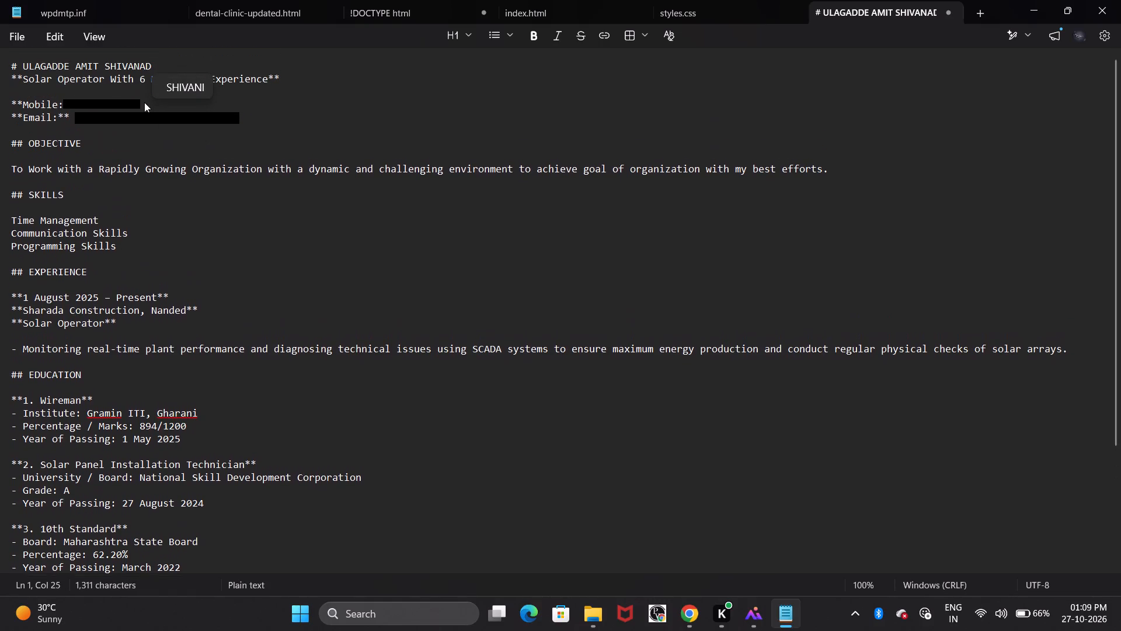
pyautogui.click(144, 105)
pyautogui.click(135, 103)
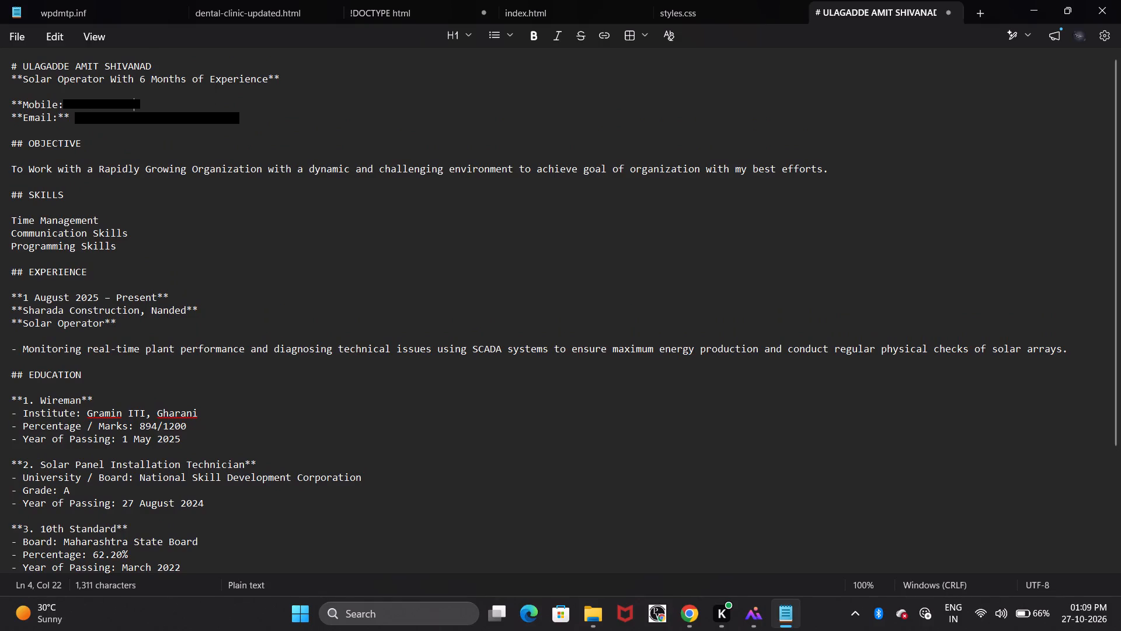
pyautogui.click(206, 66)
pyautogui.press('BackSpace')
pyautogui.press('BackSpace')
pyautogui.press('BackSpace')
pyautogui.press('BackSpace')
pyautogui.press('BackSpace')
pyautogui.press('BackSpace')
pyautogui.press('BackSpace')
pyautogui.press('BackSpace')
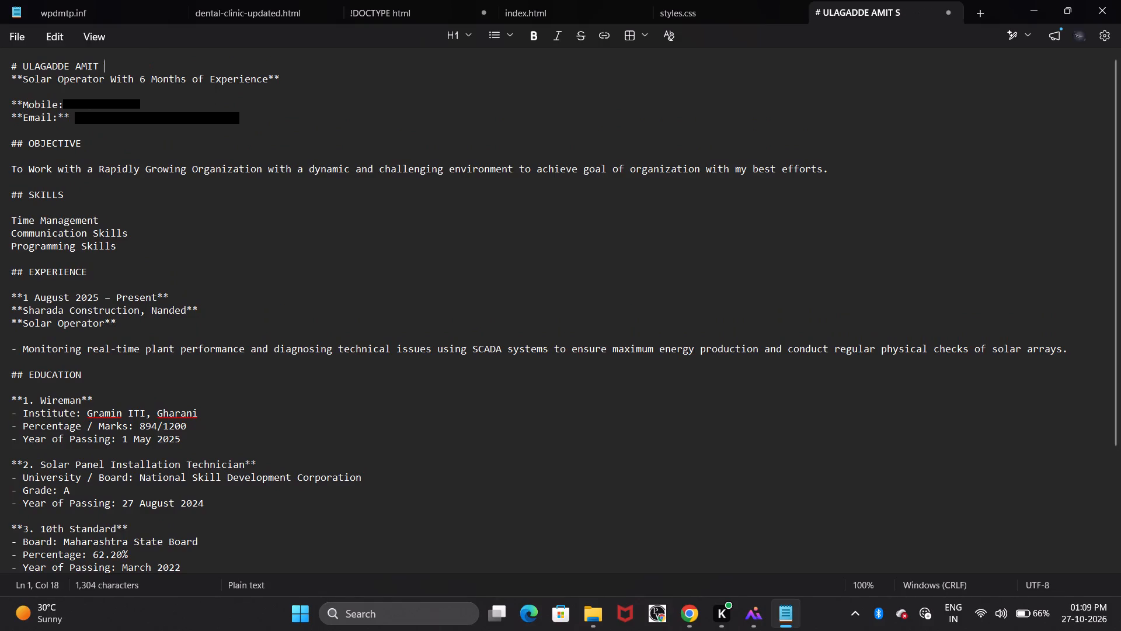
pyautogui.hotkey('alt', 'Tab')
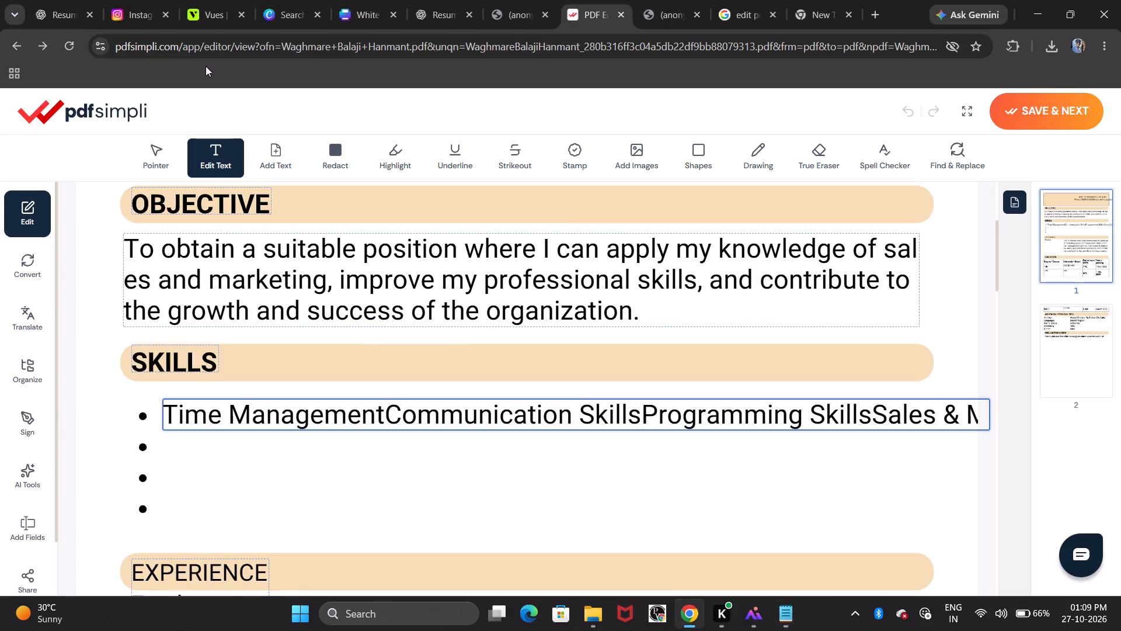
pyautogui.scroll(2, 332, 246)
pyautogui.scroll(1, 322, 348)
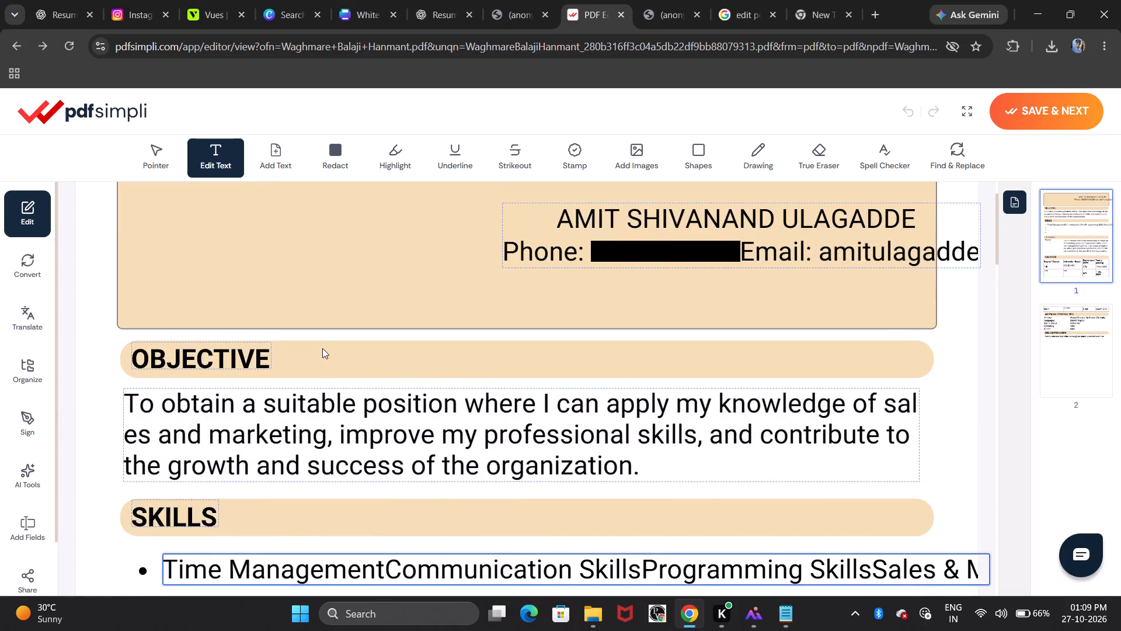
pyautogui.scroll(1, 322, 348)
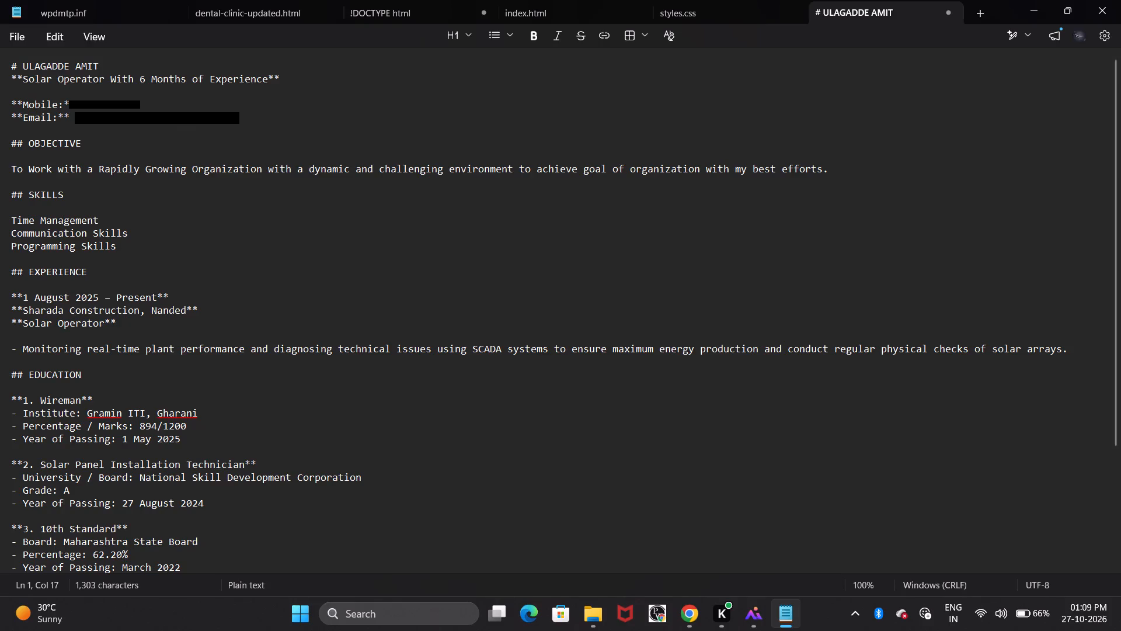
pyautogui.hotkey('alt', 'Tab')
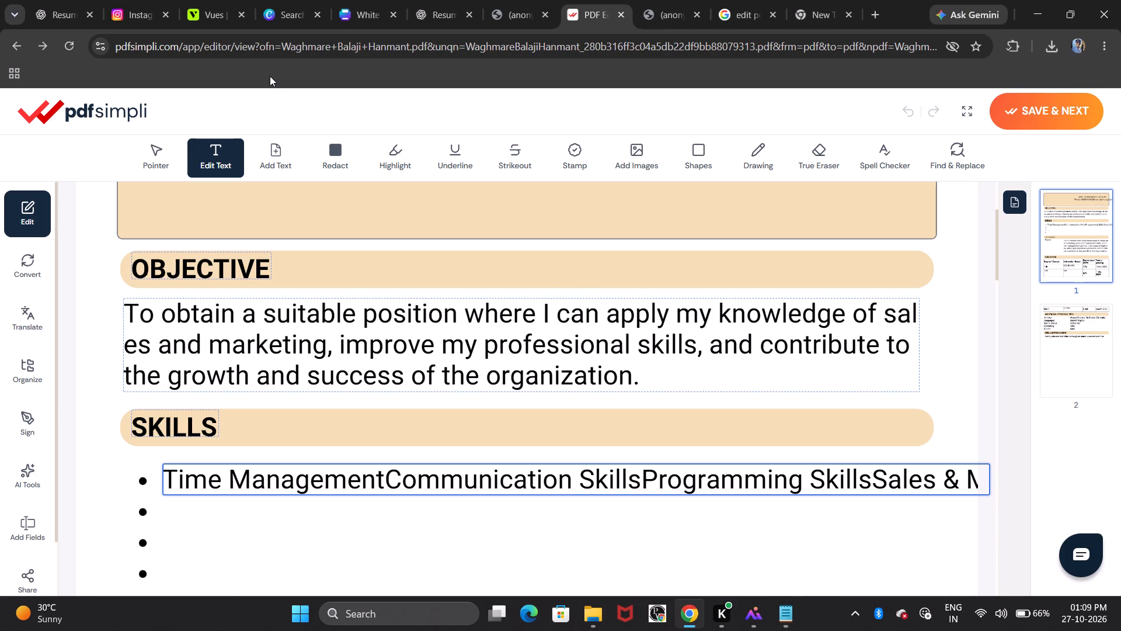
pyautogui.hotkey('alt', 'Tab')
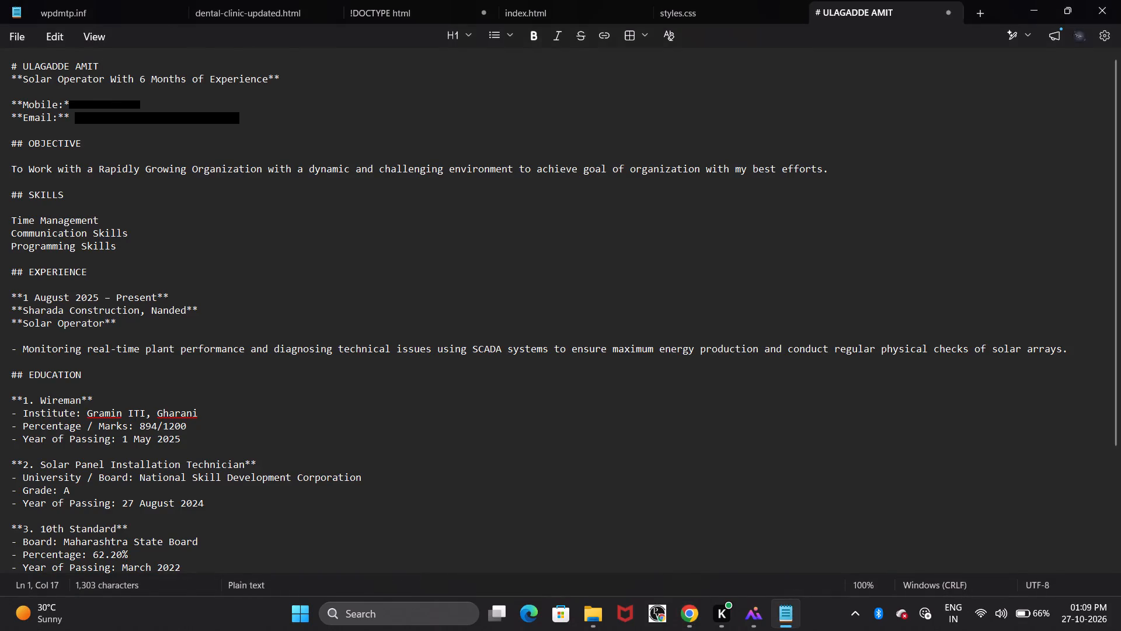
# Delete the "Solar Operator With 6 Months of Experience" line below the name.
pyautogui.moveTo(281, 82); pyautogui.dragTo(194, 78)
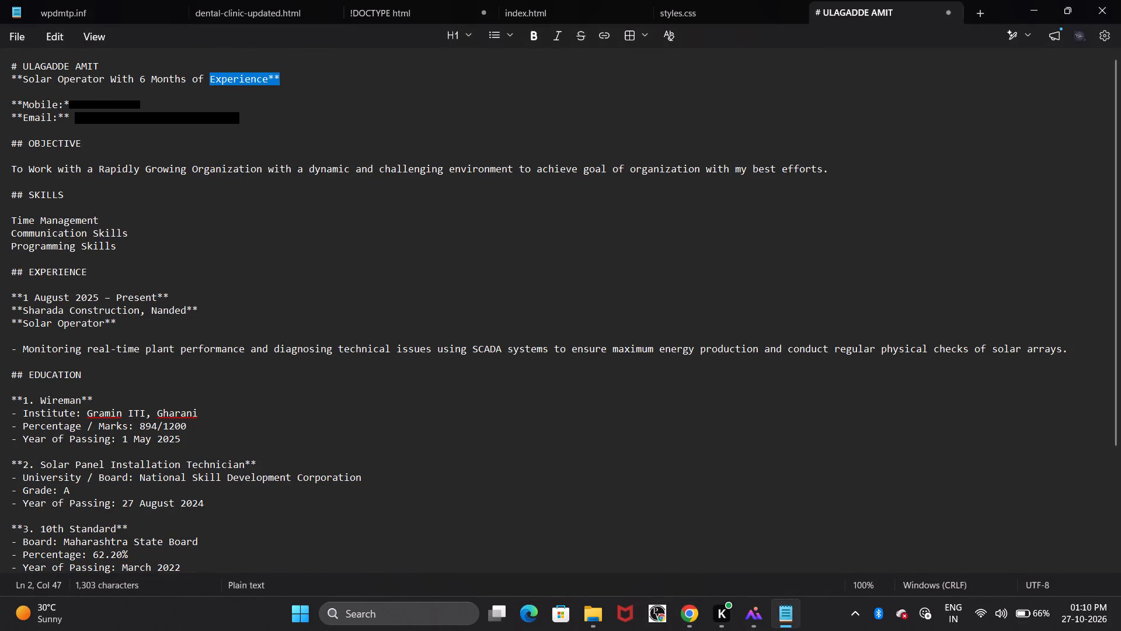
pyautogui.moveTo(194, 78); pyautogui.dragTo(8, 75)
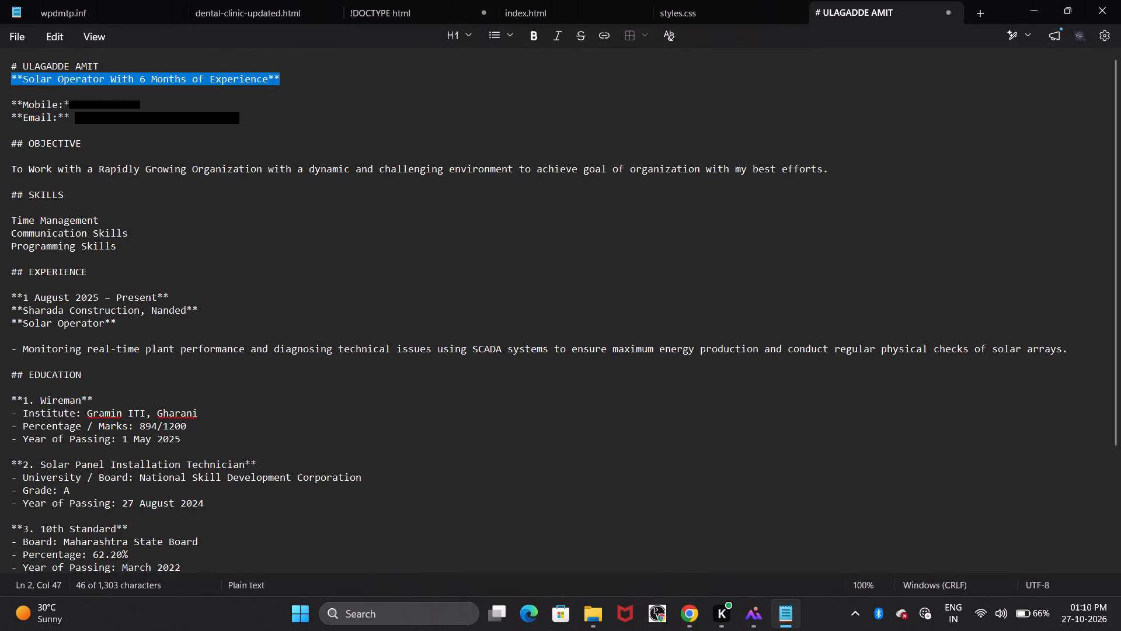
pyautogui.press('BackSpace')
# Copy the fresher paragraph from the PDF's Experience section and paste it over the date, company and job-title lines under EXPERIENCE in Notepad.
pyautogui.scroll(-1, 105, 178)
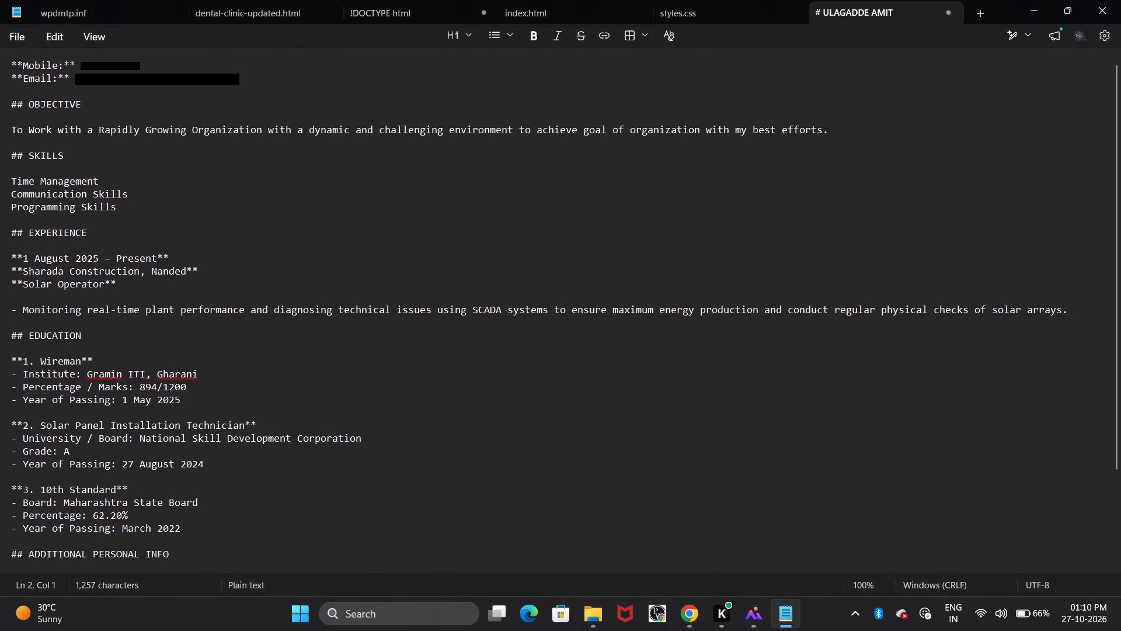
pyautogui.scroll(-1, 105, 178)
pyautogui.scroll(1, 105, 178)
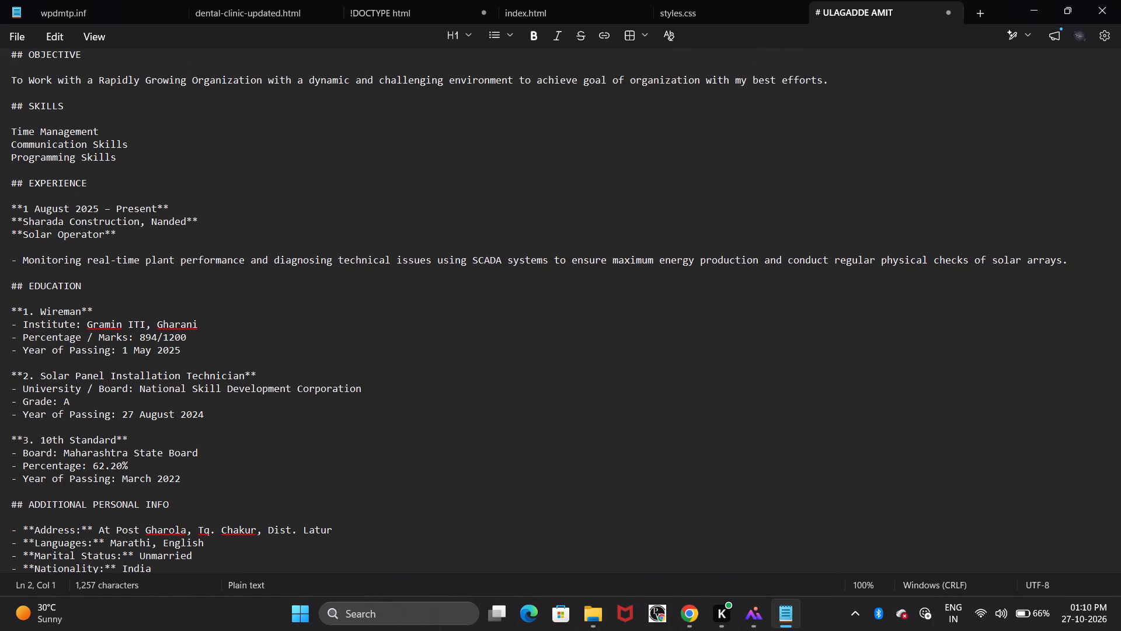
pyautogui.hotkey('alt', 'Tab')
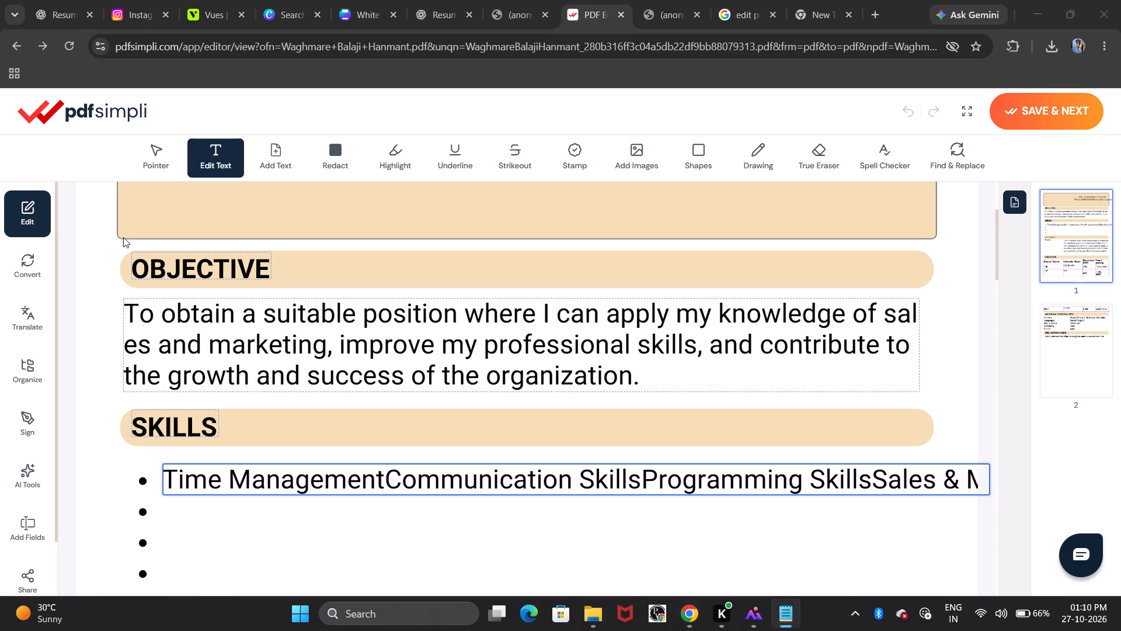
pyautogui.scroll(-2, 281, 401)
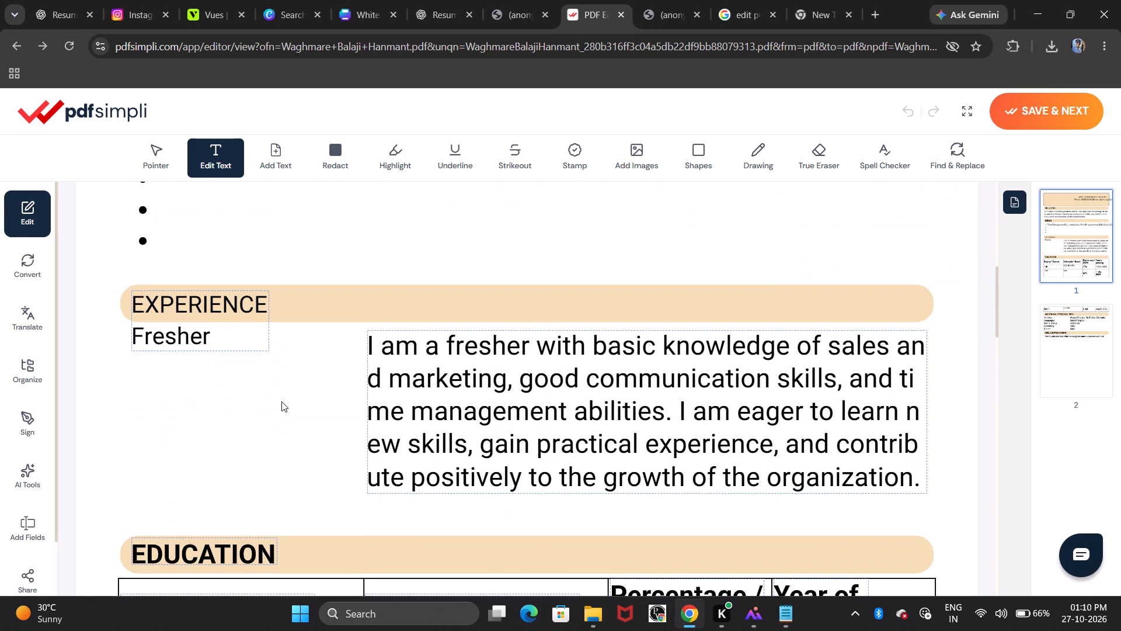
pyautogui.scroll(-1, 281, 401)
pyautogui.doubleClick(439, 418)
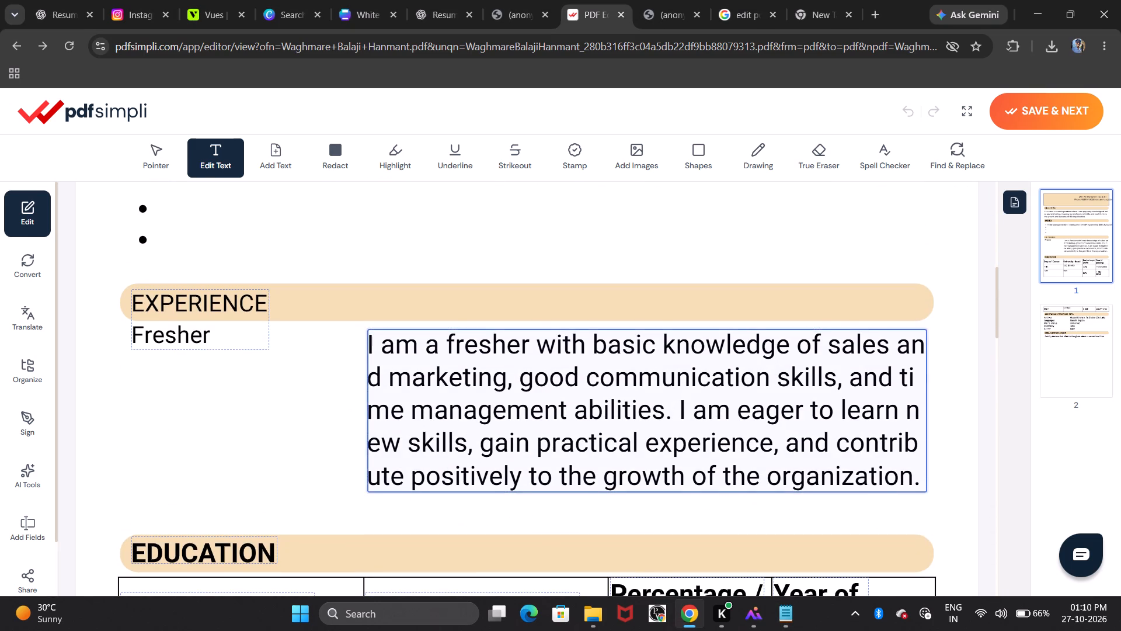
pyautogui.hotkey('ctrl', 'a')
pyautogui.hotkey('ctrl', 'c')
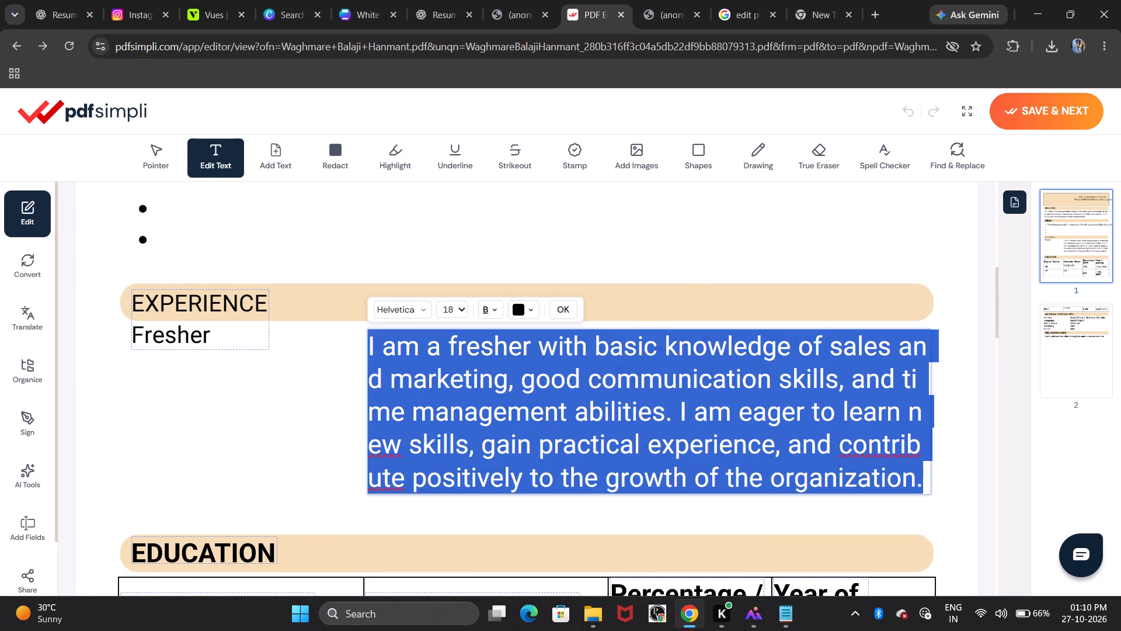
pyautogui.hotkey('alt', 'Tab')
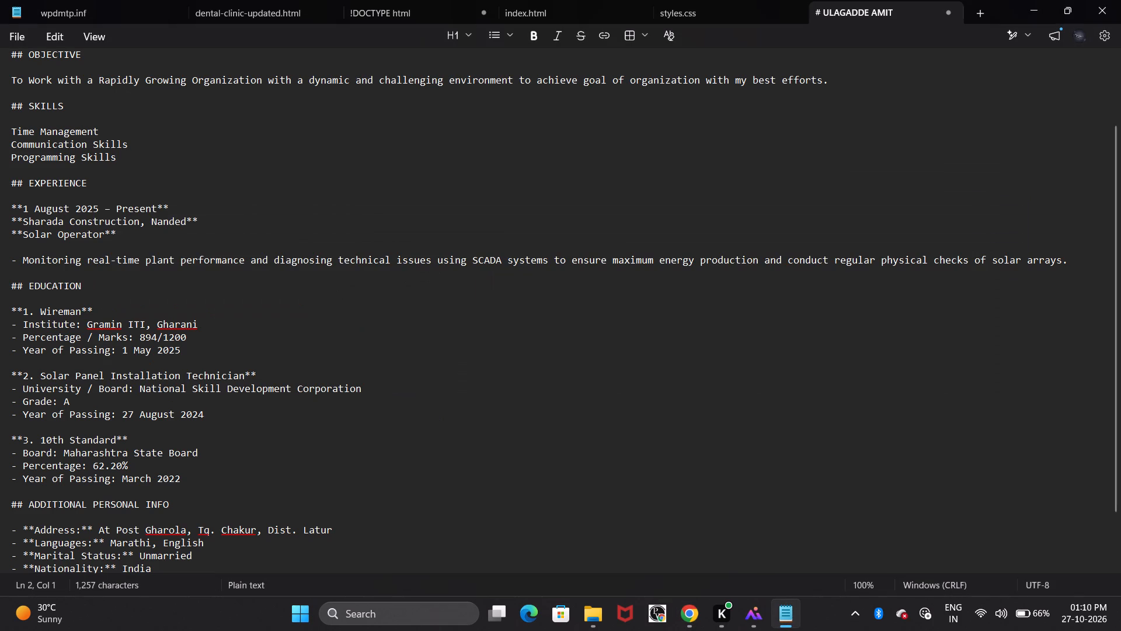
pyautogui.moveTo(108, 237); pyautogui.dragTo(0, 219)
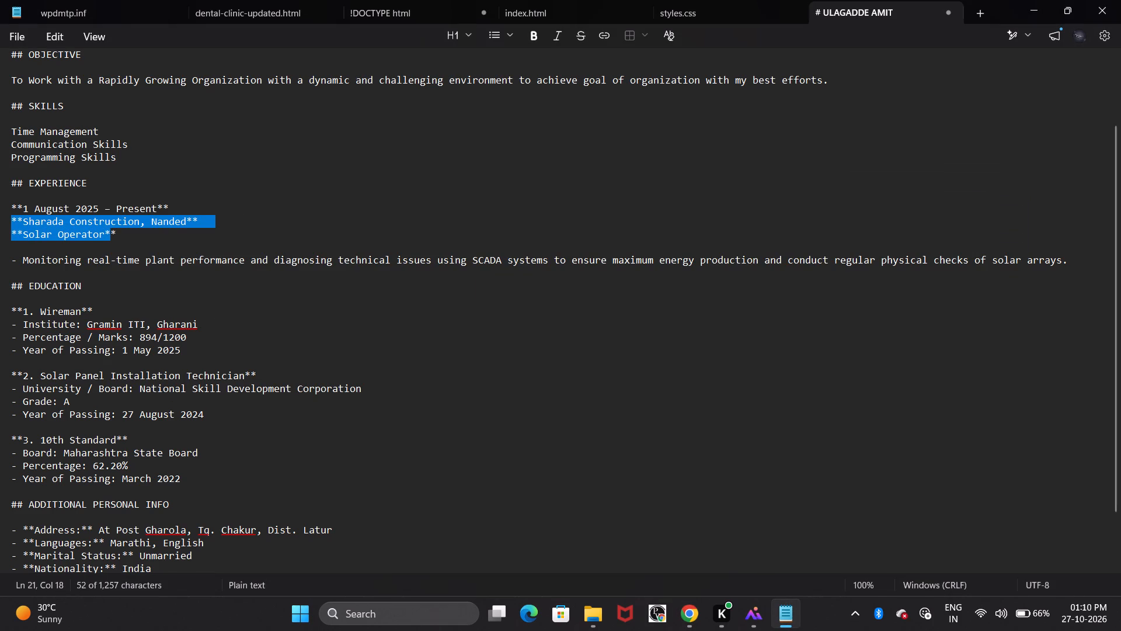
pyautogui.moveTo(0, 219); pyautogui.dragTo(0, 209)
pyautogui.hotkey('ctrl', 'v')
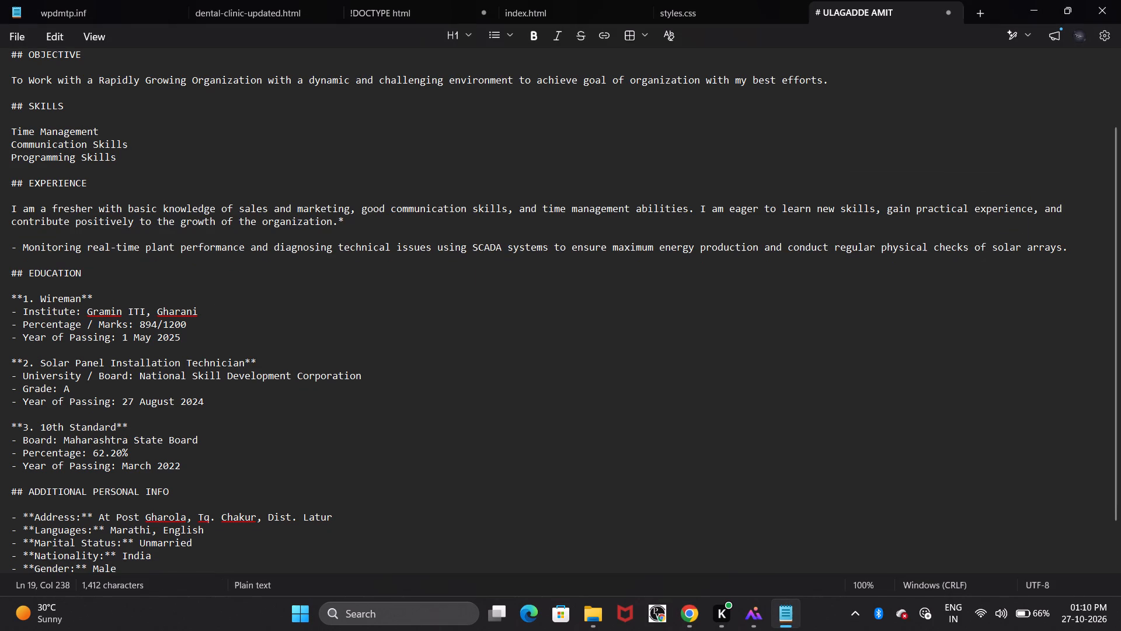
# Add a line reading "FRESHER" directly below the EXPERIENCE heading.
pyautogui.click(104, 184)
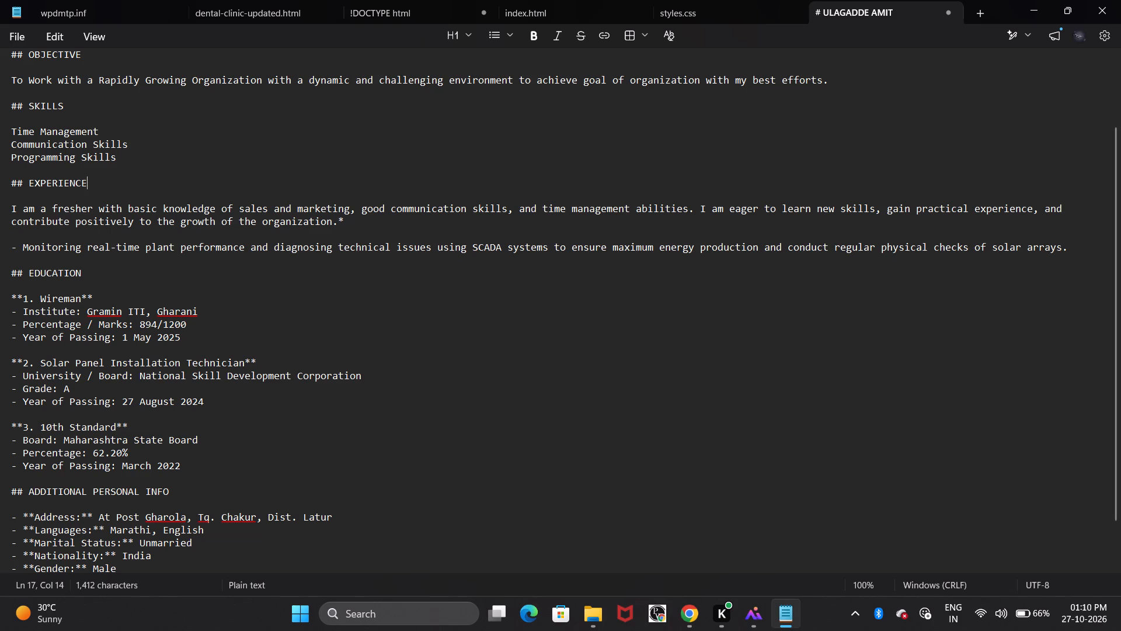
pyautogui.hotkey('shift', 'Return')
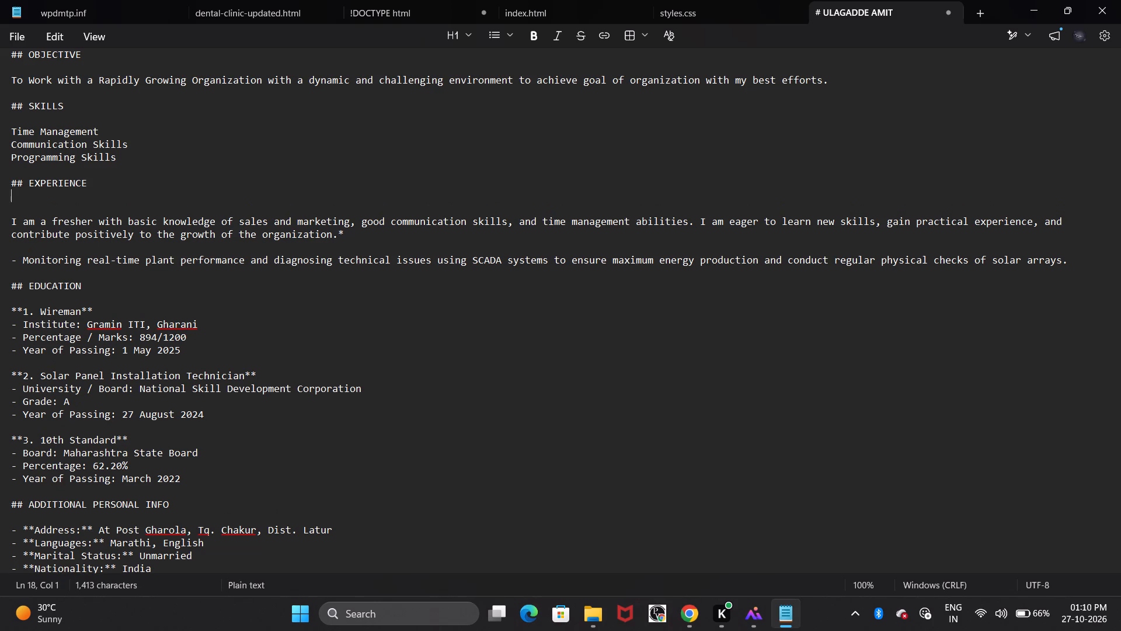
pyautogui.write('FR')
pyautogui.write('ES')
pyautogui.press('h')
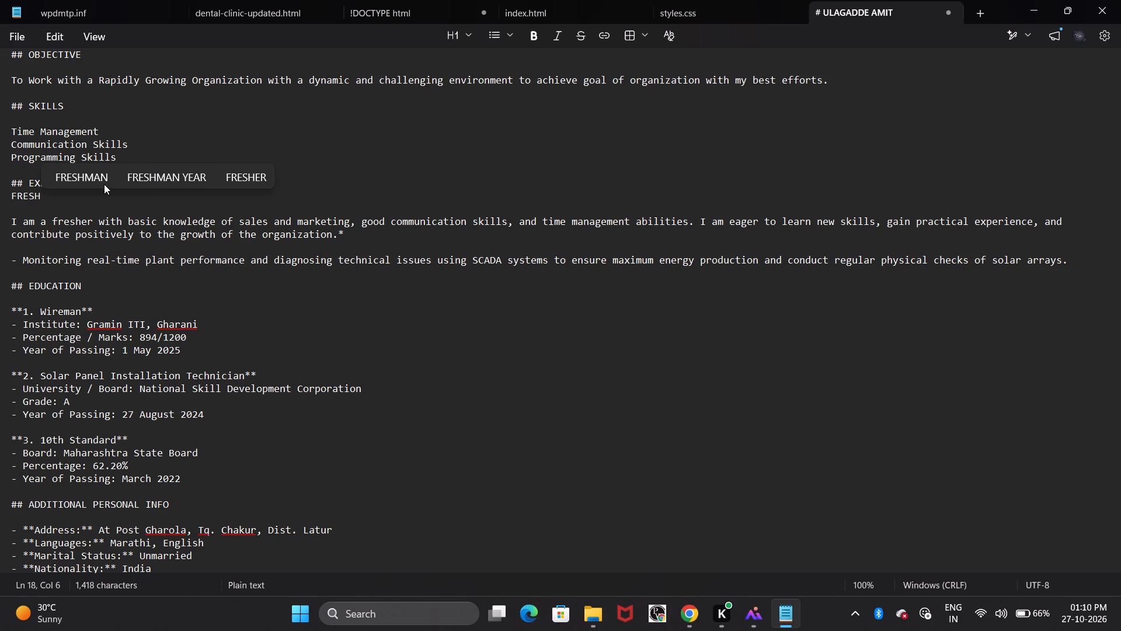
pyautogui.click(239, 173)
# Check the PDF's Experience section, then delete the SCADA plant-monitoring bullet and its blank line from the Notepad resume.
pyautogui.scroll(-1, 239, 173)
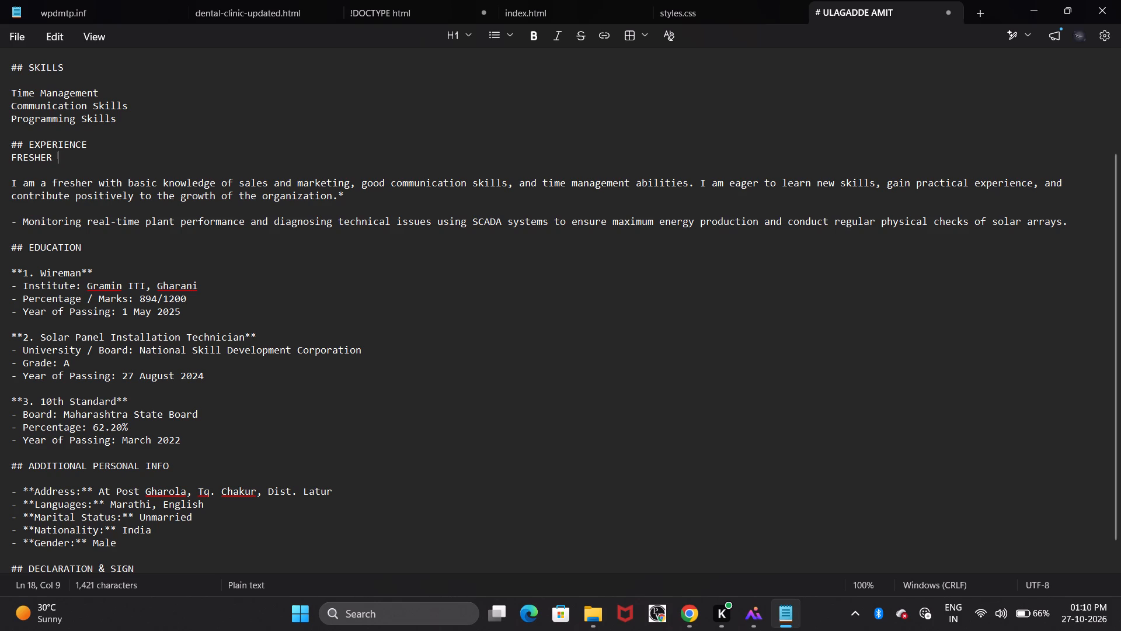
pyautogui.hotkey('alt', 'Tab')
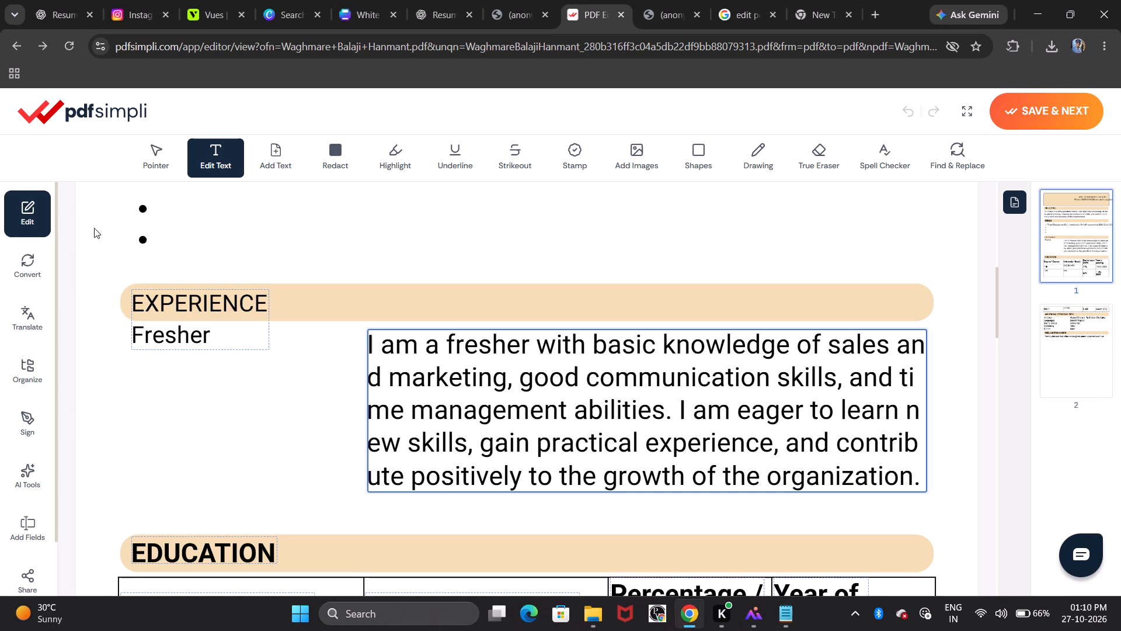
pyautogui.hotkey('alt', 'Tab')
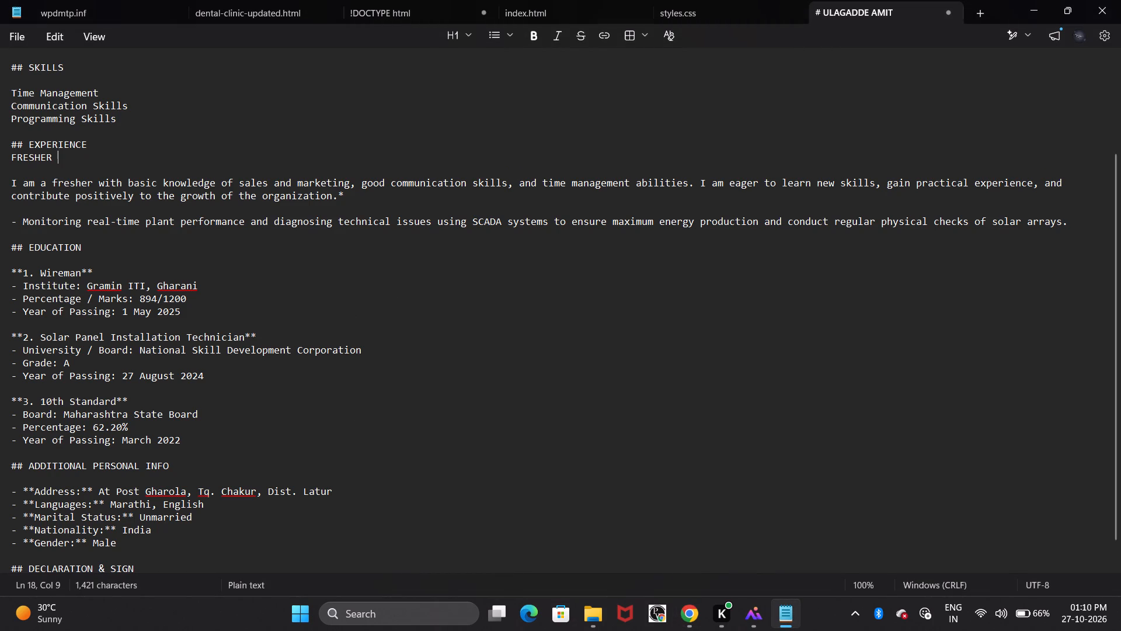
pyautogui.moveTo(12, 220); pyautogui.dragTo(357, 237)
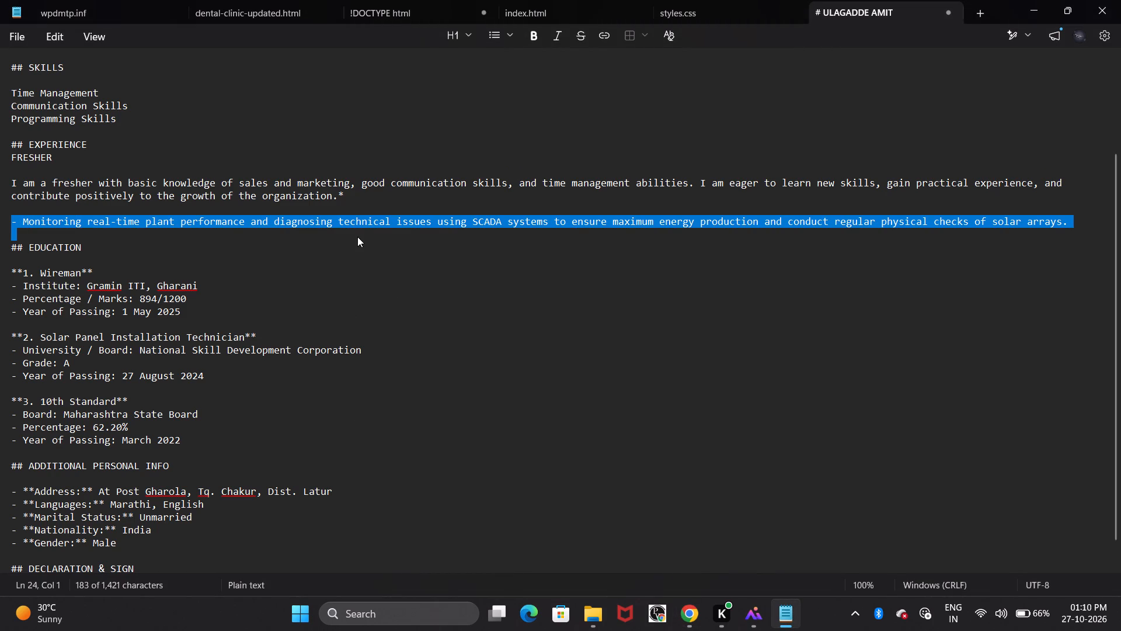
pyautogui.press('BackSpace')
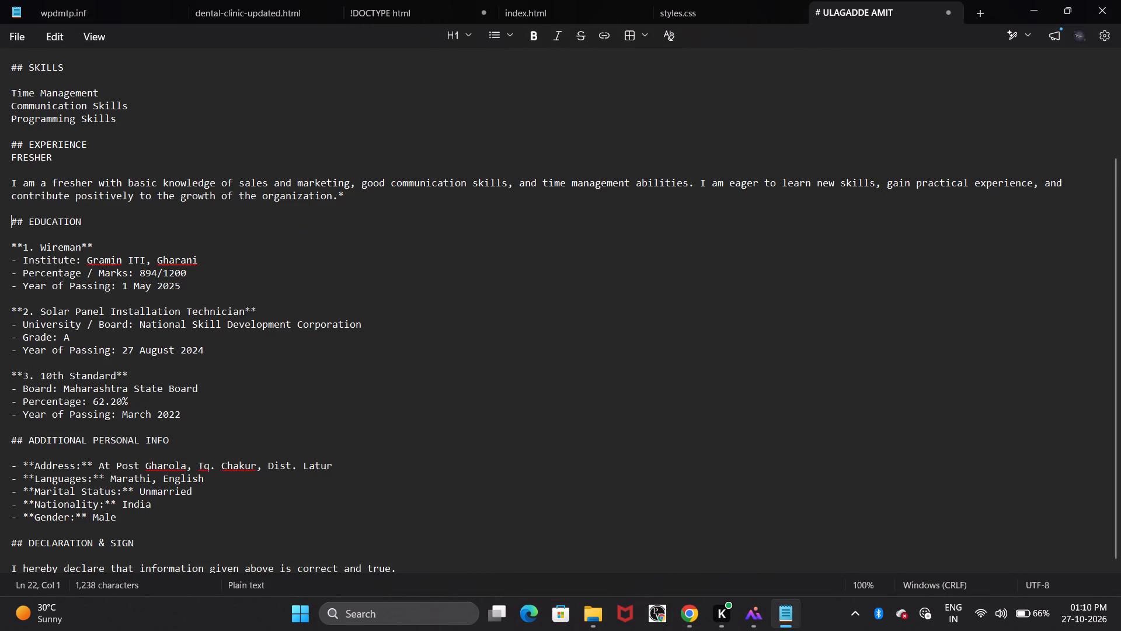
# Consult the PDF's Education table and replace the first education entry's "Wireman" title in Notepad with "10TH".
pyautogui.hotkey('alt', 'Tab')
pyautogui.scroll(-2, 328, 254)
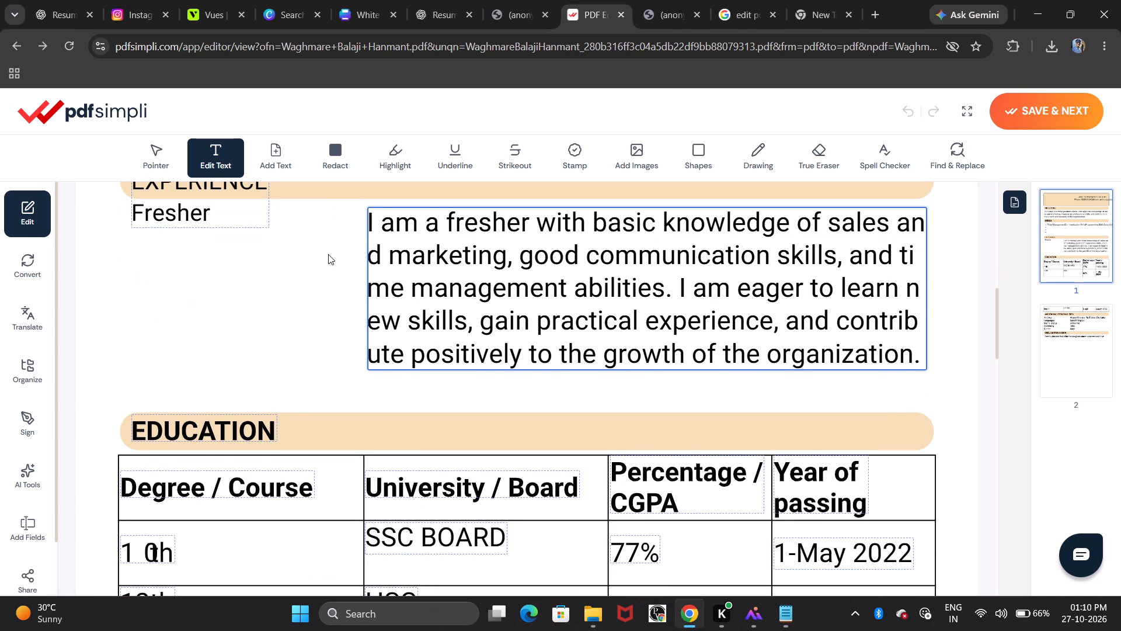
pyautogui.scroll(-2, 329, 254)
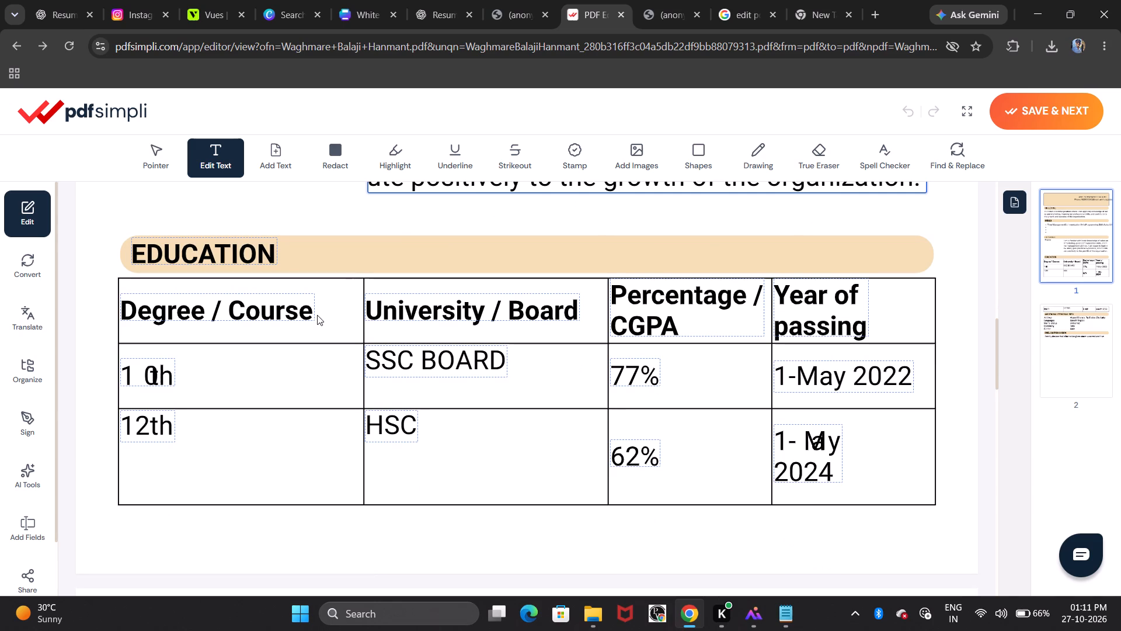
pyautogui.hotkey('alt', 'Tab')
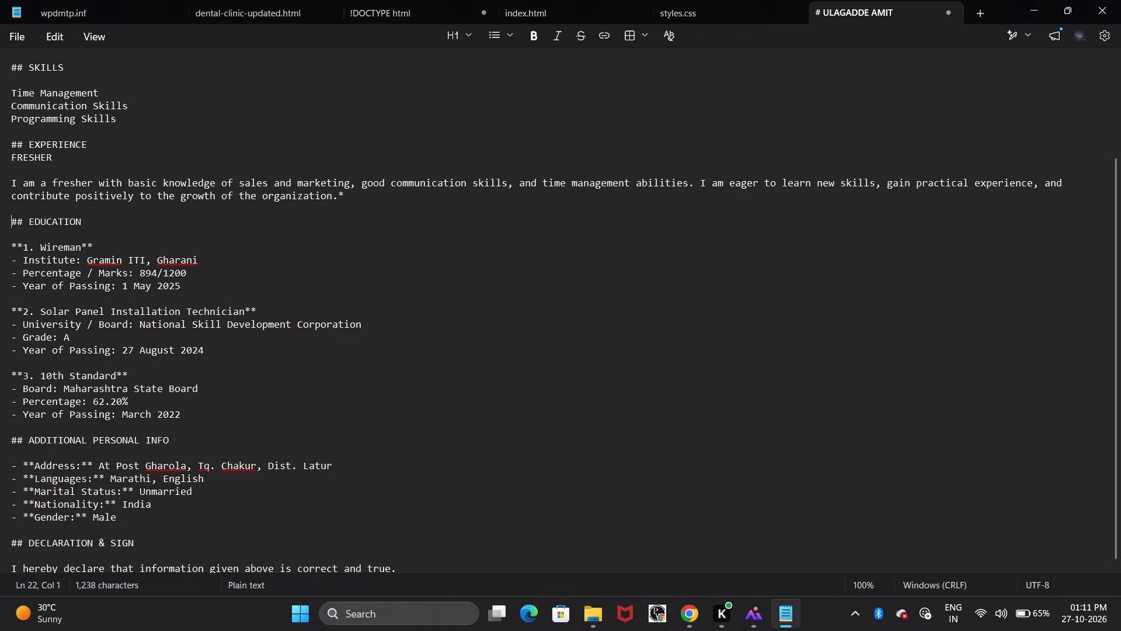
pyautogui.click(81, 245)
pyautogui.press('BackSpace')
pyautogui.press('BackSpace')
pyautogui.press('BackSpace')
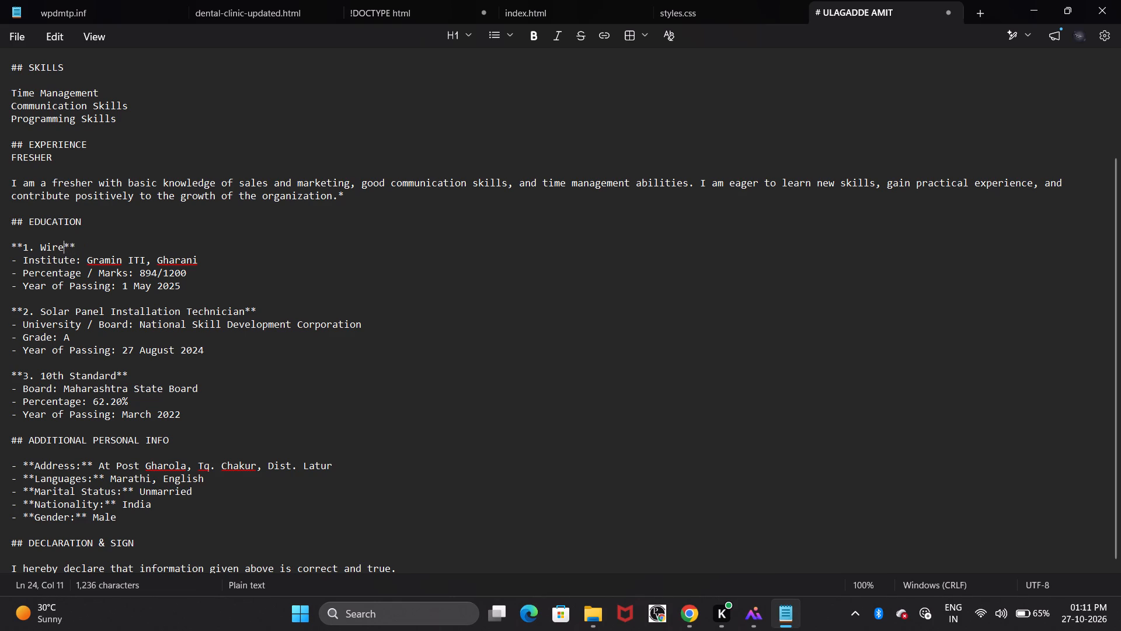
pyautogui.press('BackSpace')
pyautogui.press('BackSpace')
pyautogui.press('BackSpace')
pyautogui.press('BackSpace')
pyautogui.press('BackSpace')
pyautogui.press('BackSpace')
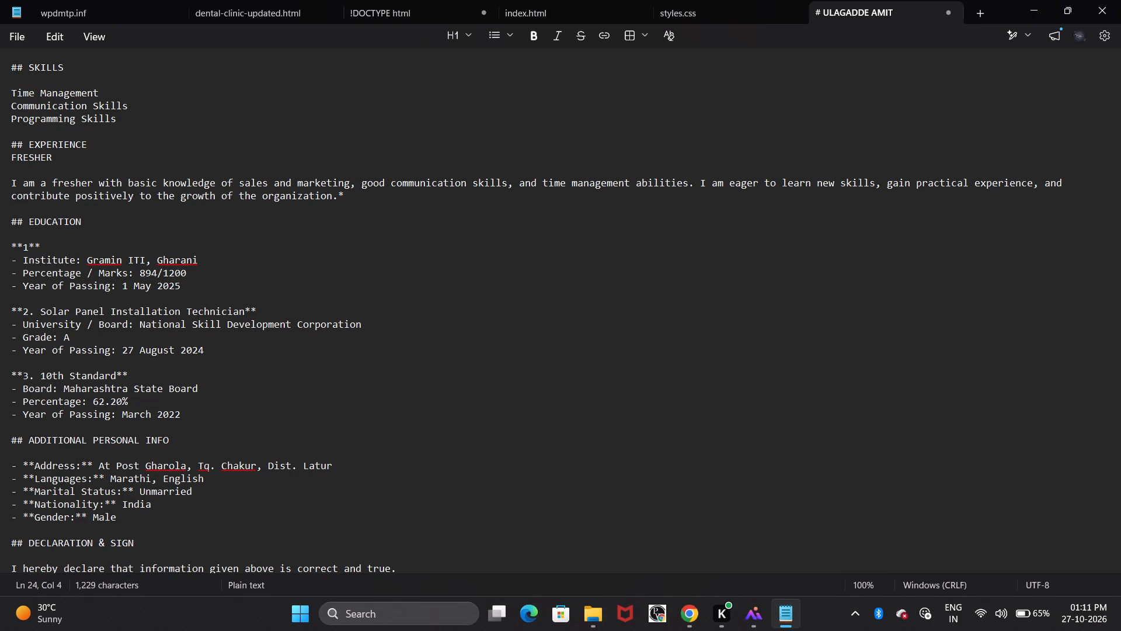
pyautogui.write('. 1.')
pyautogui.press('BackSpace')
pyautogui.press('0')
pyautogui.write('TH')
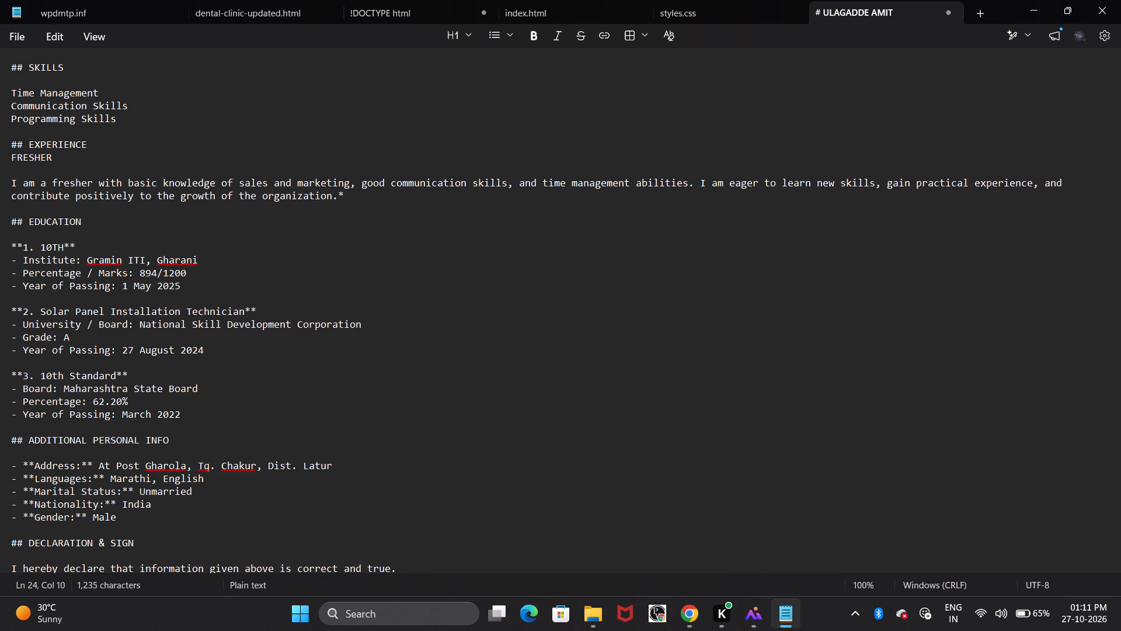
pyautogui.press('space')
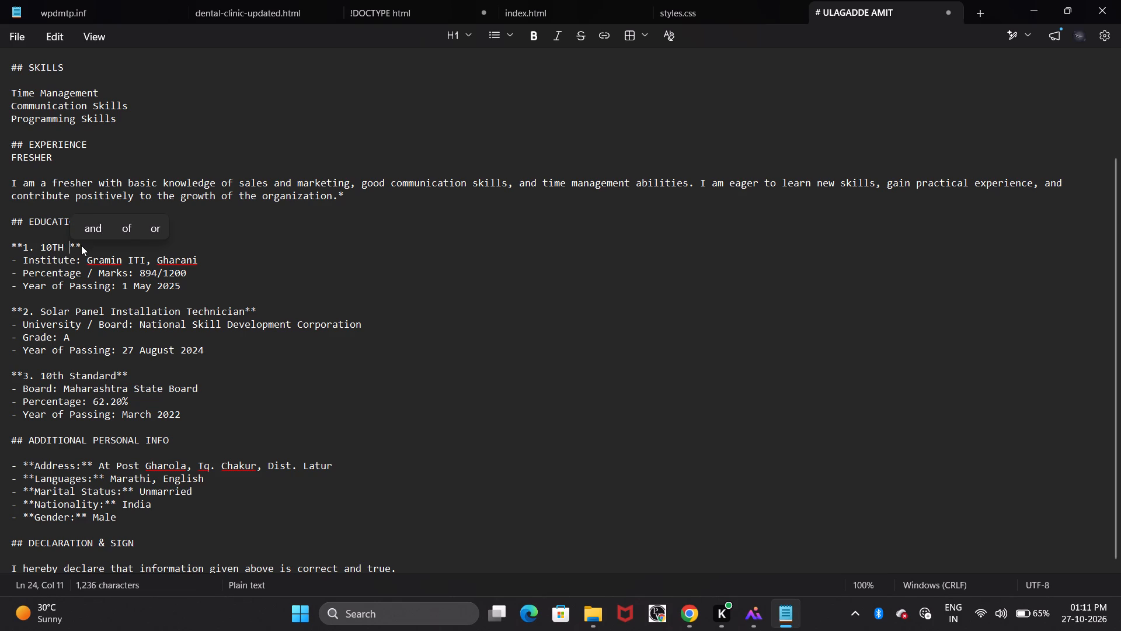
# Replace the institute text in the 10TH education entry with "SSC BOARD".
pyautogui.click(203, 261)
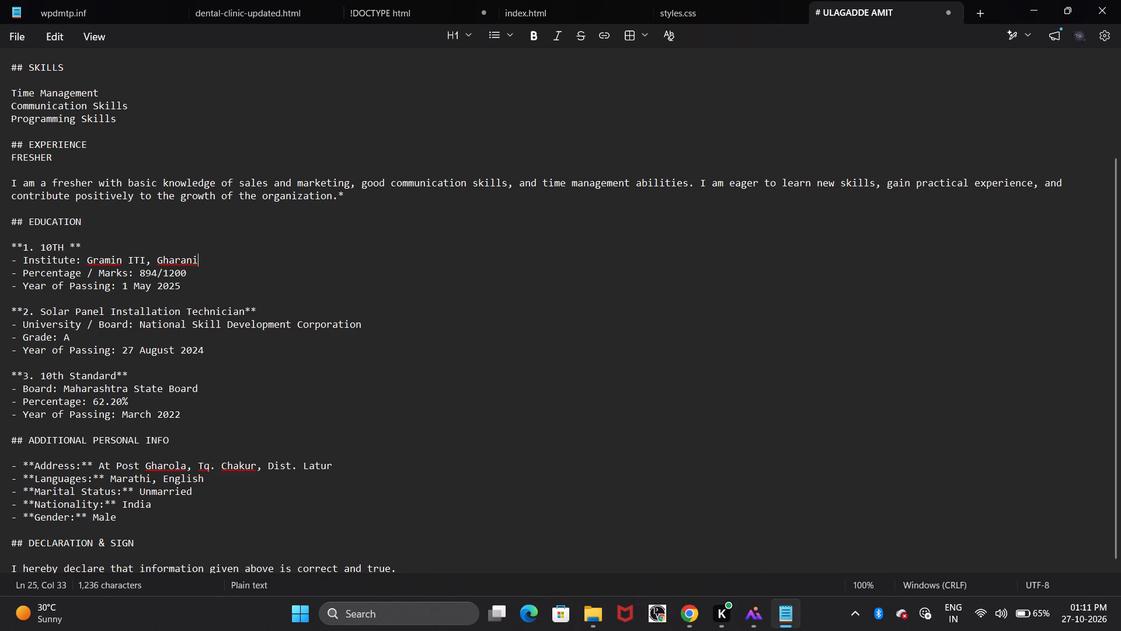
pyautogui.press('BackSpace')
pyautogui.press('BackSpace')
pyautogui.press('BackSpace')
pyautogui.press('BackSpace')
pyautogui.press('BackSpace')
pyautogui.press('BackSpace')
pyautogui.press('BackSpace')
pyautogui.press('BackSpace')
pyautogui.press('BackSpace')
pyautogui.press('BackSpace')
pyautogui.press('BackSpace')
pyautogui.press('BackSpace')
pyautogui.press('BackSpace')
pyautogui.press('BackSpace')
pyautogui.press('BackSpace')
pyautogui.press('BackSpace')
pyautogui.press('BackSpace')
pyautogui.press('BackSpace')
pyautogui.press('BackSpace')
pyautogui.press('BackSpace')
pyautogui.press('BackSpace')
pyautogui.press('BackSpace')
pyautogui.press('BackSpace')
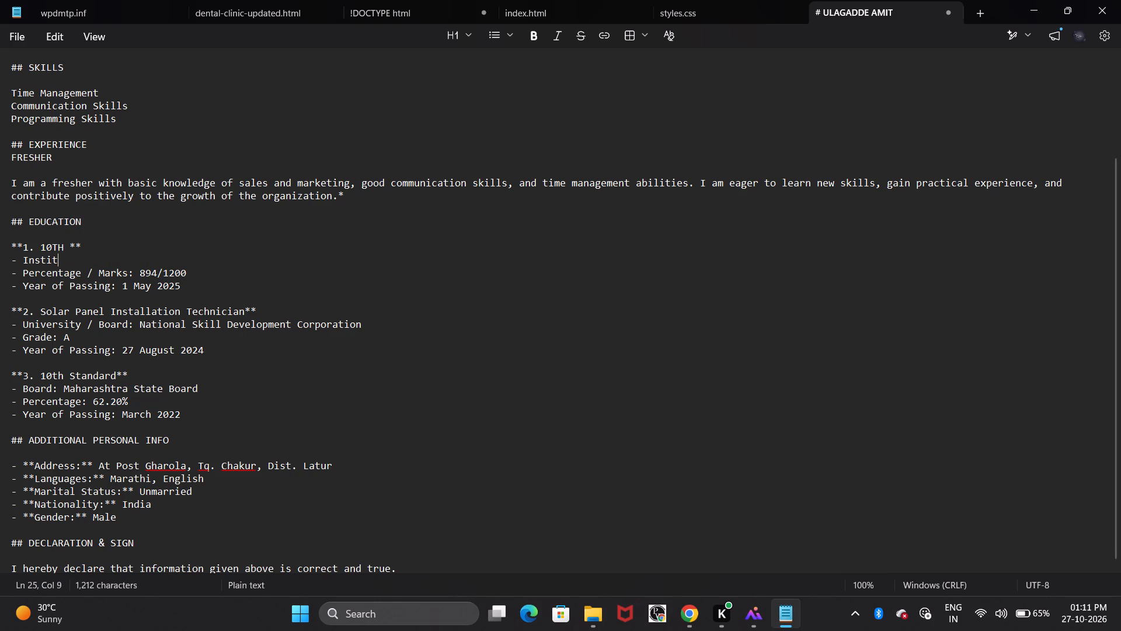
pyautogui.press('BackSpace')
pyautogui.press('BackSpace')
pyautogui.press('BackSpace')
pyautogui.press('BackSpace')
pyautogui.press('BackSpace')
pyautogui.press('BackSpace')
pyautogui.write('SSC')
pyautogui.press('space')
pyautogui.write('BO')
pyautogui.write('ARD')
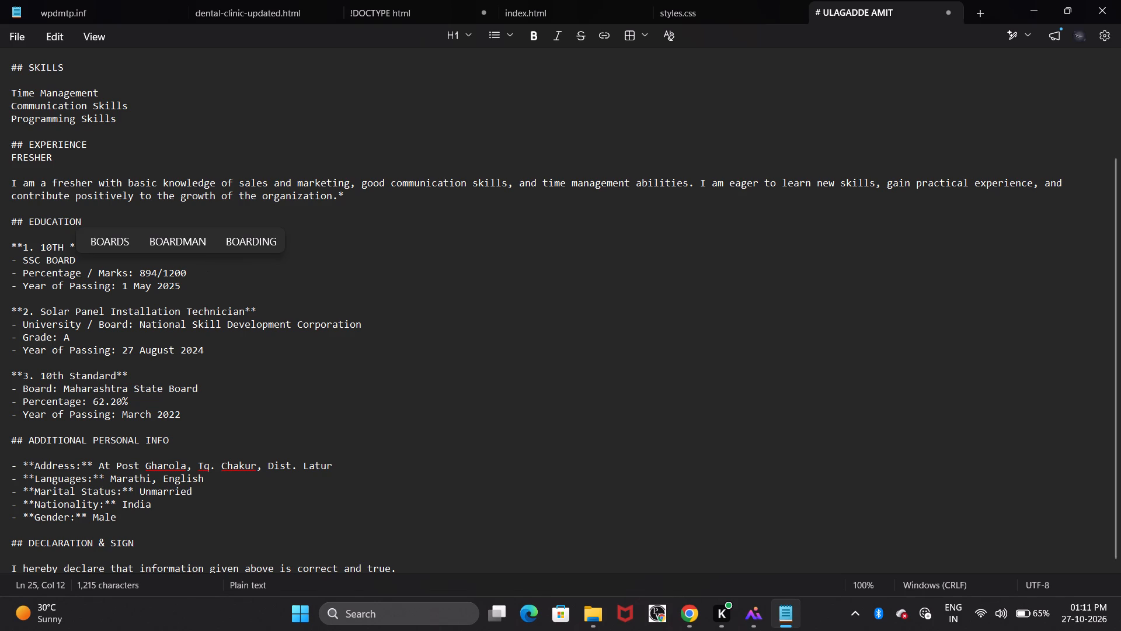
# Change the 10TH entry's marks line to "Percentage 77%", checking the figure in the PDF's Education table.
pyautogui.click(189, 273)
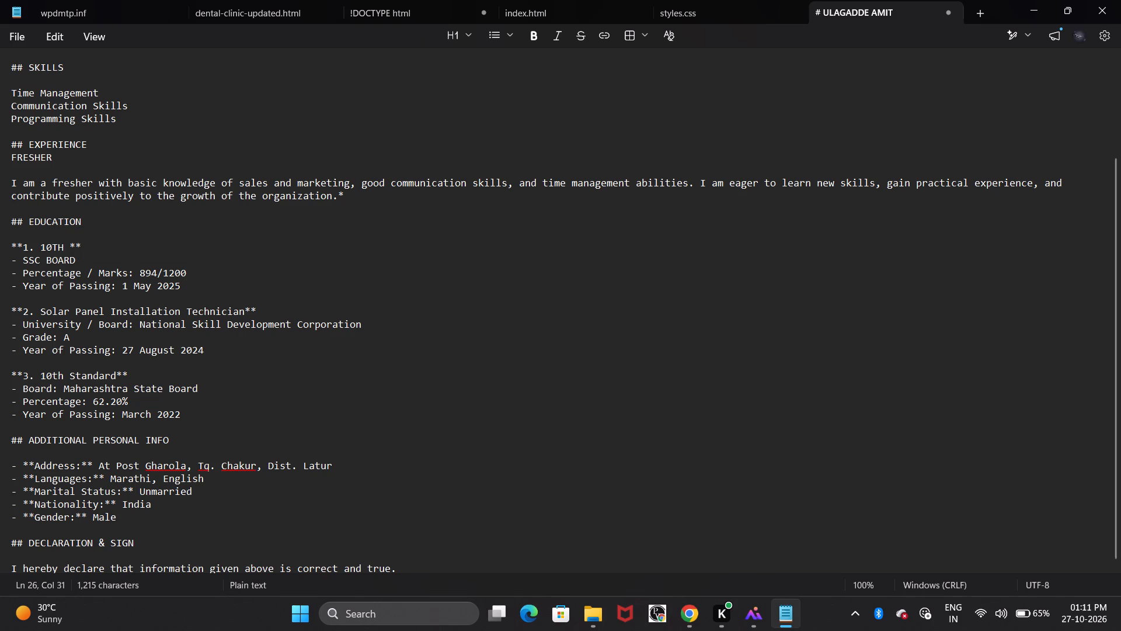
pyautogui.press('BackSpace')
pyautogui.press('BackSpace')
pyautogui.press('BackSpace')
pyautogui.press('BackSpace')
pyautogui.press('BackSpace')
pyautogui.press('BackSpace')
pyautogui.press('BackSpace')
pyautogui.press('BackSpace')
pyautogui.press('BackSpace')
pyautogui.press('BackSpace')
pyautogui.press('BackSpace')
pyautogui.press('BackSpace')
pyautogui.press('BackSpace')
pyautogui.press('BackSpace')
pyautogui.press('BackSpace')
pyautogui.press('BackSpace')
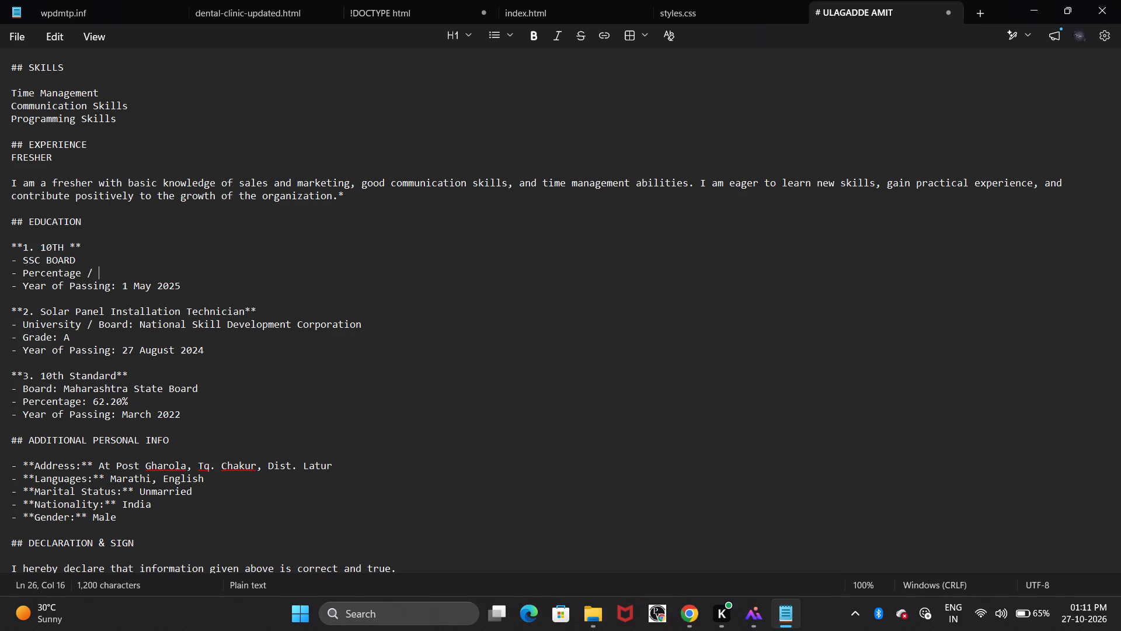
pyautogui.press('BackSpace')
pyautogui.press('BackSpace')
pyautogui.hotkey('alt', 'Tab')
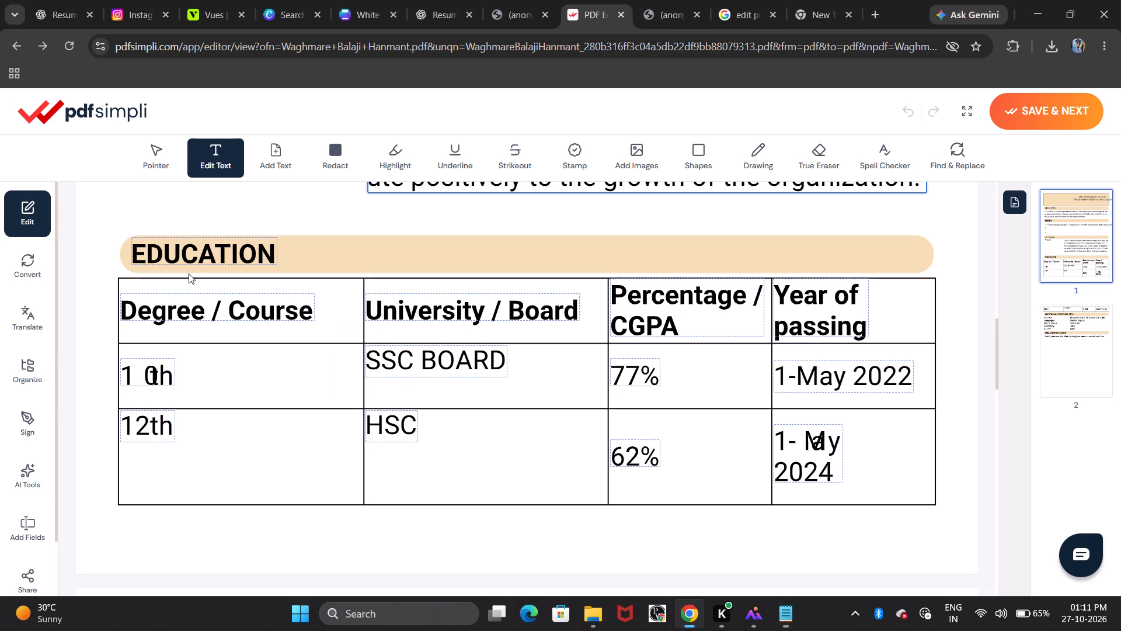
pyautogui.hotkey('alt', 'Tab')
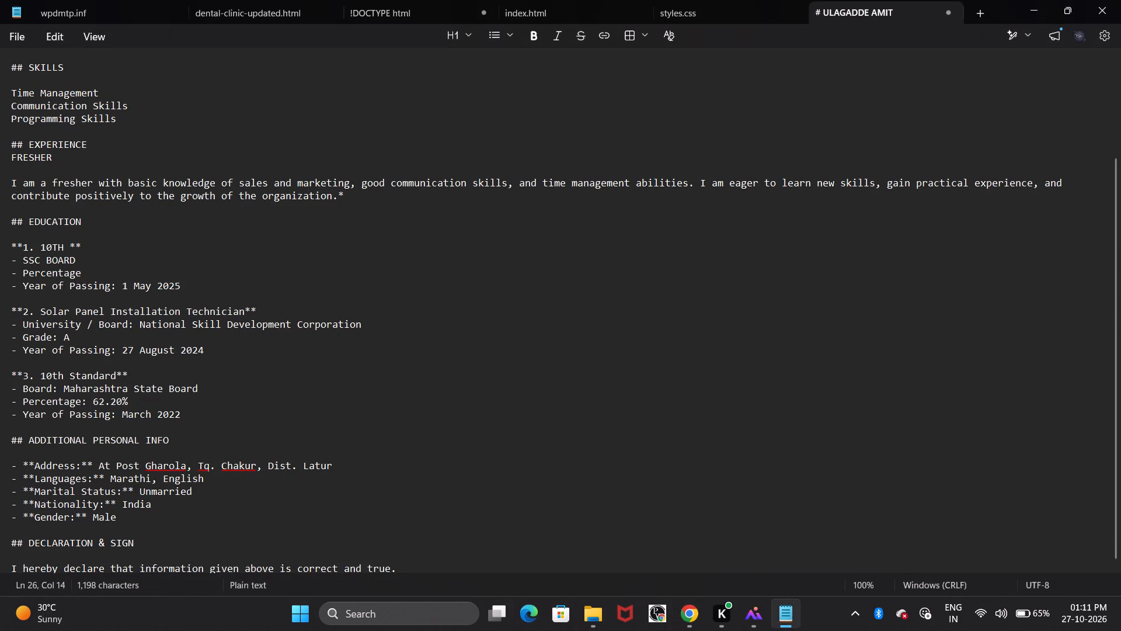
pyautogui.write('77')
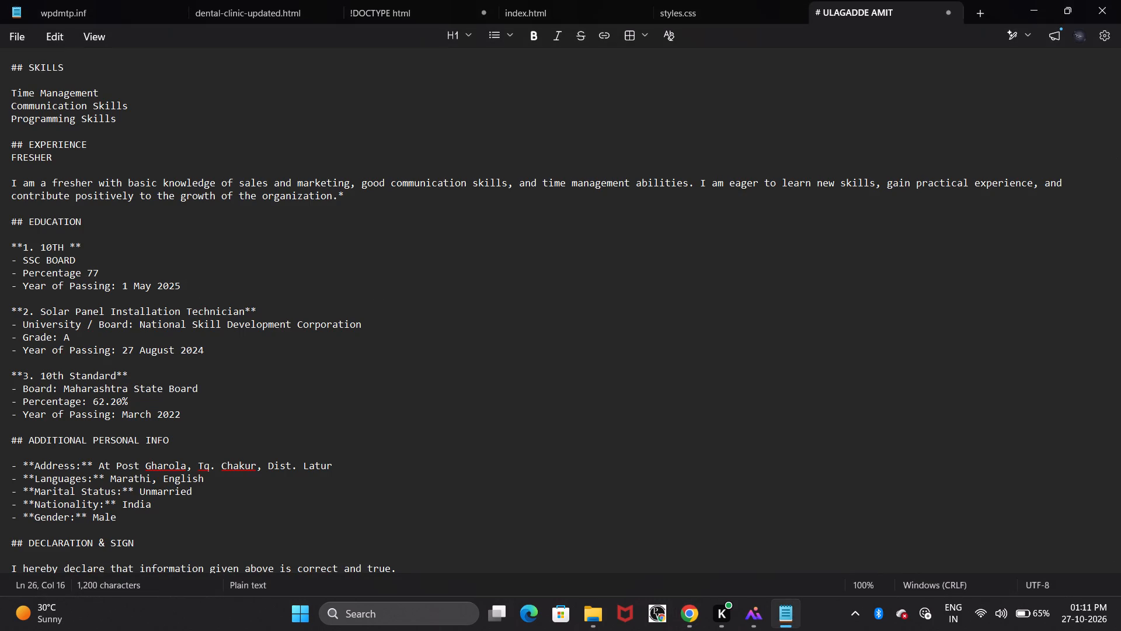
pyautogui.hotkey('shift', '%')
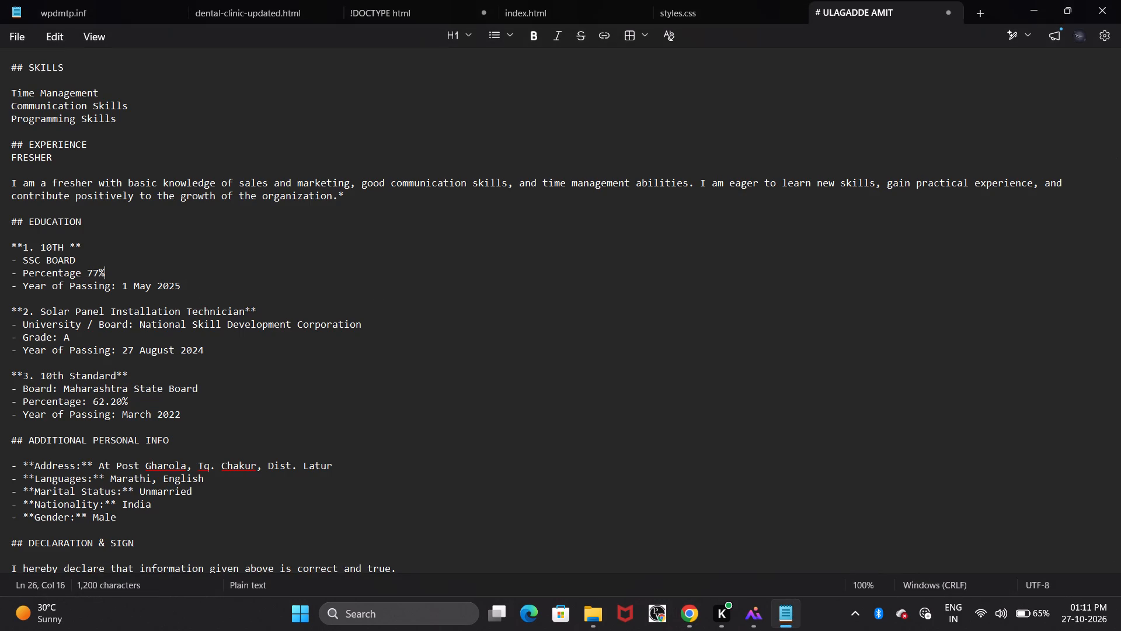
# Change the 10TH entry's year of passing to 1 May 2022, checking the date in the PDF's Education table.
pyautogui.click(193, 284)
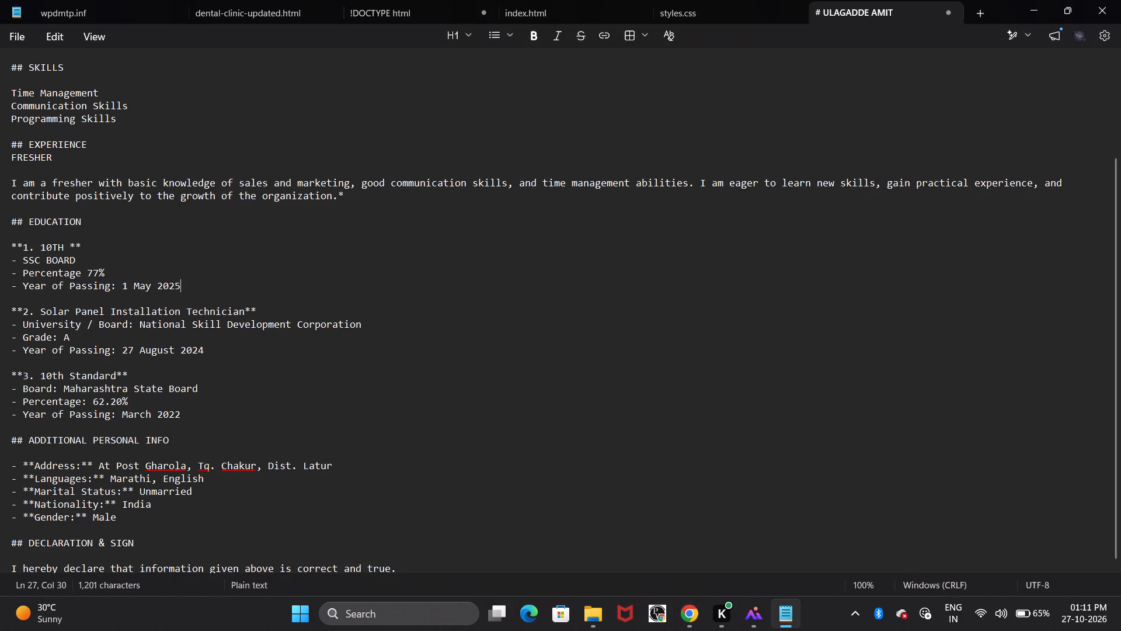
pyautogui.hotkey('alt', 'Tab')
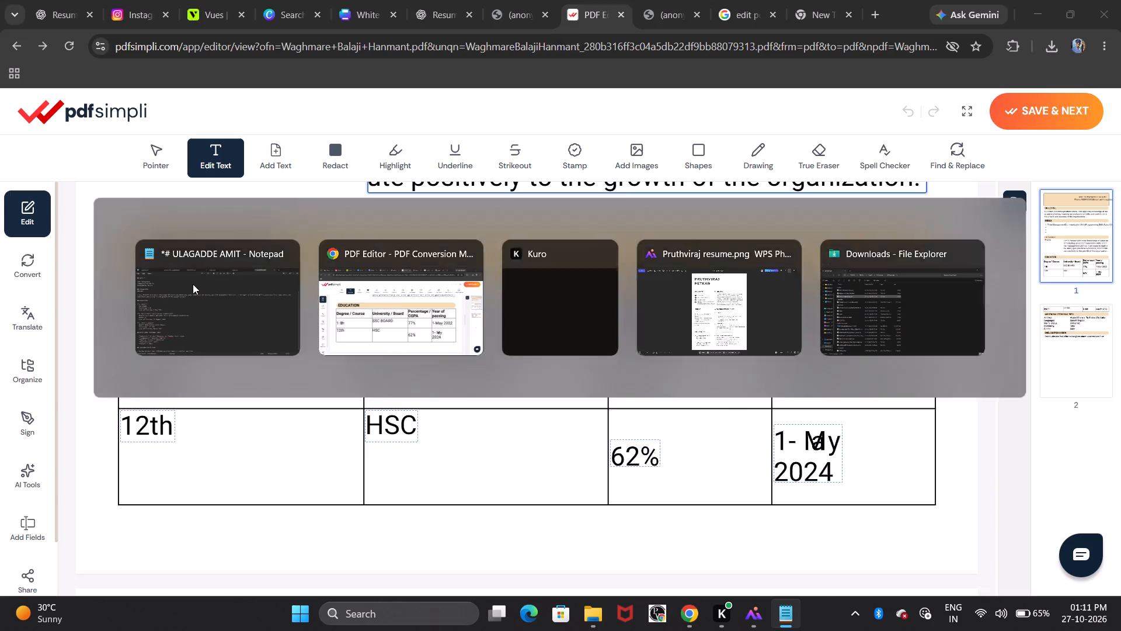
pyautogui.hotkey('alt', 'Tab')
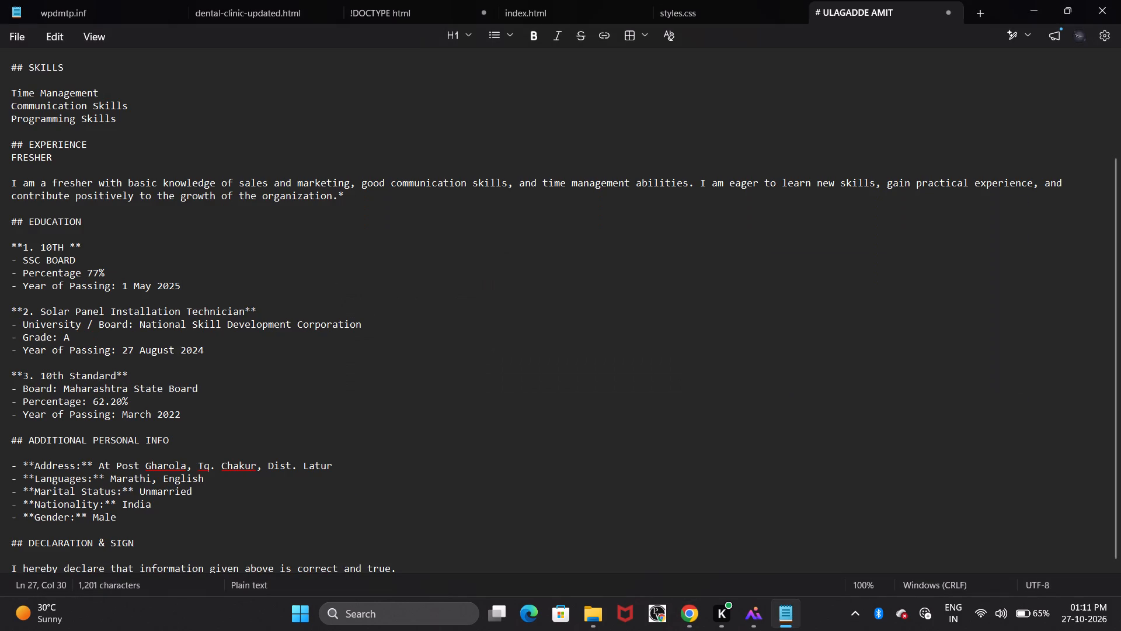
pyautogui.press('BackSpace')
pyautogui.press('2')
# Replace the second education entry's "Solar Panel Installation Technician" title with "12TH".
pyautogui.moveTo(208, 352); pyautogui.dragTo(61, 320)
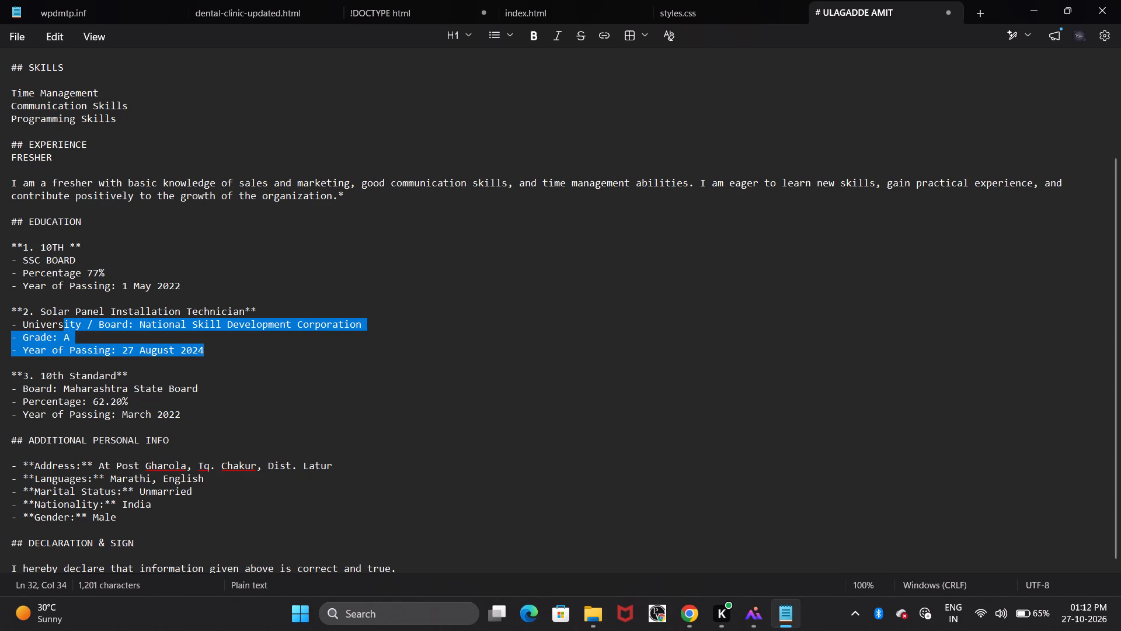
pyautogui.moveTo(61, 320); pyautogui.dragTo(46, 313)
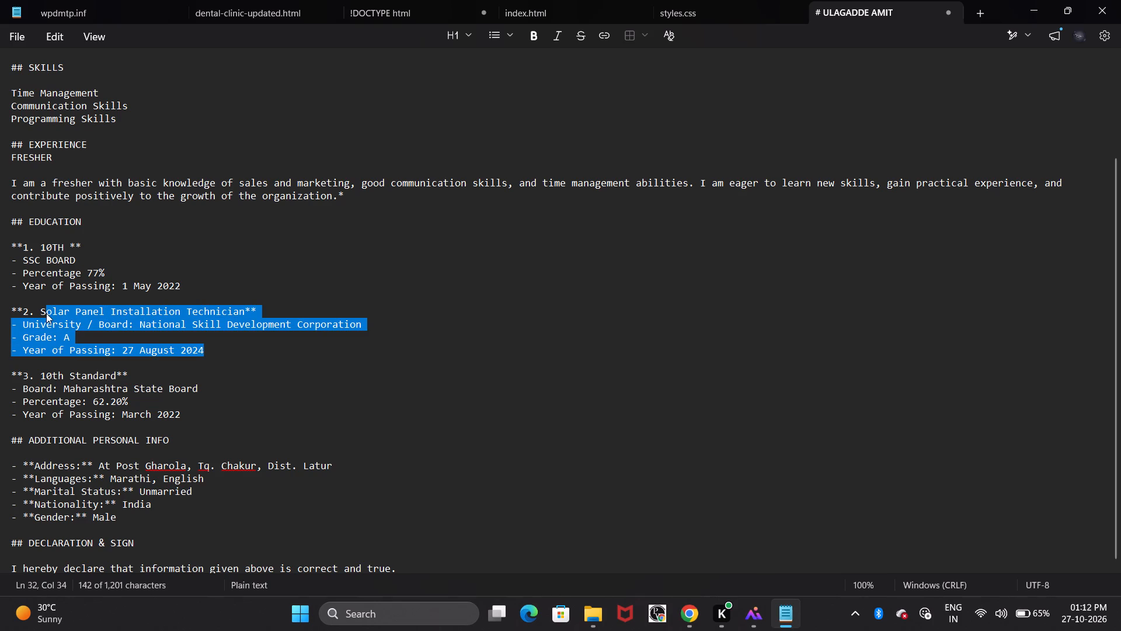
pyautogui.click(60, 319)
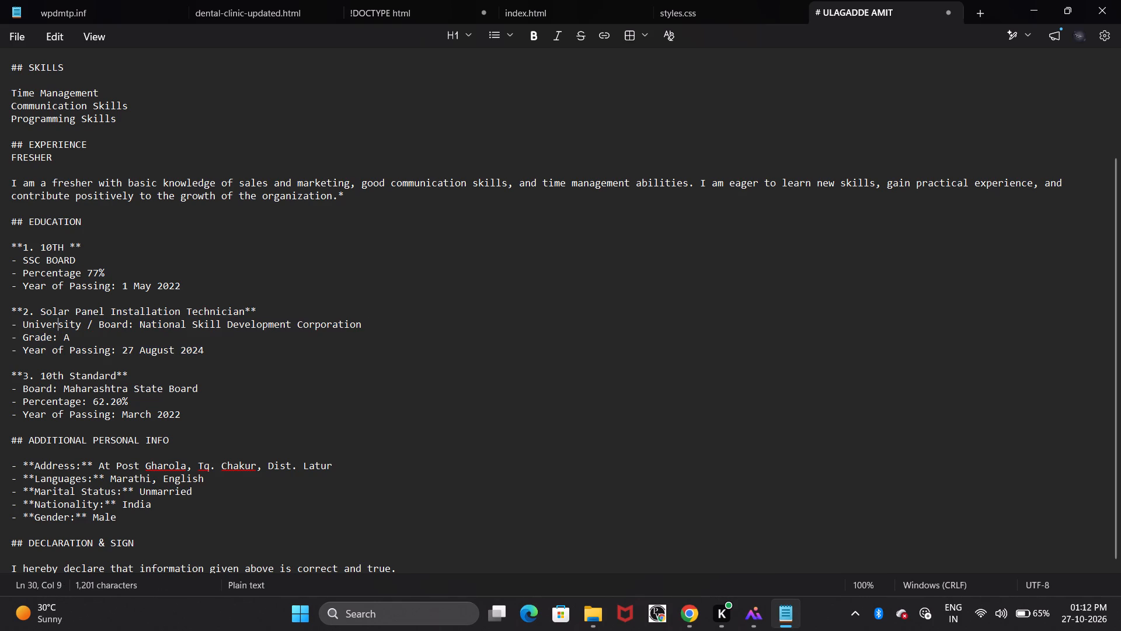
pyautogui.moveTo(244, 310); pyautogui.dragTo(69, 307)
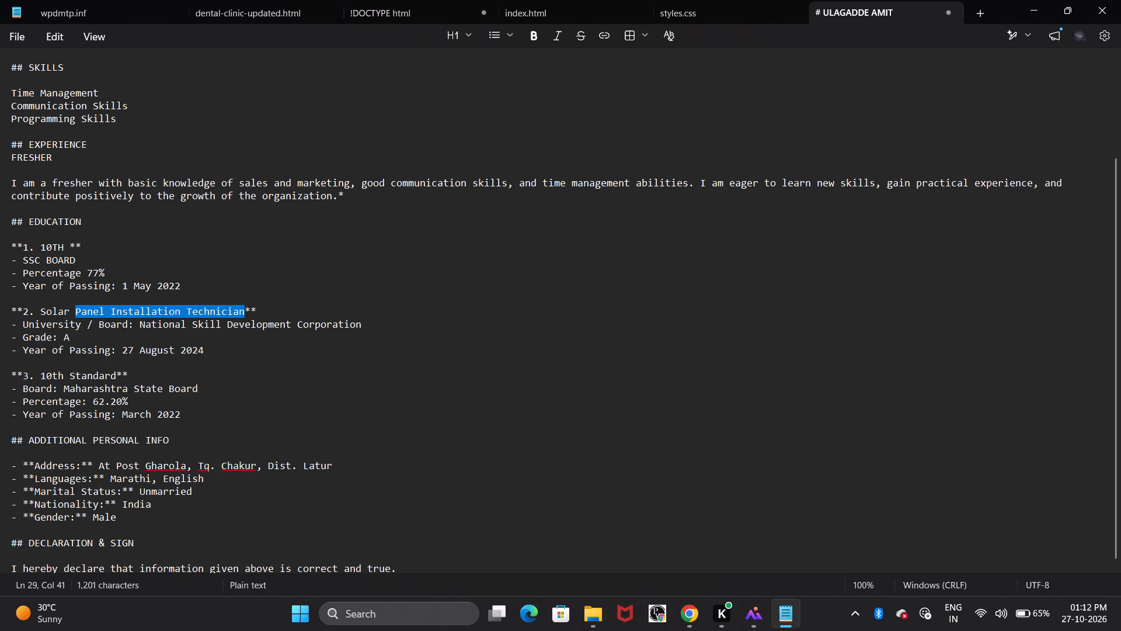
pyautogui.moveTo(69, 307); pyautogui.dragTo(41, 307)
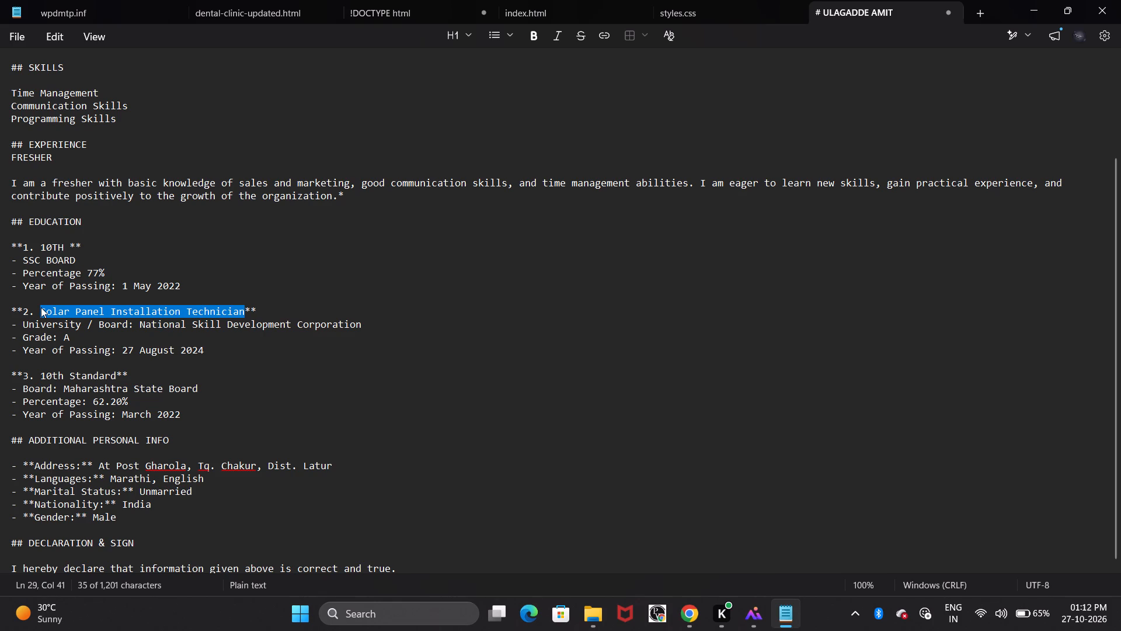
pyautogui.press('BackSpace')
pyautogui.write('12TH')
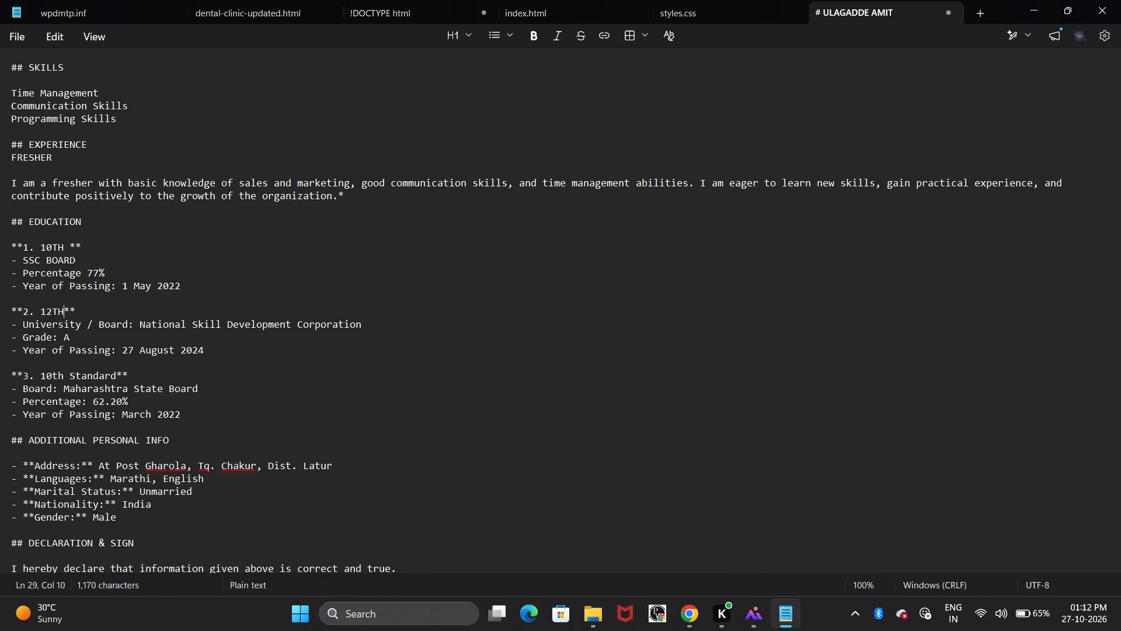
# Replace the University / Board line in the 12TH entry with "HSC BOARD".
pyautogui.moveTo(372, 324); pyautogui.dragTo(301, 311)
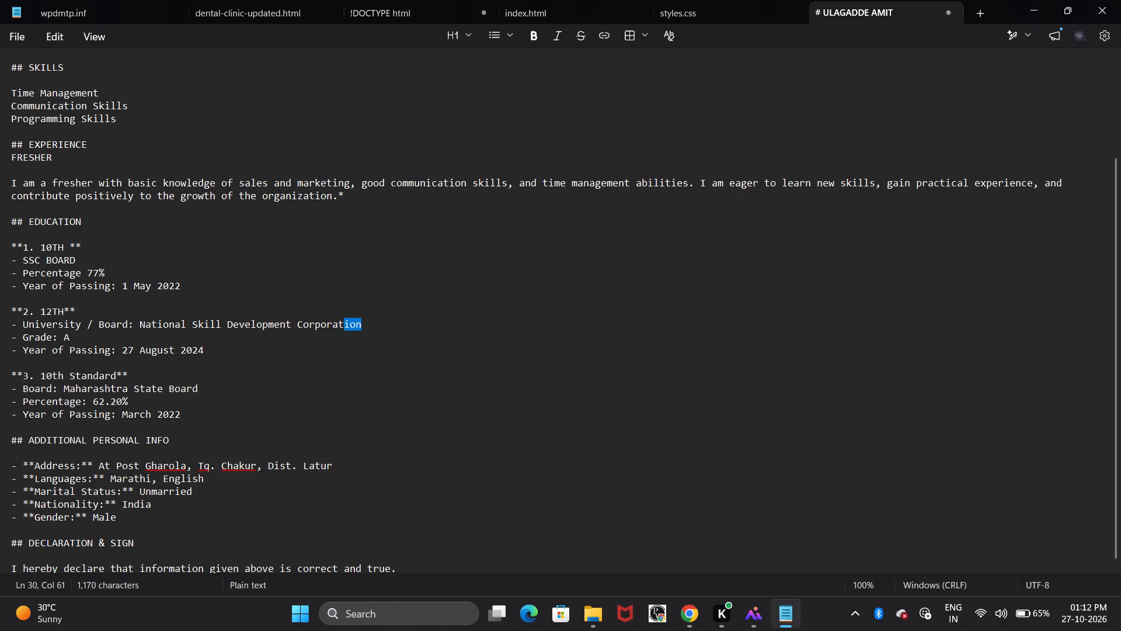
pyautogui.moveTo(301, 311); pyautogui.dragTo(75, 326)
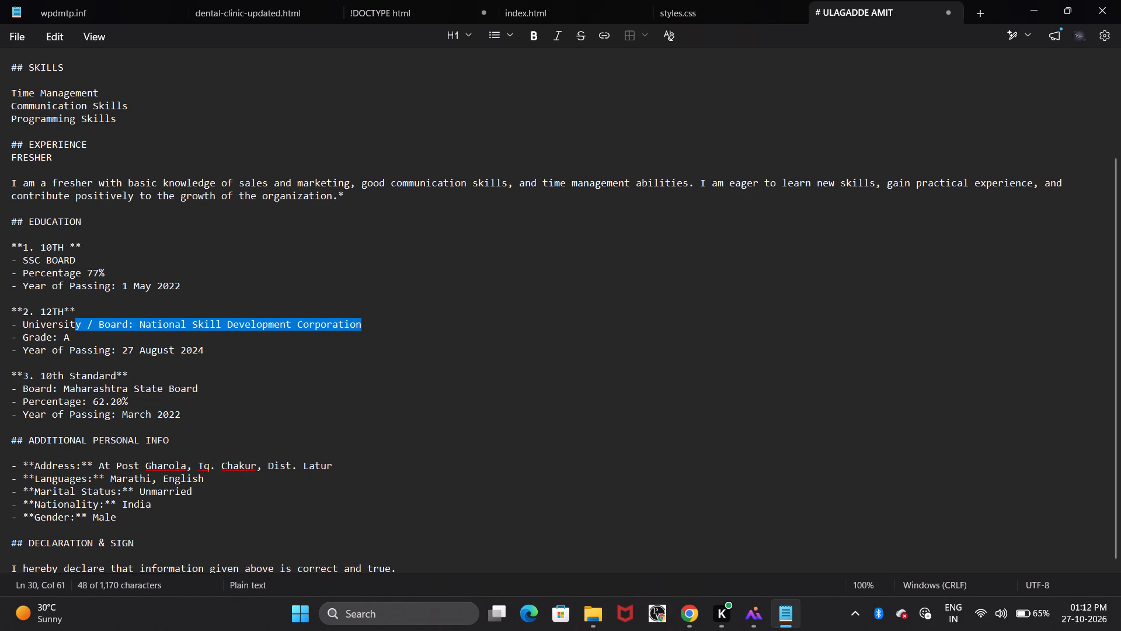
pyautogui.moveTo(75, 326); pyautogui.dragTo(76, 326)
pyautogui.press('BackSpace')
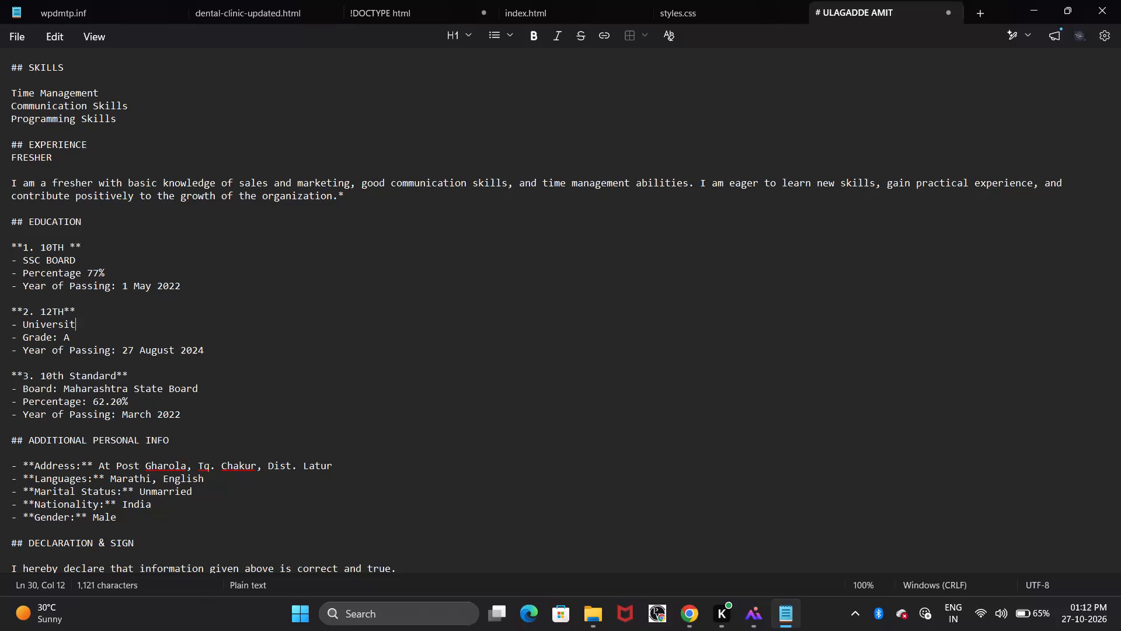
pyautogui.press('BackSpace')
pyautogui.press('BackSpace')
pyautogui.press('BackSpace')
pyautogui.press('BackSpace')
pyautogui.press('BackSpace')
pyautogui.press('BackSpace')
pyautogui.press('BackSpace')
pyautogui.press('BackSpace')
pyautogui.press('BackSpace')
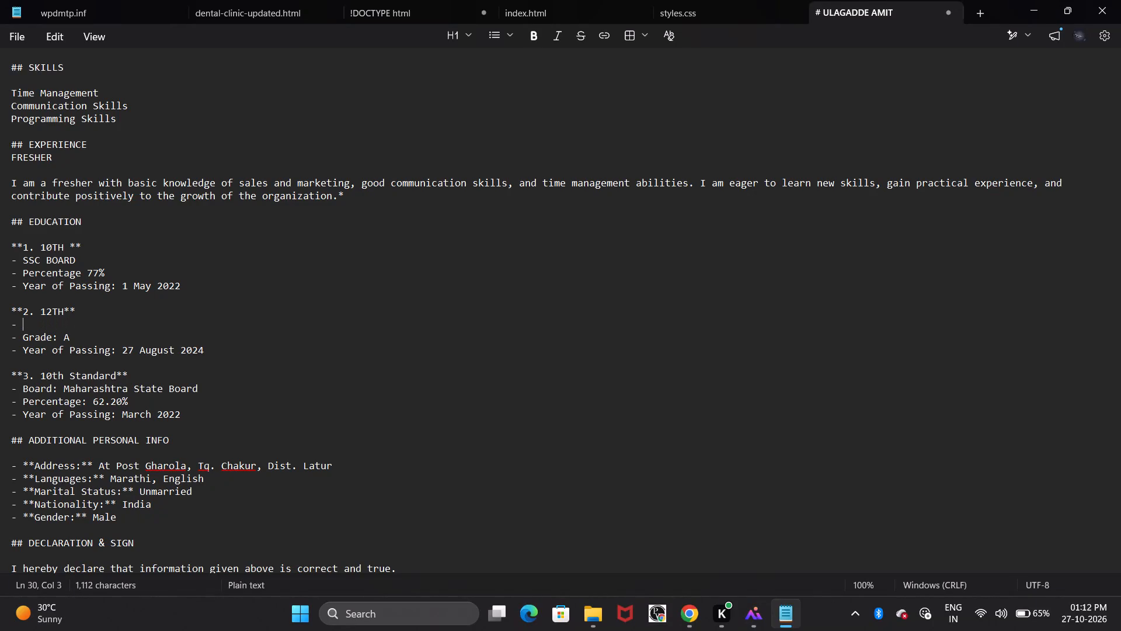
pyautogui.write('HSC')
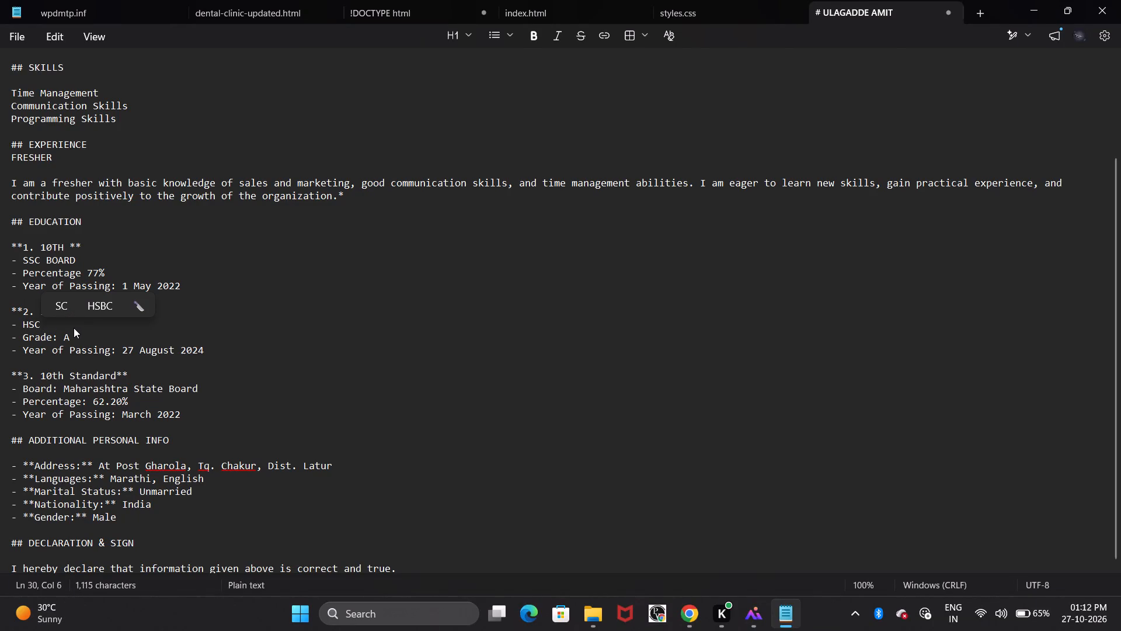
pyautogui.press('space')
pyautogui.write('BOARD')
# Delete the entire Grade line from the 12TH education entry.
pyautogui.click(88, 333)
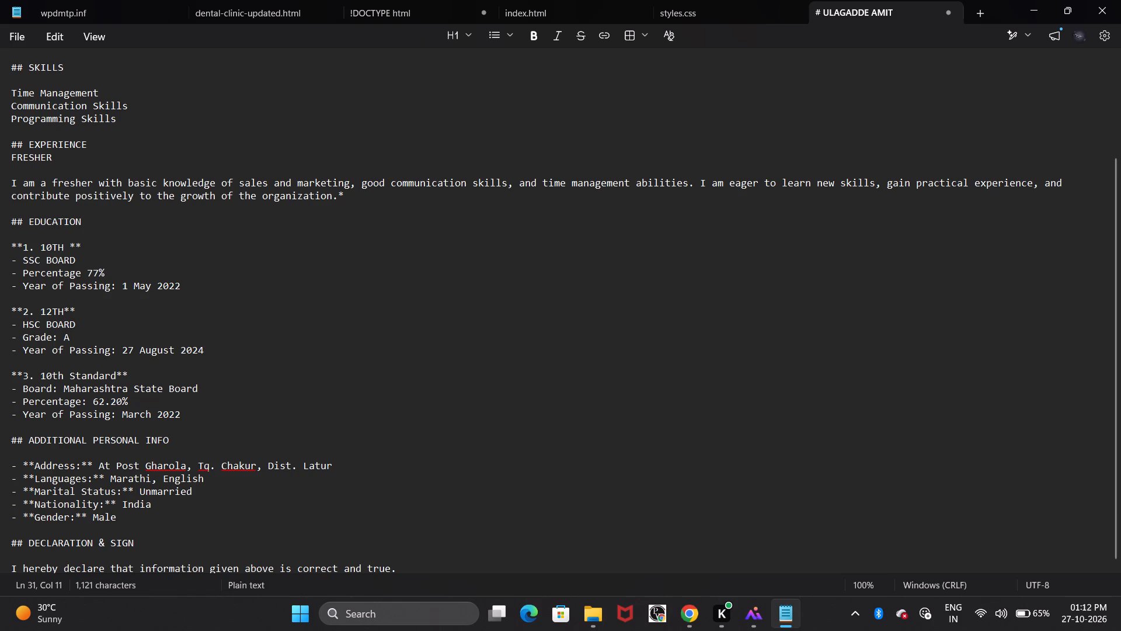
pyautogui.press('BackSpace')
pyautogui.press('BackSpace')
pyautogui.press('BackSpace')
pyautogui.press('BackSpace')
pyautogui.press('BackSpace')
pyautogui.press('BackSpace')
pyautogui.press('BackSpace')
pyautogui.press('BackSpace')
pyautogui.press('BackSpace')
pyautogui.press('BackSpace')
pyautogui.press('BackSpace')
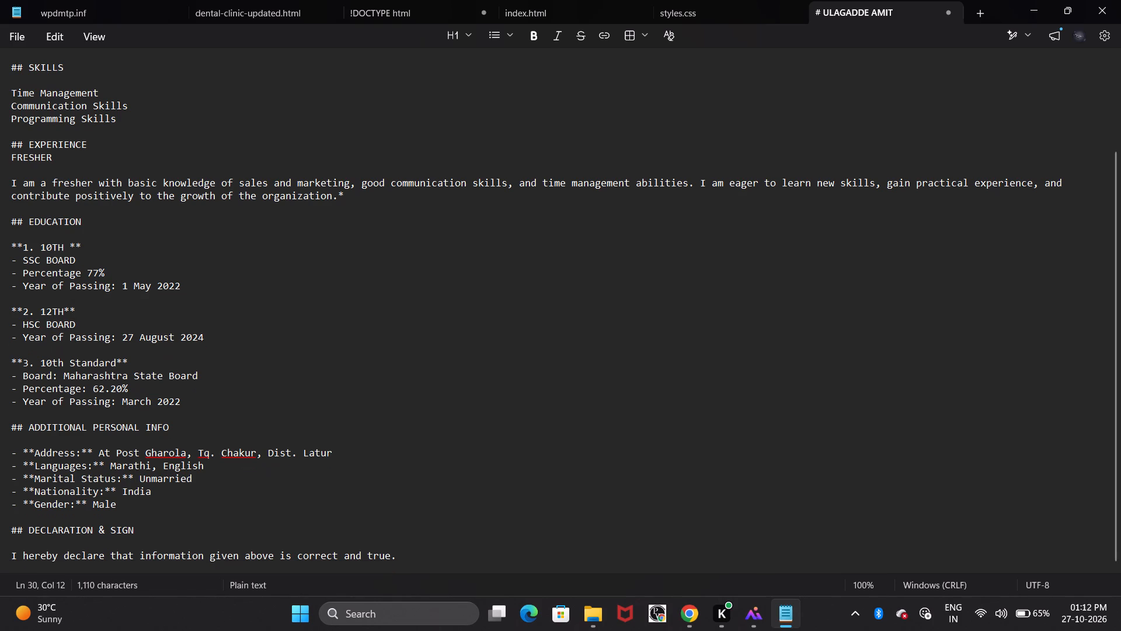
# Set the 12TH entry's year of passing to "1 MAY 2024" from the PDF's Education table, keeping a blank line before the third entry.
pyautogui.click(212, 338)
pyautogui.click(212, 338)
pyautogui.moveTo(212, 338); pyautogui.dragTo(136, 337)
pyautogui.press('BackSpace')
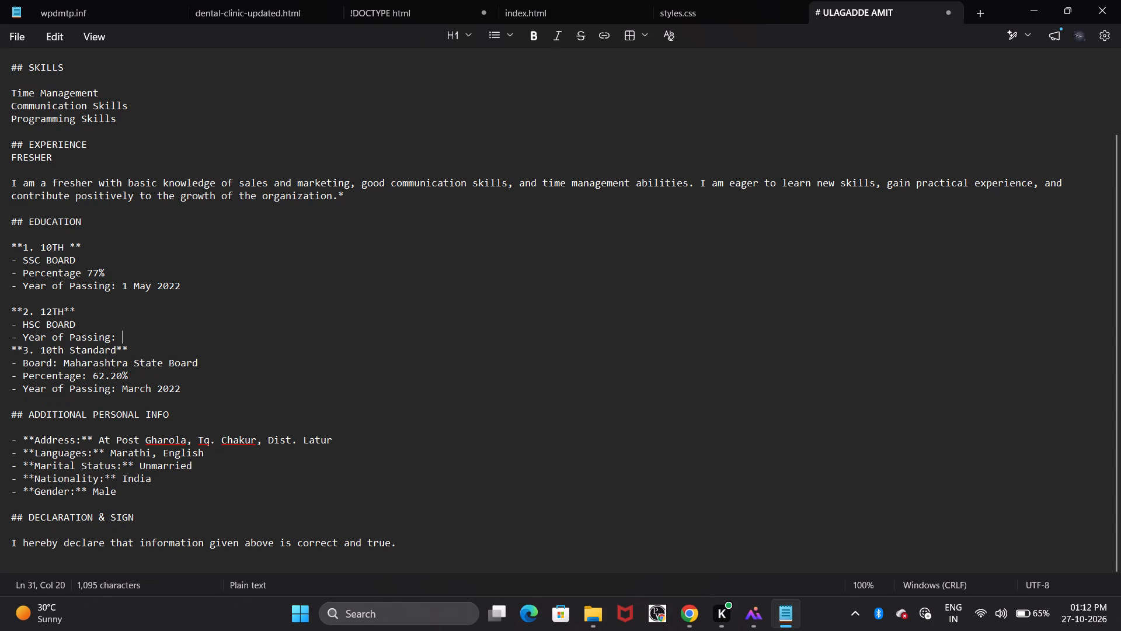
pyautogui.hotkey('alt', 'Tab')
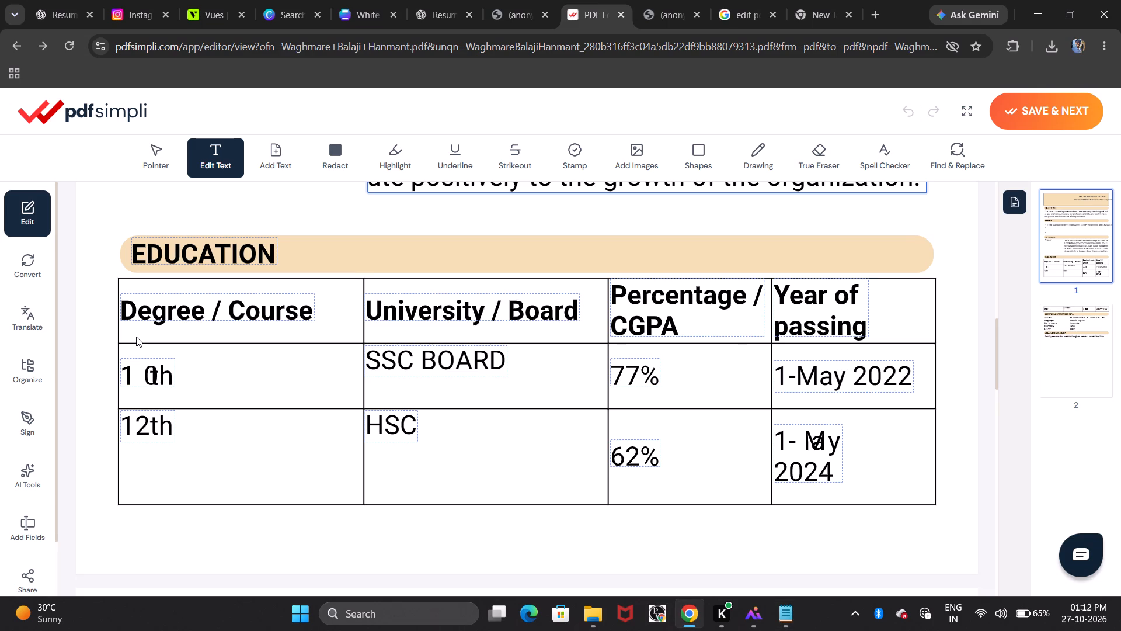
pyautogui.hotkey('alt', 'Tab')
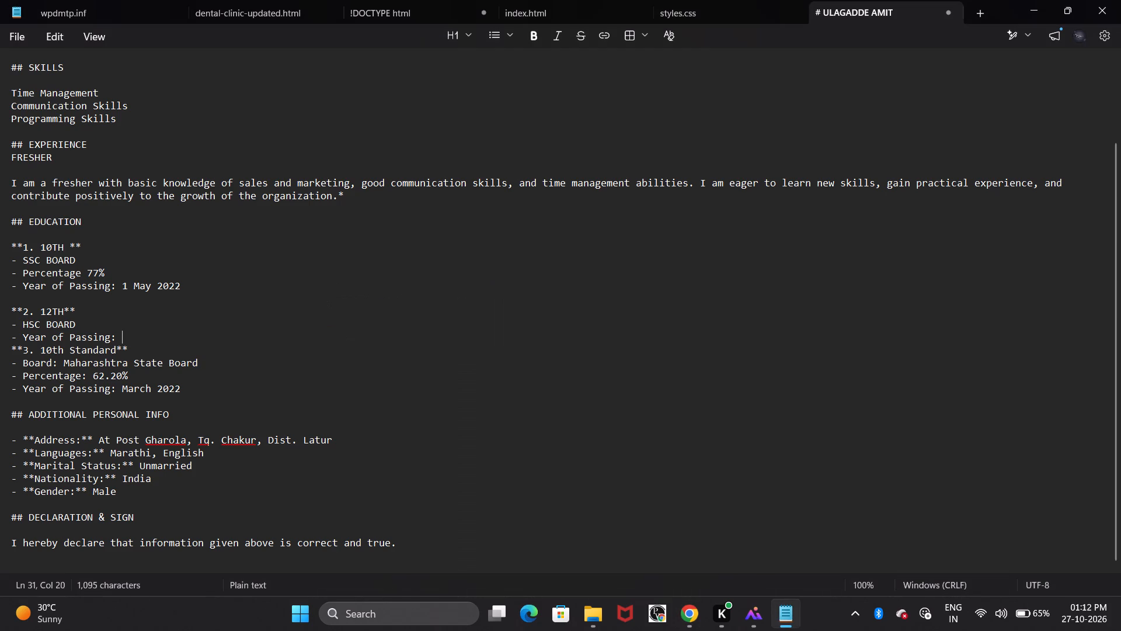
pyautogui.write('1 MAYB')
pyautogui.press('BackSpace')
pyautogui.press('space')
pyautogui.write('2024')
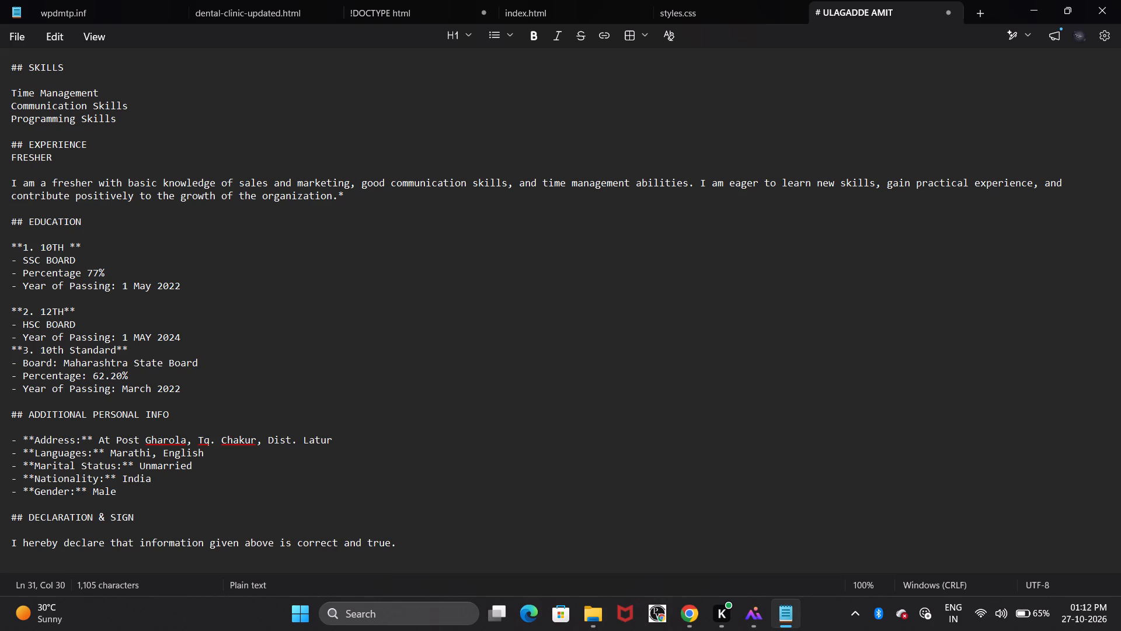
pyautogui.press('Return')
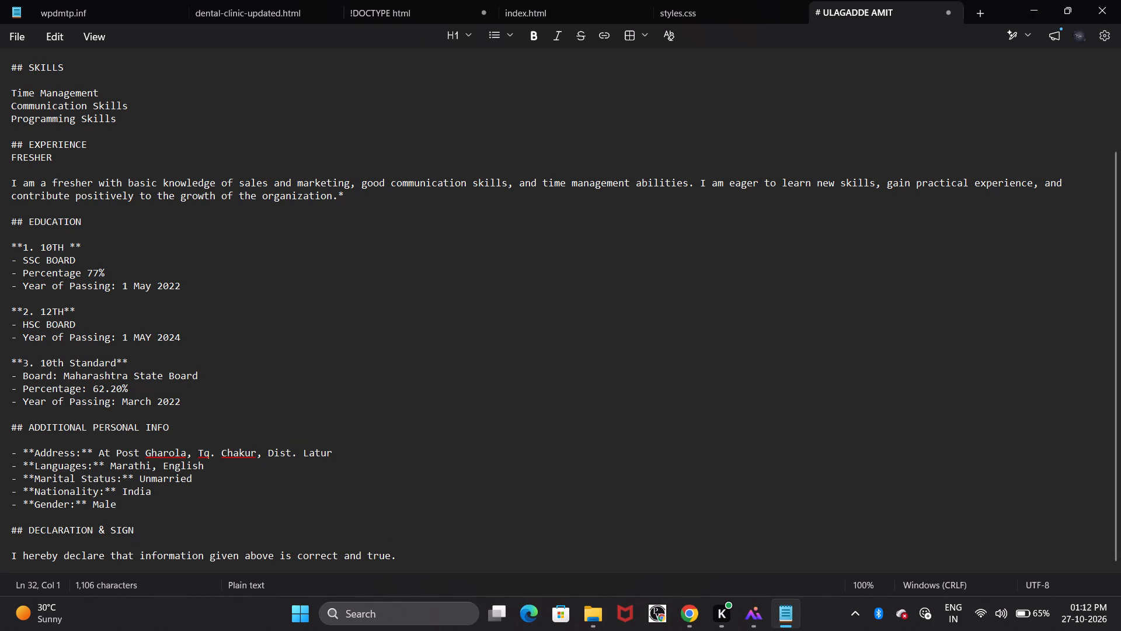
# Replace the third education entry's "10th Standard" title with "BSC (IT)", following the PDF's Education table.
pyautogui.click(63, 362)
pyautogui.press('BackSpace')
pyautogui.press('BackSpace')
pyautogui.press('BackSpace')
pyautogui.press('BackSpace')
pyautogui.hotkey('alt', 'Tab')
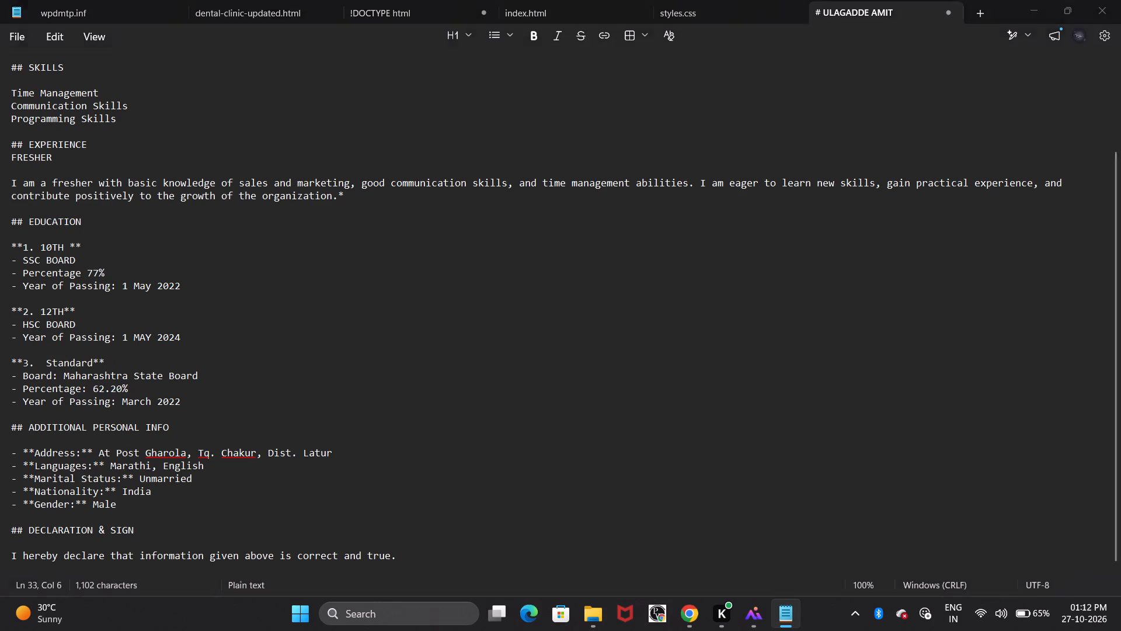
pyautogui.scroll(-1, 249, 448)
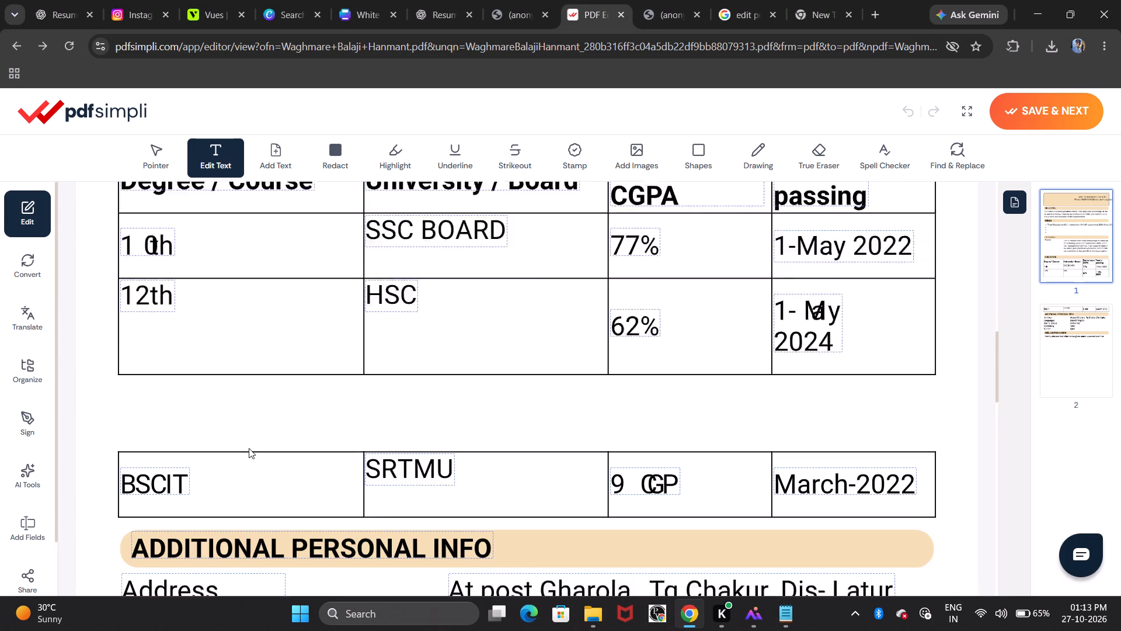
pyautogui.scroll(-1, 249, 448)
pyautogui.hotkey('alt', 'Tab')
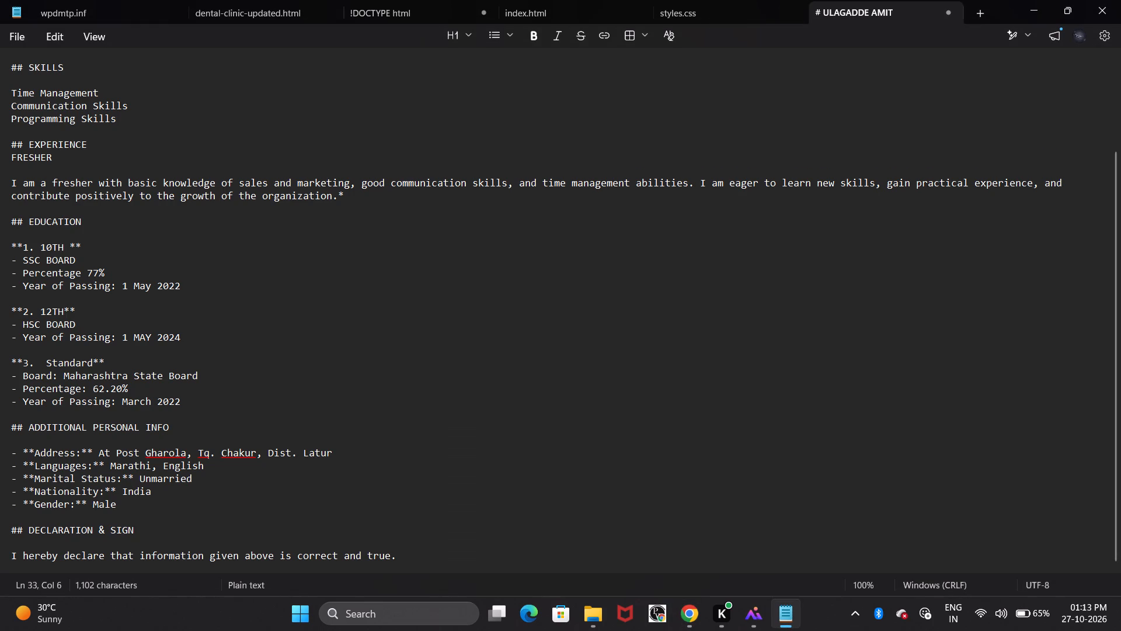
pyautogui.click(93, 359)
pyautogui.press('BackSpace')
pyautogui.press('BackSpace')
pyautogui.press('BackSpace')
pyautogui.press('BackSpace')
pyautogui.press('BackSpace')
pyautogui.press('BackSpace')
pyautogui.press('BackSpace')
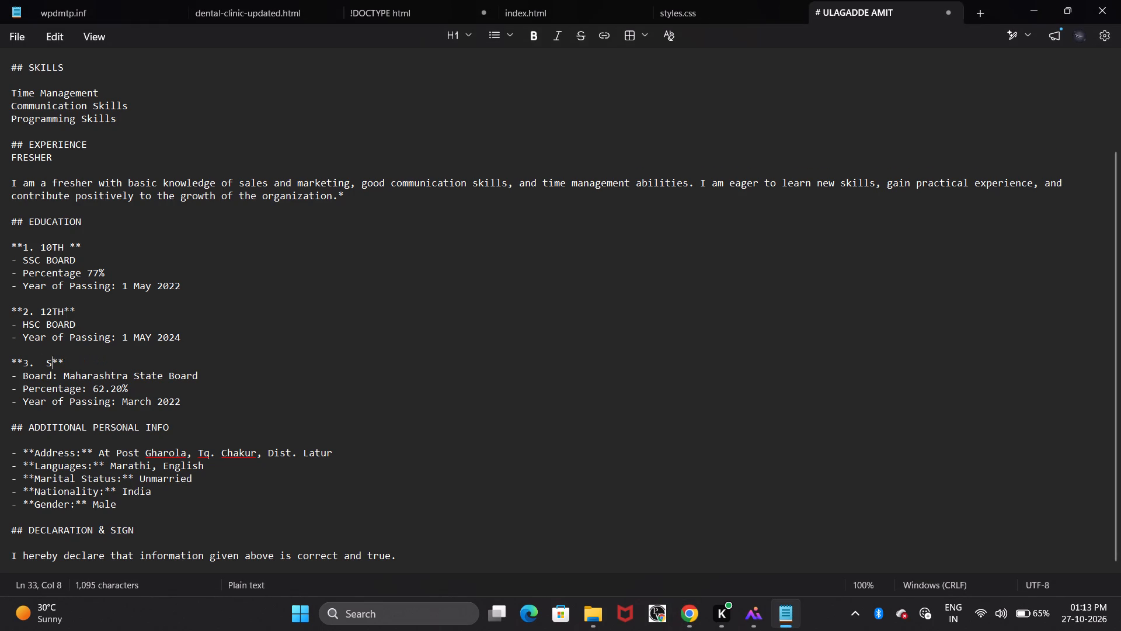
pyautogui.press('BackSpace')
pyautogui.press('BackSpace')
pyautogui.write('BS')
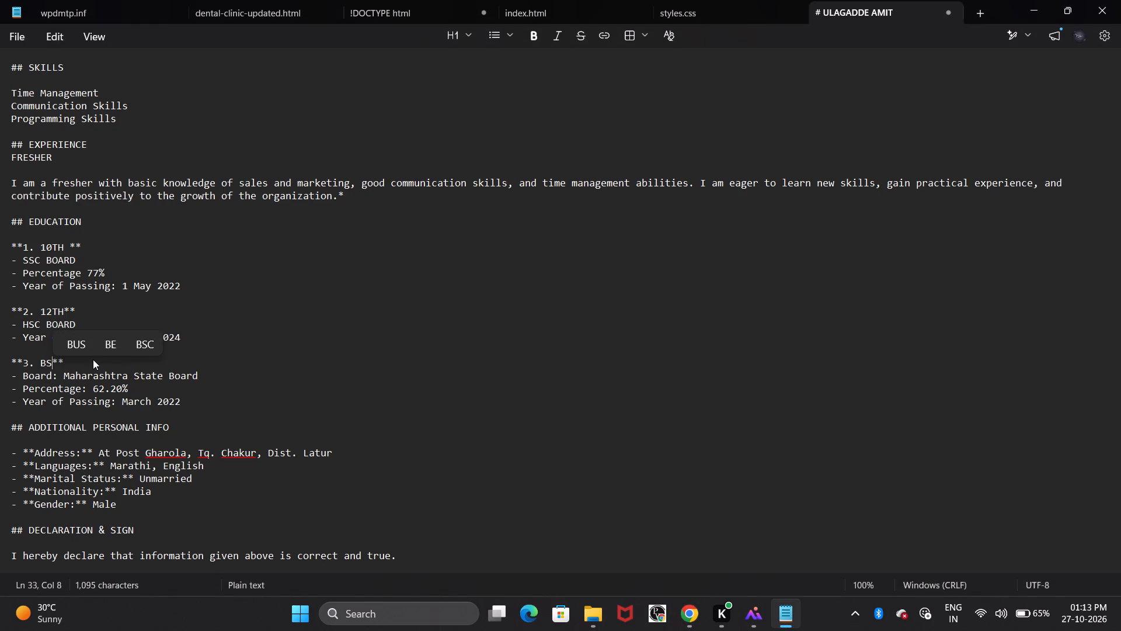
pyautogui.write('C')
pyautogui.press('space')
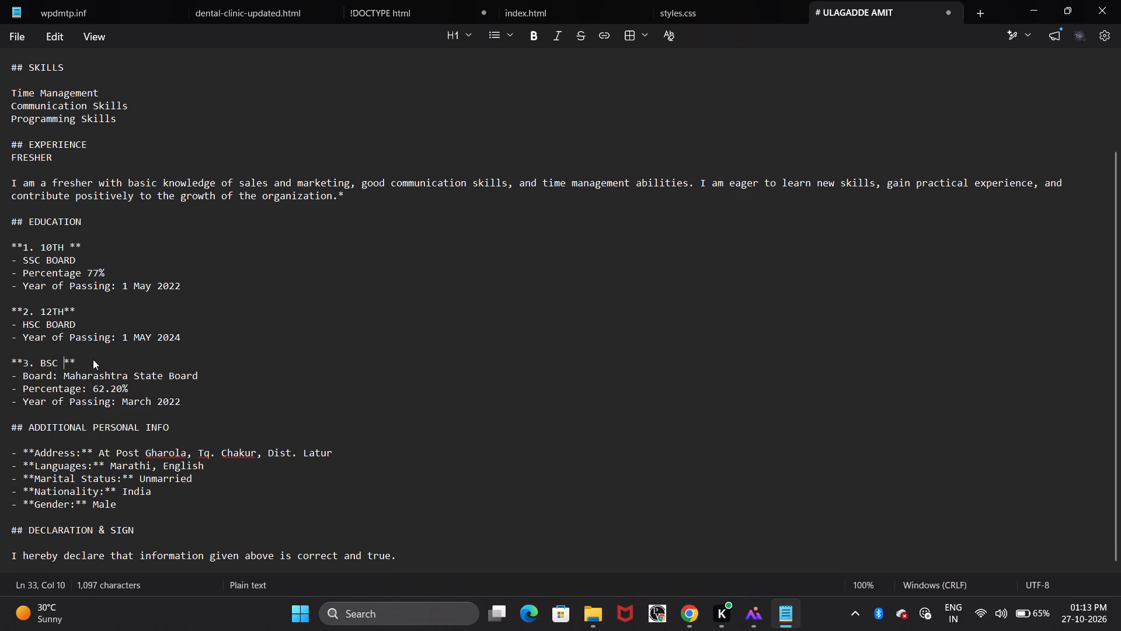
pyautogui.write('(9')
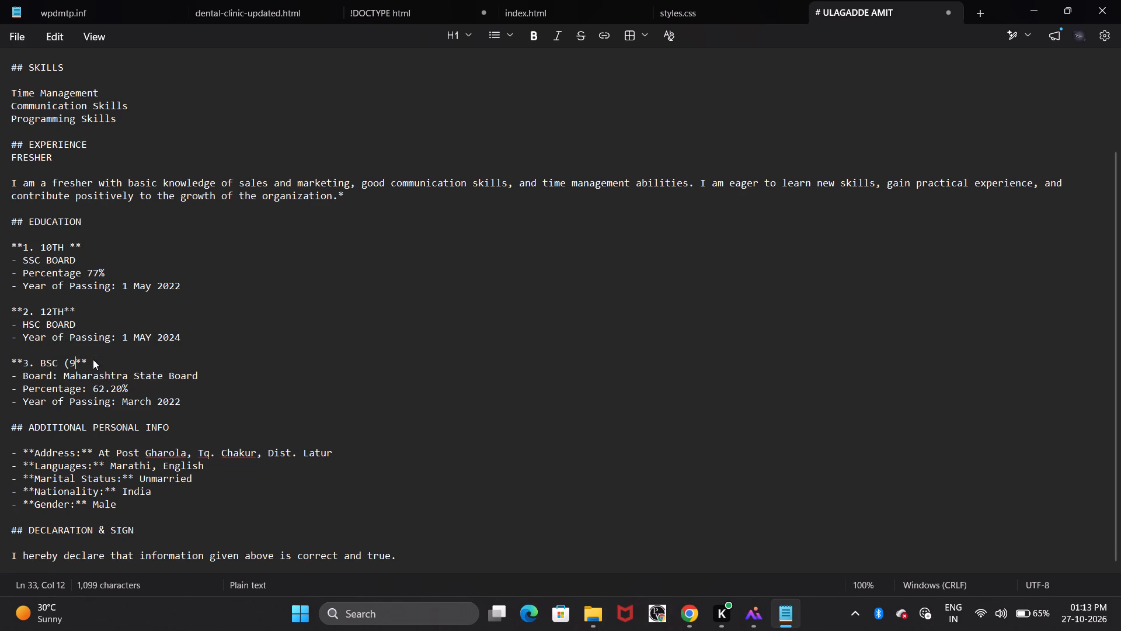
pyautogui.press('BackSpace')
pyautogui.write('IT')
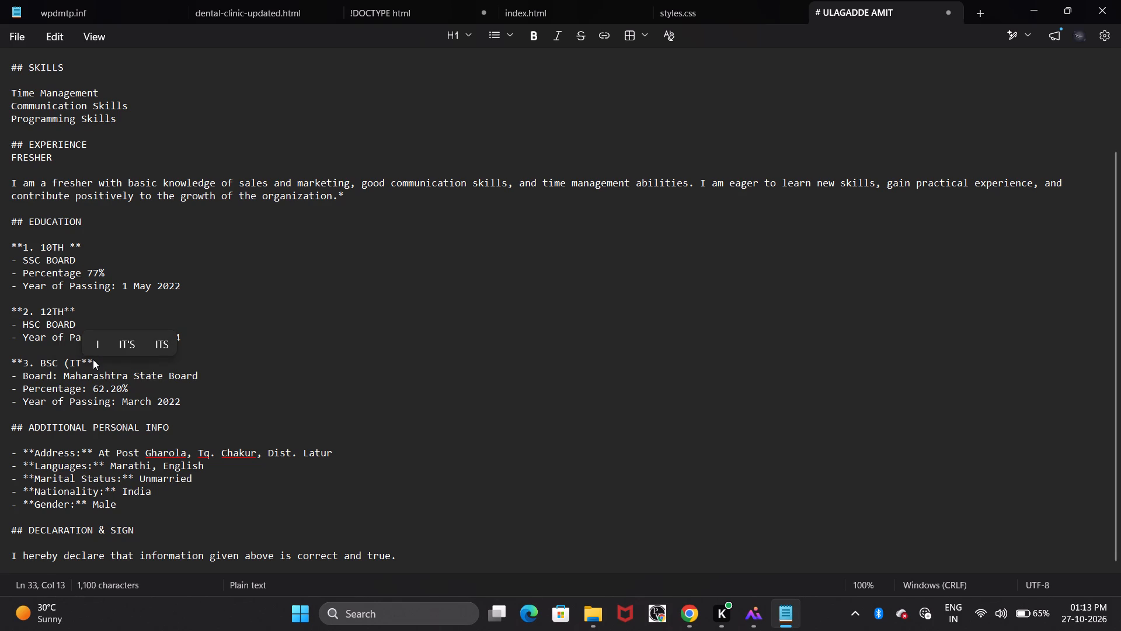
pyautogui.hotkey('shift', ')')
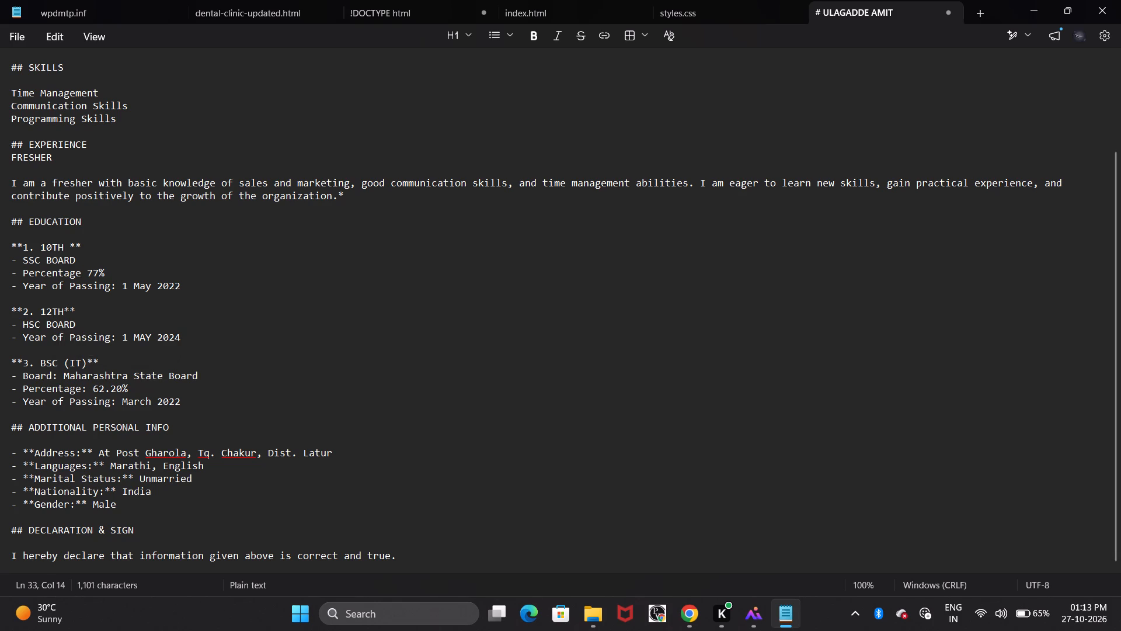
# Replace the board in the BSC (IT) entry with "SRTMU", checking the spelling against the PDF's Education table.
pyautogui.click(210, 377)
pyautogui.press('BackSpace')
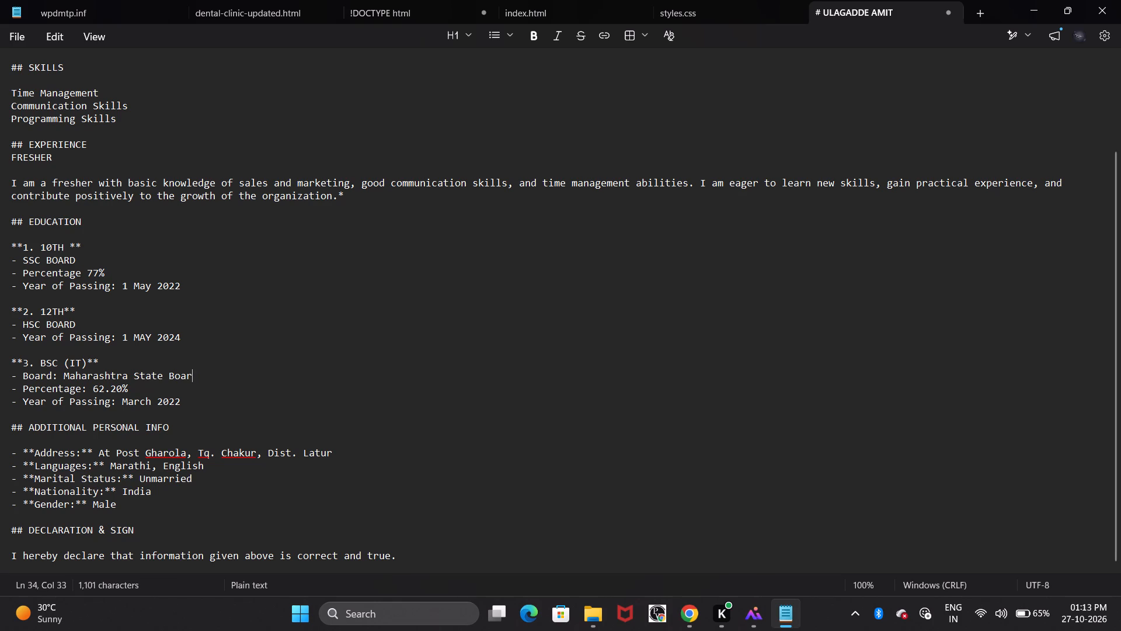
pyautogui.press('BackSpace')
pyautogui.press('BackSpace')
pyautogui.press('BackSpace')
pyautogui.press('BackSpace')
pyautogui.press('BackSpace')
pyautogui.press('BackSpace')
pyautogui.press('BackSpace')
pyautogui.press('BackSpace')
pyautogui.press('BackSpace')
pyautogui.press('BackSpace')
pyautogui.press('BackSpace')
pyautogui.press('BackSpace')
pyautogui.press('BackSpace')
pyautogui.press('BackSpace')
pyautogui.press('BackSpace')
pyautogui.press('BackSpace')
pyautogui.press('BackSpace')
pyautogui.press('BackSpace')
pyautogui.press('BackSpace')
pyautogui.press('BackSpace')
pyautogui.press('BackSpace')
pyautogui.press('BackSpace')
pyautogui.press('BackSpace')
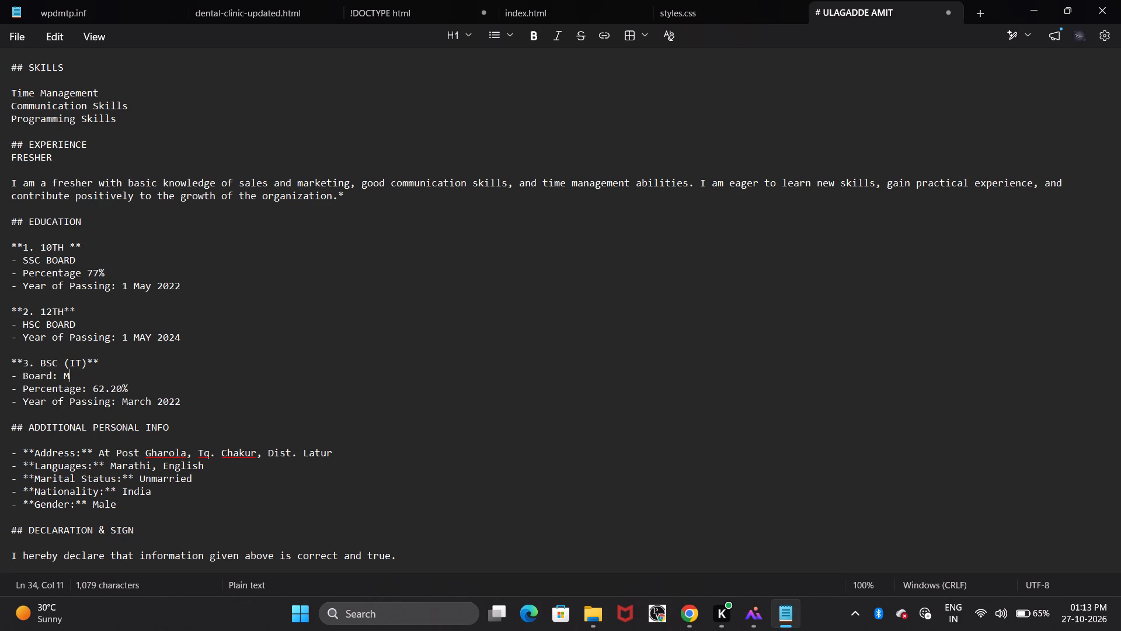
pyautogui.press('BackSpace')
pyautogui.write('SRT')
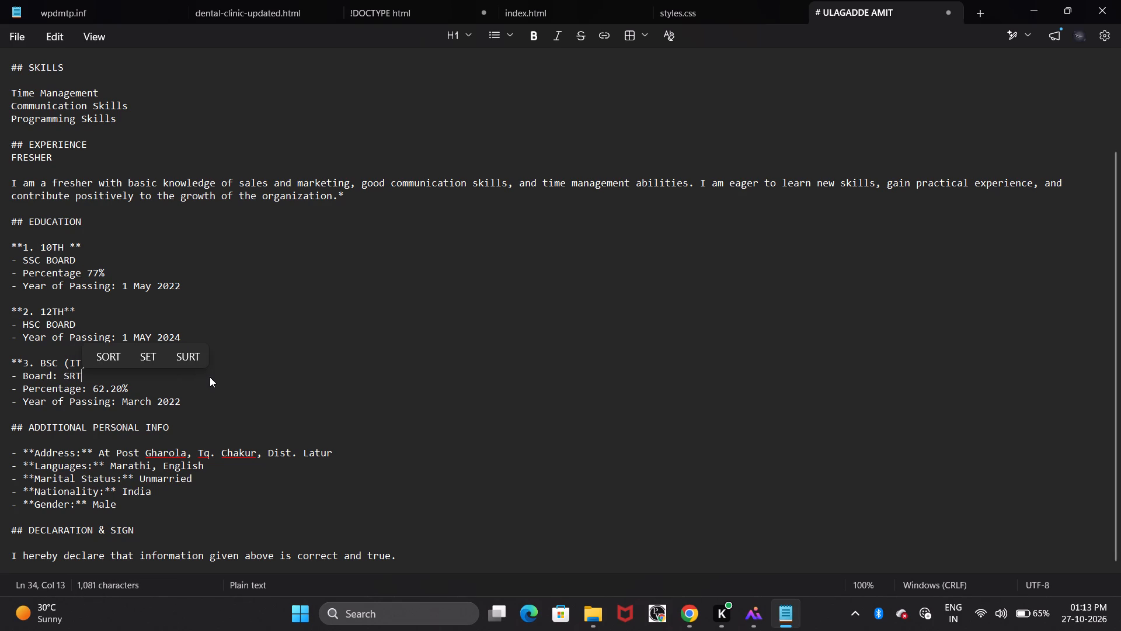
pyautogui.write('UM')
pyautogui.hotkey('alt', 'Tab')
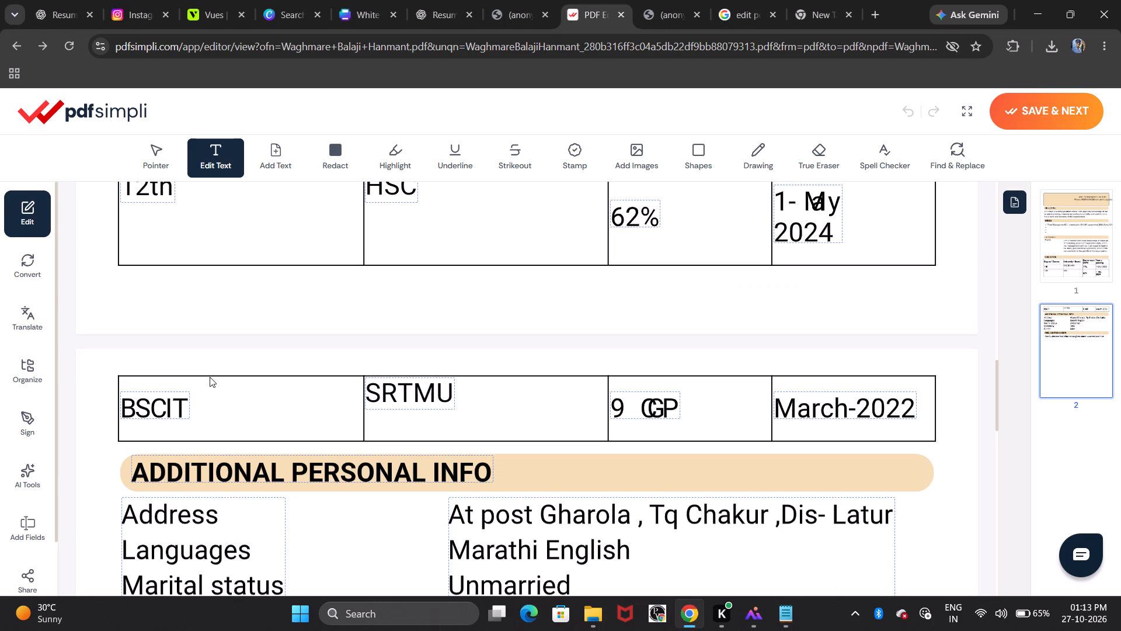
pyautogui.scroll(-1, 210, 377)
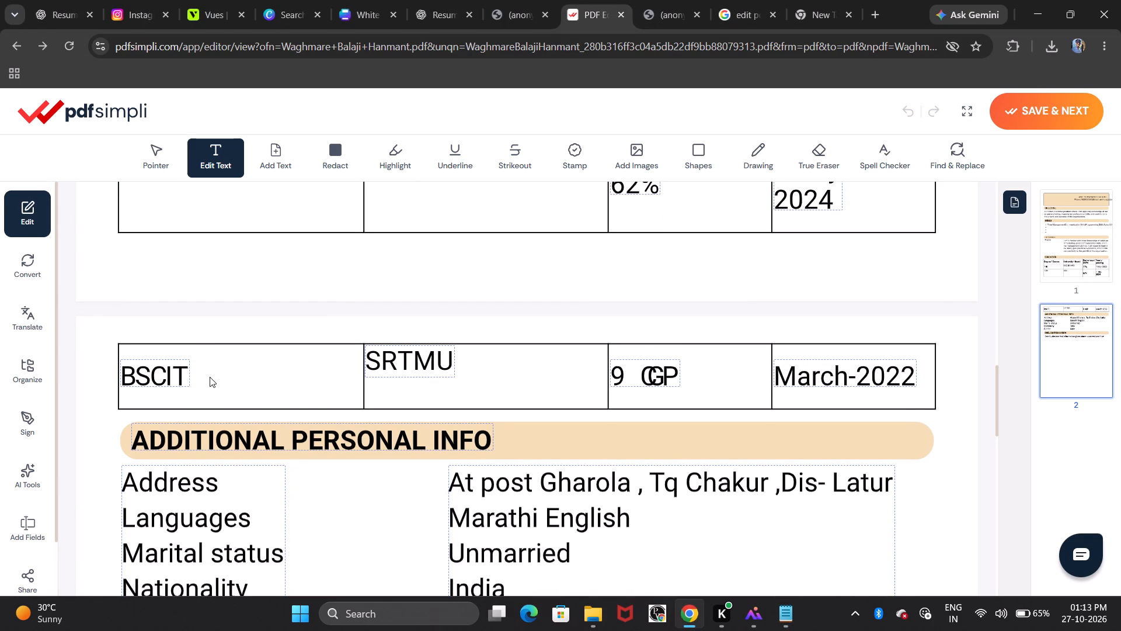
pyautogui.hotkey('alt', 'Tab')
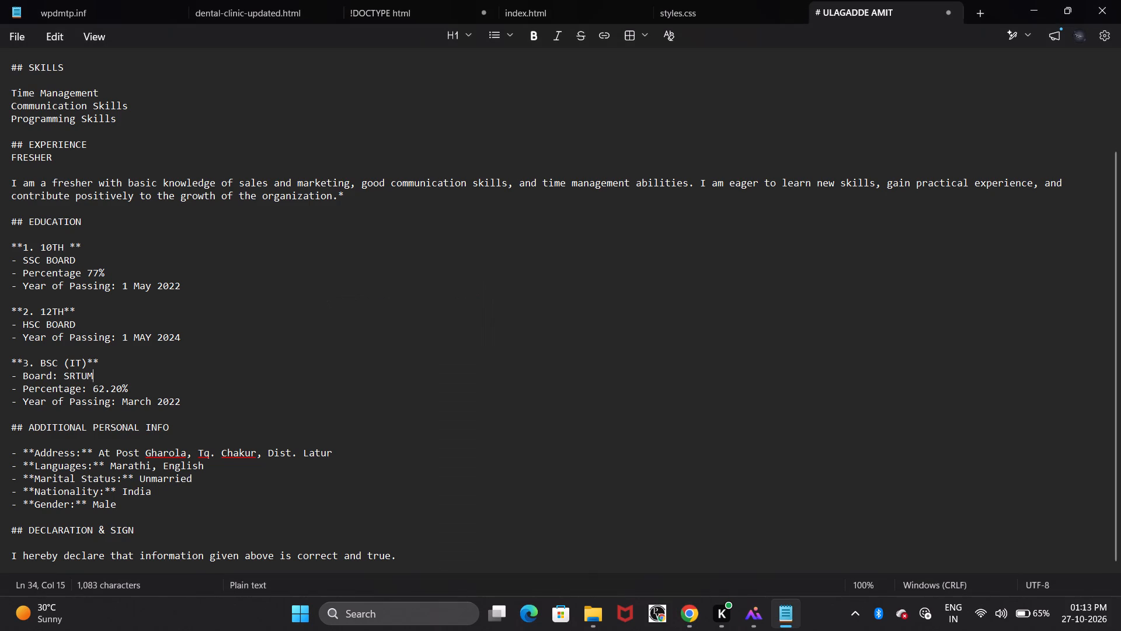
pyautogui.press('BackSpace')
pyautogui.press('BackSpace')
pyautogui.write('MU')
# Set the BSC (IT) entry's percentage to "9 CGP".
pyautogui.click(147, 390)
pyautogui.press('BackSpace')
pyautogui.press('BackSpace')
pyautogui.press('BackSpace')
pyautogui.press('BackSpace')
pyautogui.press('BackSpace')
pyautogui.press('BackSpace')
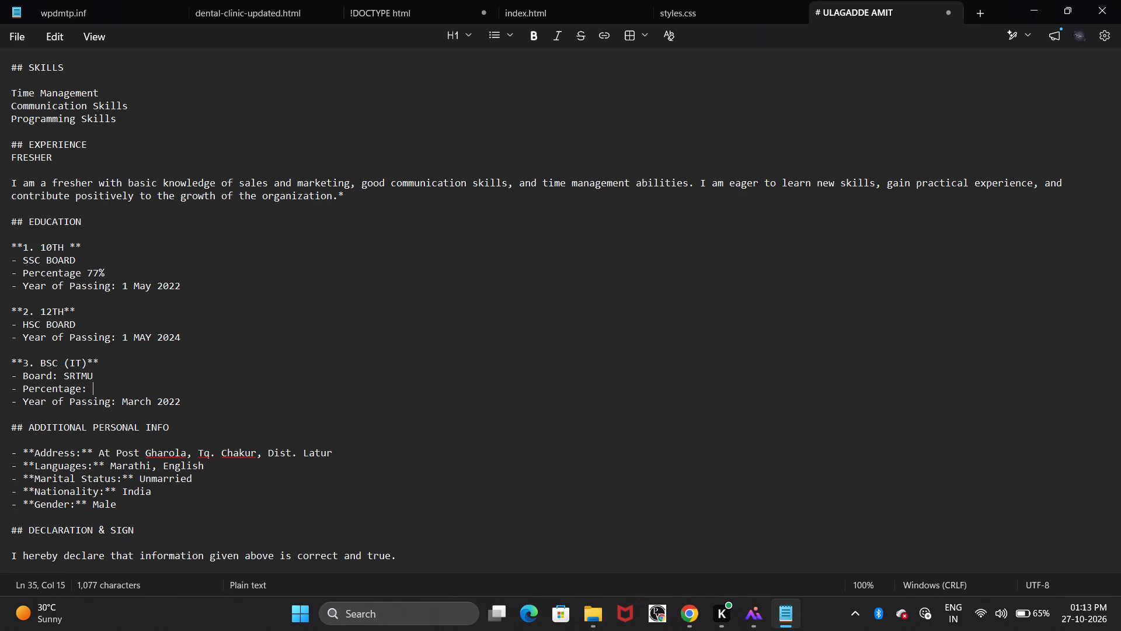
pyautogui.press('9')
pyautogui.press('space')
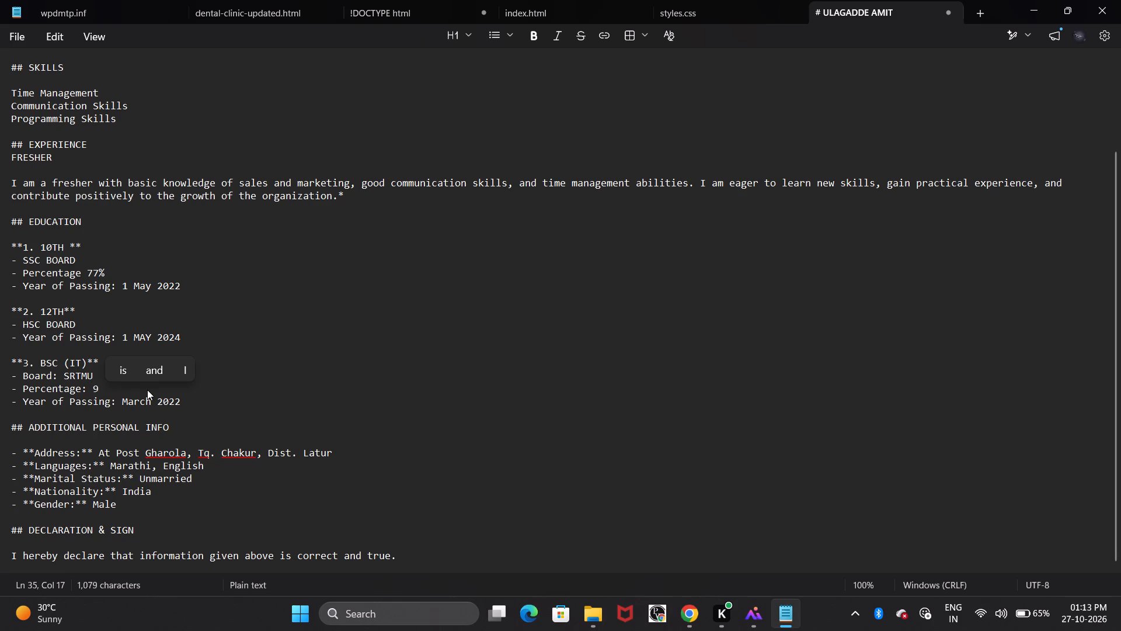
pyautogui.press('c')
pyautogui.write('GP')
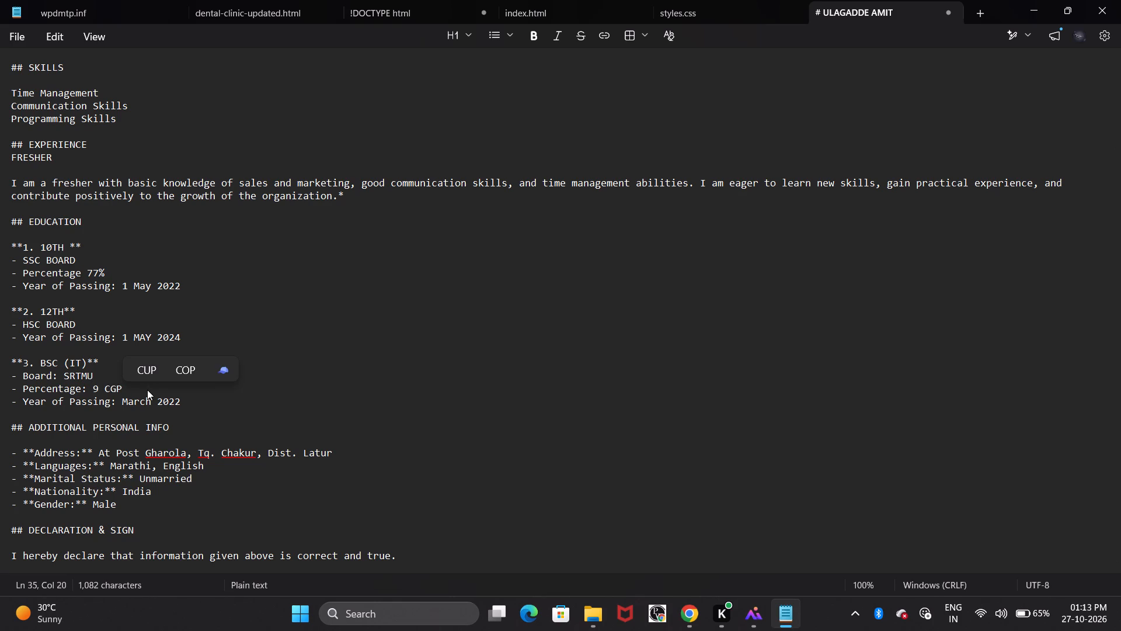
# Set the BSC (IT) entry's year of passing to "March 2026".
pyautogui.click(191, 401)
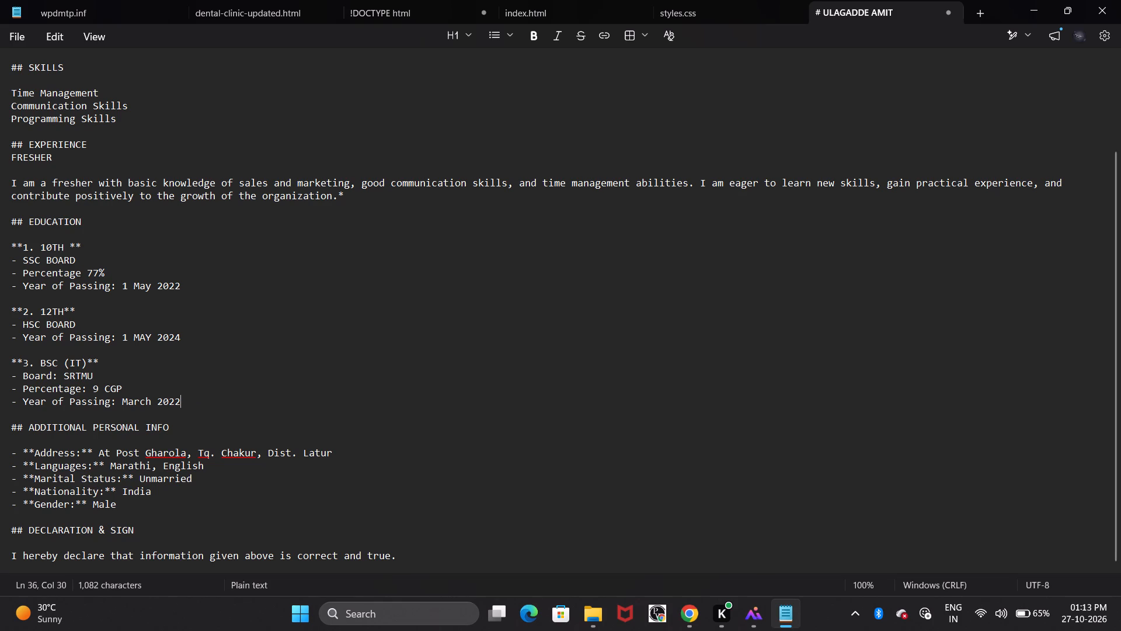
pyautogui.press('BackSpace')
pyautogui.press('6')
# Compare the PDF's Education table and Additional Personal Info section with the resume text in Notepad.
pyautogui.hotkey('alt', 'Tab')
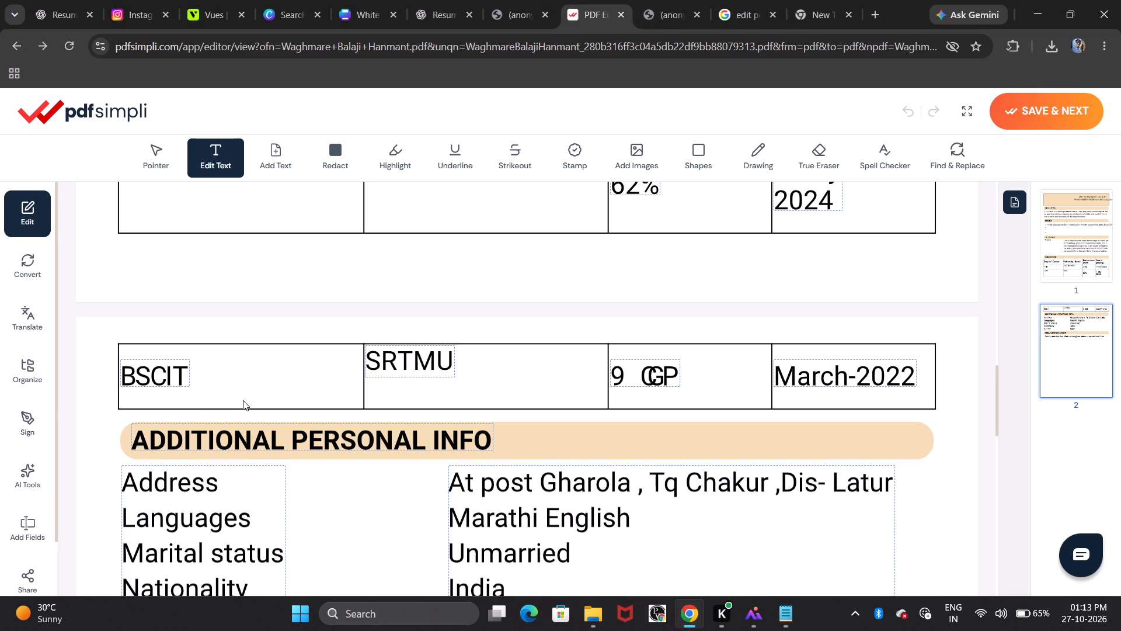
pyautogui.scroll(-1, 243, 400)
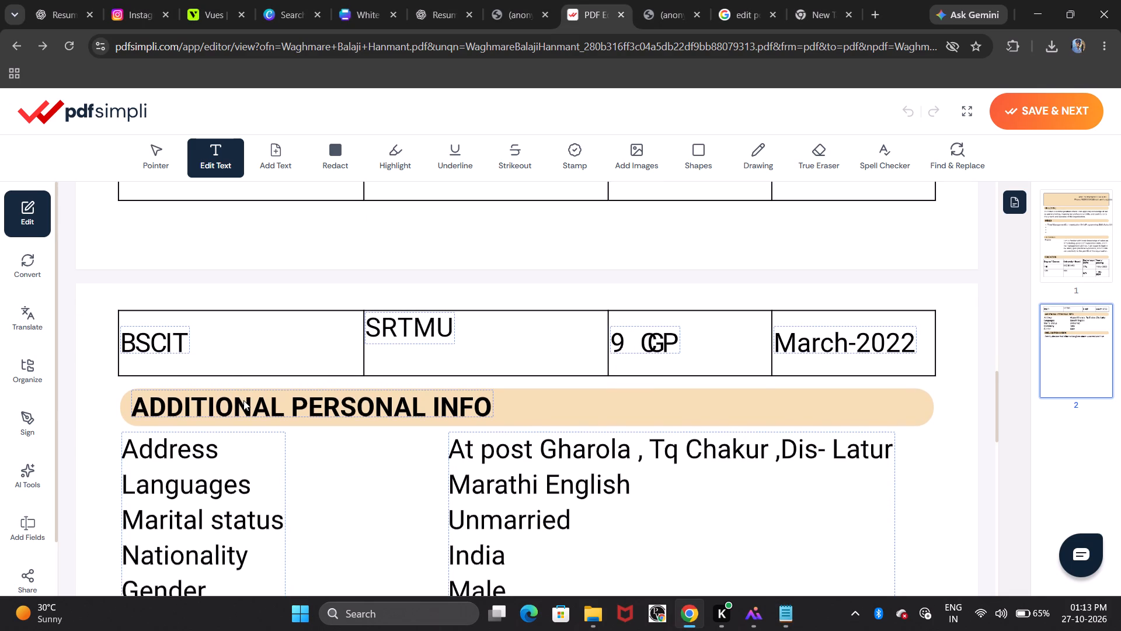
pyautogui.scroll(-1, 243, 400)
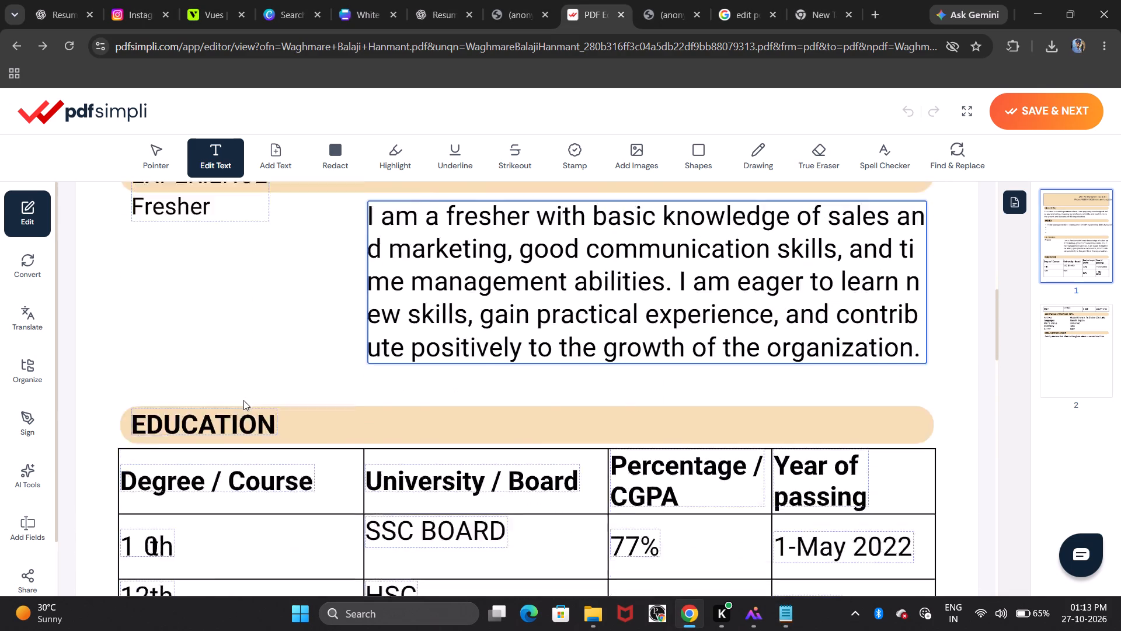
pyautogui.scroll(-1, 243, 400)
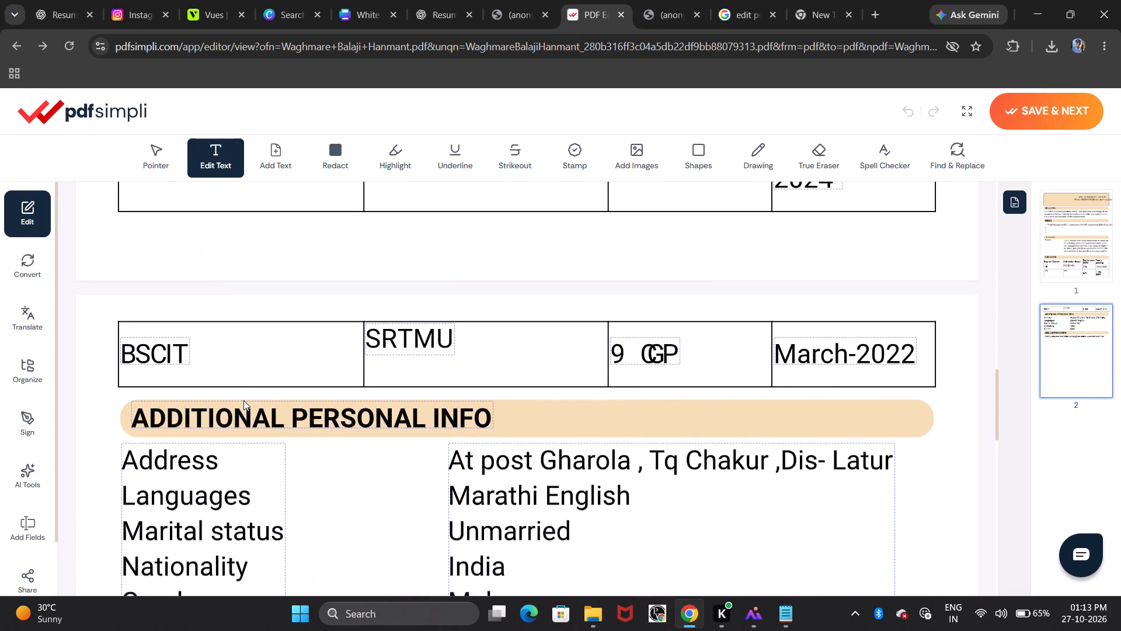
pyautogui.scroll(-1, 243, 400)
pyautogui.hotkey('alt', 'Tab')
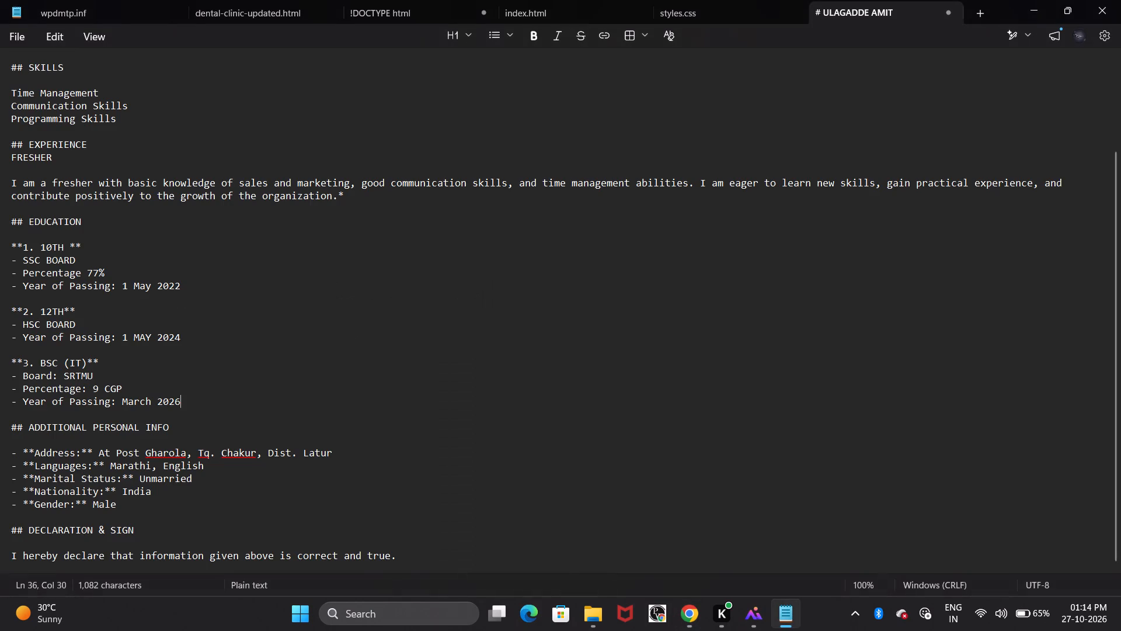
pyautogui.scroll(-1, 296, 398)
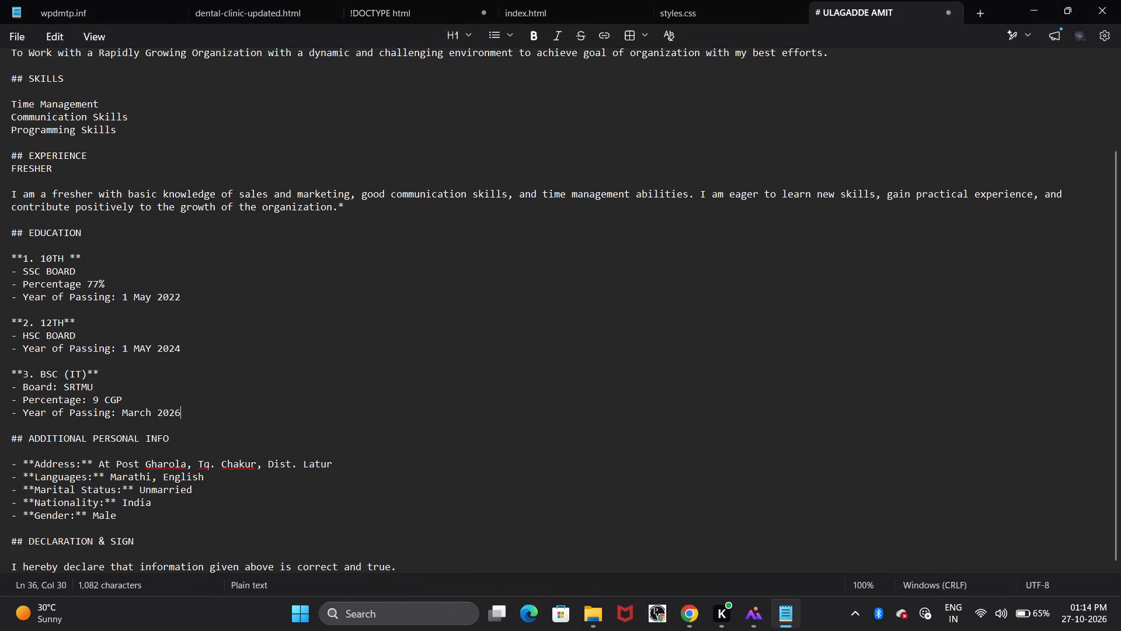
pyautogui.scroll(-1, 187, 501)
pyautogui.hscroll(1, 187, 501)
pyautogui.scroll(1, 187, 501)
pyautogui.hscroll(1, 187, 501)
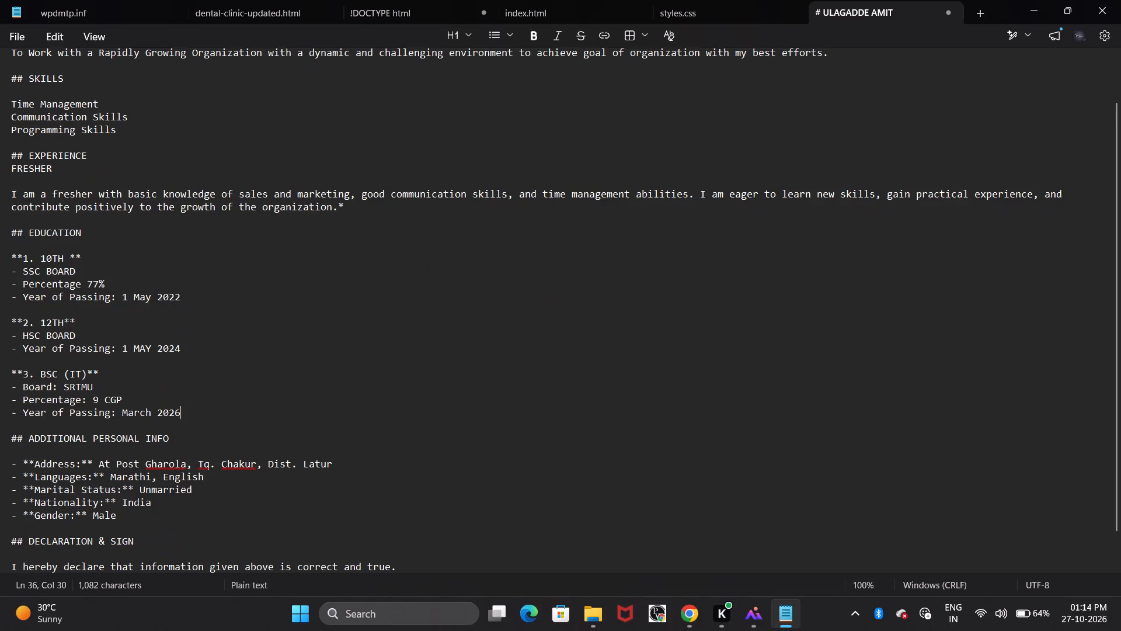
pyautogui.hscroll(1, 187, 501)
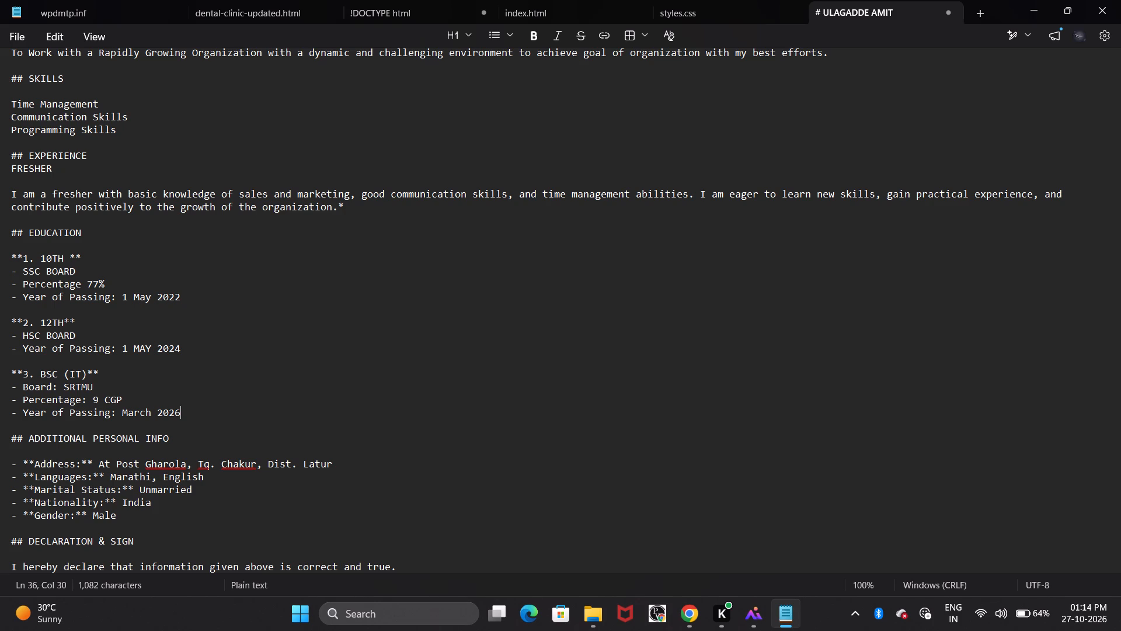
# Set the BSC (IT) entry's year of passing to "March 2025".
pyautogui.press('BackSpace')
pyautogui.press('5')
# Copy the entire resume text from the Notepad document.
pyautogui.hotkey('ctrl', 'a')
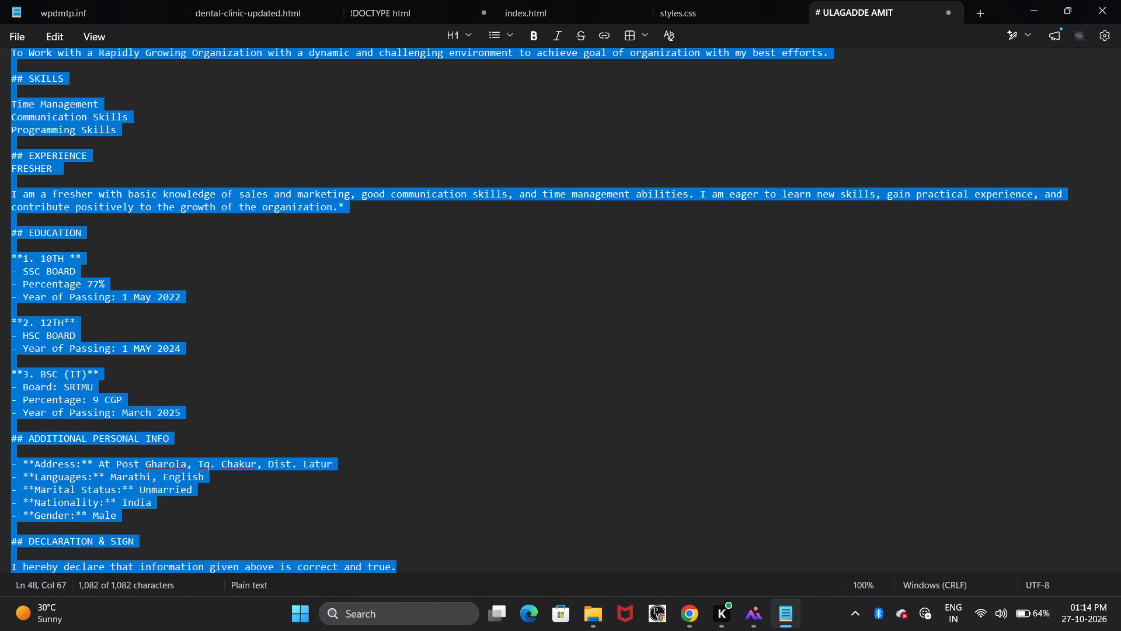
pyautogui.hotkey('ctrl', 'c')
# Delete the phone number from the Mobile line of the resume text, keeping the label.
pyautogui.click(201, 285)
pyautogui.scroll(10, 201, 285)
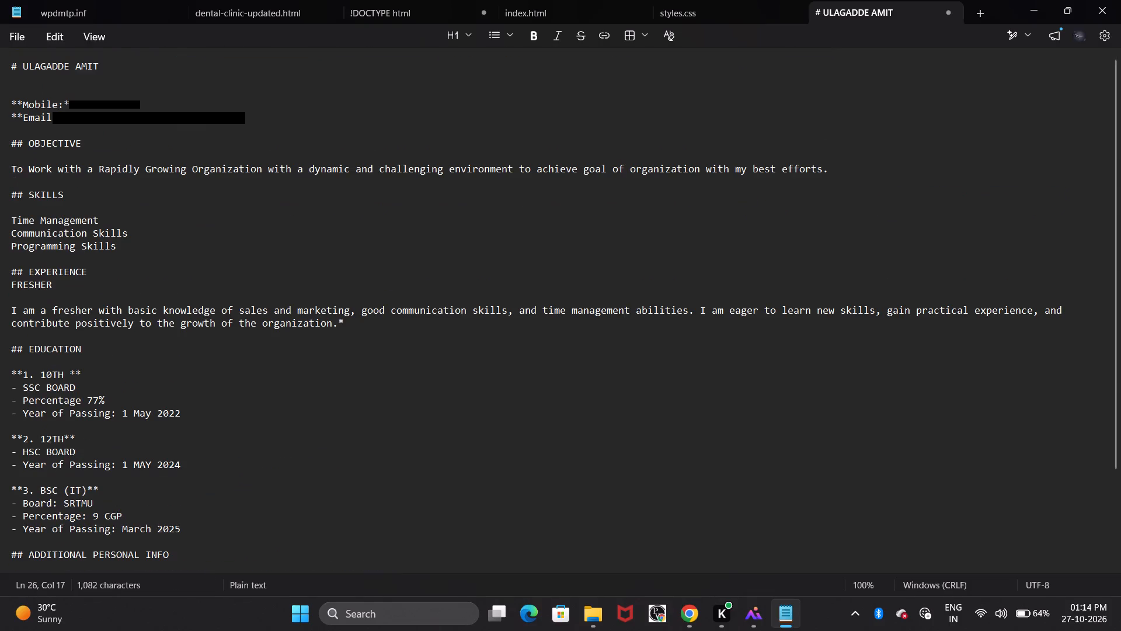
pyautogui.click(143, 103)
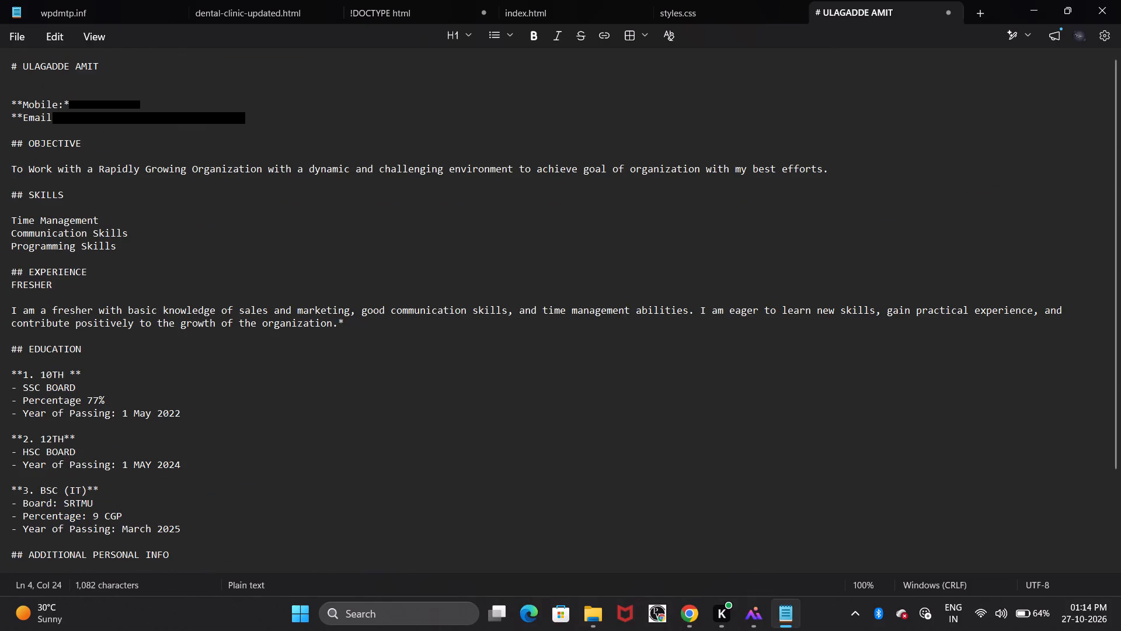
pyautogui.press('BackSpace')
pyautogui.press('BackSpace')
pyautogui.press('BackSpace')
pyautogui.press('BackSpace')
pyautogui.press('BackSpace')
pyautogui.press('BackSpace')
pyautogui.press('BackSpace')
pyautogui.press('BackSpace')
pyautogui.press('BackSpace')
pyautogui.press('BackSpace')
pyautogui.press('BackSpace')
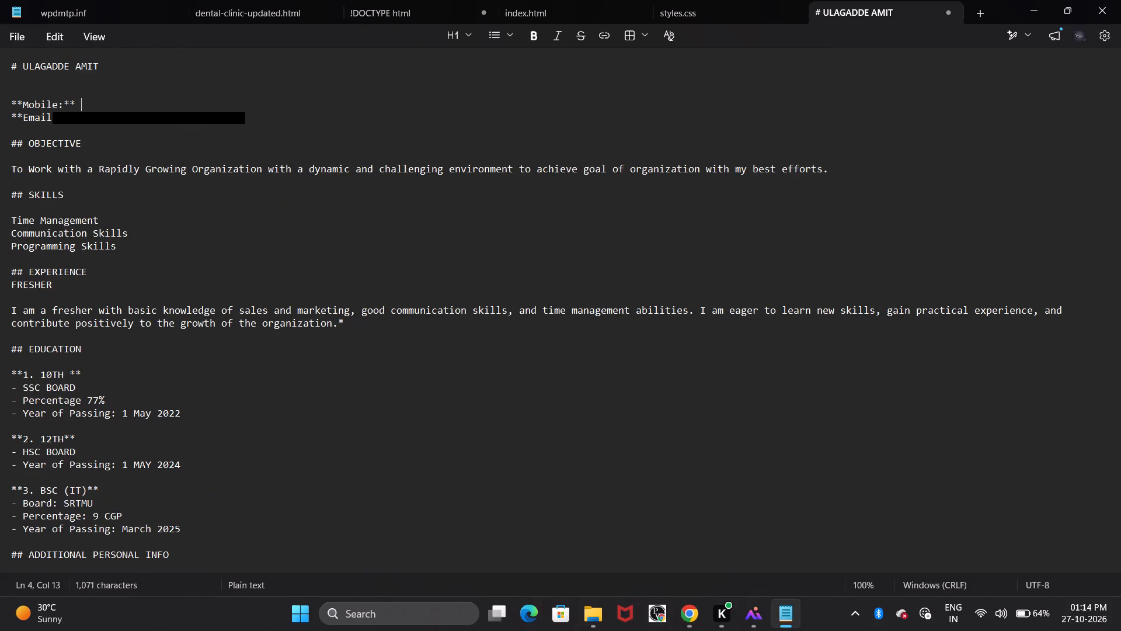
# Delete the e-mail address from the Email line of the resume text, keeping the label.
pyautogui.doubleClick(246, 119)
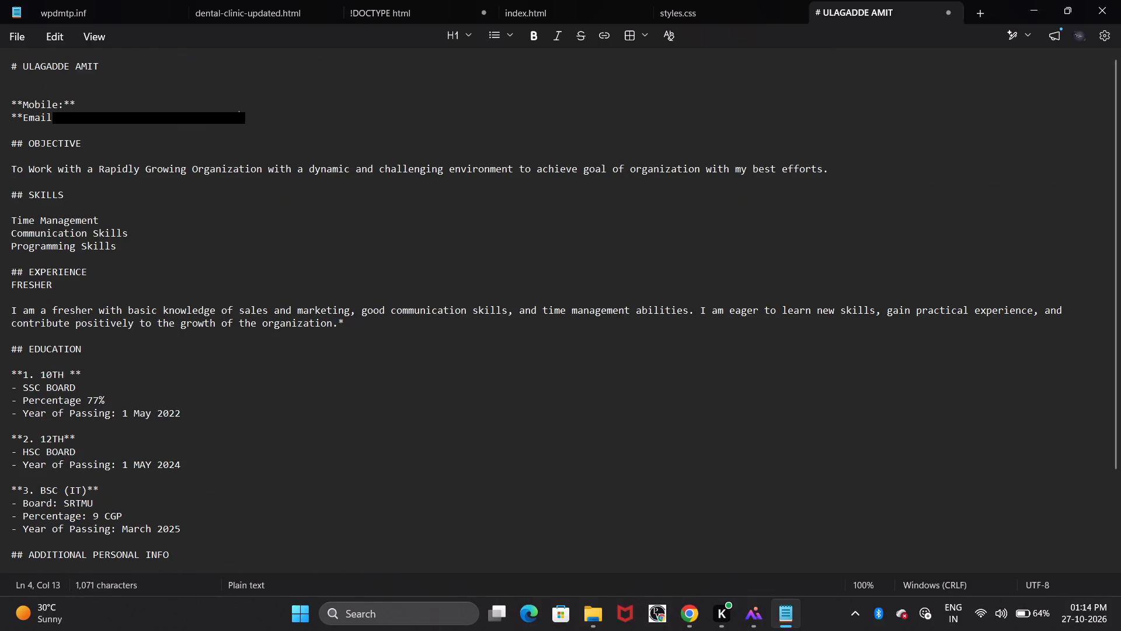
pyautogui.press('BackSpace')
pyautogui.press('BackSpace')
pyautogui.press('BackSpace')
pyautogui.press('BackSpace')
pyautogui.press('BackSpace')
pyautogui.press('BackSpace')
pyautogui.press('BackSpace')
pyautogui.press('BackSpace')
pyautogui.press('BackSpace')
pyautogui.press('BackSpace')
pyautogui.press('BackSpace')
pyautogui.press('BackSpace')
pyautogui.press('BackSpace')
pyautogui.press('BackSpace')
pyautogui.press('BackSpace')
pyautogui.press('BackSpace')
pyautogui.press('BackSpace')
pyautogui.press('BackSpace')
pyautogui.press('BackSpace')
pyautogui.press('BackSpace')
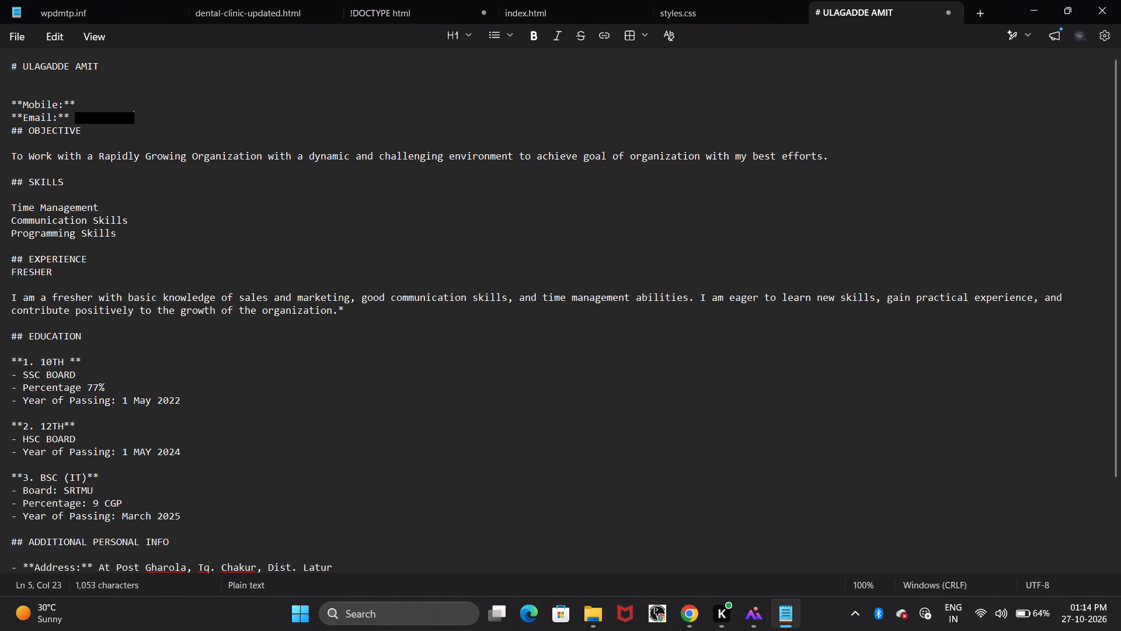
pyautogui.press('BackSpace')
pyautogui.press('BackSpace')
pyautogui.press('BackSpace')
pyautogui.press('BackSpace')
pyautogui.press('BackSpace')
pyautogui.press('BackSpace')
pyautogui.press('BackSpace')
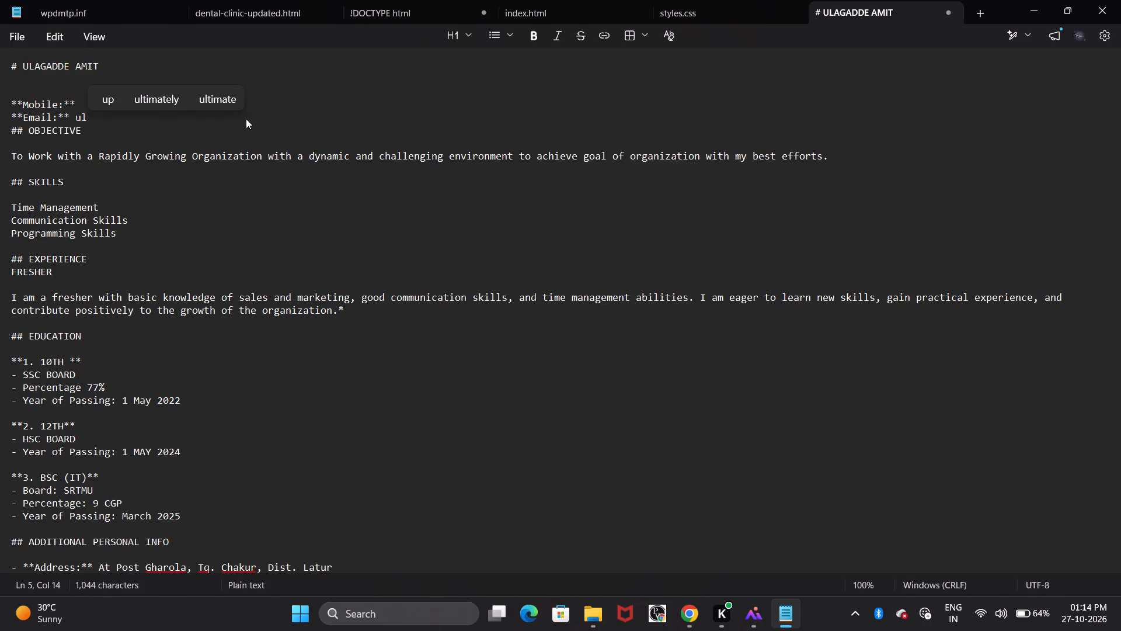
# Enter the new e-mail address on the Email line of the resume text.
pyautogui.press('BackSpace')
pyautogui.press('BackSpace')
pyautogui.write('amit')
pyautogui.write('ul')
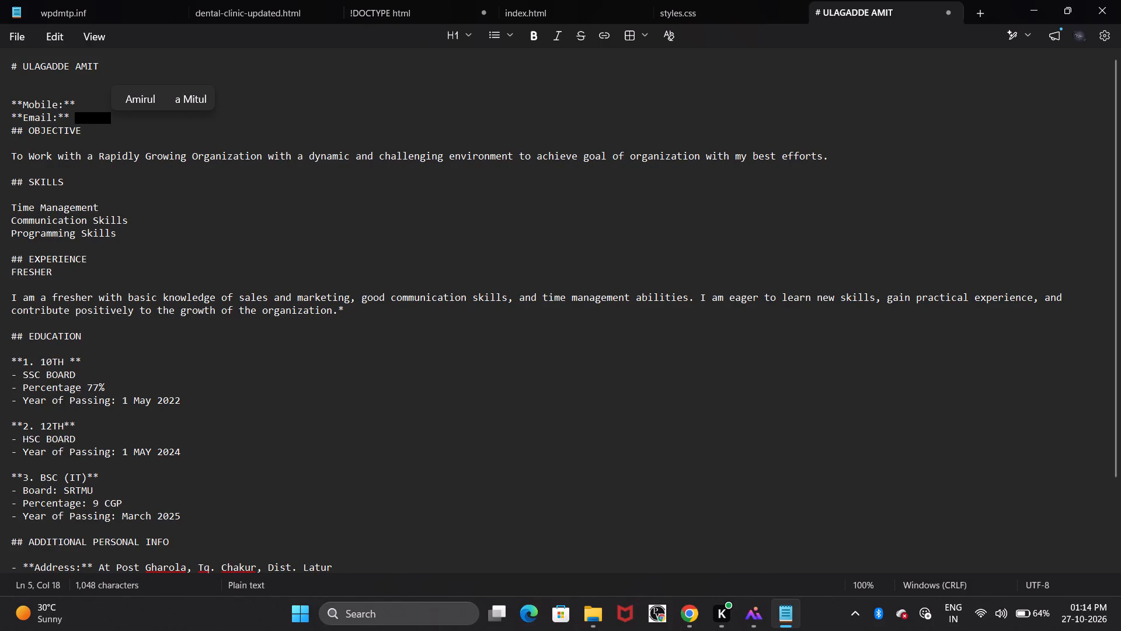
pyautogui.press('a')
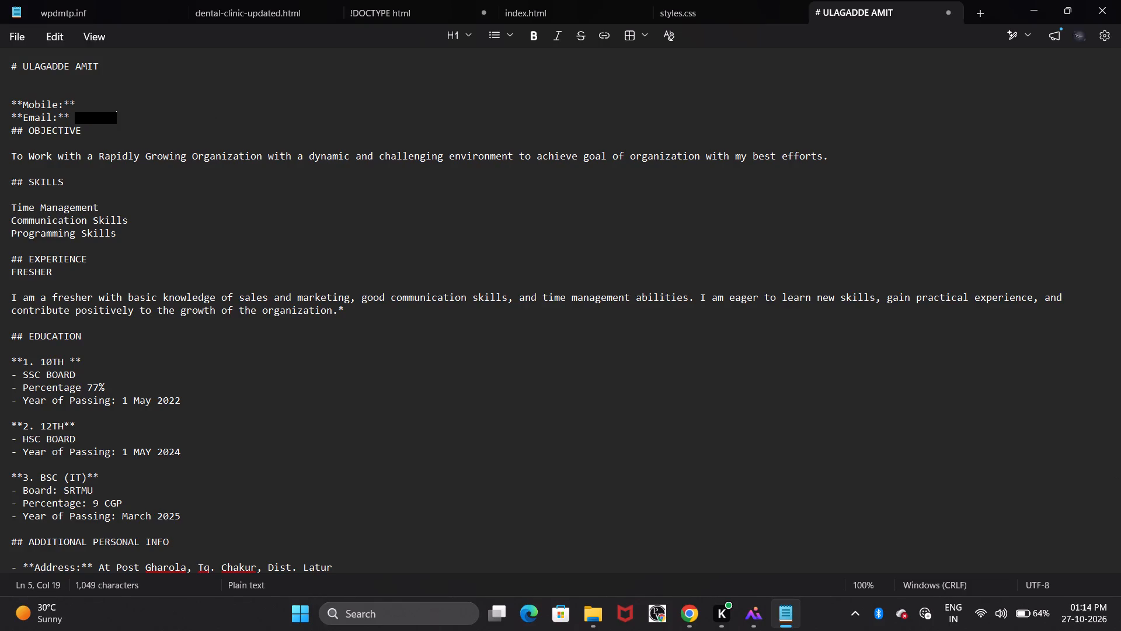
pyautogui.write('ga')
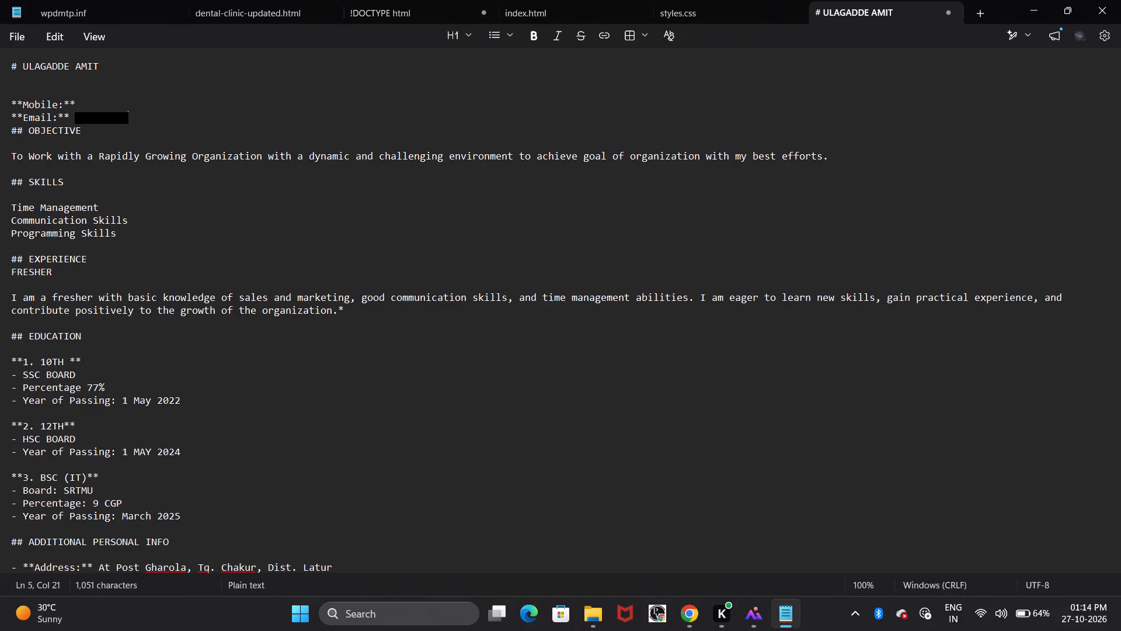
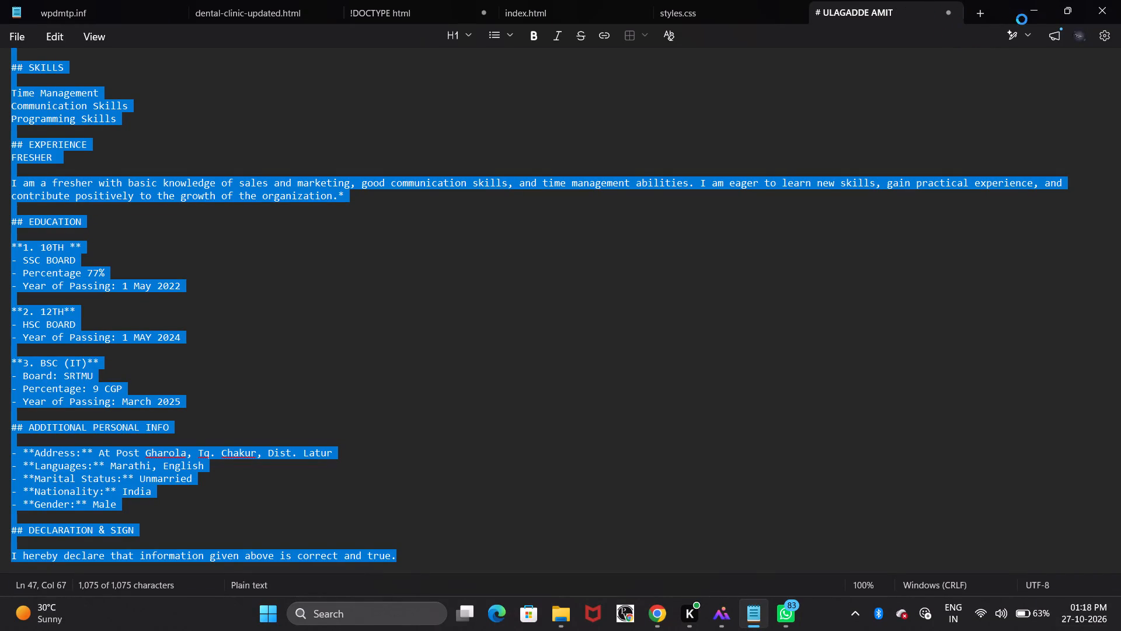
# Minimize the Notepad window containing the edited resume text.
pyautogui.click(1039, 9)
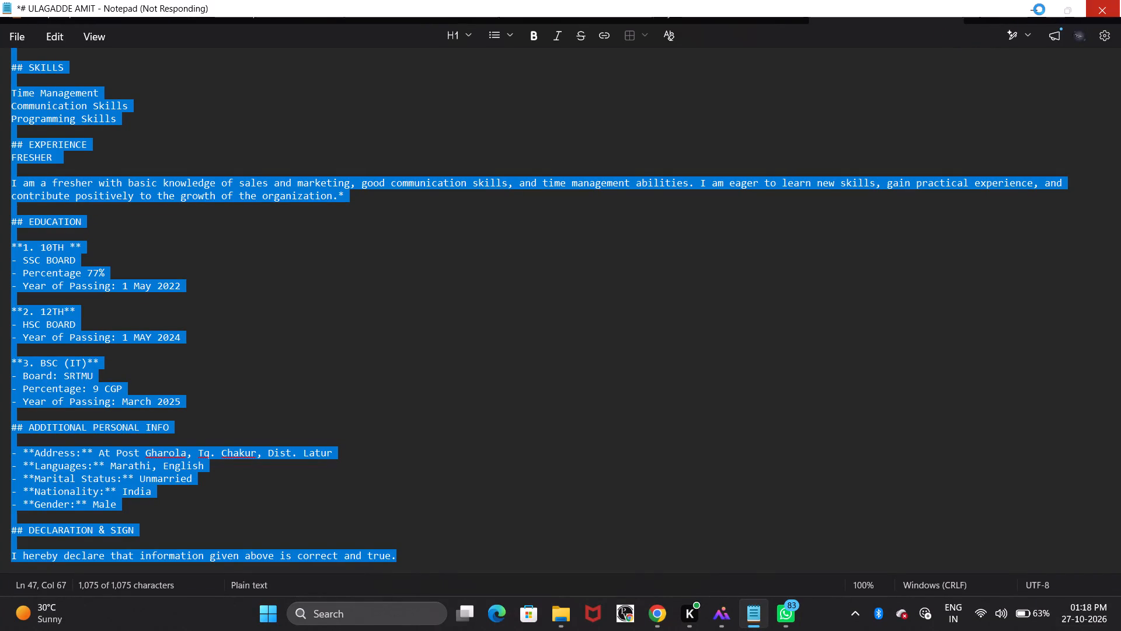
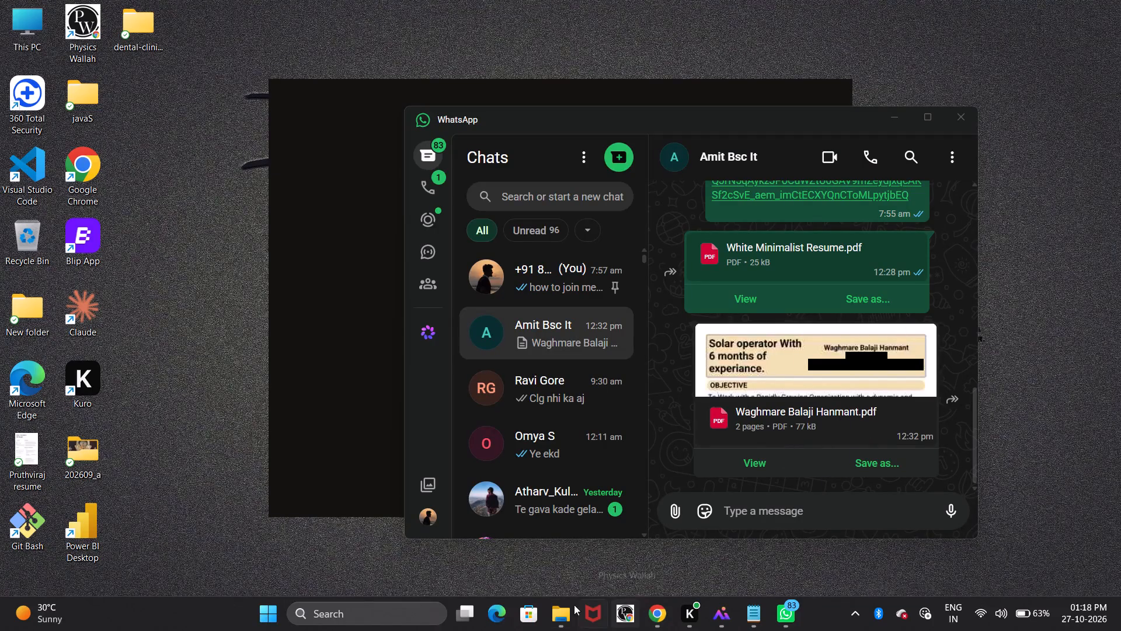
# Open the solar operator's resume PDF from the Downloads folder in WPS Office.
pyautogui.click(551, 606)
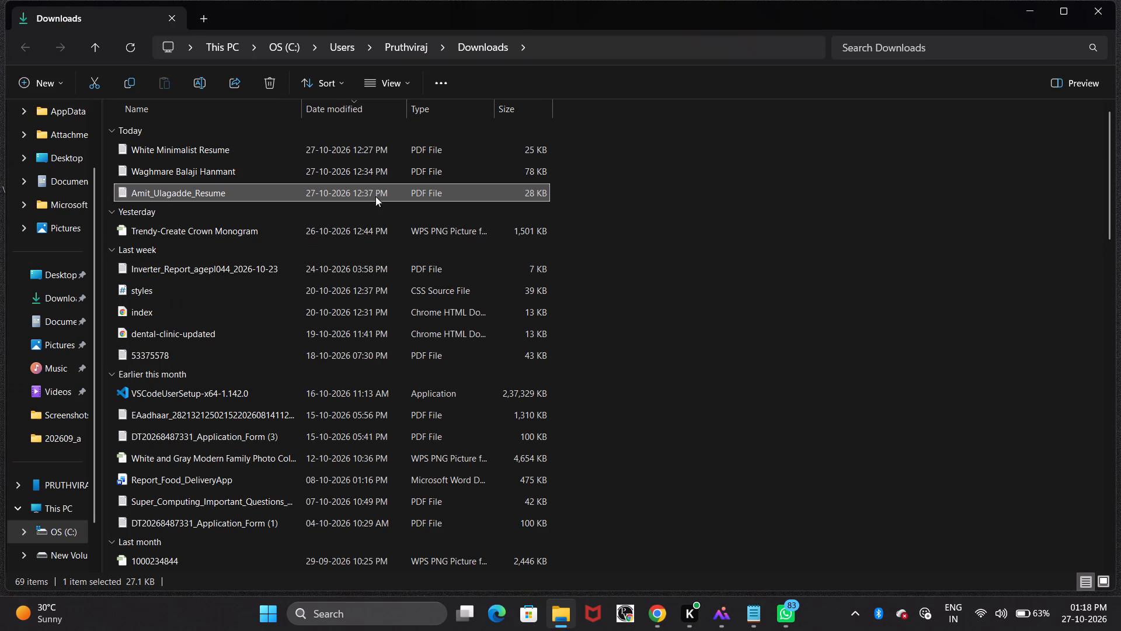
pyautogui.click(374, 166)
pyautogui.rightClick(374, 166)
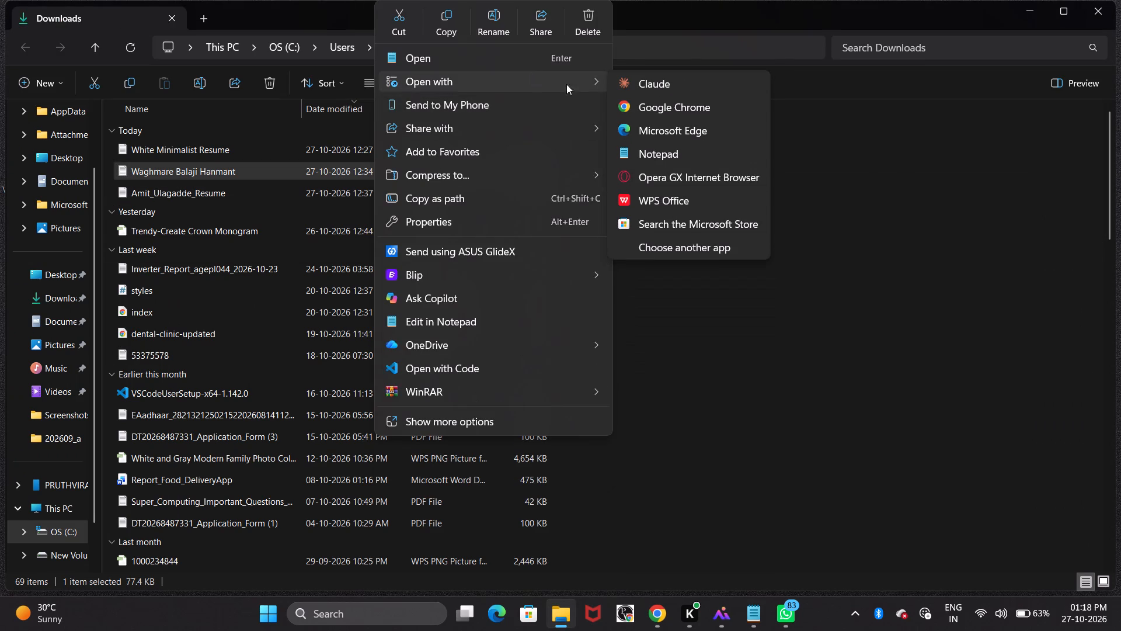
pyautogui.click(649, 203)
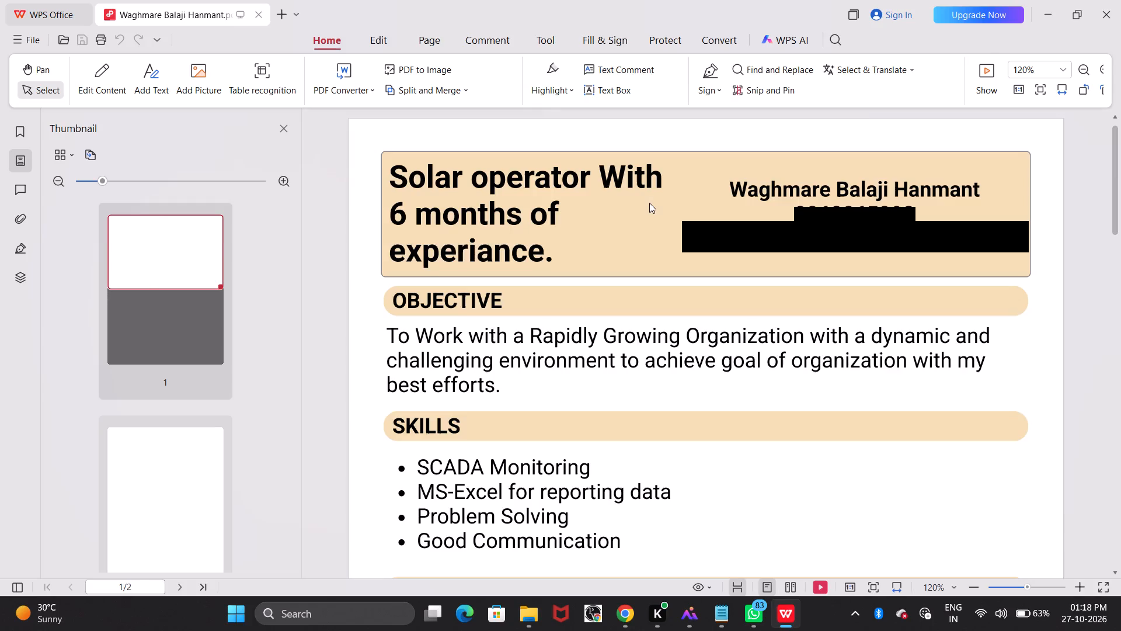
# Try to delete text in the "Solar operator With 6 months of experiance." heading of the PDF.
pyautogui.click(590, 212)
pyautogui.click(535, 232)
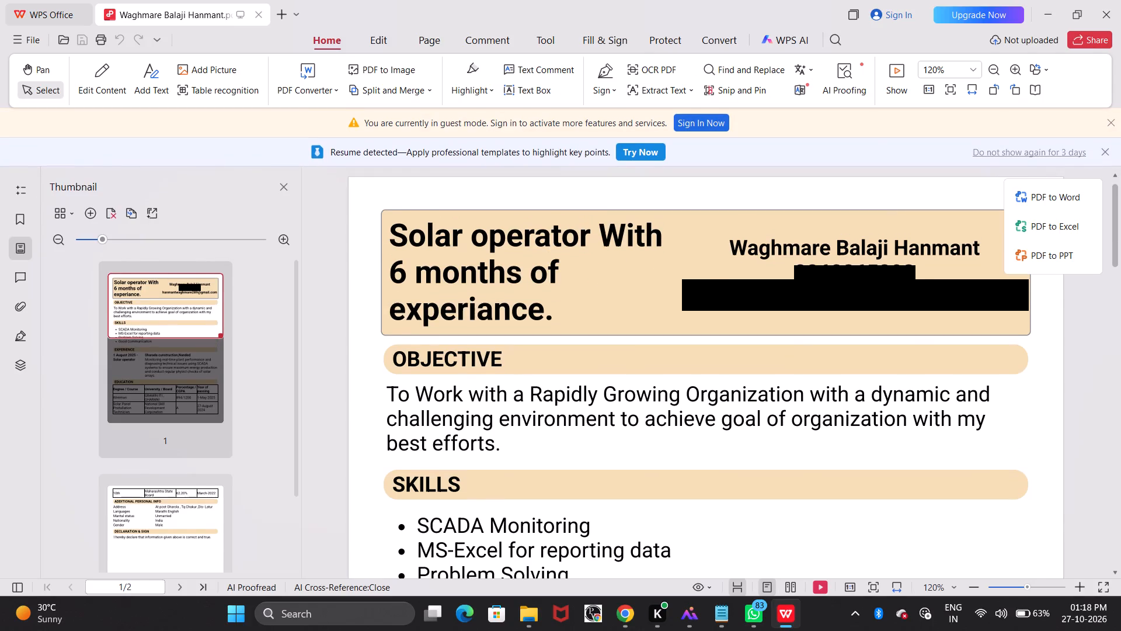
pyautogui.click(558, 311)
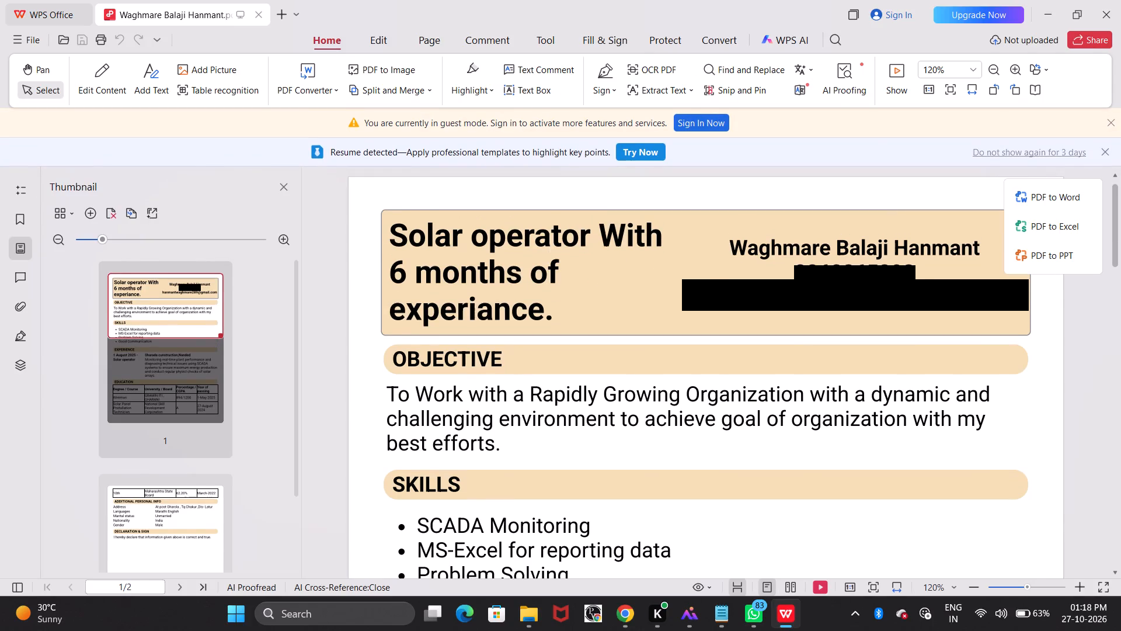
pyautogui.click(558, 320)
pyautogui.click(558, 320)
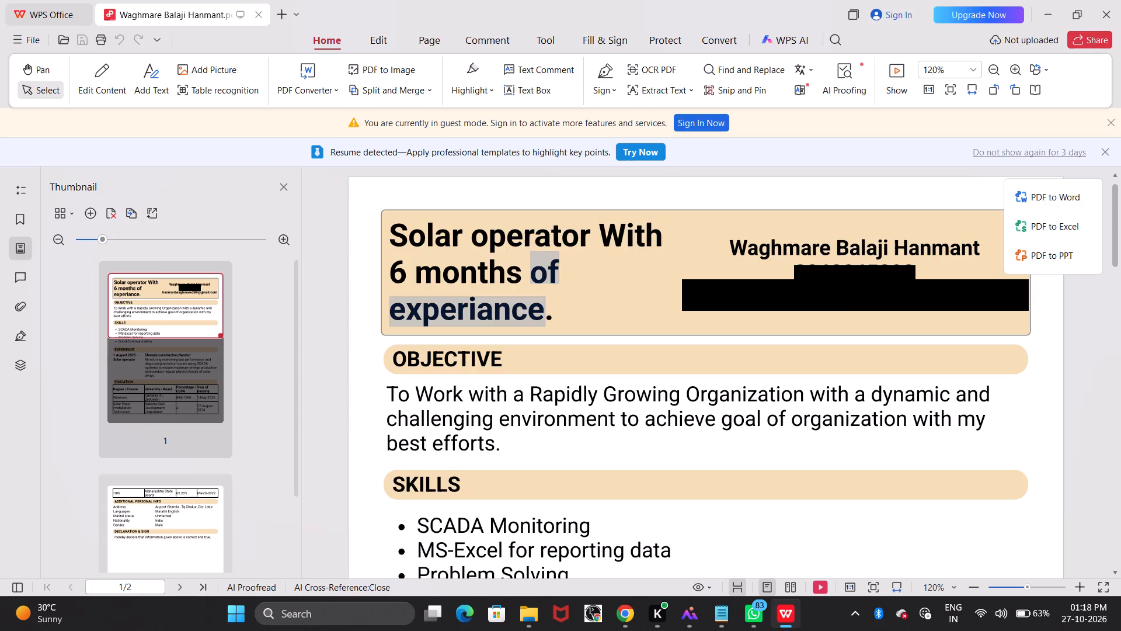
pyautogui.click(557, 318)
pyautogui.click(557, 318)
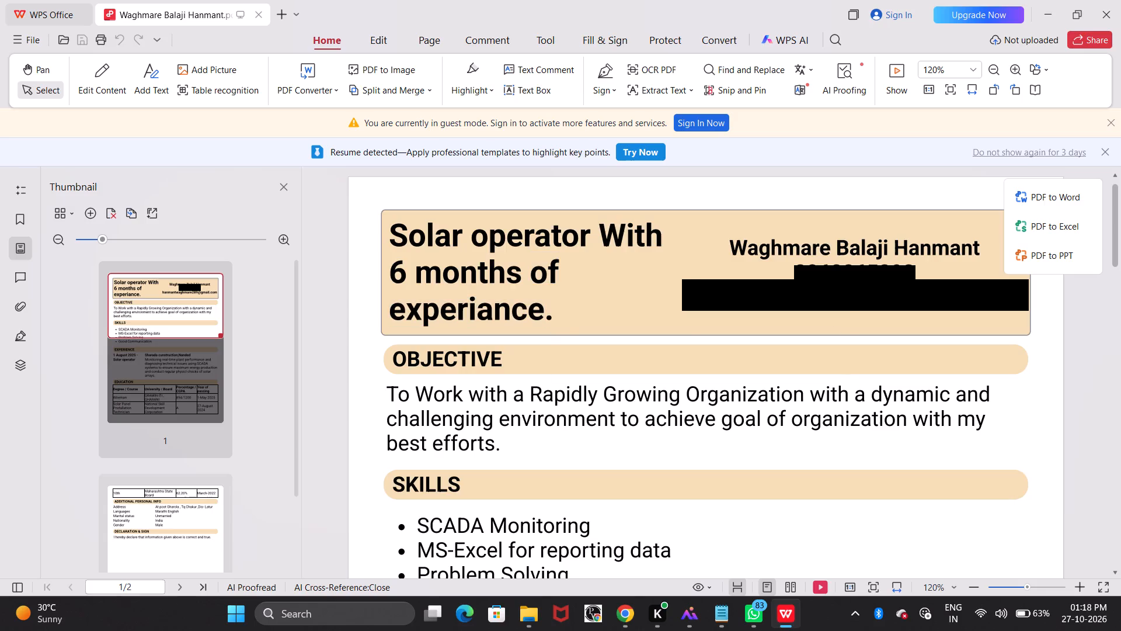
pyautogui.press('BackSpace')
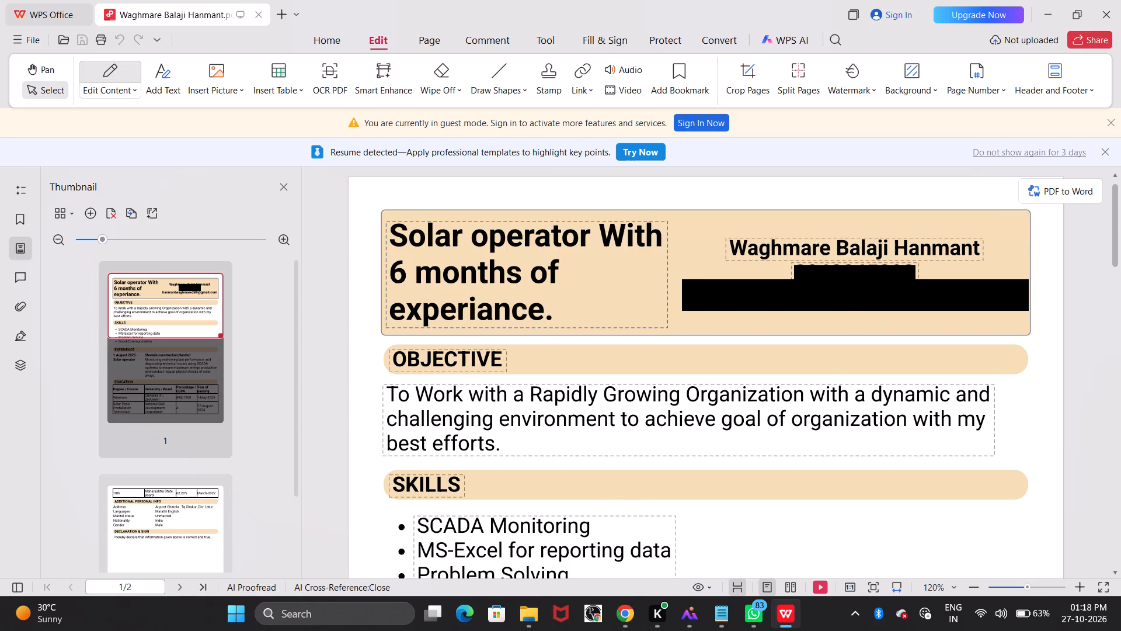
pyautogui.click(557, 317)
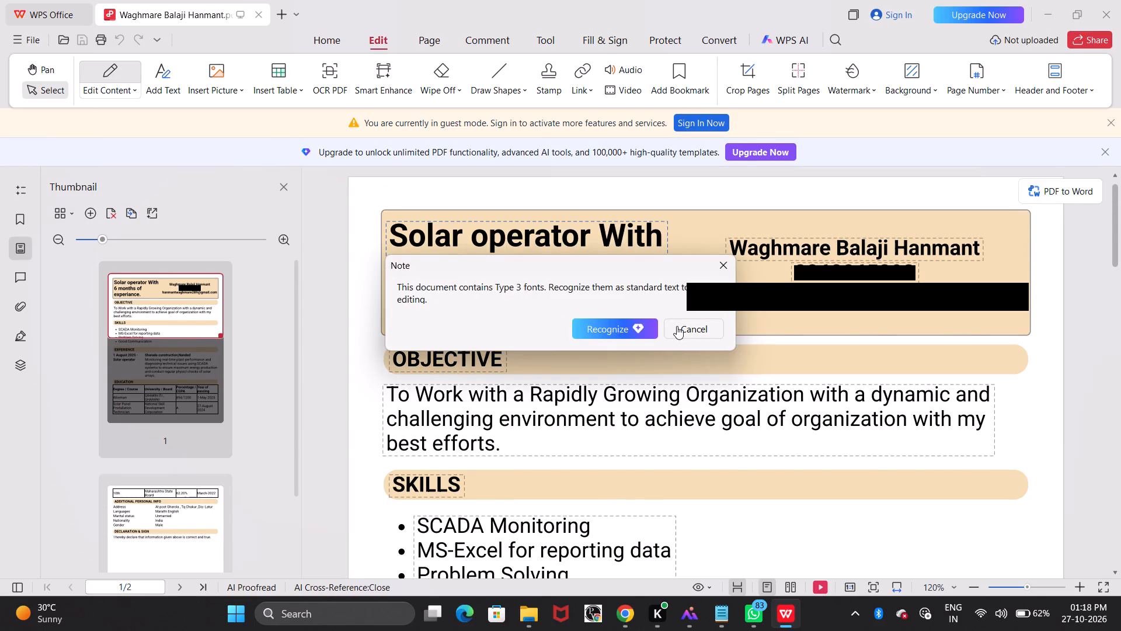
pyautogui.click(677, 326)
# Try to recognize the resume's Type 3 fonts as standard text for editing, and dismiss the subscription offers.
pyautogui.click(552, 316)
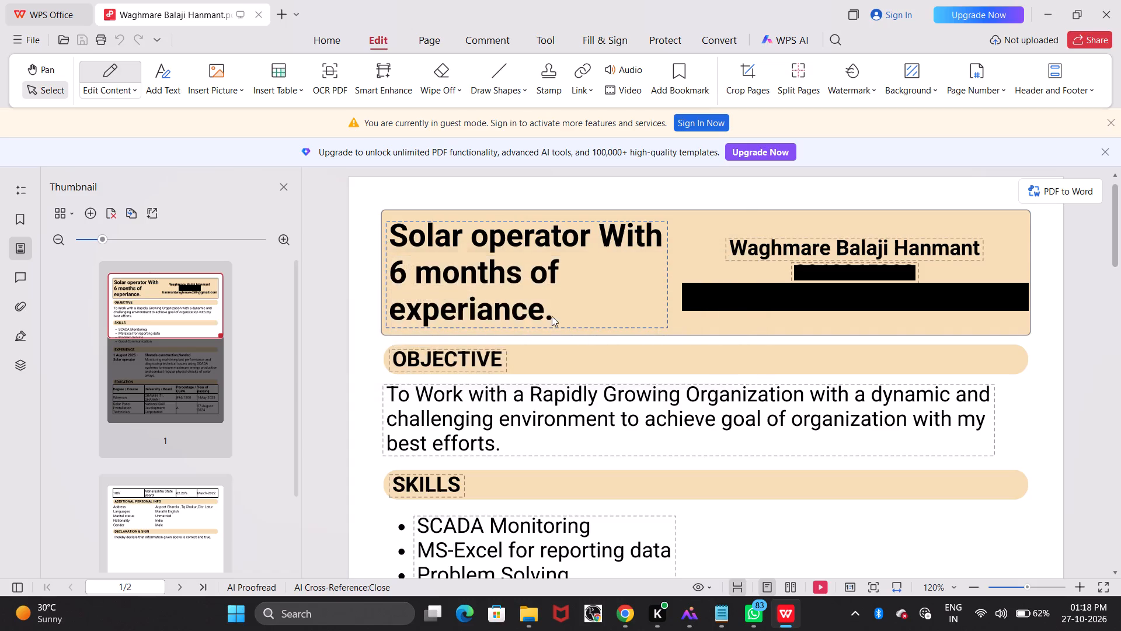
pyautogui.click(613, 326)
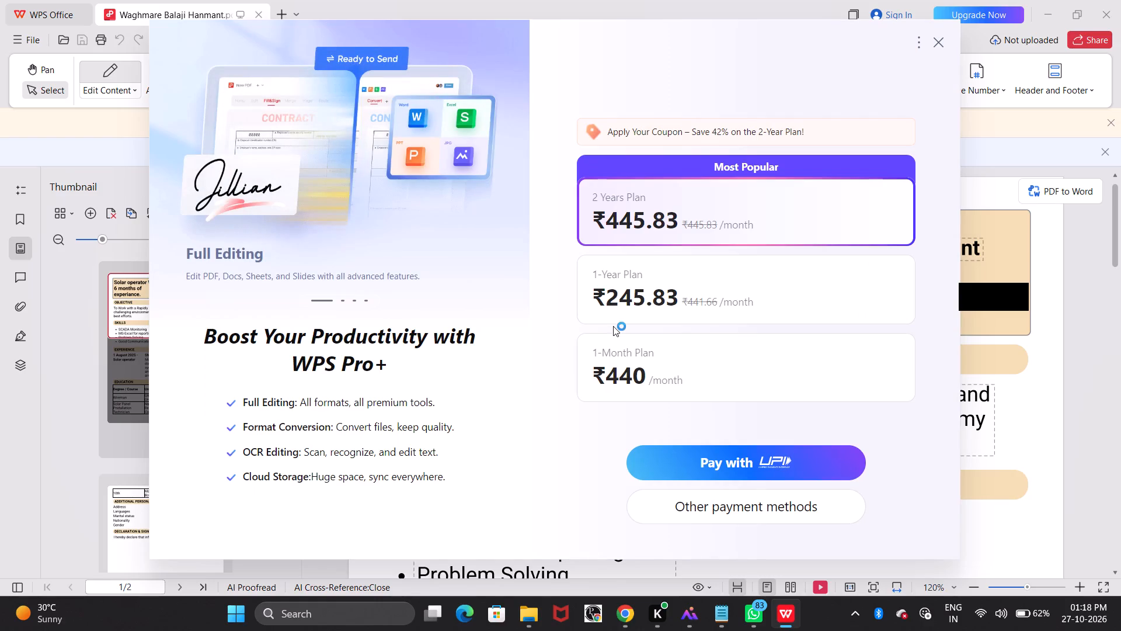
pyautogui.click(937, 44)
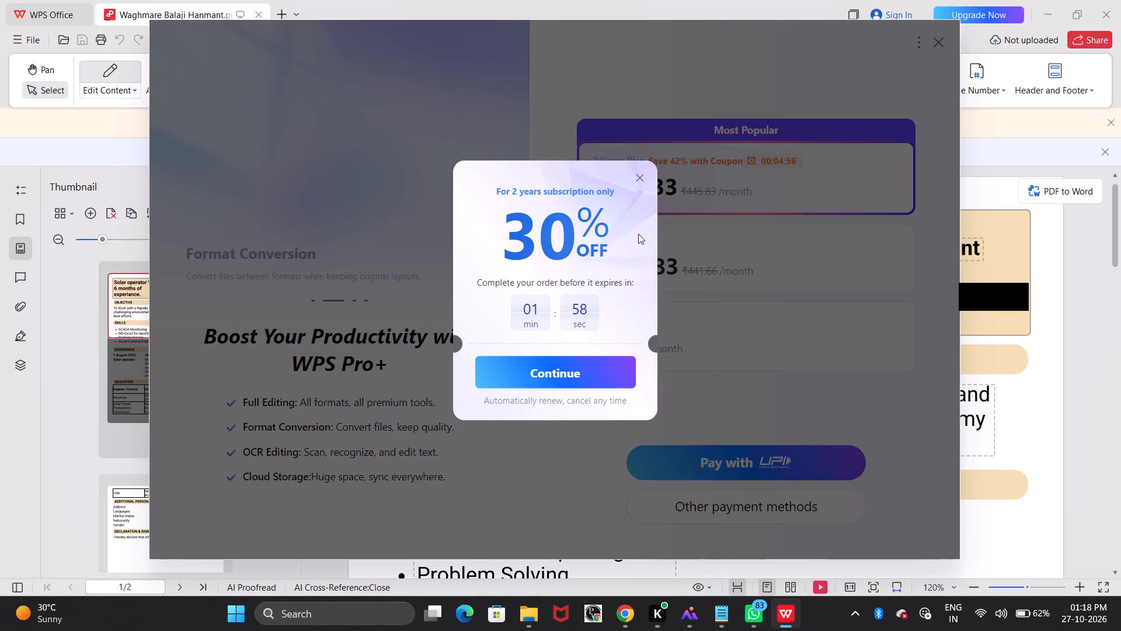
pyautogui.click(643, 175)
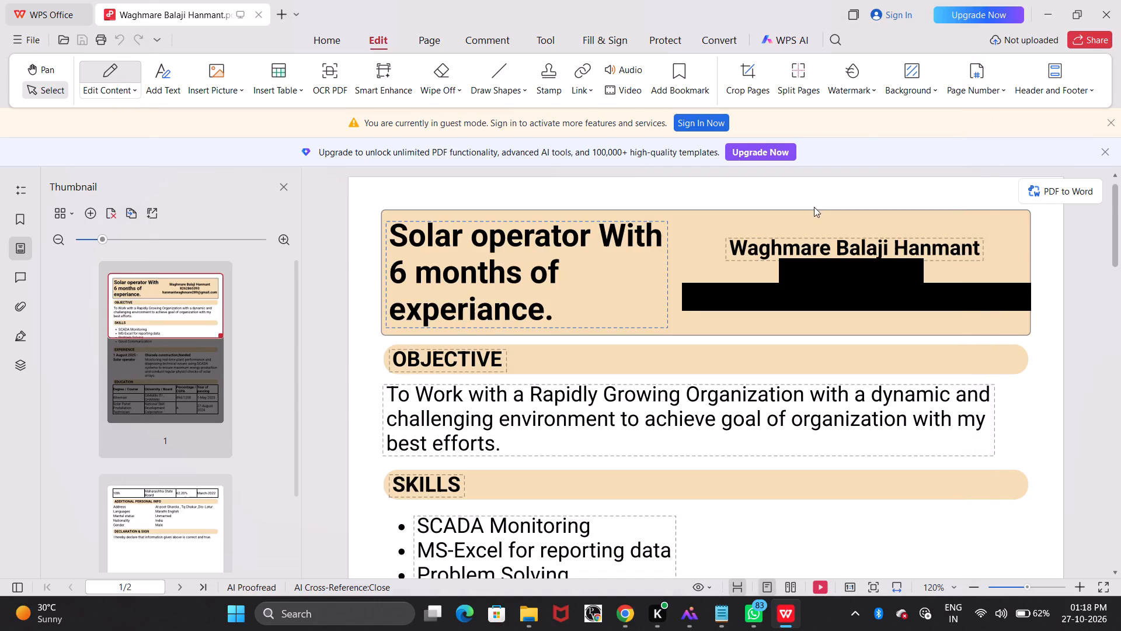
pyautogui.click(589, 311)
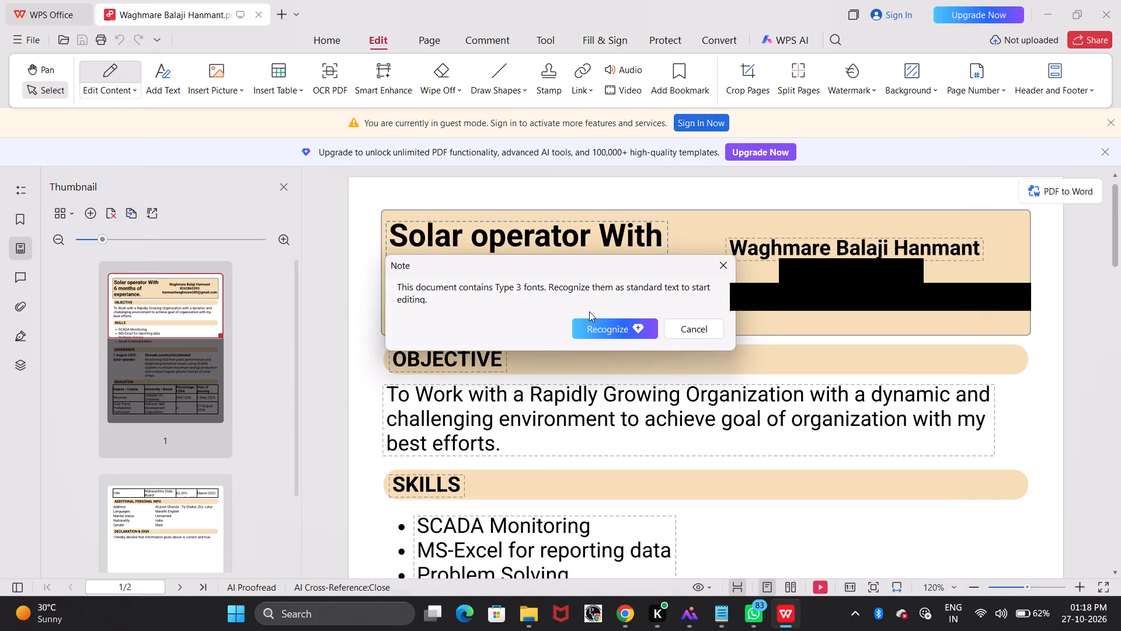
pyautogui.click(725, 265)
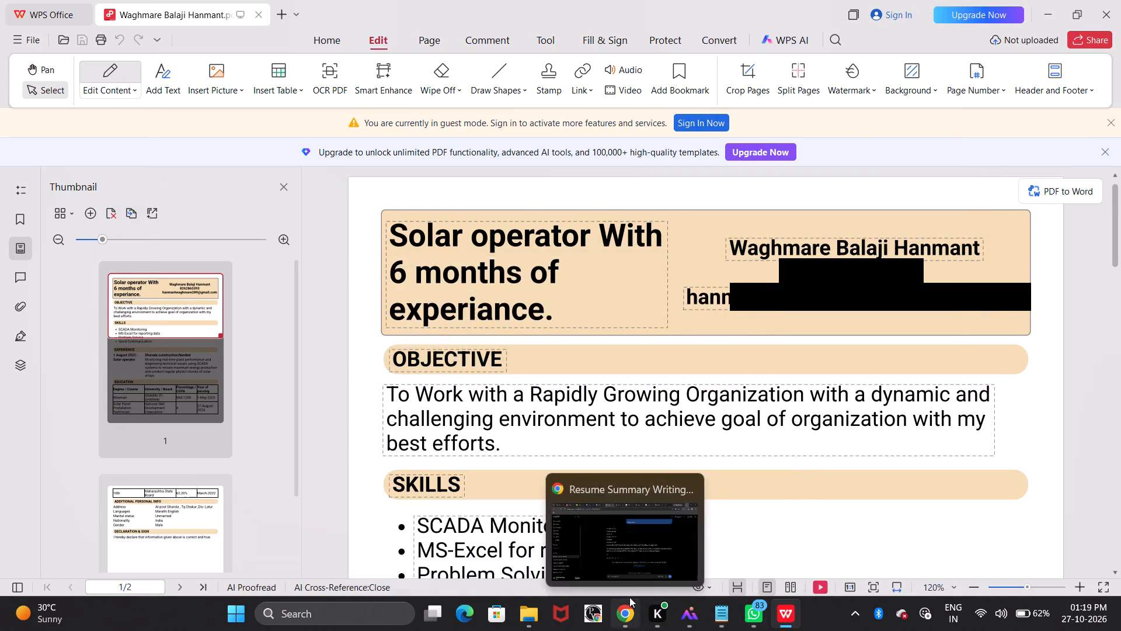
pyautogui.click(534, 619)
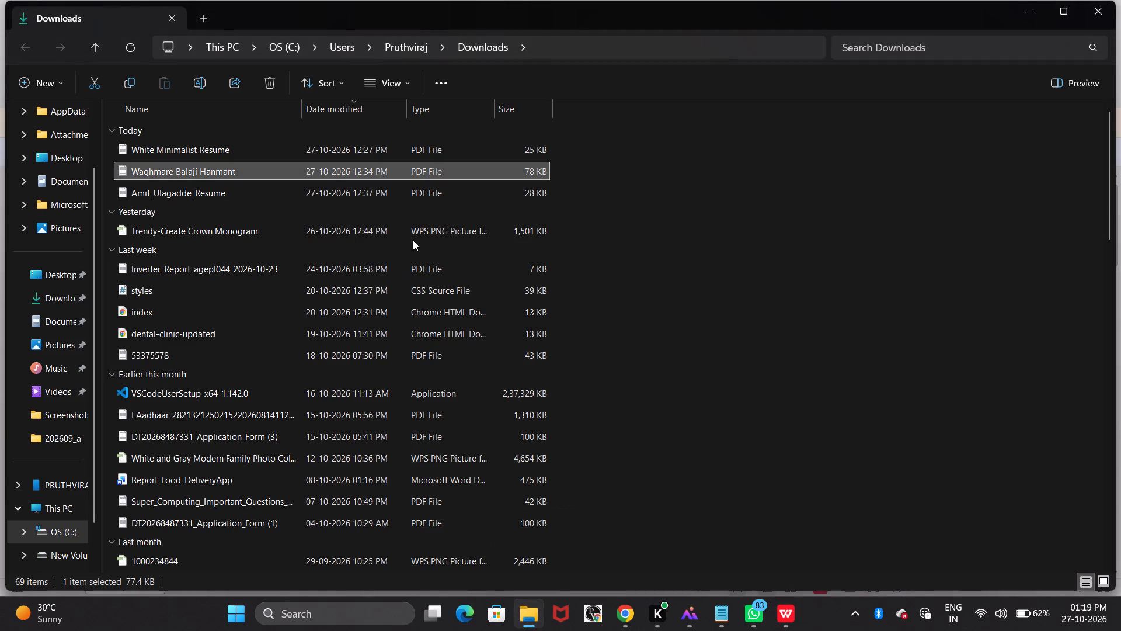
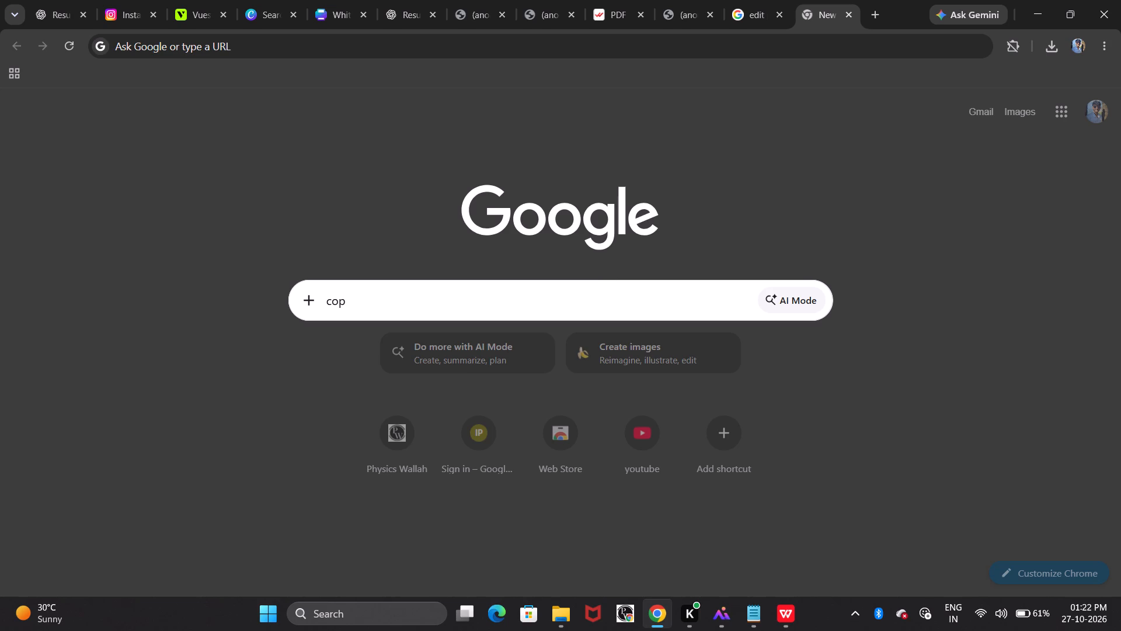
pyautogui.click(598, 299)
pyautogui.press('BackSpace')
pyautogui.press('BackSpace')
pyautogui.press('BackSpace')
pyautogui.press('BackSpace')
pyautogui.press('BackSpace')
pyautogui.press('BackSpace')
pyautogui.press('BackSpace')
pyautogui.press('BackSpace')
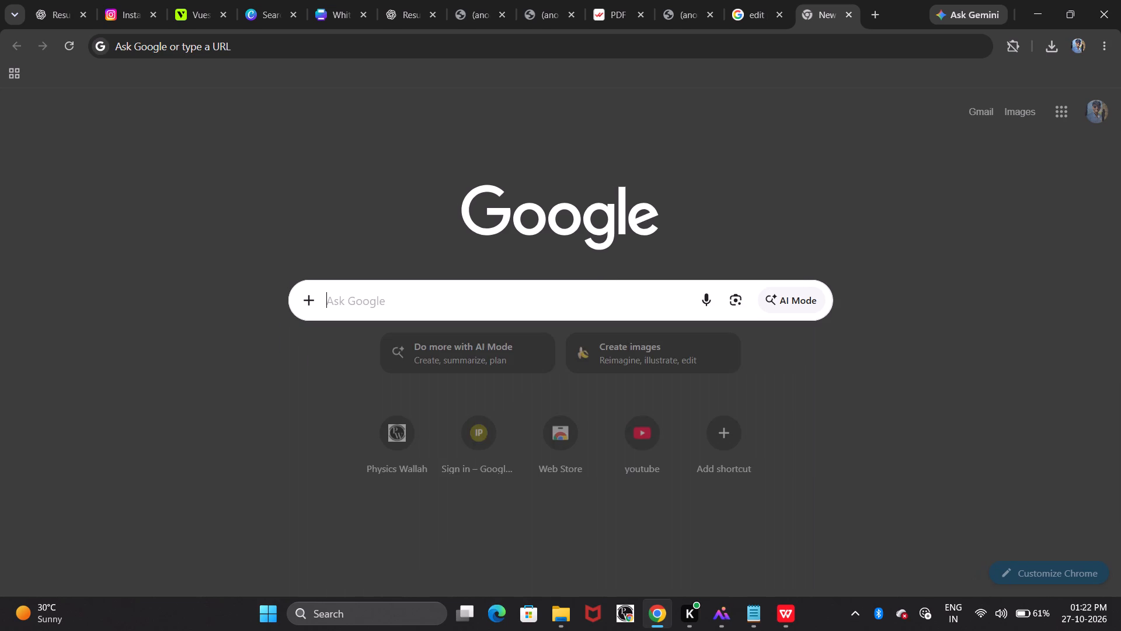
pyautogui.write('pdf')
pyautogui.press('space')
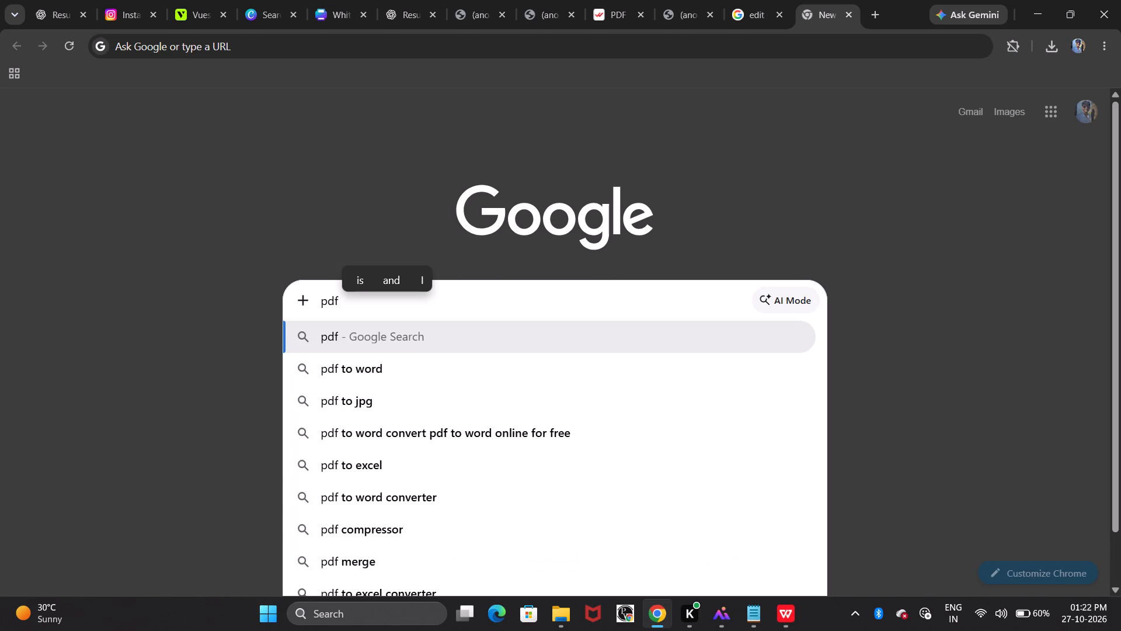
pyautogui.click(494, 459)
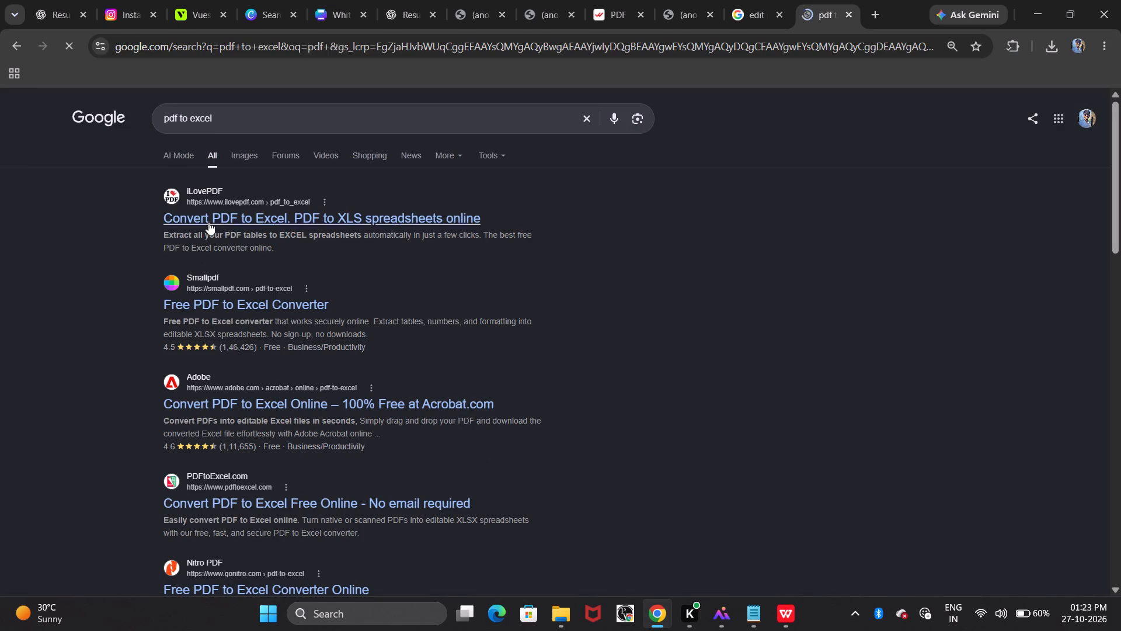
pyautogui.click(211, 220)
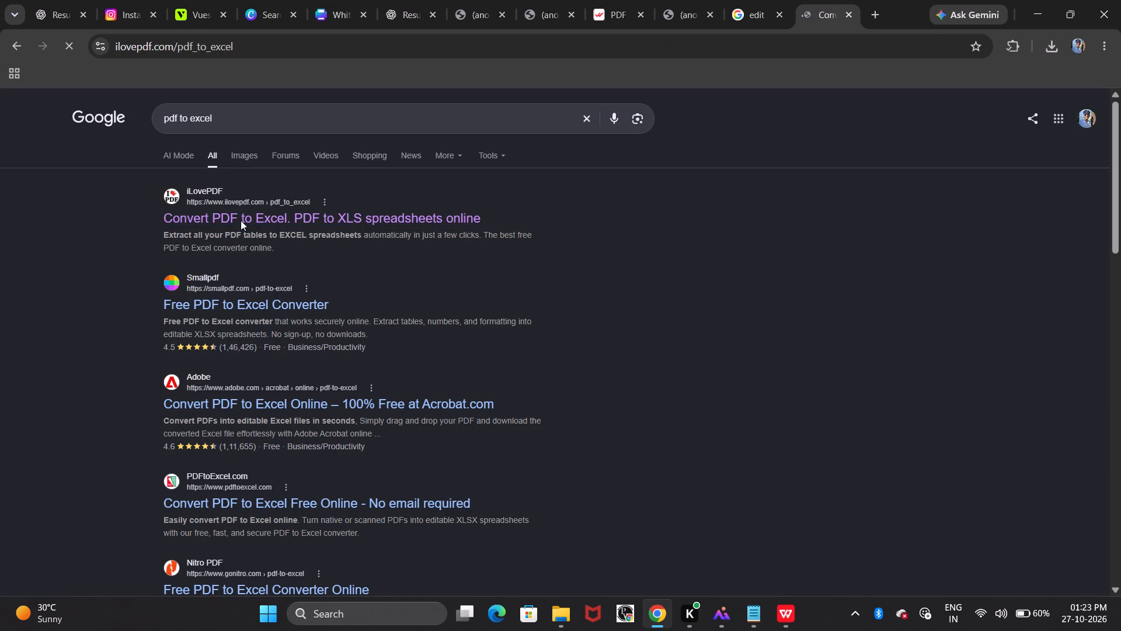
# Upload the solar operator's resume PDF to iLovePDF, convert it to Excel, and download the spreadsheet.
pyautogui.click(550, 286)
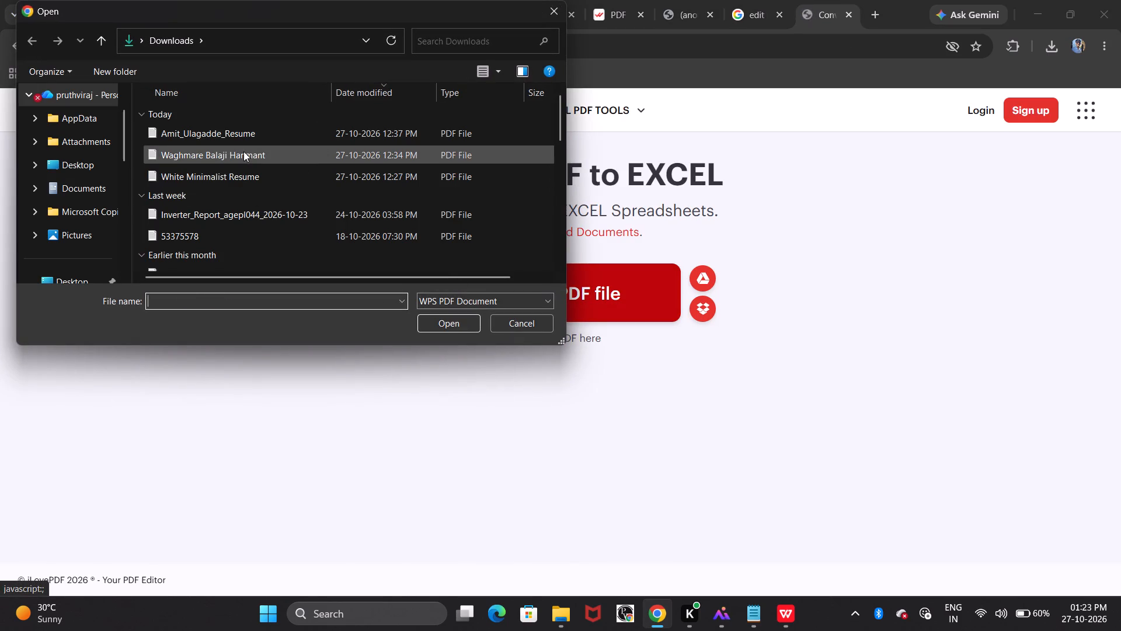
pyautogui.click(243, 151)
pyautogui.click(454, 320)
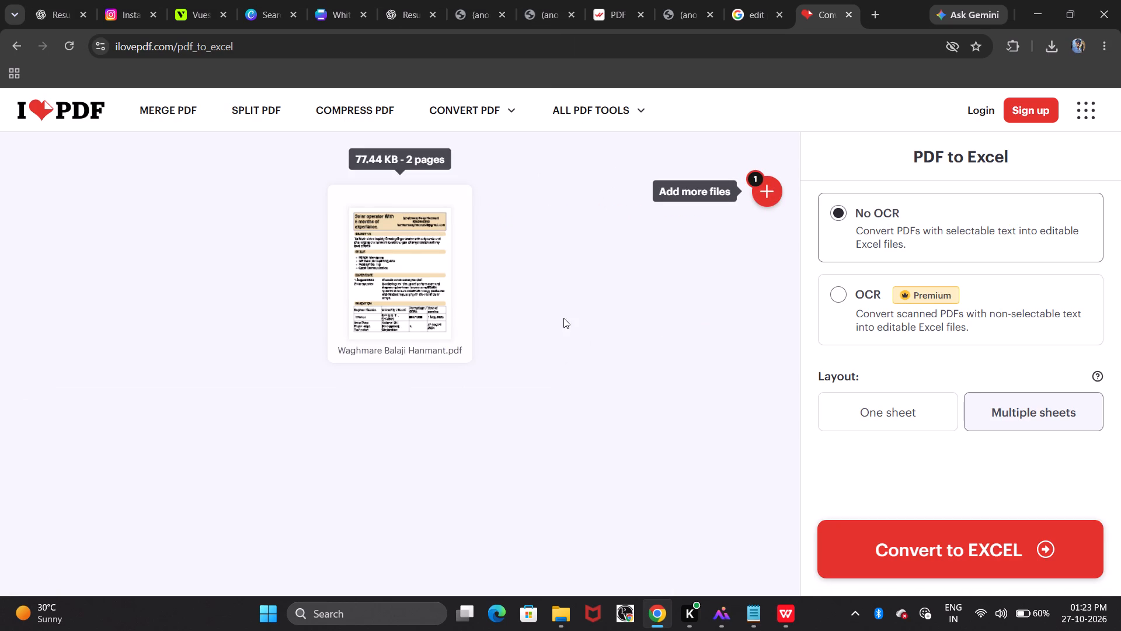
pyautogui.click(969, 570)
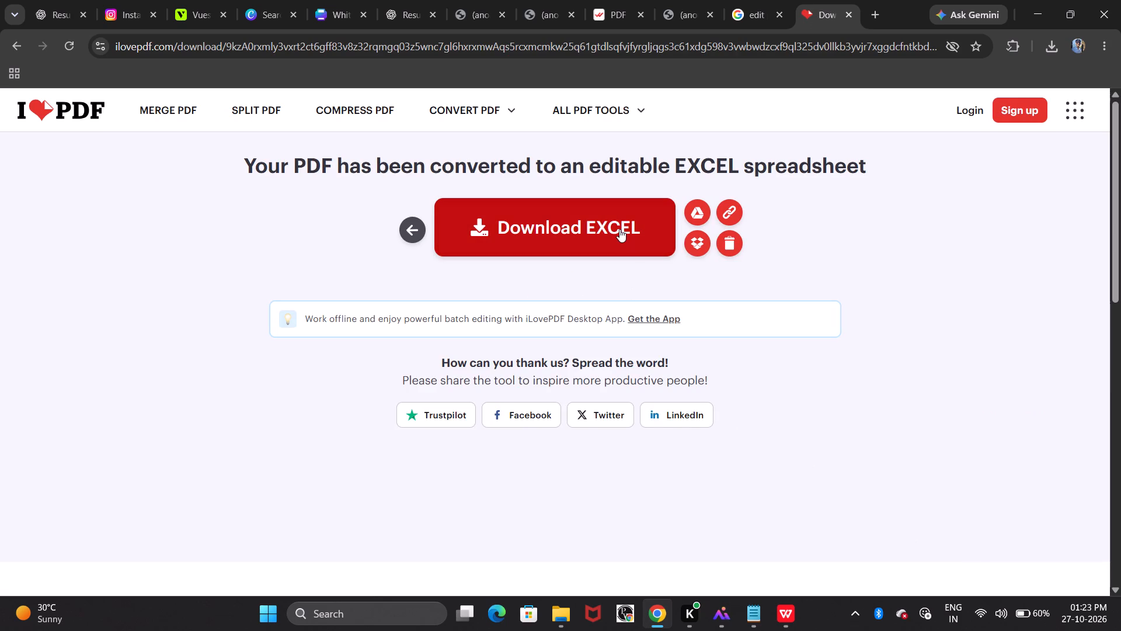
pyautogui.click(619, 229)
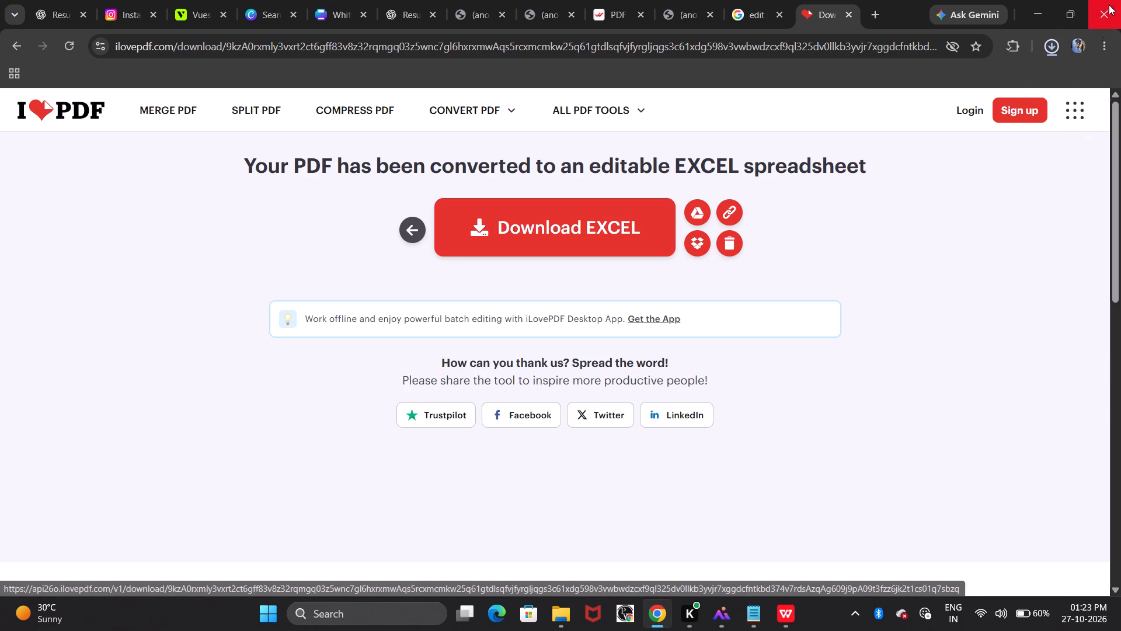
# Open the solar operator's converted XLSX resume from the Downloads folder in Excel, maximize it, and enable editing.
pyautogui.click(1052, 47)
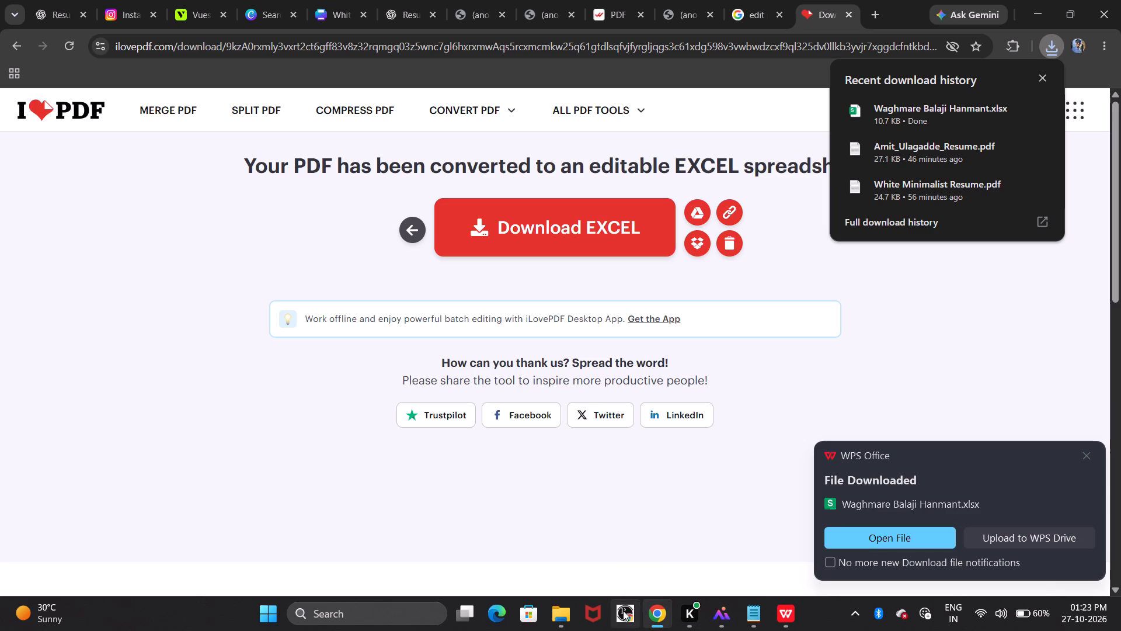
pyautogui.click(572, 608)
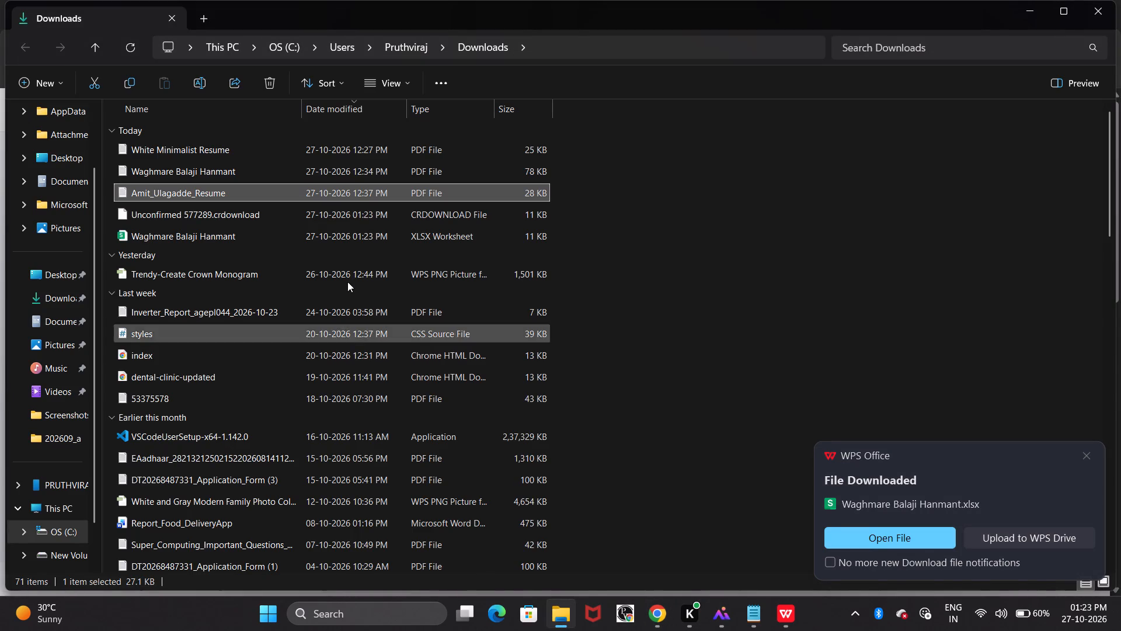
pyautogui.click(316, 236)
pyautogui.rightClick(316, 236)
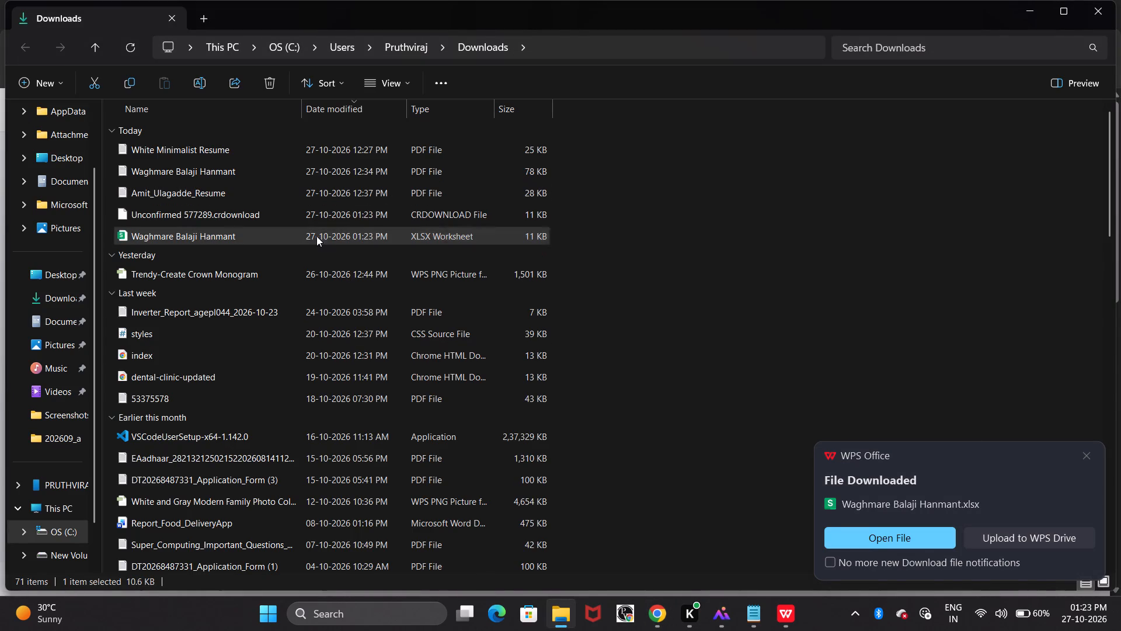
pyautogui.doubleClick(297, 236)
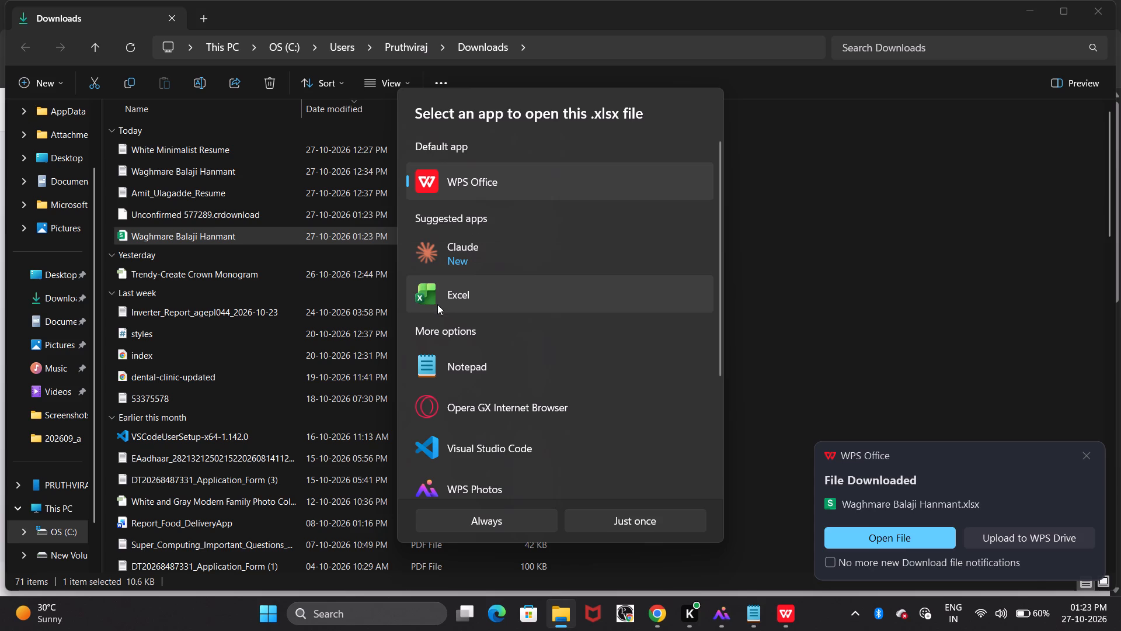
pyautogui.click(437, 304)
pyautogui.click(579, 518)
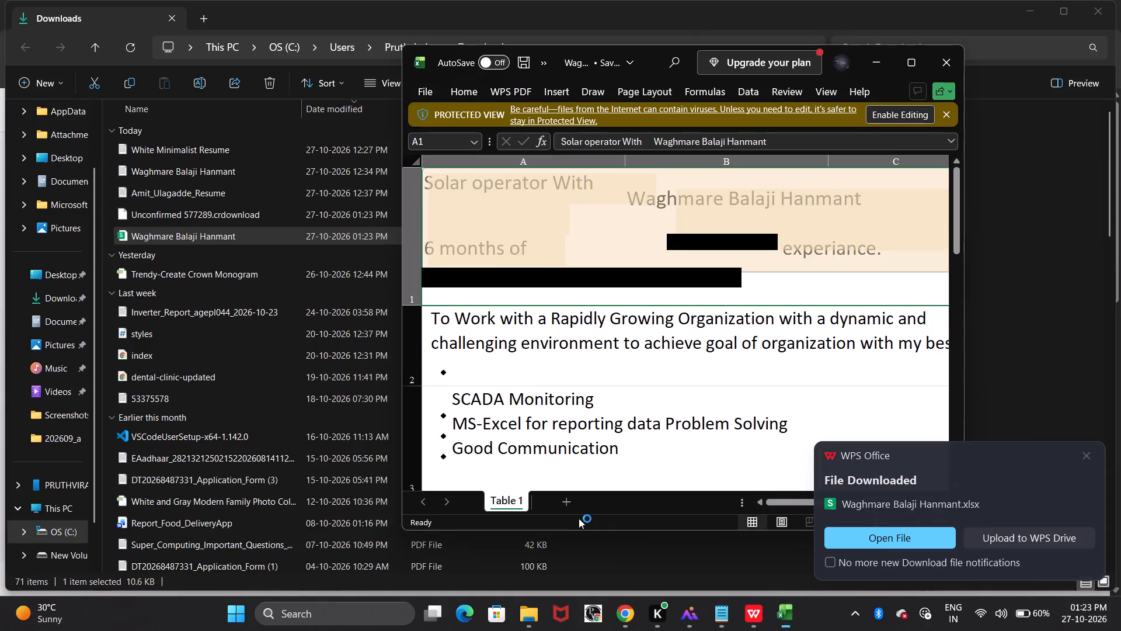
pyautogui.click(911, 66)
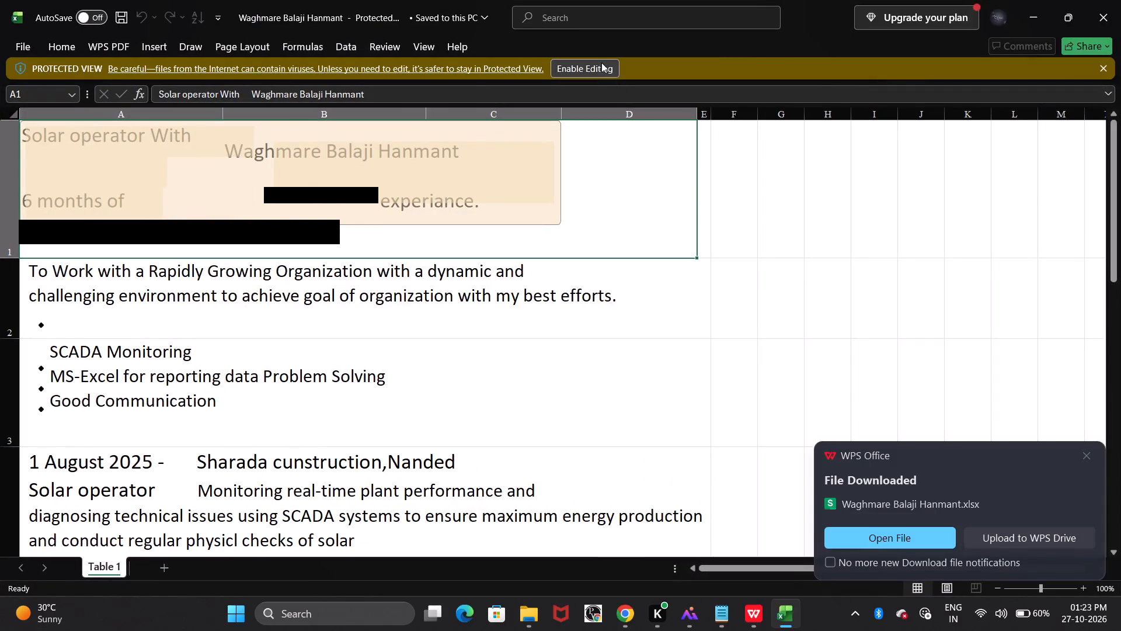
pyautogui.click(601, 63)
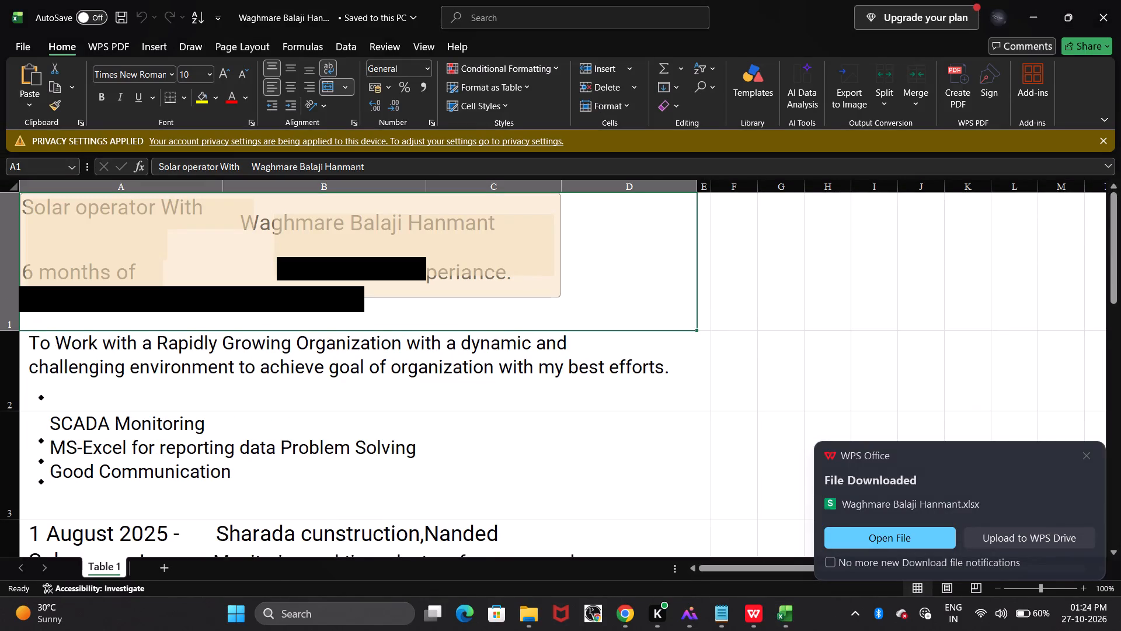
# Look through the converted resume sheet from the header to the declaration to check how well the layout survived.
pyautogui.scroll(-3, 489, 408)
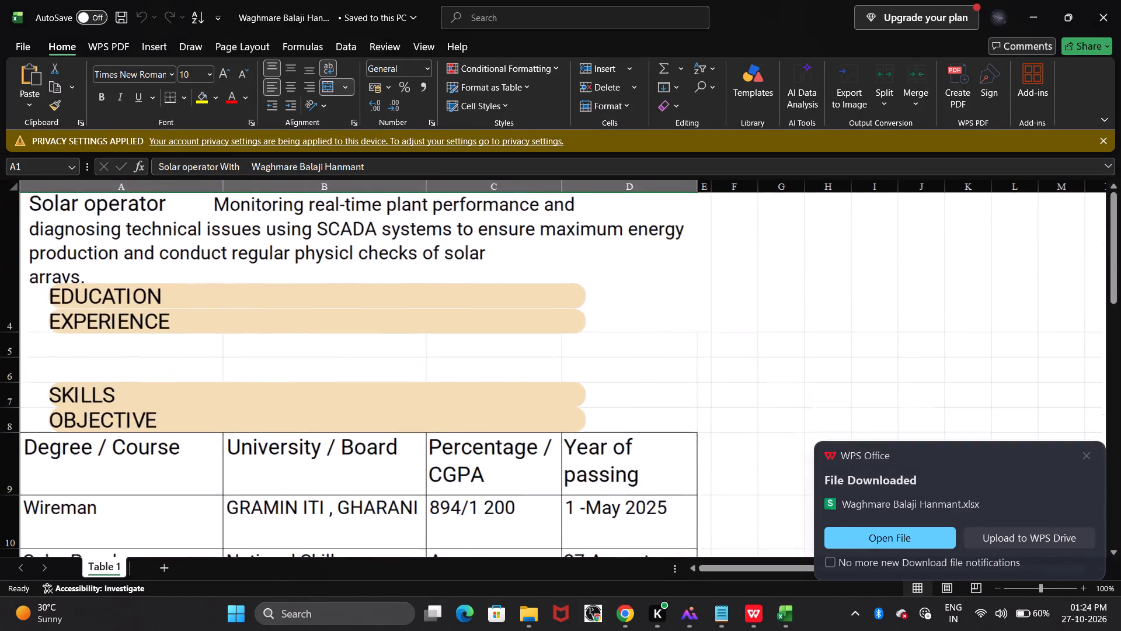
pyautogui.scroll(-1, 489, 408)
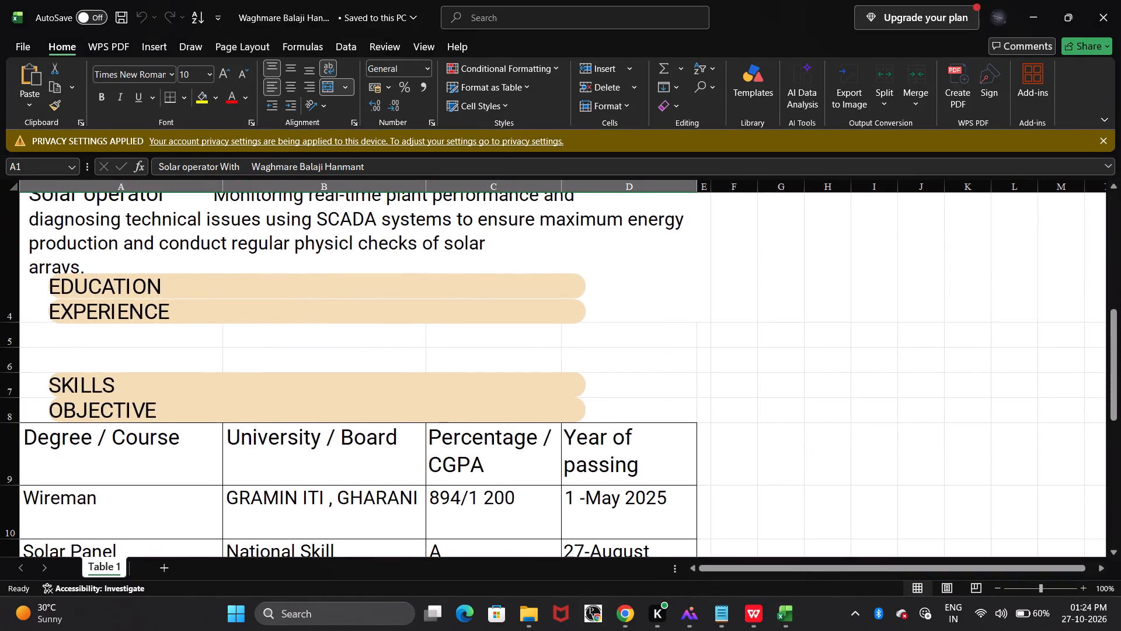
pyautogui.scroll(-4, 489, 408)
pyautogui.scroll(1, 489, 408)
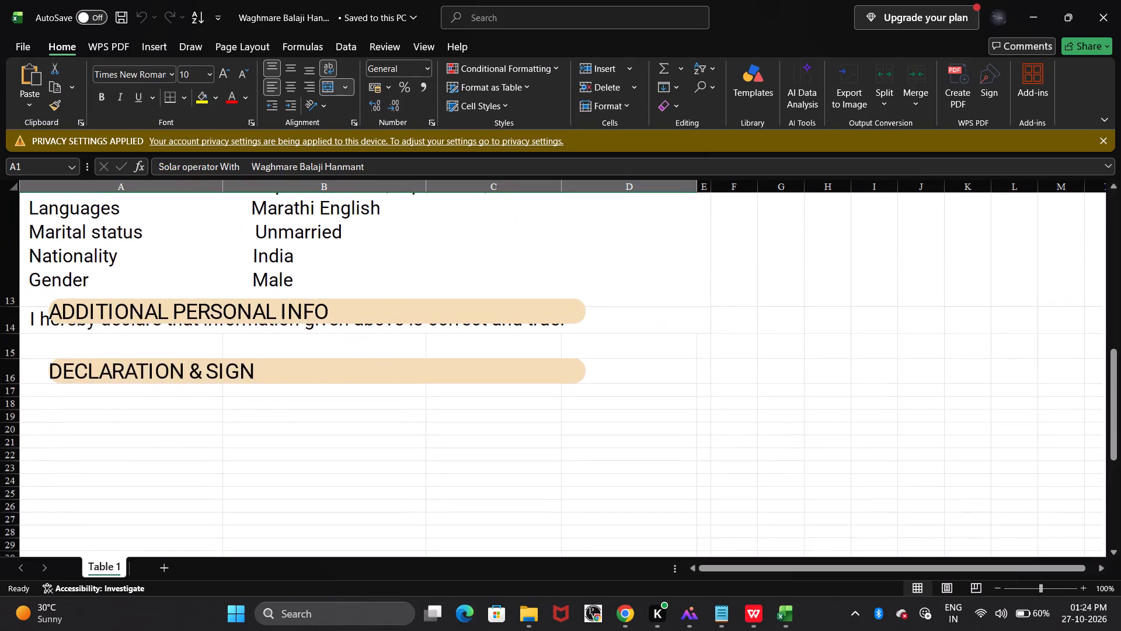
pyautogui.scroll(1, 489, 408)
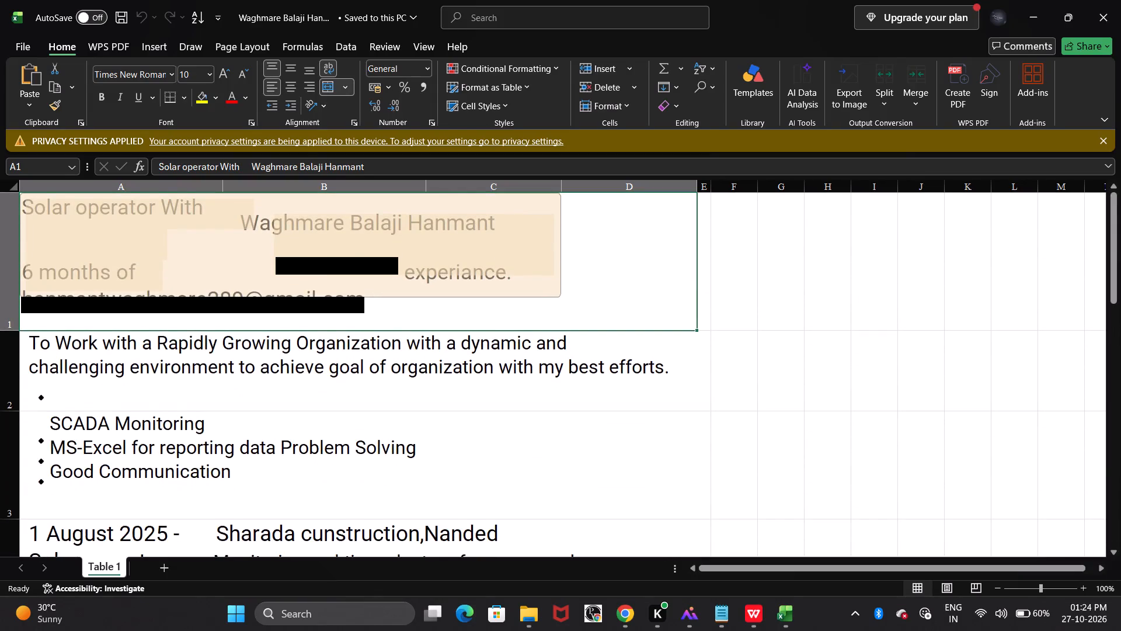
pyautogui.scroll(1, 489, 408)
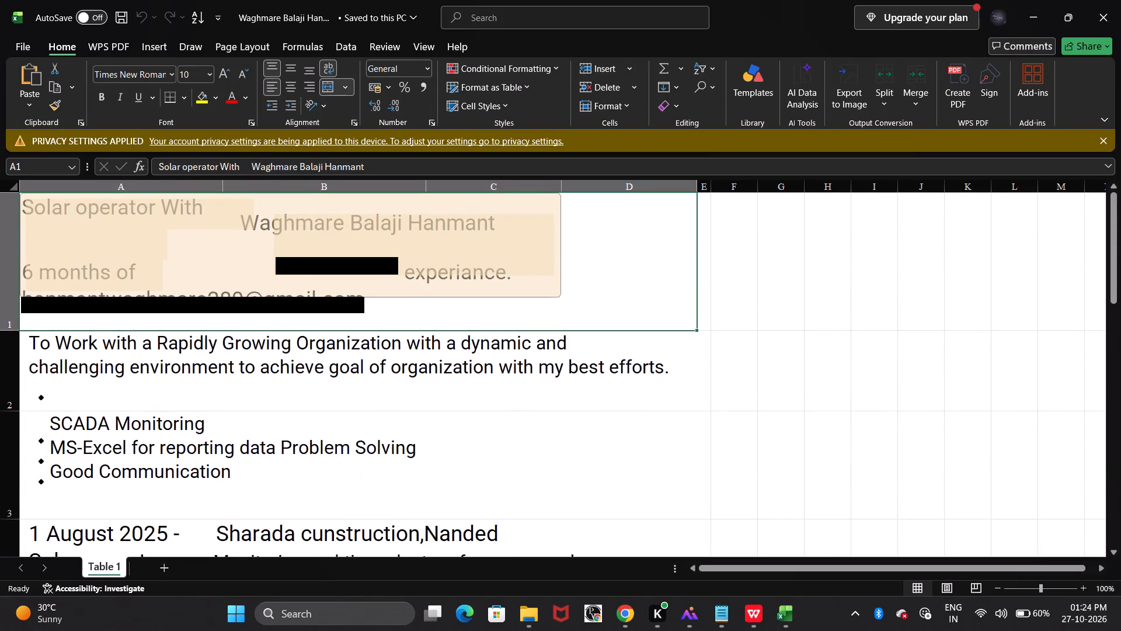
pyautogui.click(605, 399)
pyautogui.scroll(1, 605, 399)
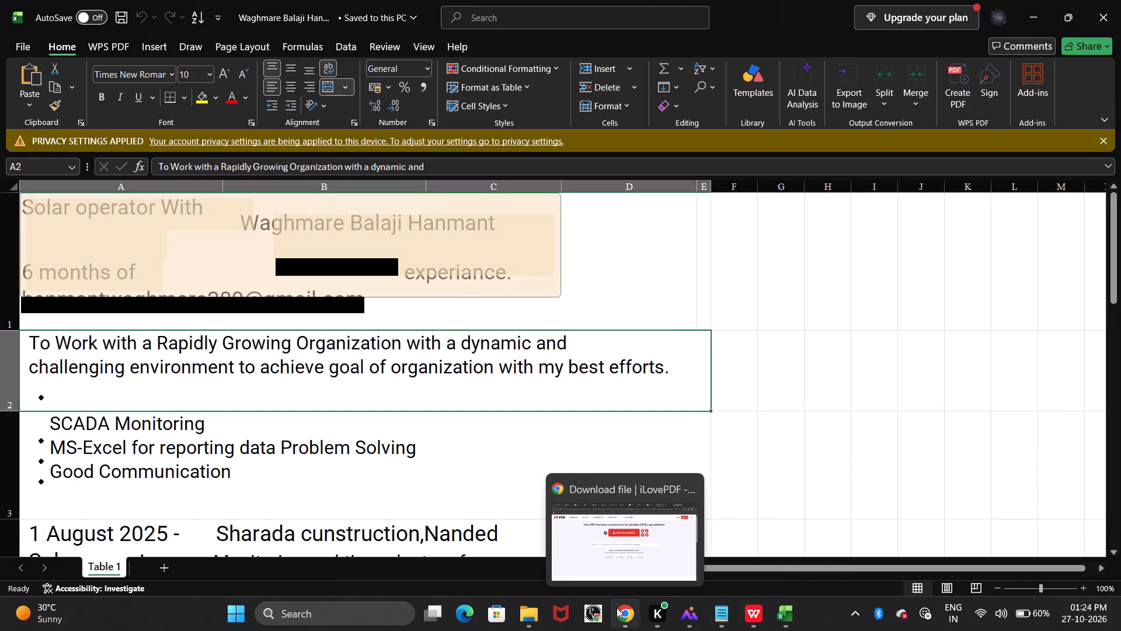
# Switch back to Chrome, return to the Google results, and change the search from "pdf to excel" to "pdf editor".
pyautogui.click(625, 611)
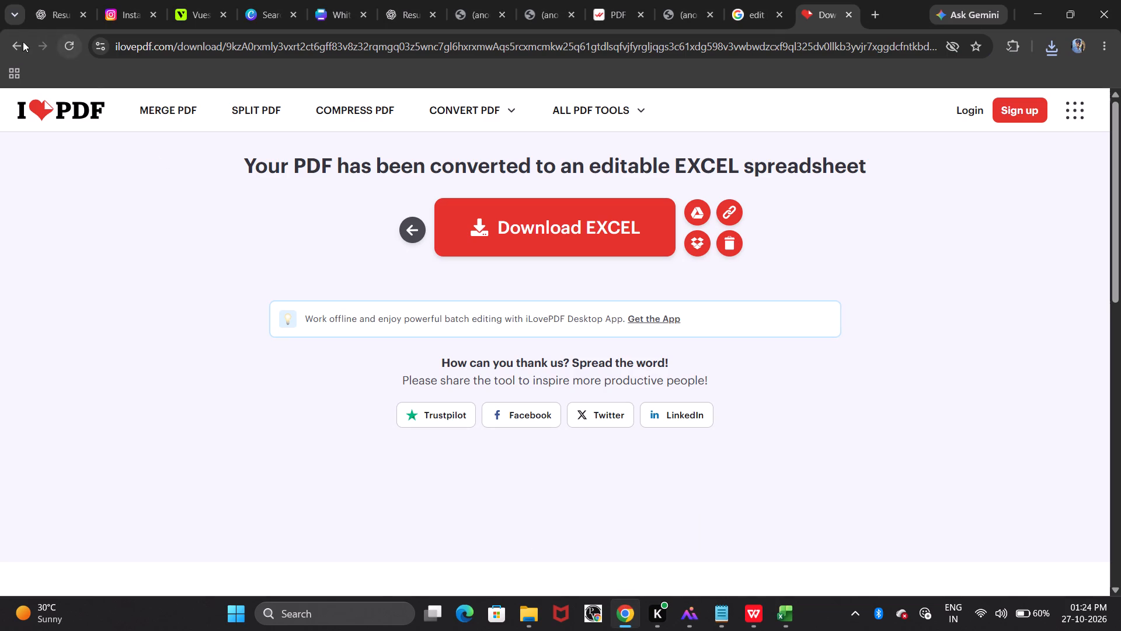
pyautogui.click(16, 43)
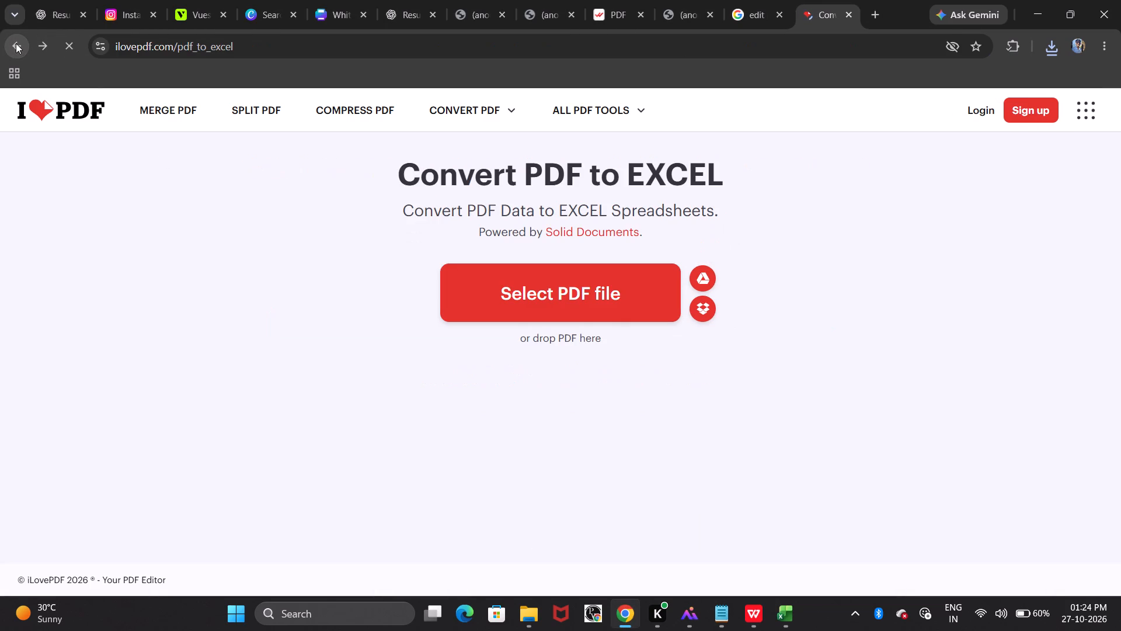
pyautogui.click(16, 43)
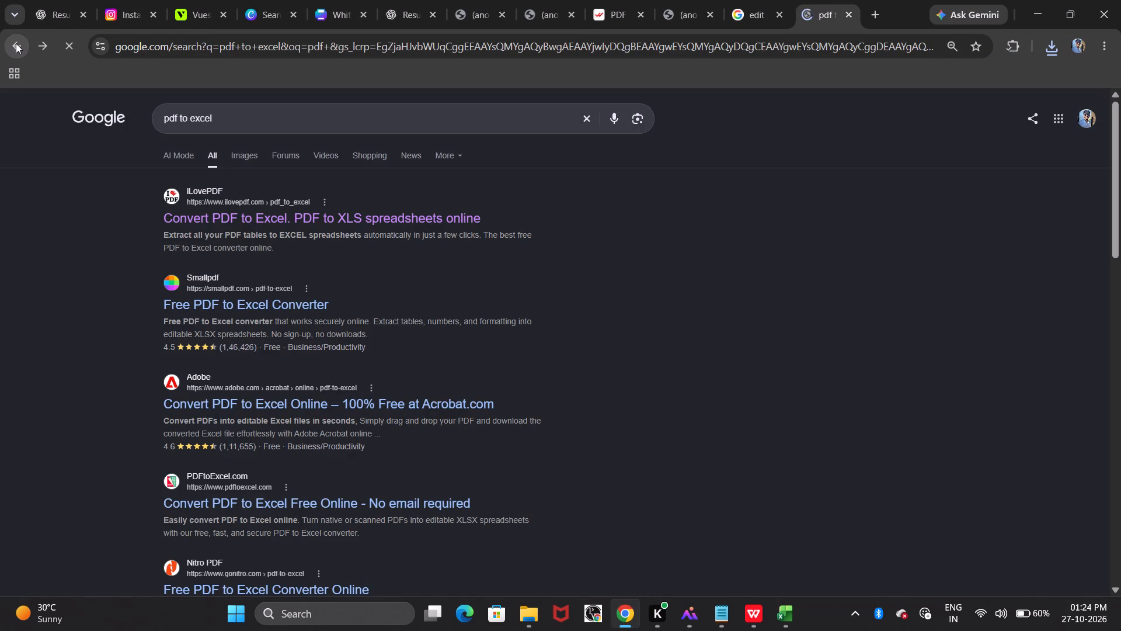
pyautogui.doubleClick(229, 130)
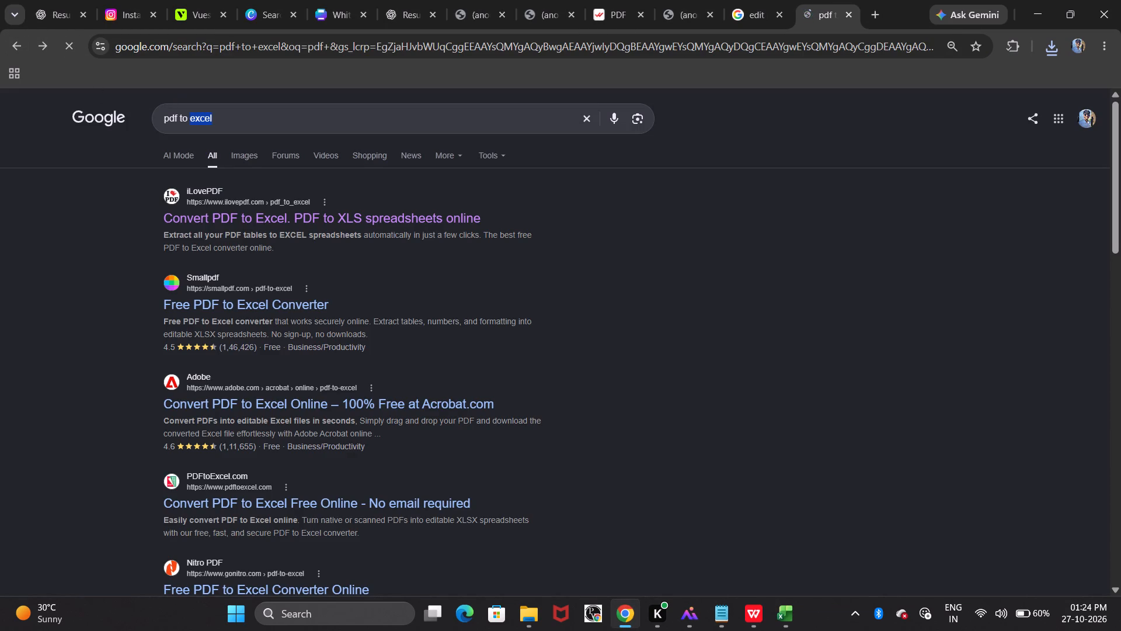
pyautogui.moveTo(224, 119); pyautogui.dragTo(217, 120)
pyautogui.click(217, 120)
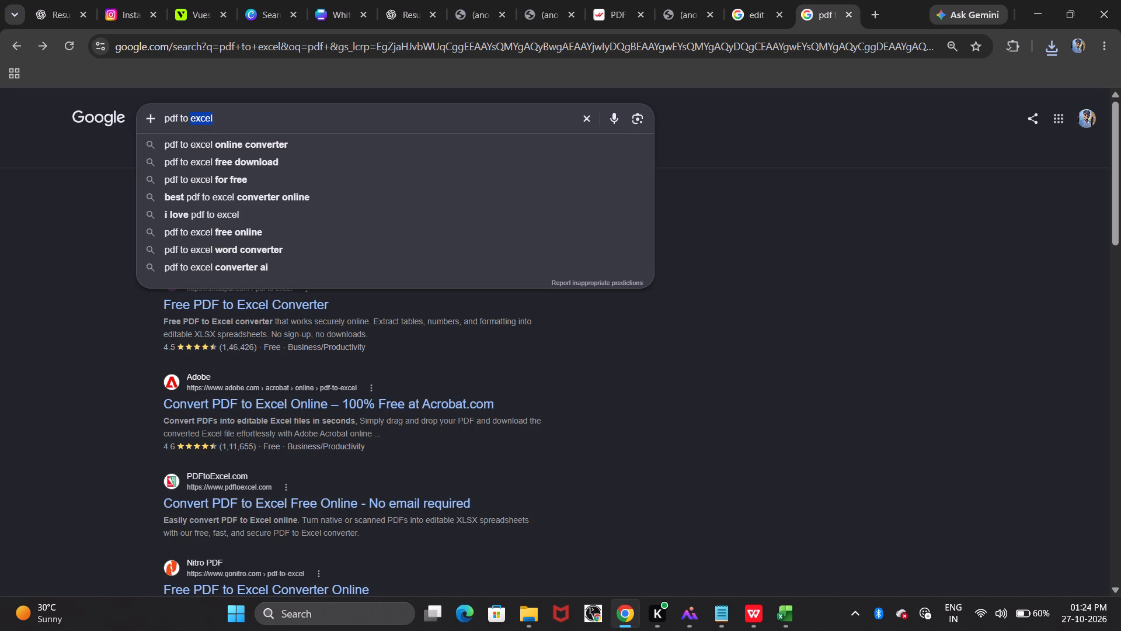
pyautogui.moveTo(214, 121); pyautogui.dragTo(190, 124)
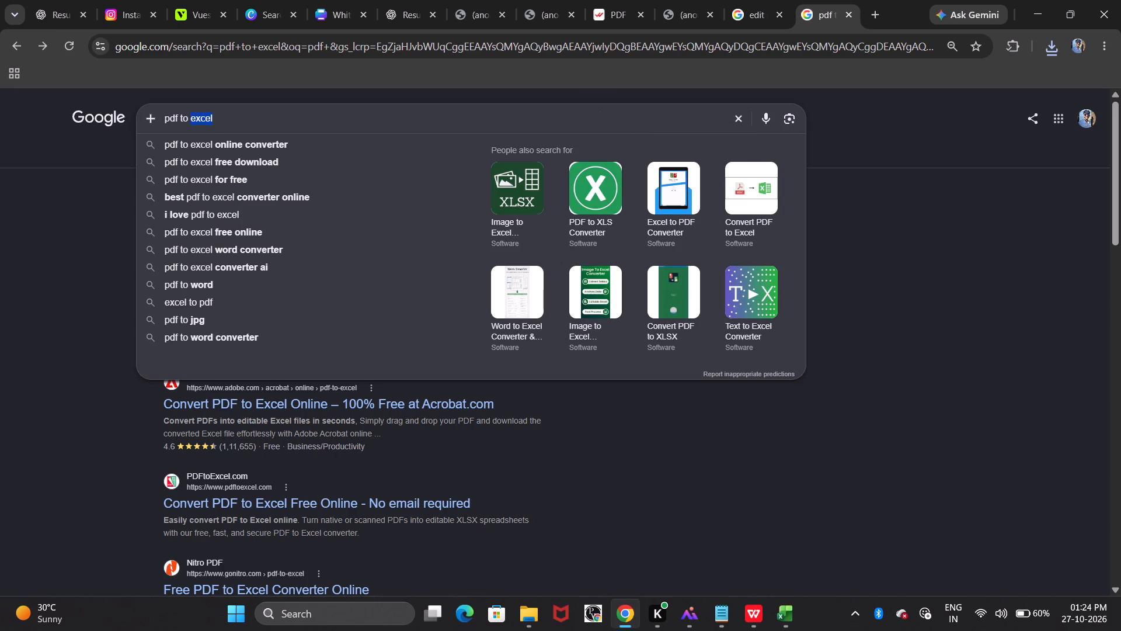
pyautogui.moveTo(190, 124); pyautogui.dragTo(180, 122)
pyautogui.moveTo(180, 122); pyautogui.dragTo(181, 122)
pyautogui.press('BackSpace')
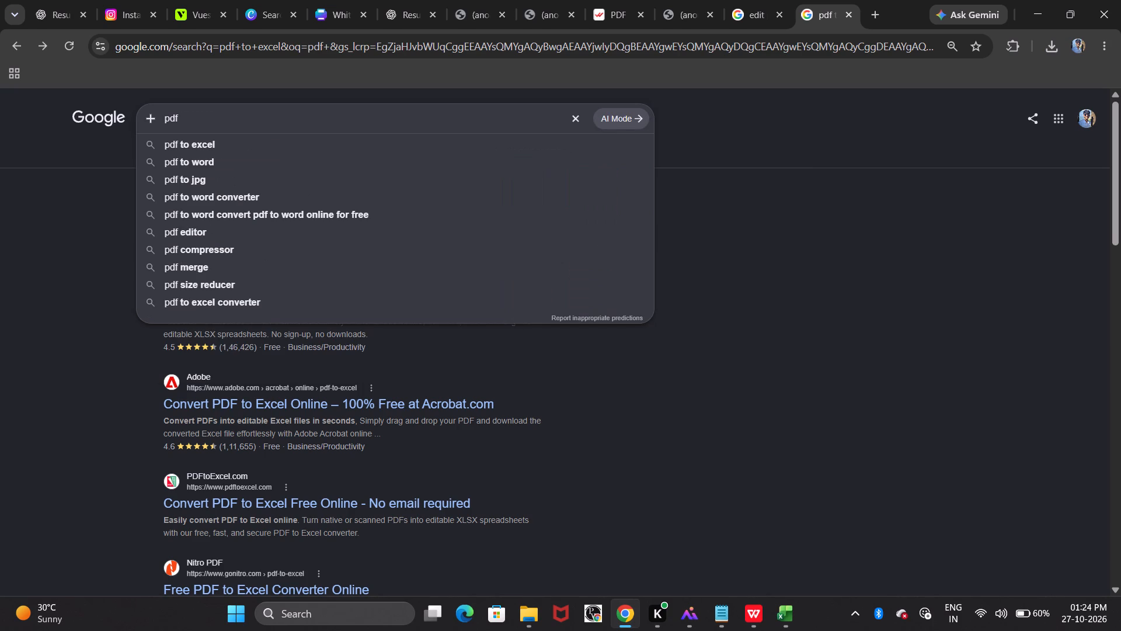
pyautogui.click(208, 234)
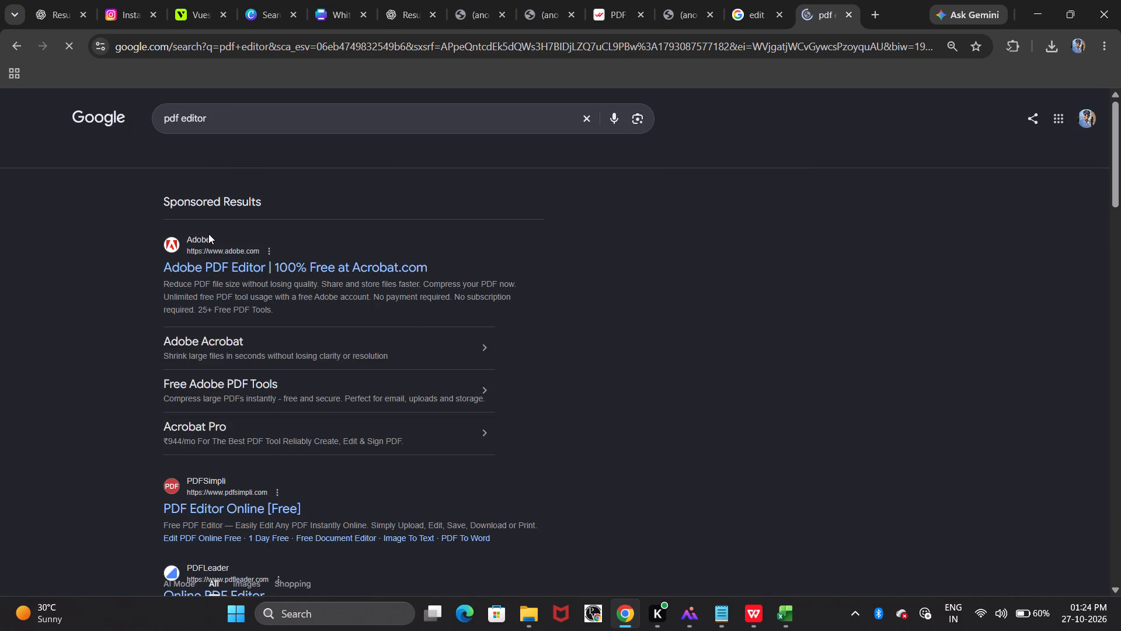
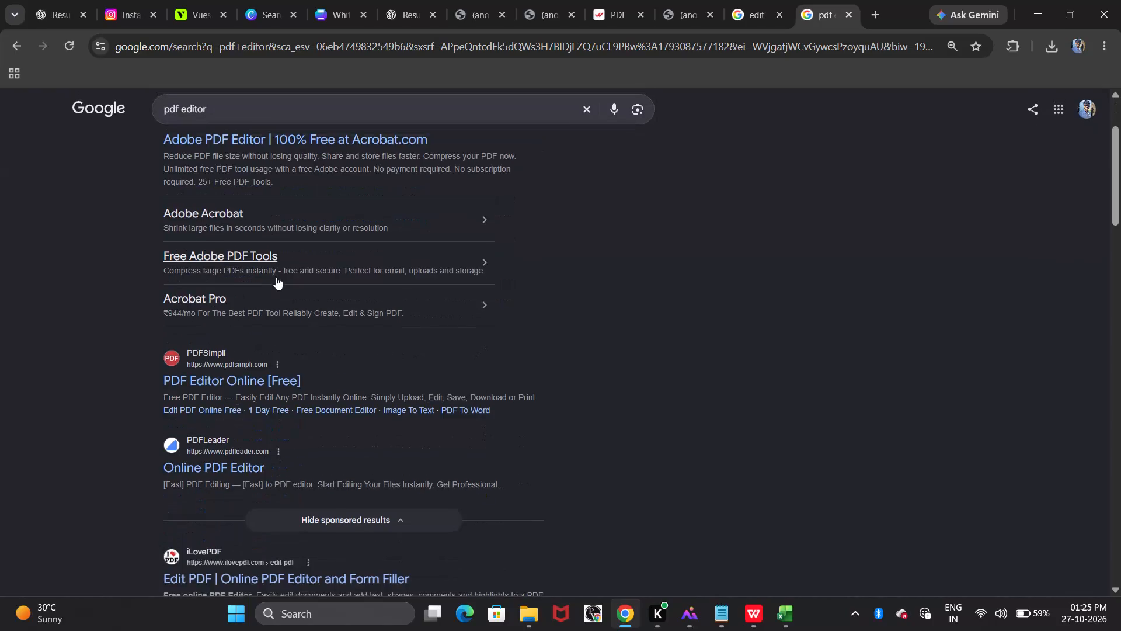
# Open iLovePDF's Edit PDF tool from the search results and upload the solar operator's resume PDF from Downloads.
pyautogui.scroll(-1, 276, 277)
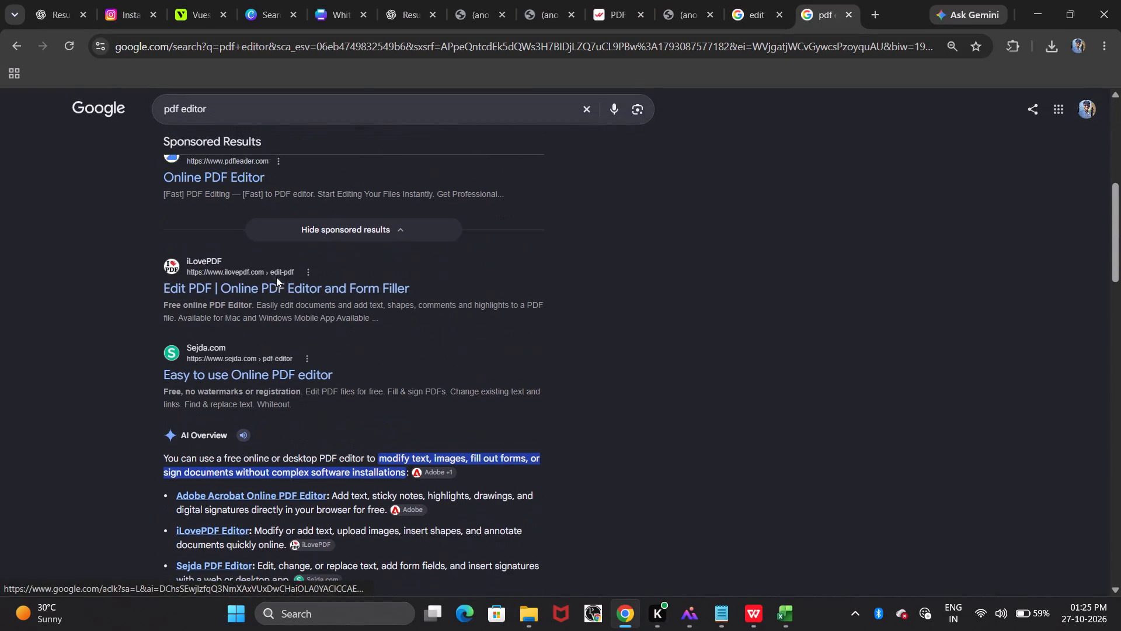
pyautogui.scroll(-1, 276, 277)
pyautogui.click(270, 278)
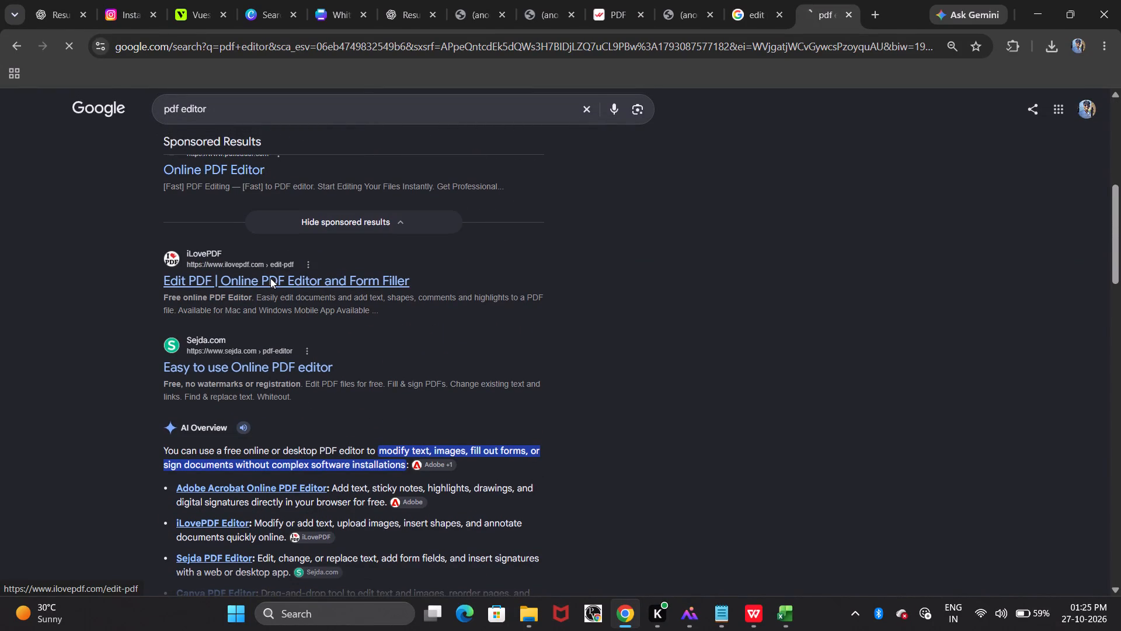
pyautogui.click(587, 277)
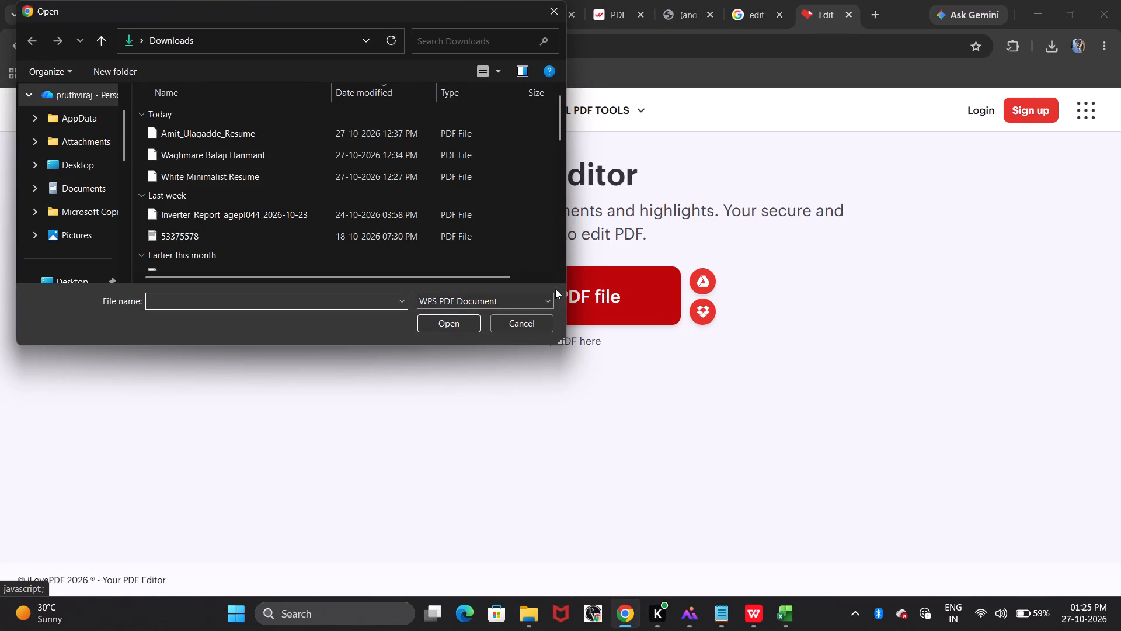
pyautogui.click(262, 131)
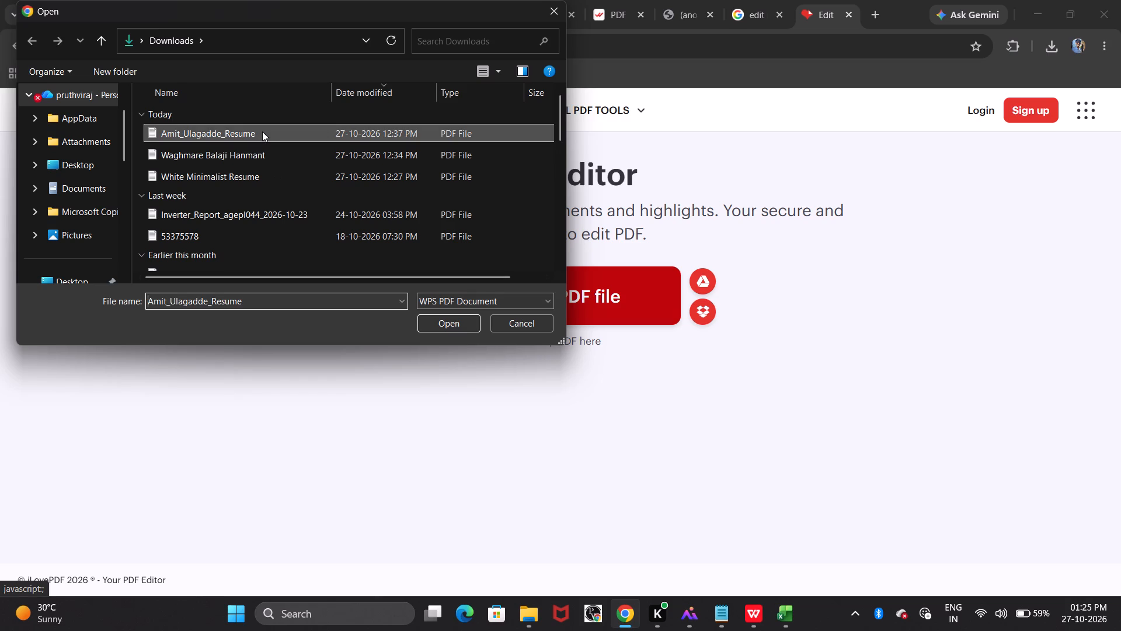
pyautogui.click(257, 150)
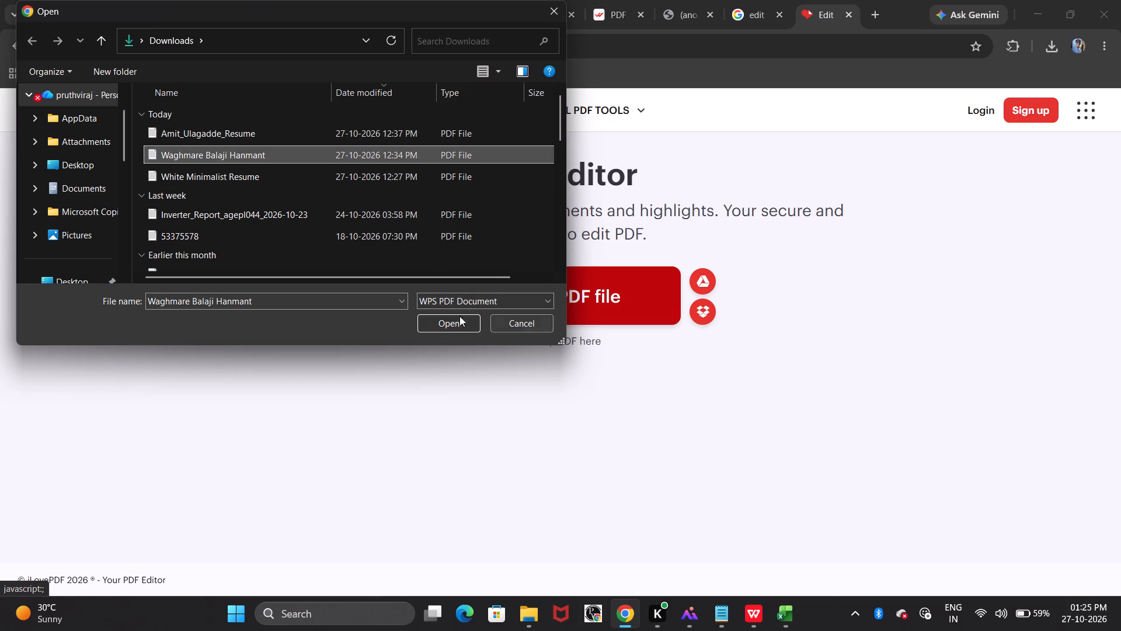
pyautogui.click(440, 324)
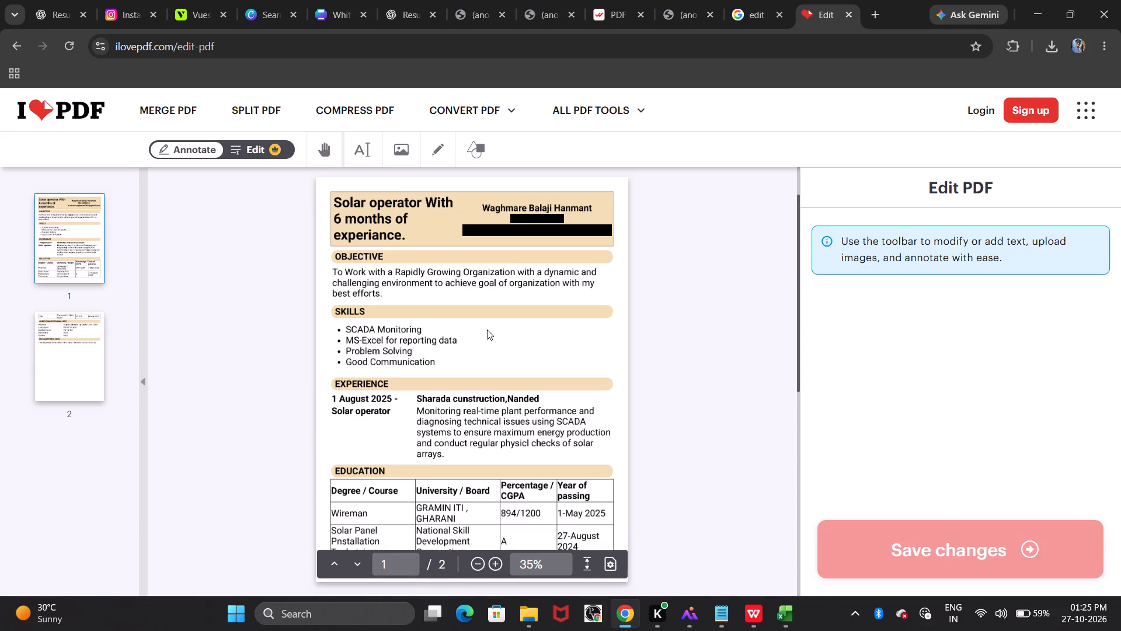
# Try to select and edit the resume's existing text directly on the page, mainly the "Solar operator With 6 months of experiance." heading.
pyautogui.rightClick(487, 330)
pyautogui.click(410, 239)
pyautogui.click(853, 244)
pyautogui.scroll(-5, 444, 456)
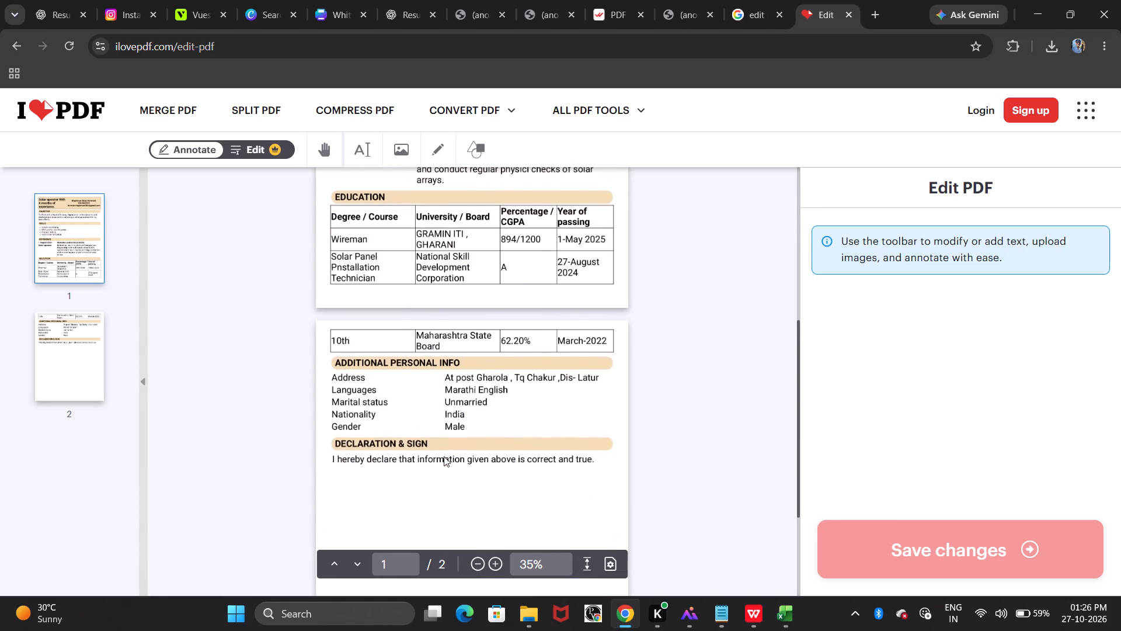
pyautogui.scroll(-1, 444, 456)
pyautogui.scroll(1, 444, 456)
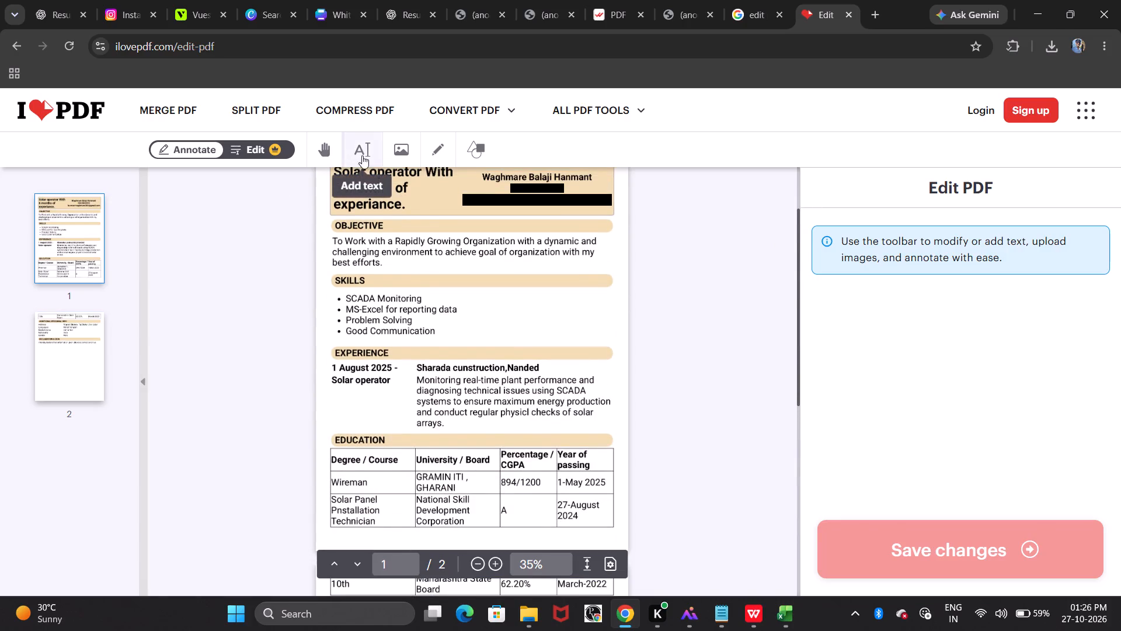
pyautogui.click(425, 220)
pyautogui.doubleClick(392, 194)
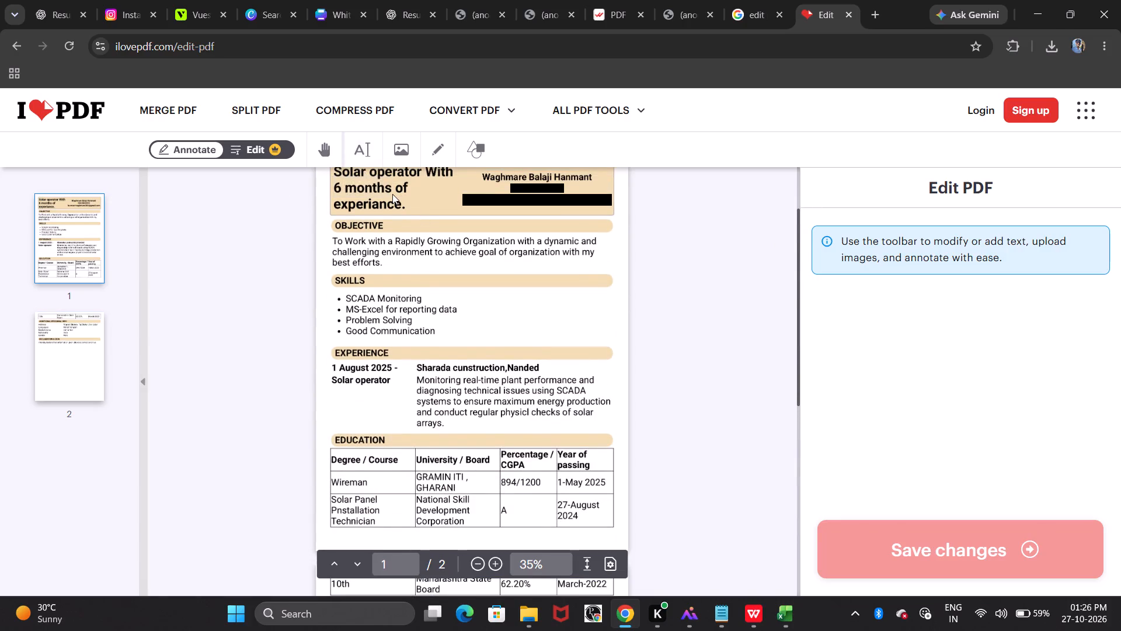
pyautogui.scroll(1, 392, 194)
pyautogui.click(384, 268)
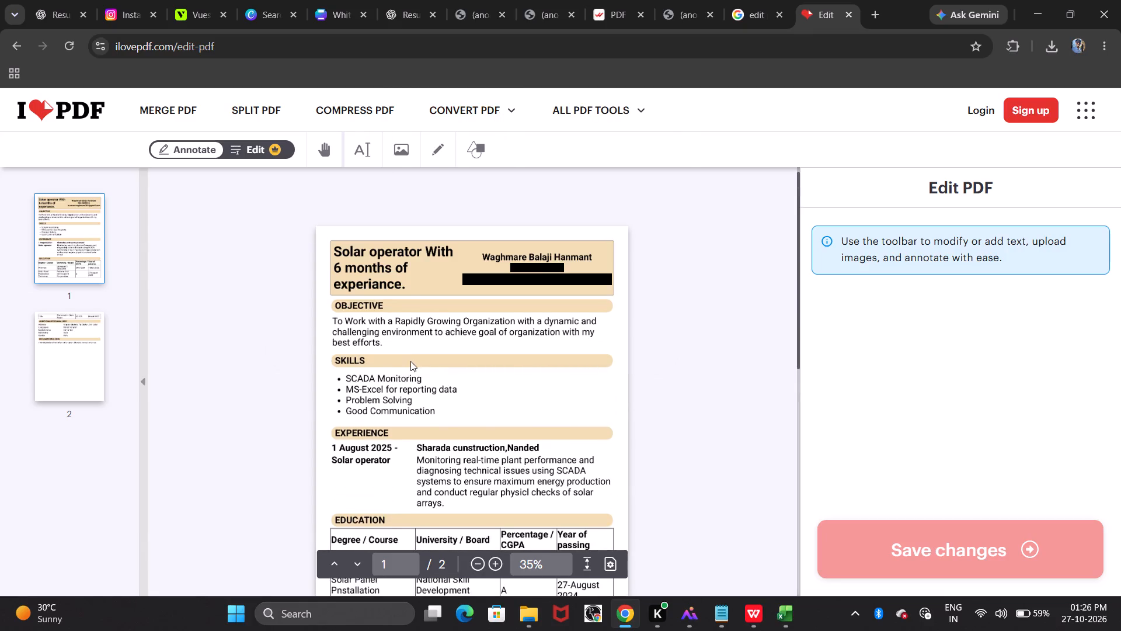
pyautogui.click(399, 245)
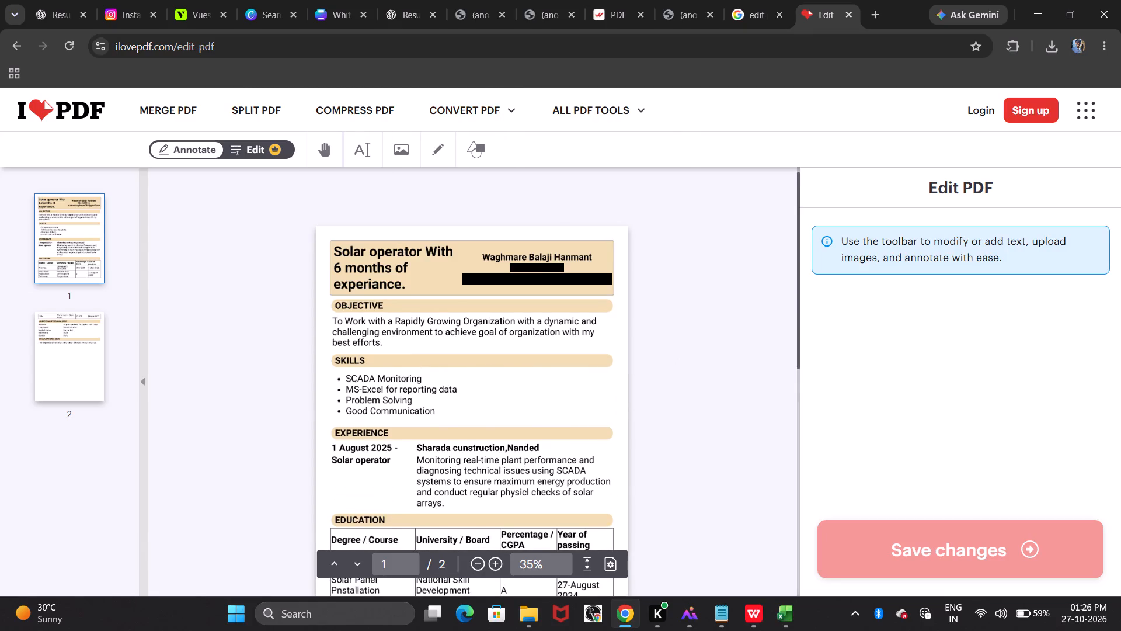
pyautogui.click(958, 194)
# Examine both resume pages, the page layout options and the available PDF tools for a way to edit the existing text.
pyautogui.scroll(-2, 590, 371)
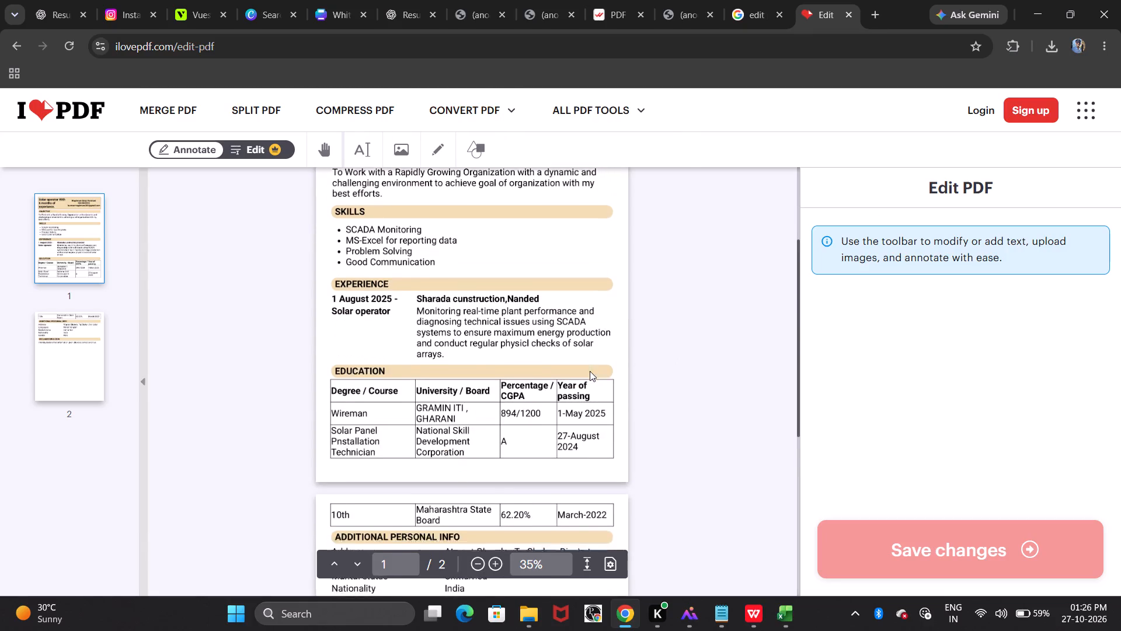
pyautogui.scroll(-1, 590, 371)
pyautogui.click(603, 571)
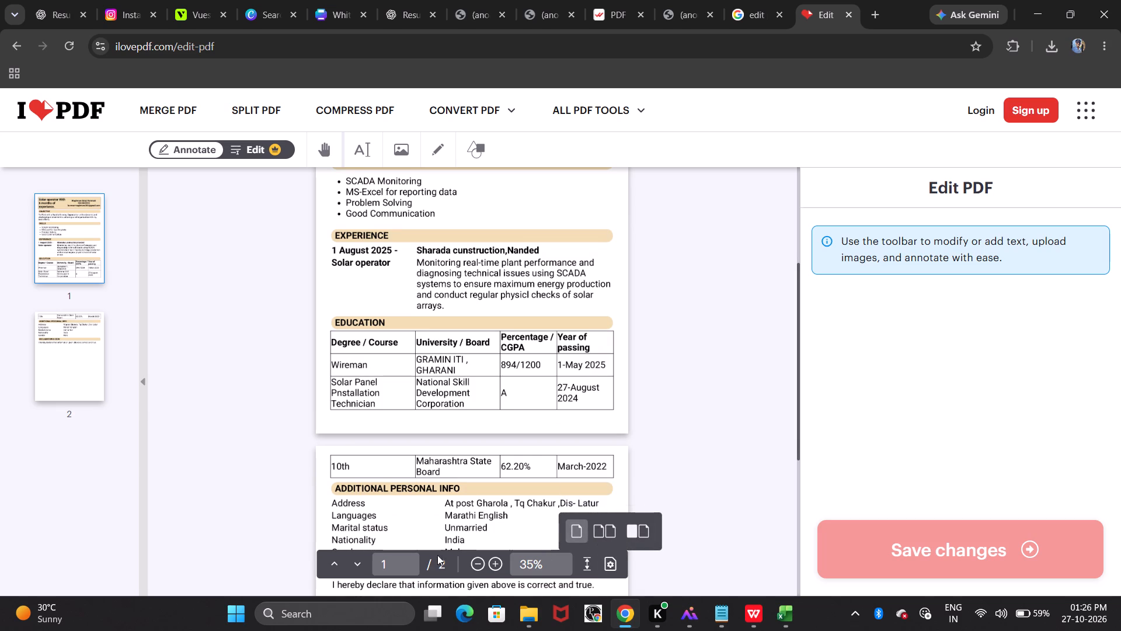
pyautogui.rightClick(492, 329)
pyautogui.scroll(2, 432, 279)
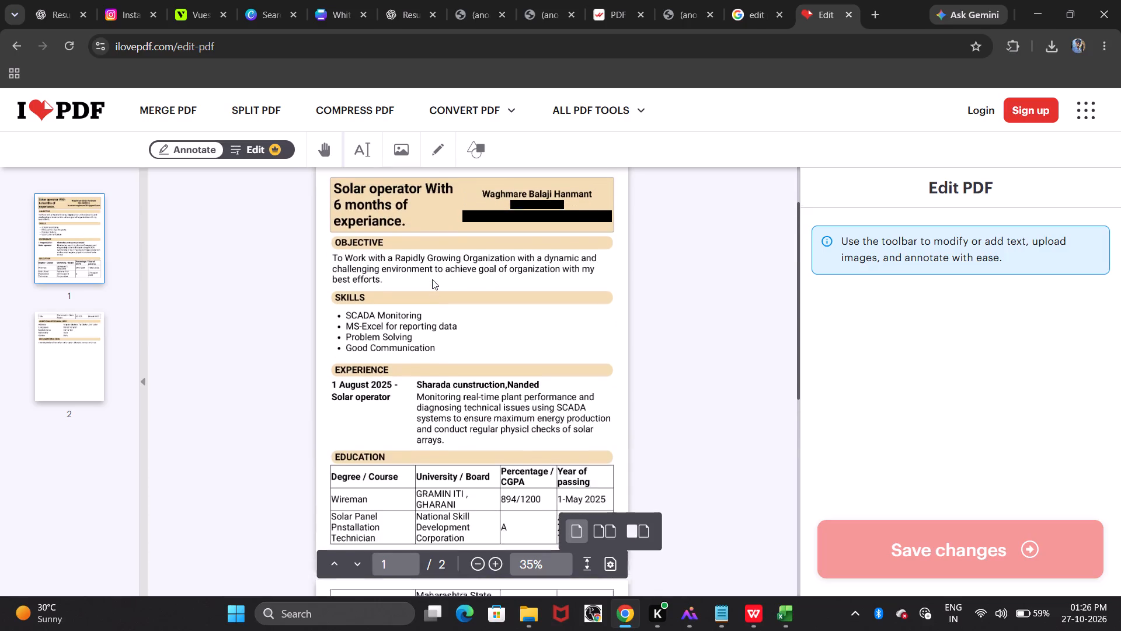
pyautogui.scroll(1, 432, 279)
pyautogui.click(380, 220)
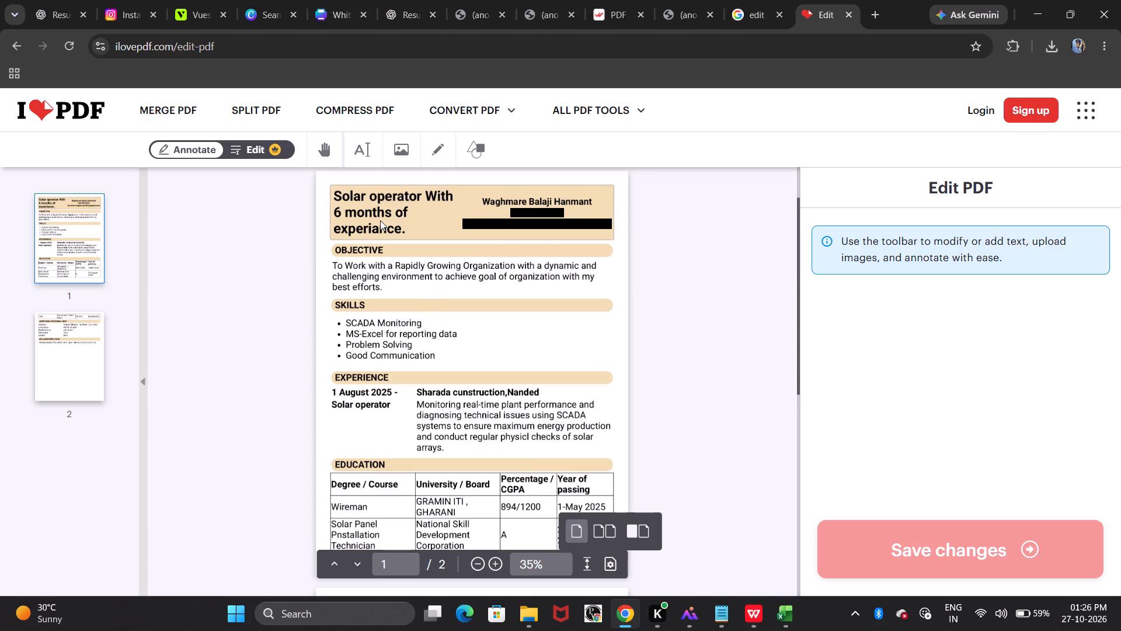
pyautogui.scroll(-2, 370, 249)
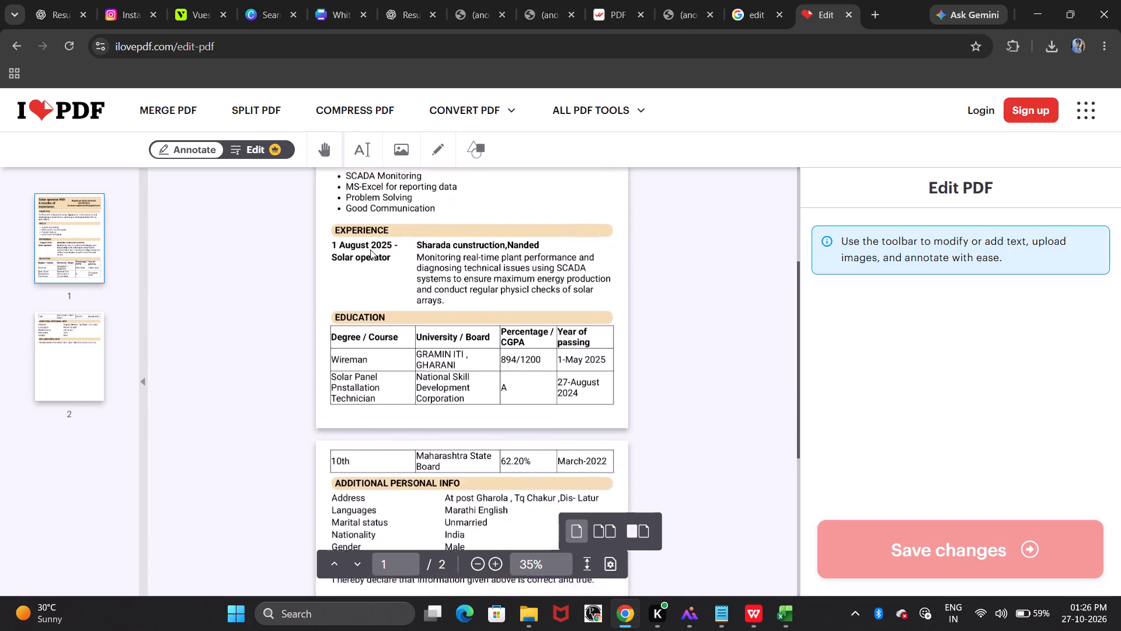
pyautogui.scroll(-1, 370, 249)
pyautogui.hscroll(2, 370, 249)
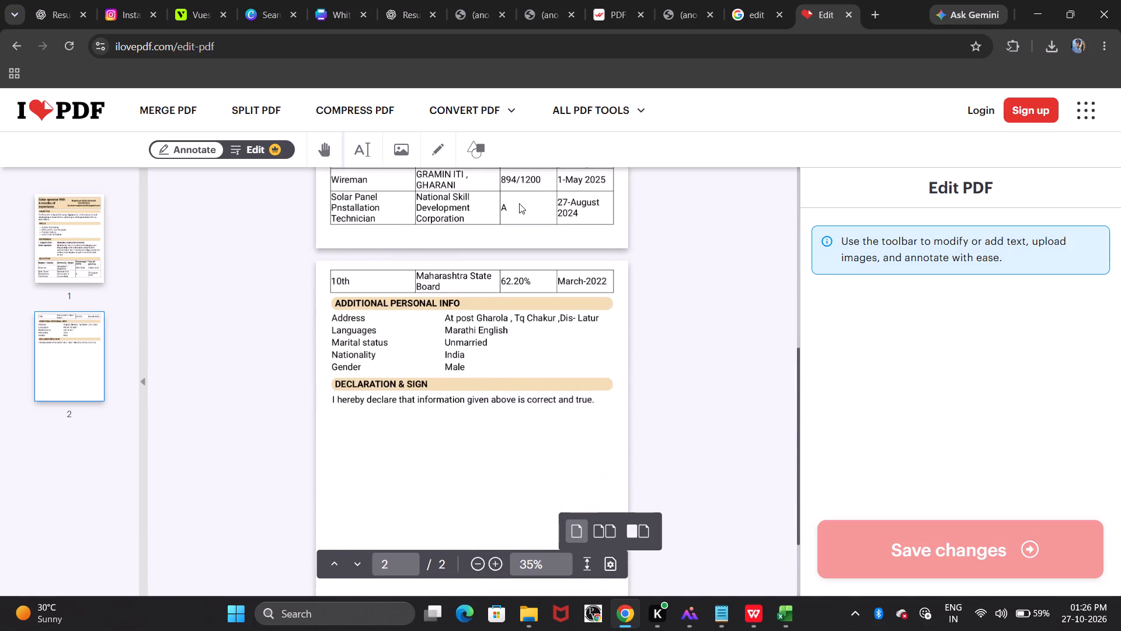
pyautogui.scroll(8, 519, 203)
pyautogui.click(519, 203)
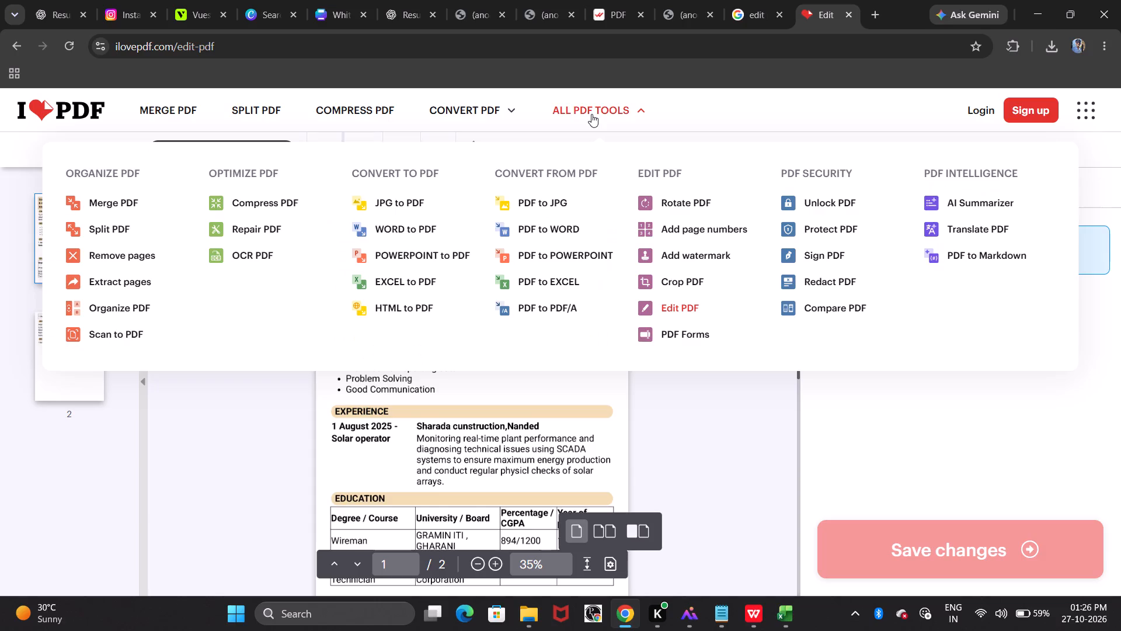
pyautogui.click(442, 358)
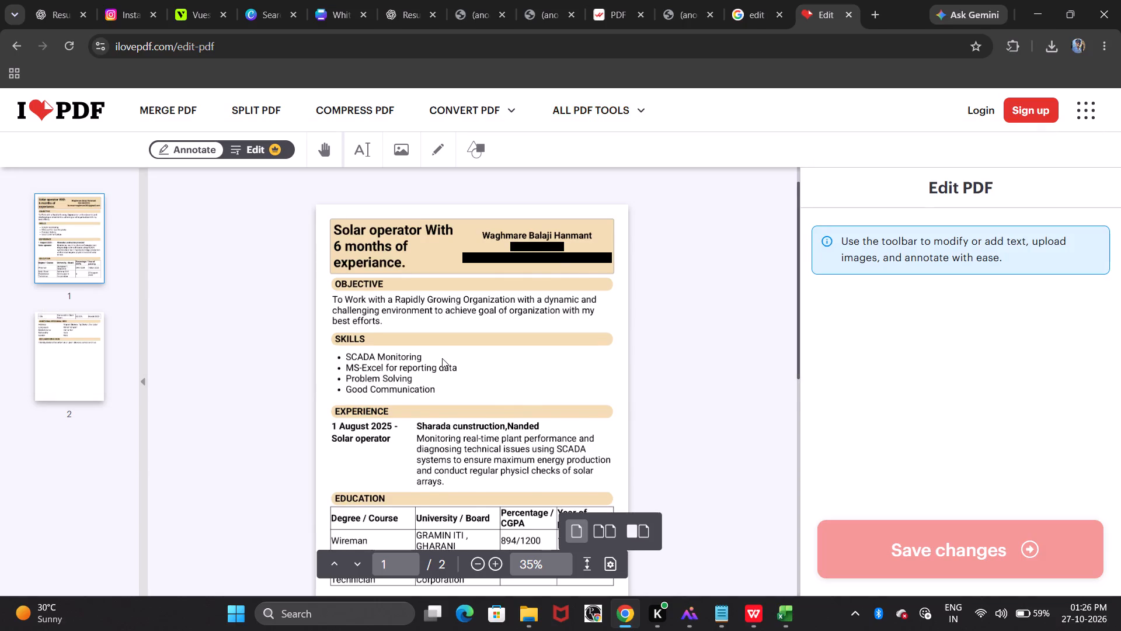
pyautogui.scroll(-6, 442, 358)
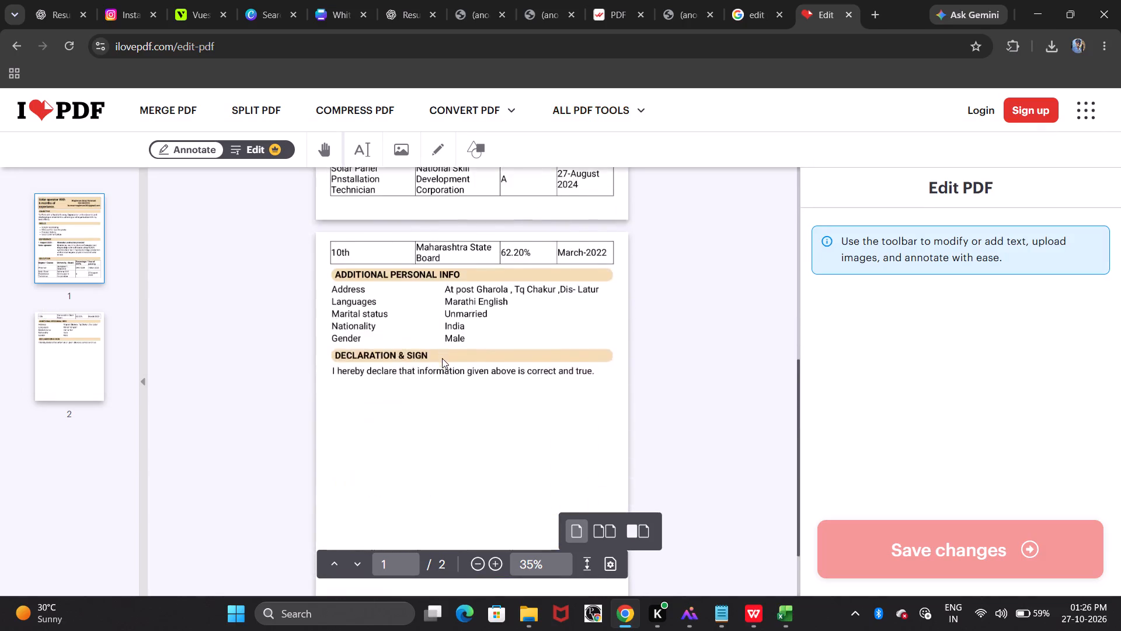
pyautogui.scroll(-1, 442, 358)
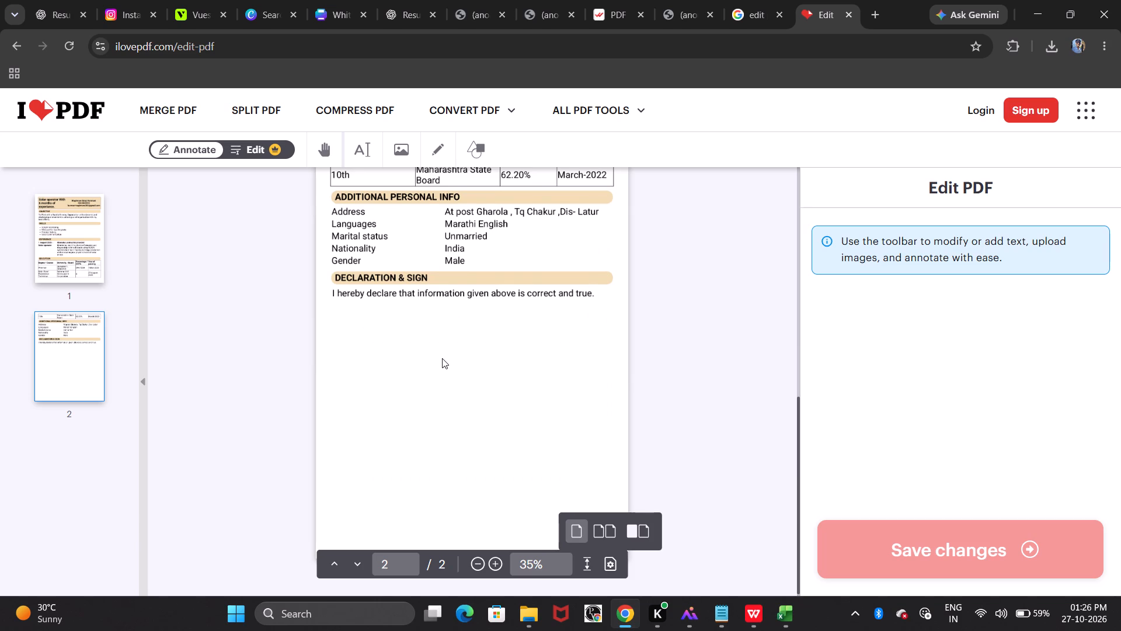
# Minimize Chrome and close the solar operator's converted resume workbook in Excel.
pyautogui.click(1032, 0)
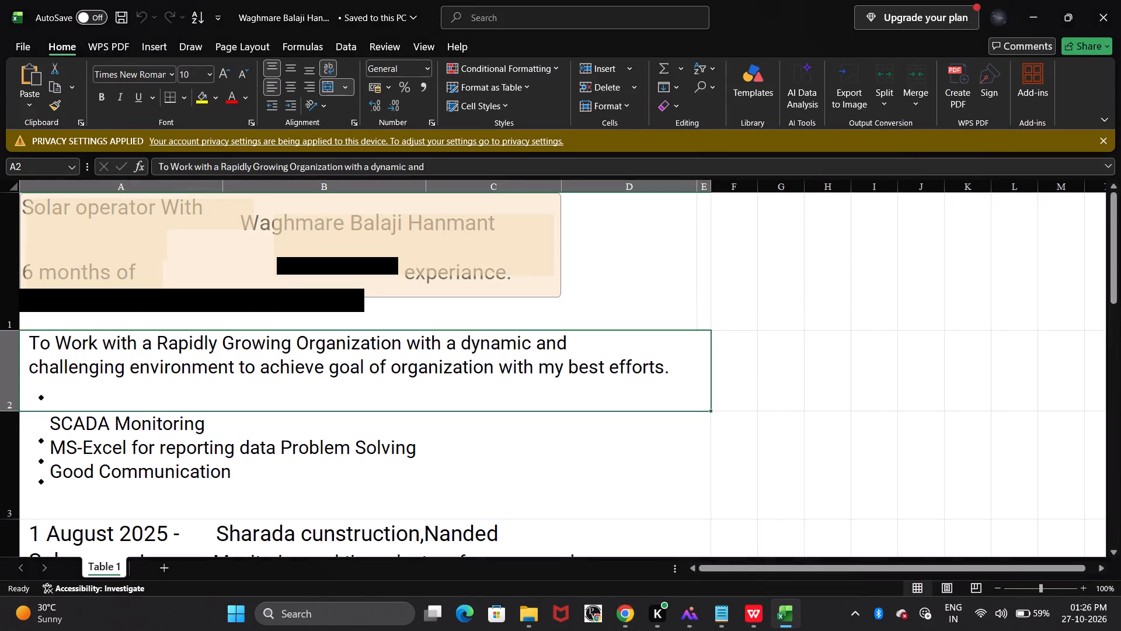
pyautogui.click(1118, 4)
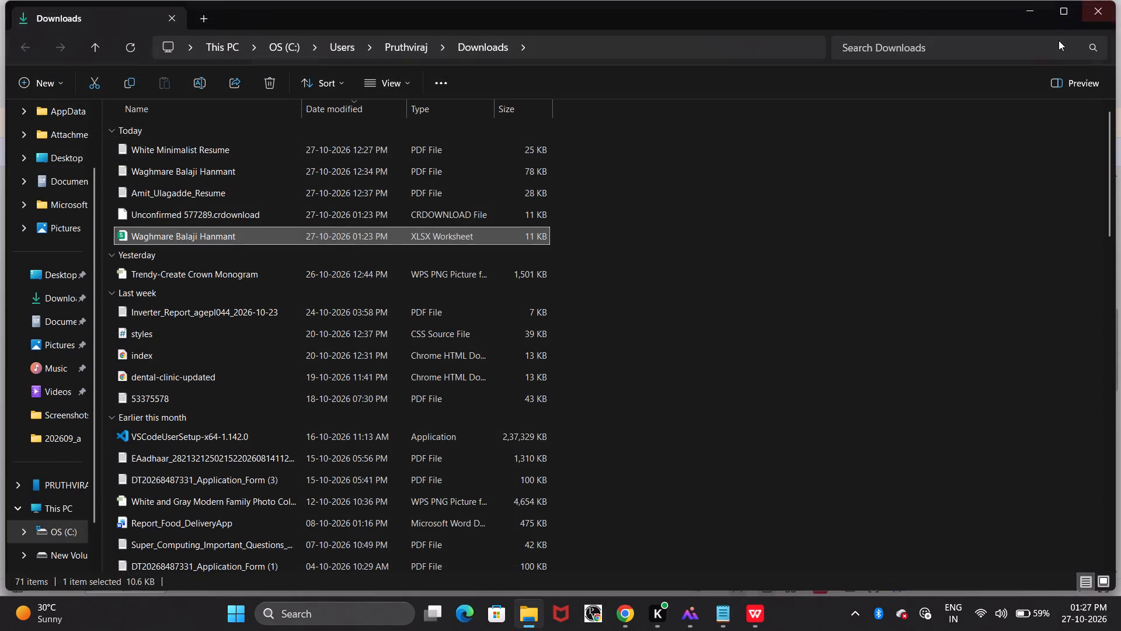